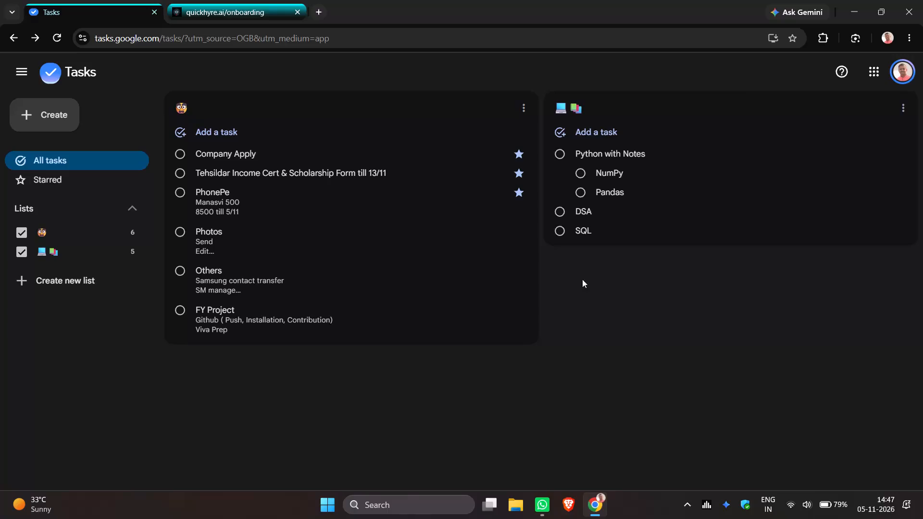
Open a browser window under the Hiru profile.
click(888, 39)
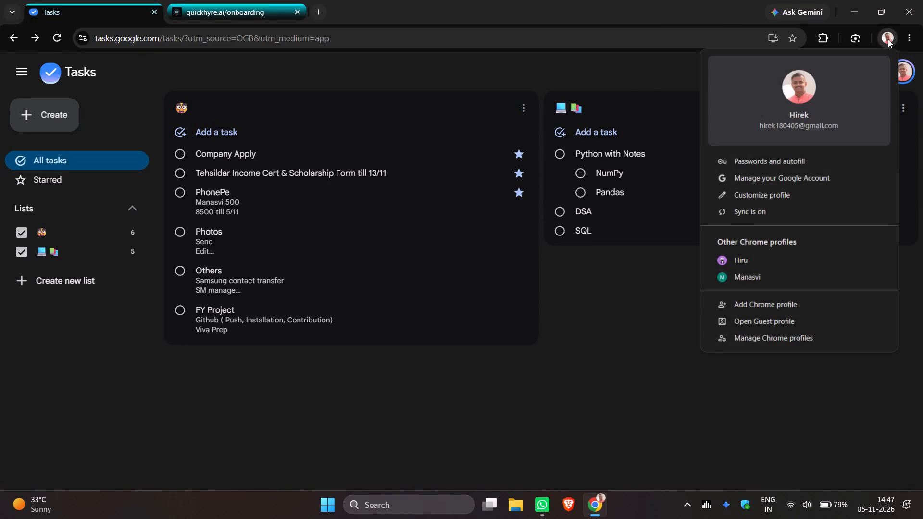
click(755, 259)
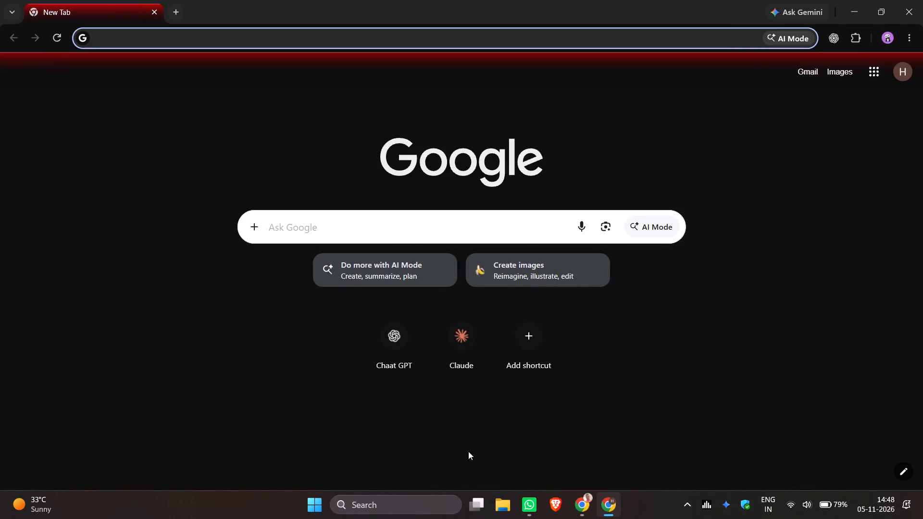
Switch to File Explorer and check the Resume 1 Template Word document in Desktop > Placements > Resume, closing it after viewing.
click(510, 504)
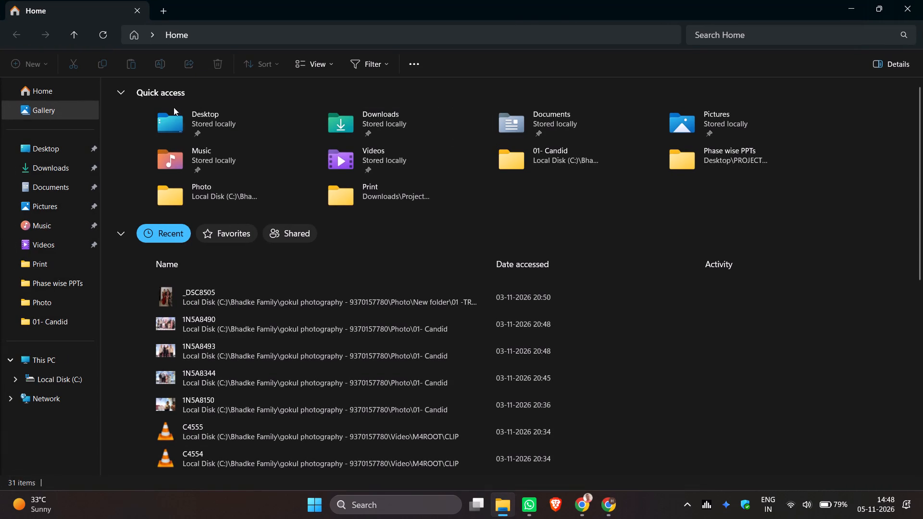
click(33, 153)
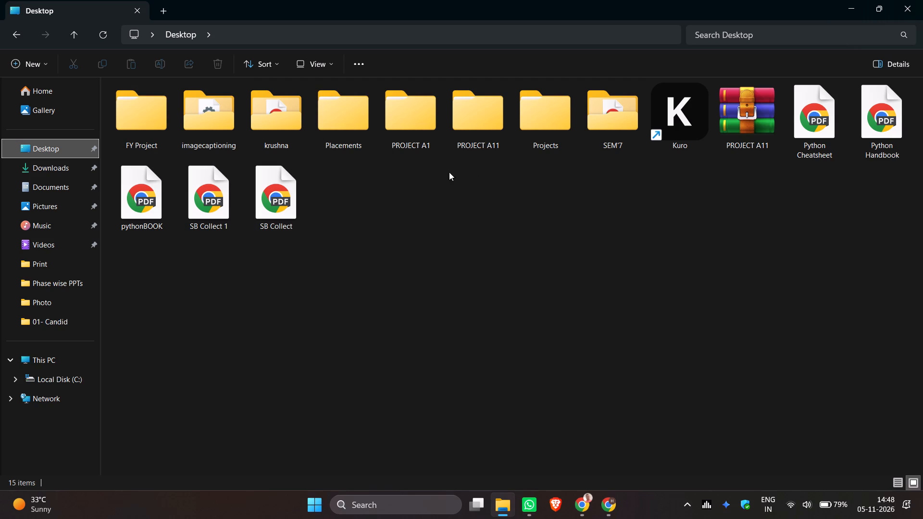
double_click(324, 124)
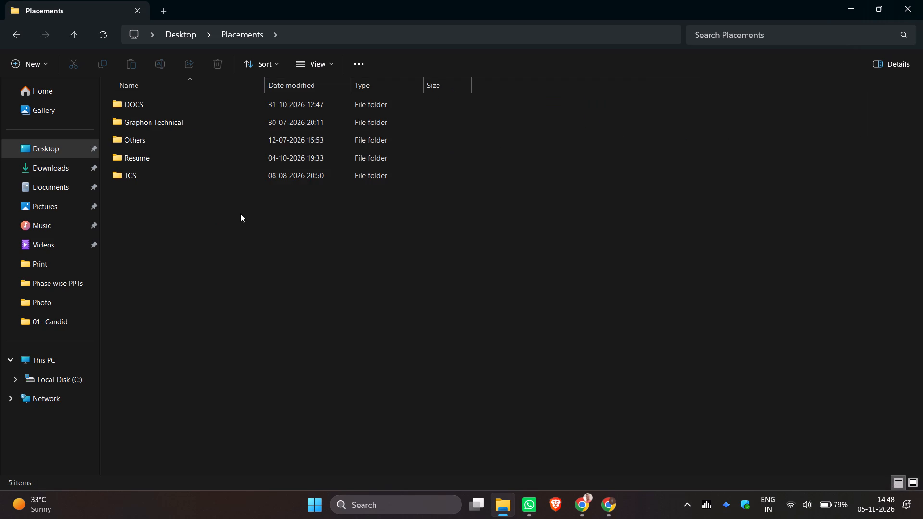
double_click(179, 157)
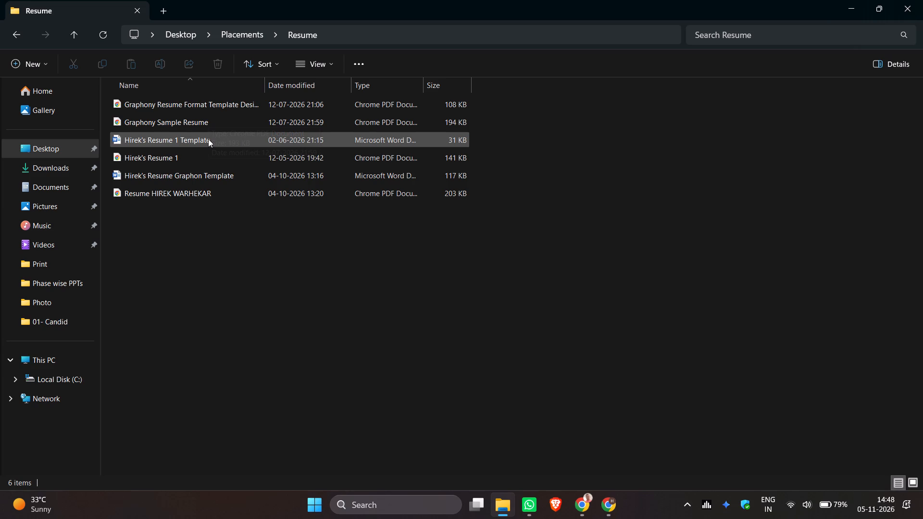
double_click(187, 141)
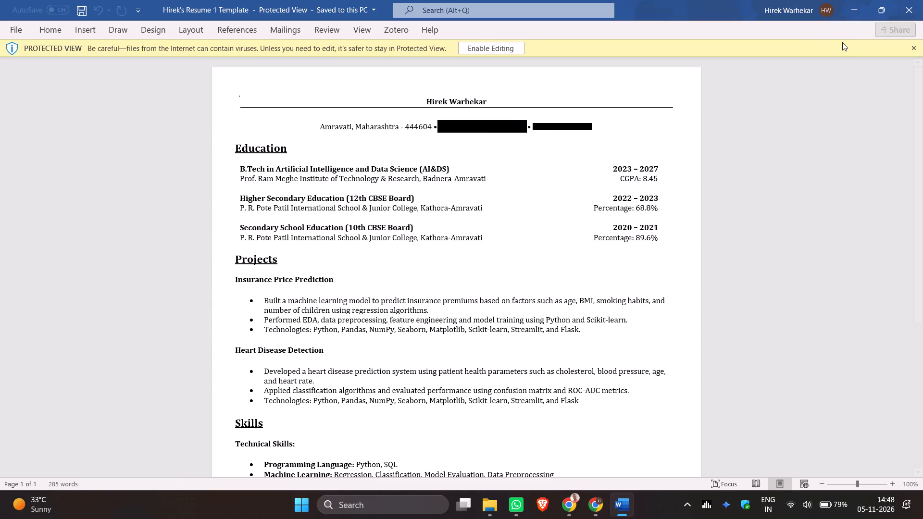
click(912, 0)
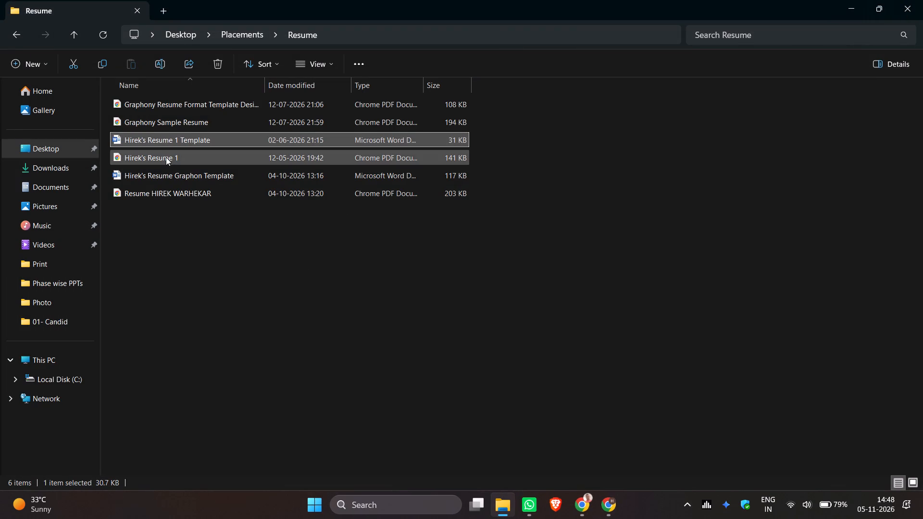
Open the PDF resume dated 04-10-2026 from the Resume folder and review its full page, from career objective to certificates.
double_click(162, 190)
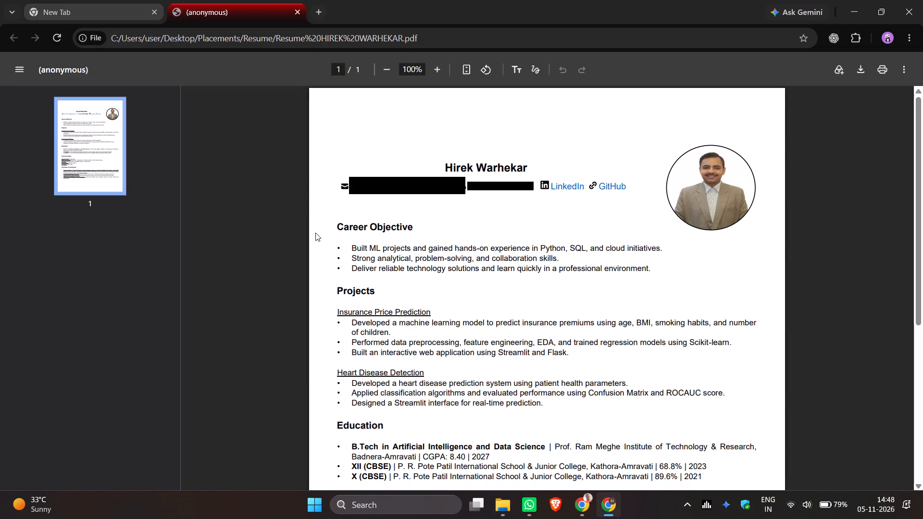
scroll(315, 233, down, 2)
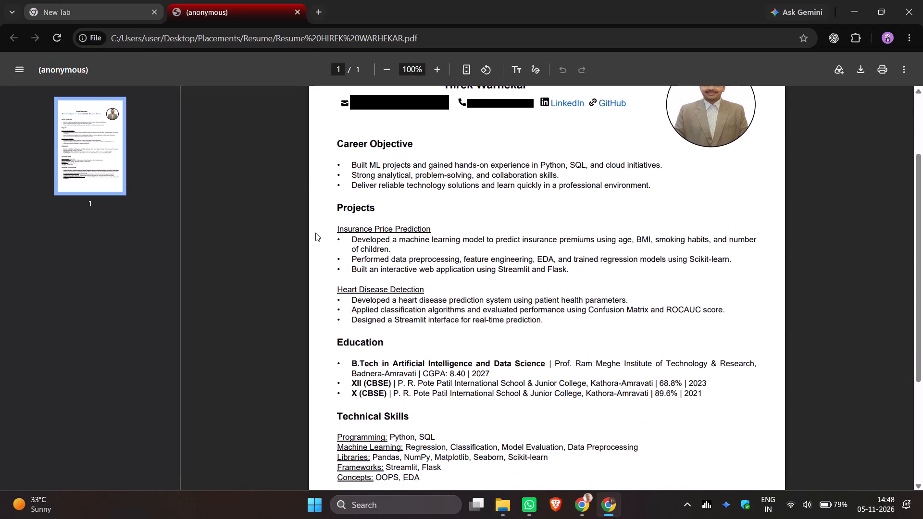
scroll(315, 233, down, 2)
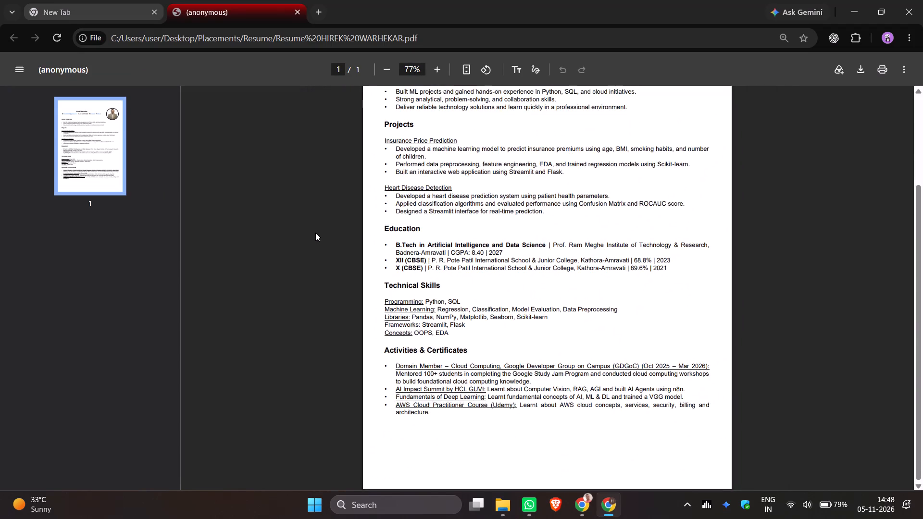
scroll(315, 233, up, 1)
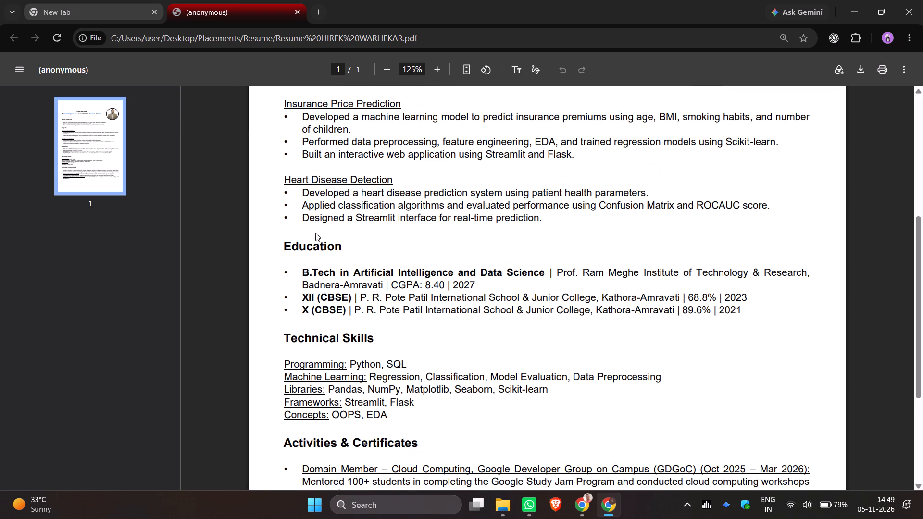
scroll(315, 233, up, 1)
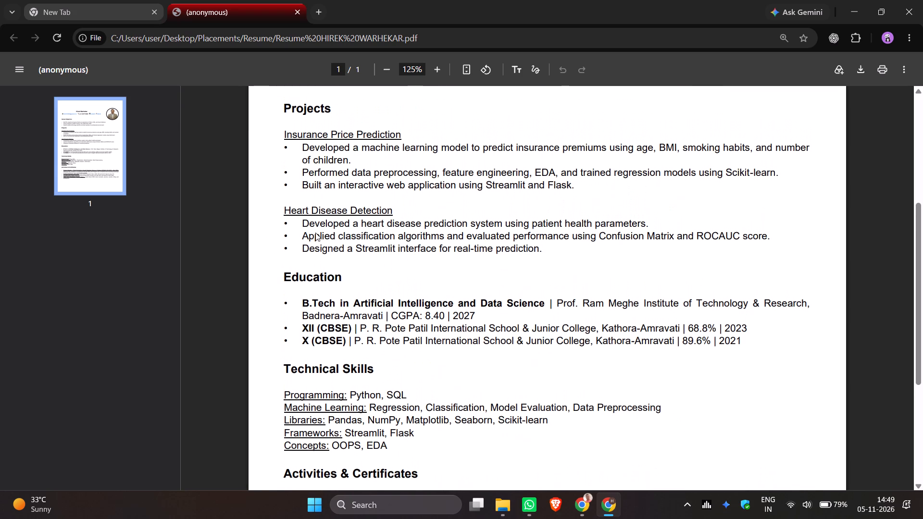
scroll(315, 233, up, 2)
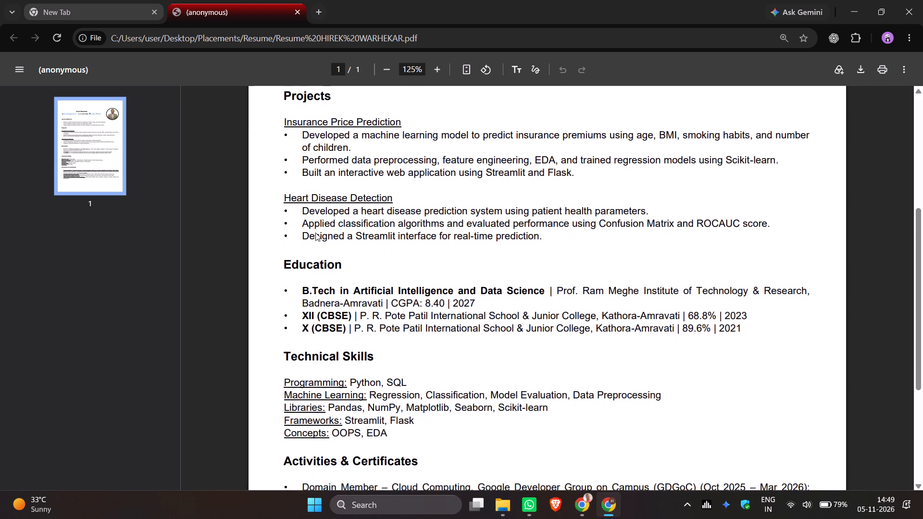
scroll(315, 233, up, 2)
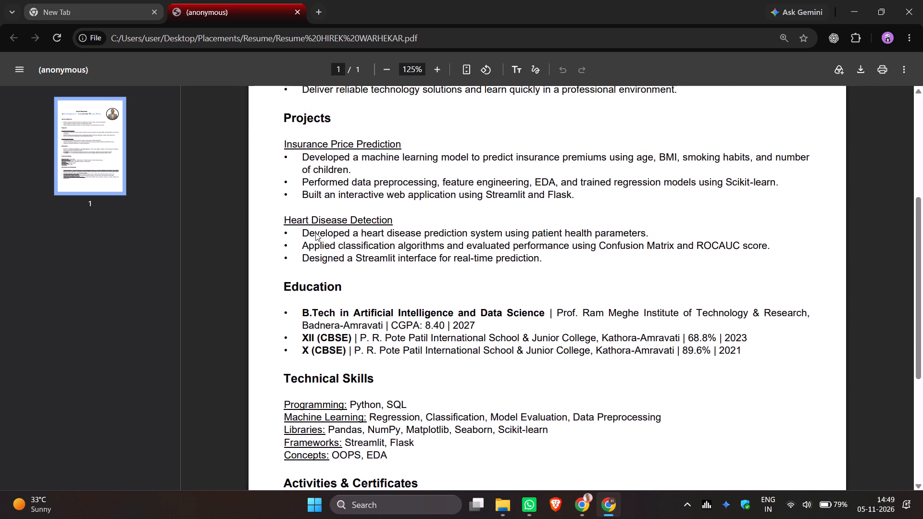
scroll(315, 233, up, 1)
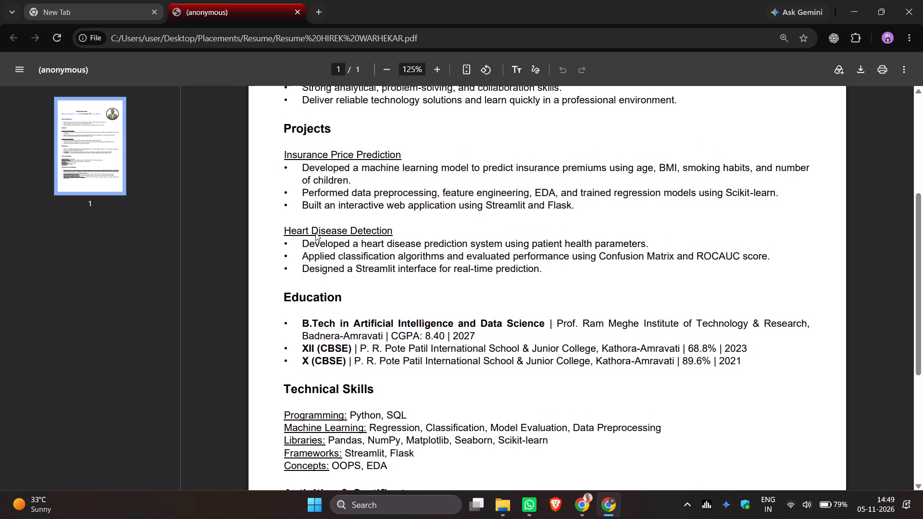
scroll(315, 233, up, 2)
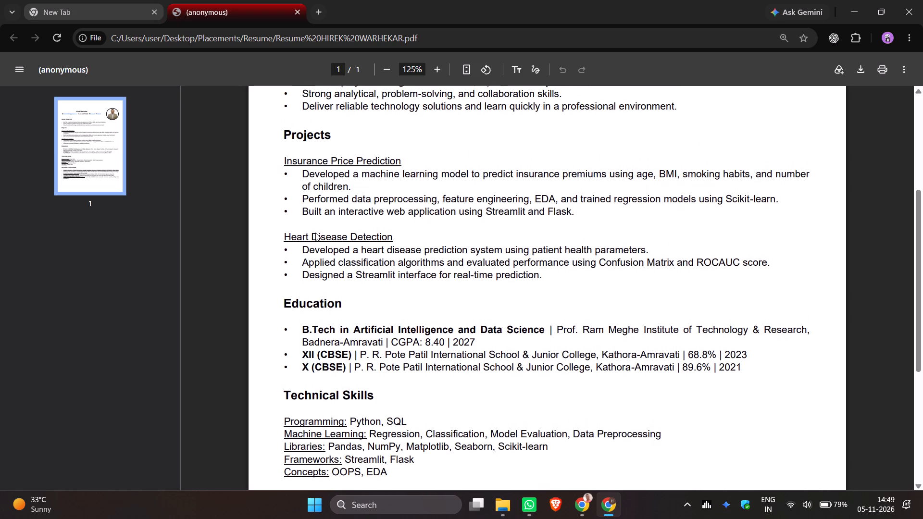
scroll(315, 233, up, 1)
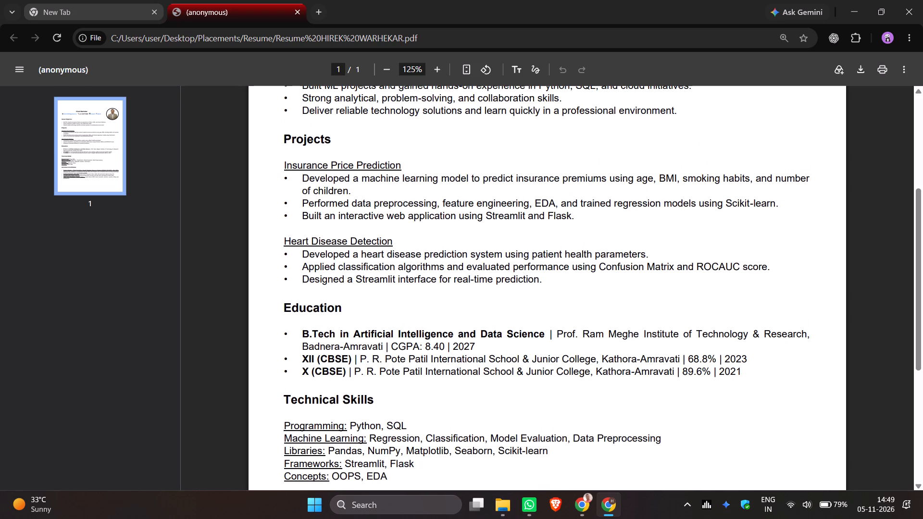
scroll(286, 199, up, 2)
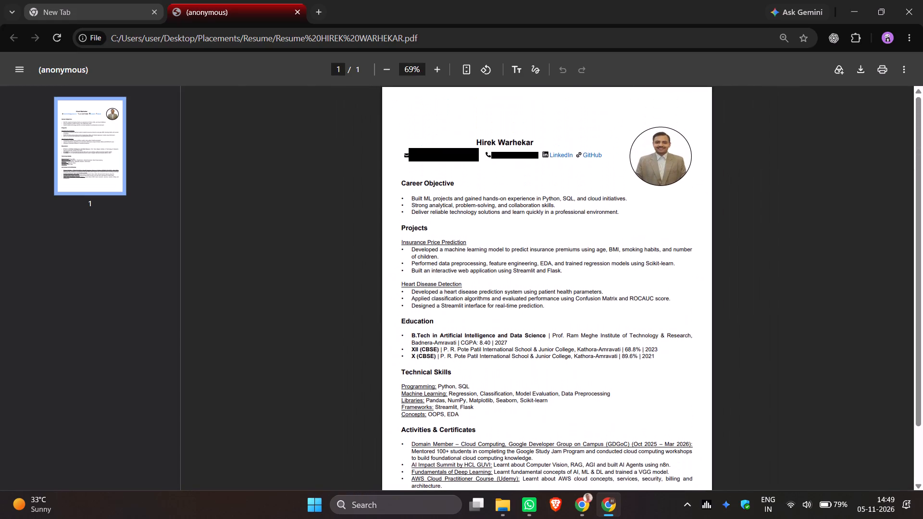
scroll(286, 199, up, 1)
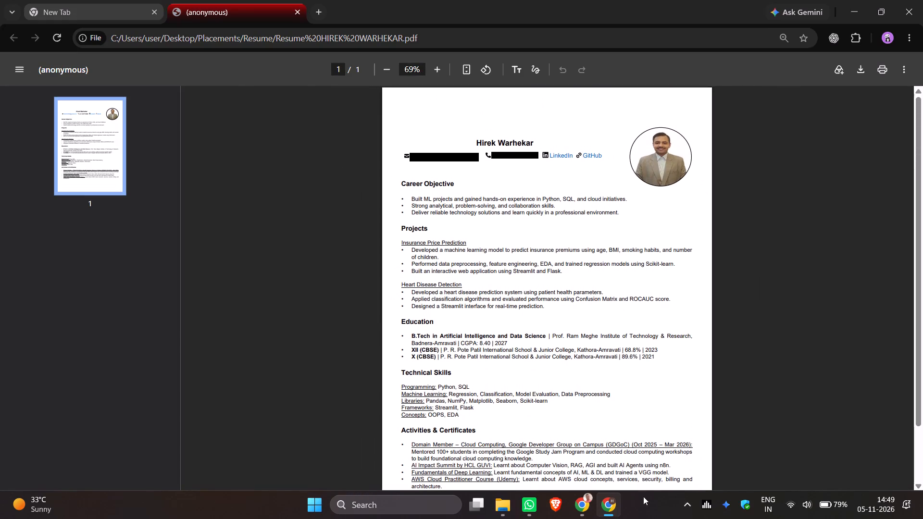
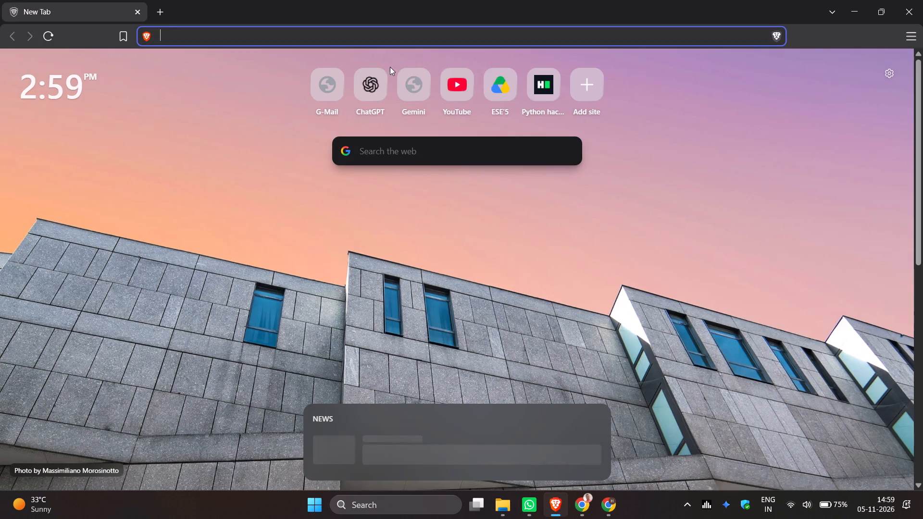
click(472, 85)
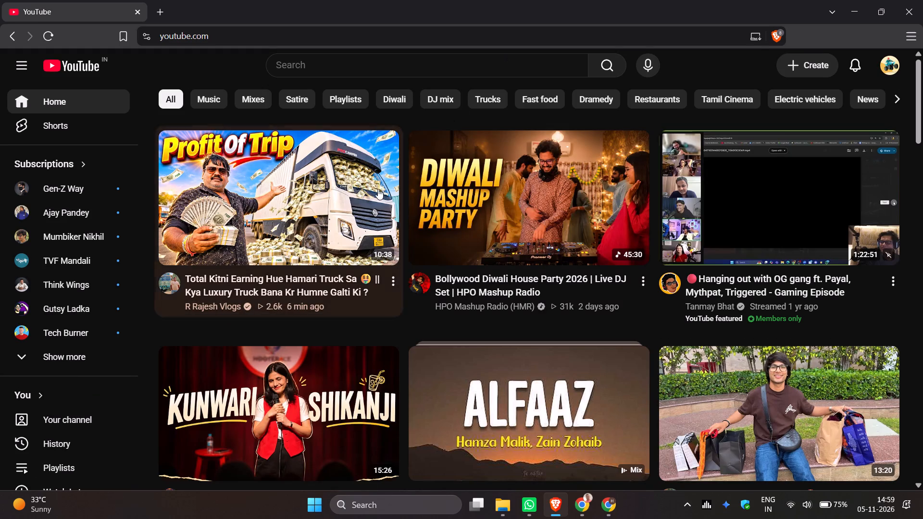
Save the R Rajesh Vlogs video "Total Kitni Earning Hue Hamari Truck Sa" to Watch Later.
click(390, 279)
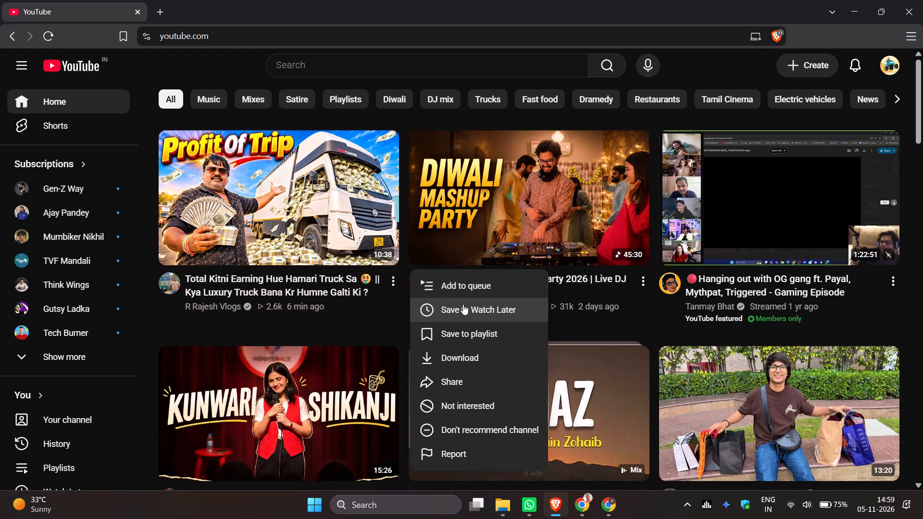
click(463, 304)
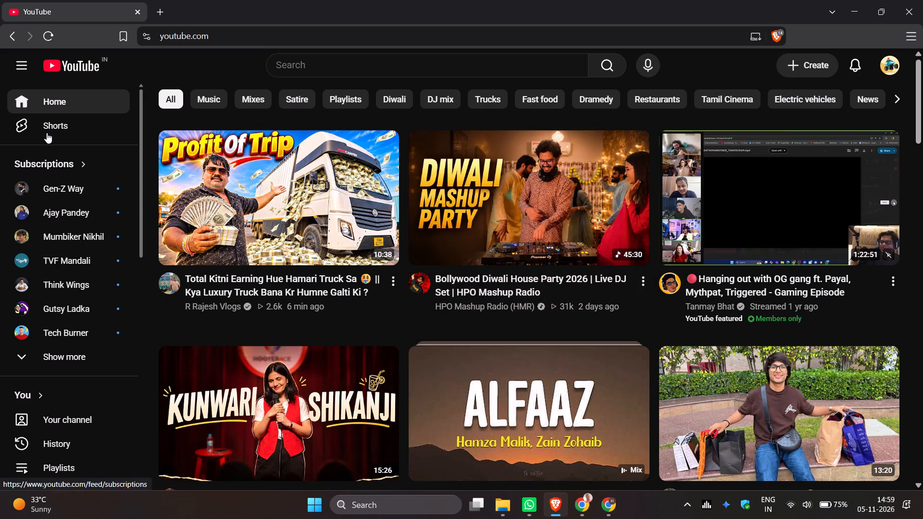
Browse the latest subscriptions videos, briefly opening the Dipak Mahajan "First Diwali" video, and return to the YouTube home page.
click(71, 161)
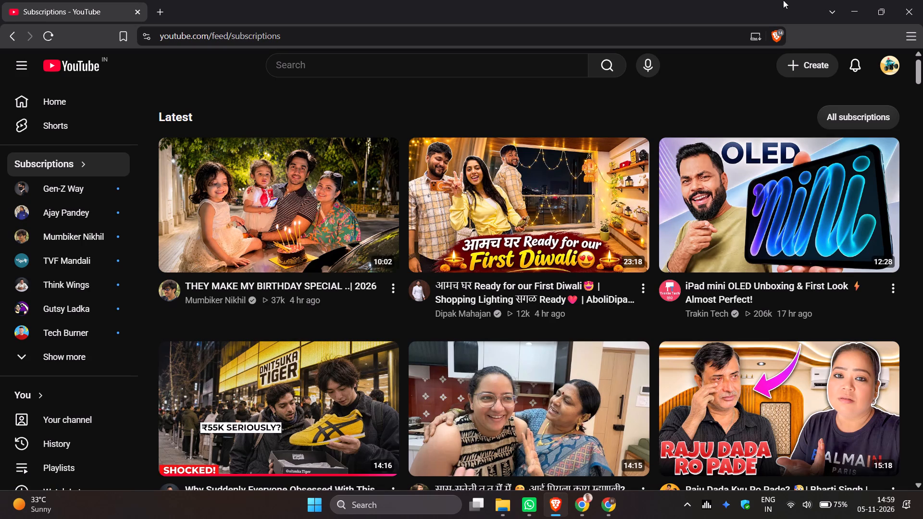
click(470, 164)
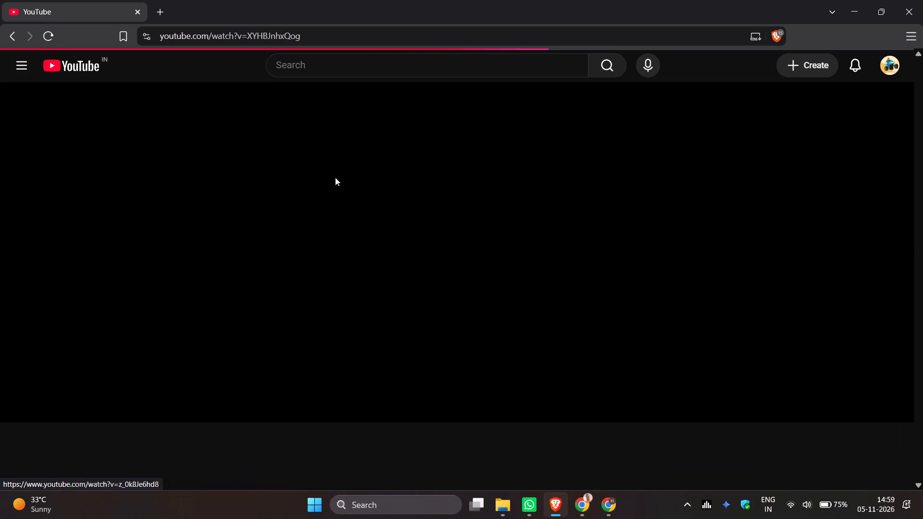
click(7, 33)
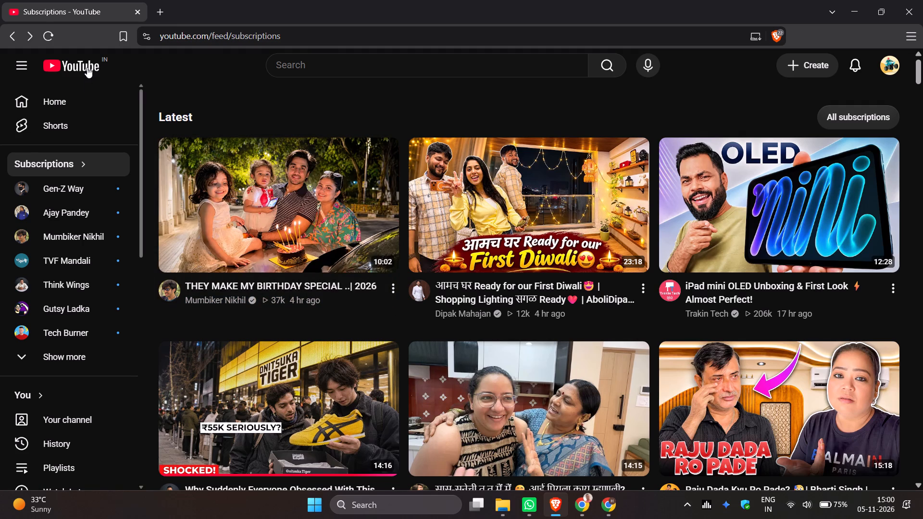
scroll(922, 333, down, 1)
scroll(922, 281, down, 2)
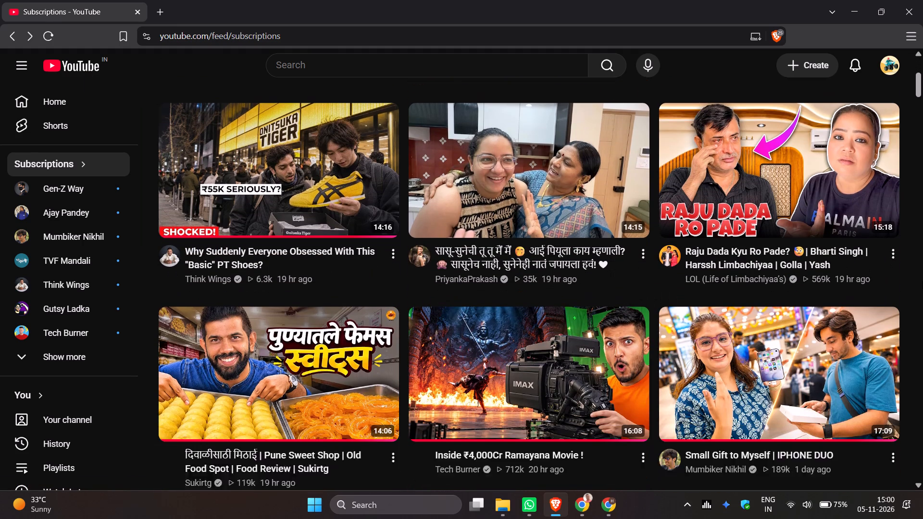
scroll(922, 281, down, 2)
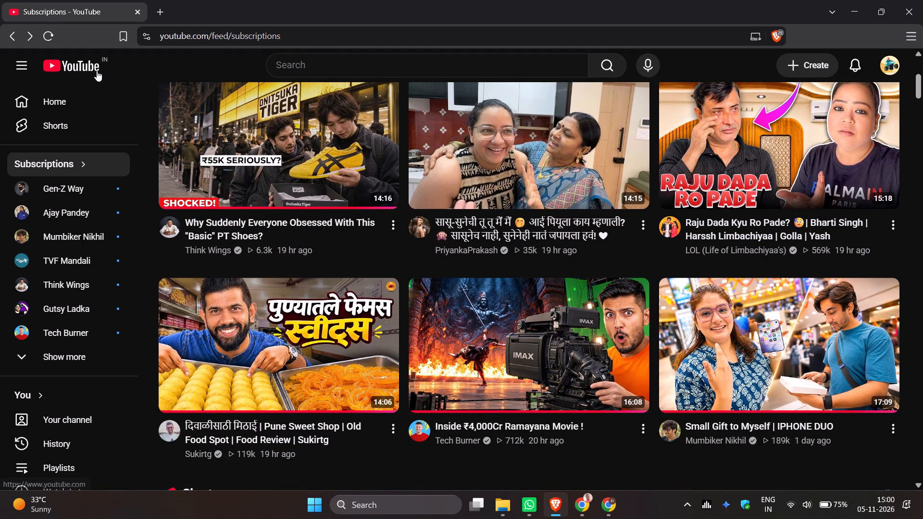
click(97, 71)
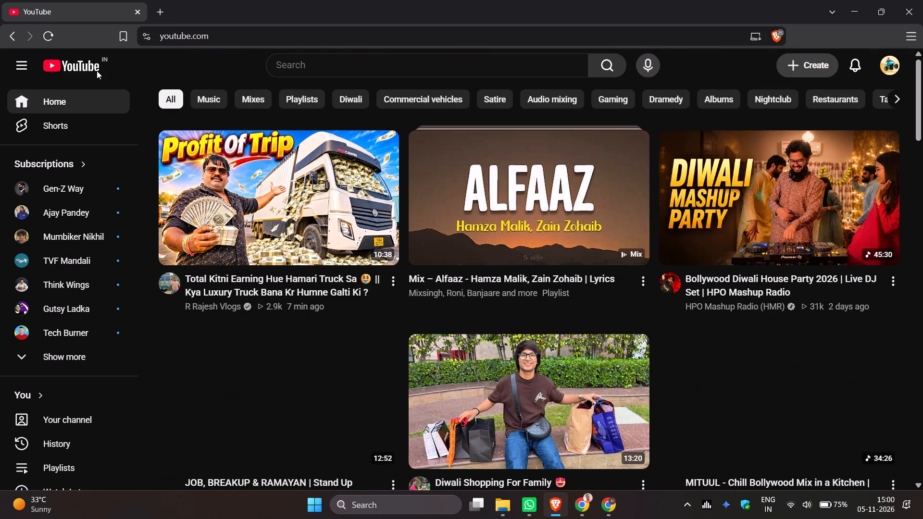
Search YouTube for "paramveer passenger".
click(358, 58)
text(paramveer)
key(space)
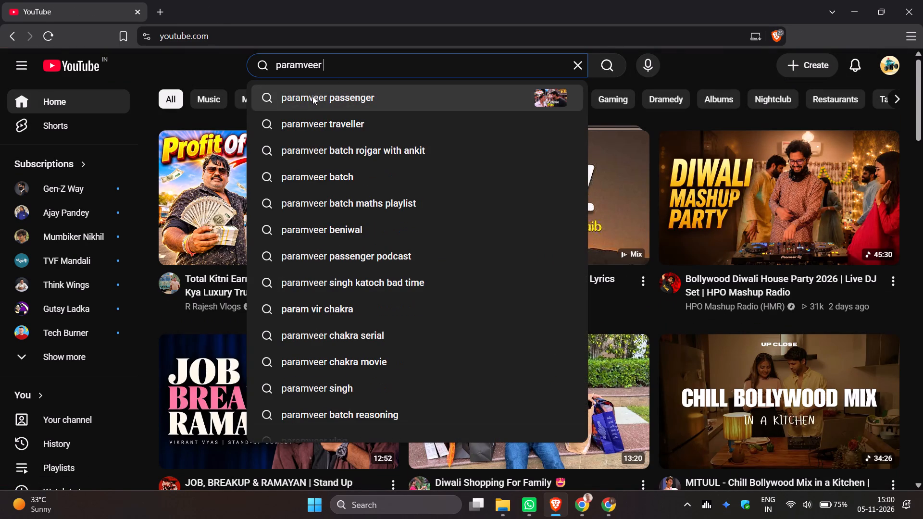
click(312, 96)
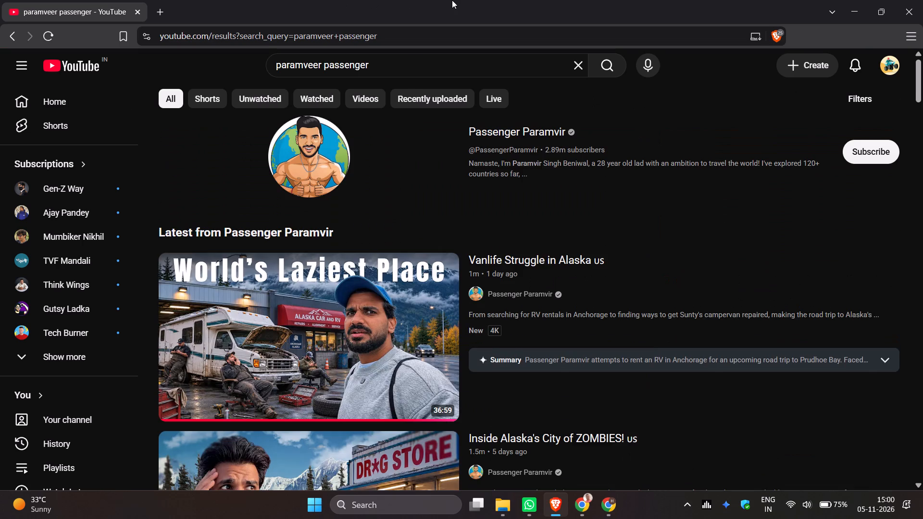
Expand the latest Passenger Paramvir videos in the search results and look through the listed videos.
scroll(842, 129, down, 3)
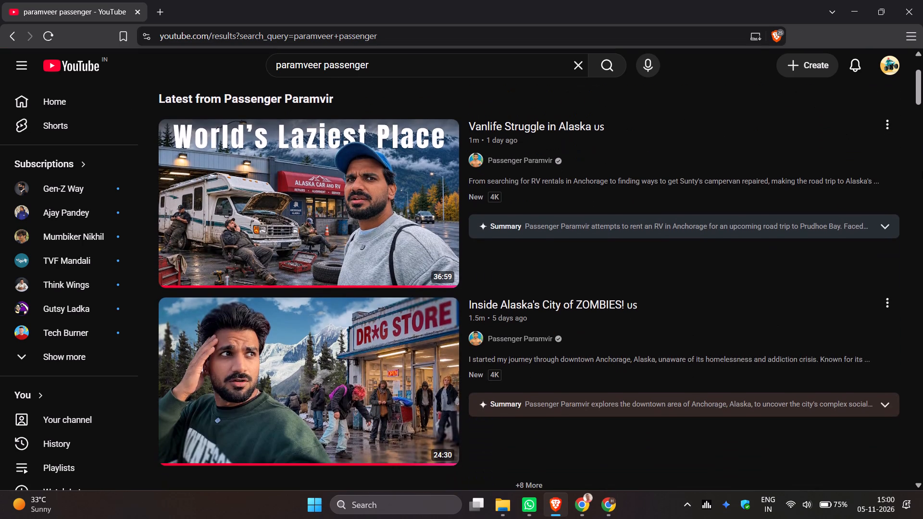
scroll(922, 171, down, 3)
click(533, 333)
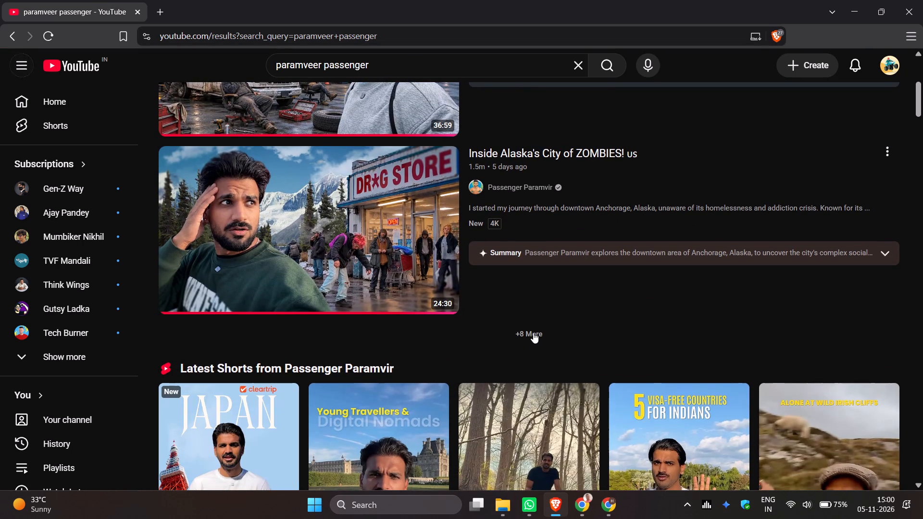
scroll(922, 266, down, 3)
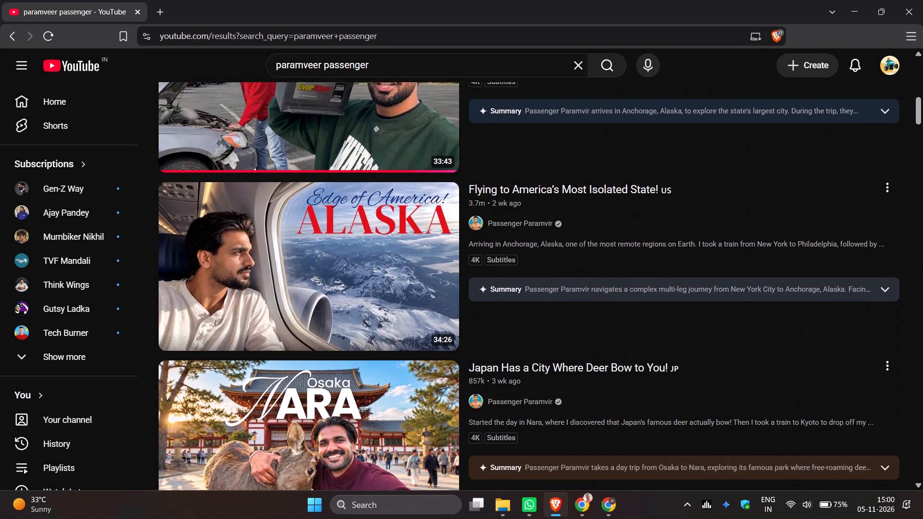
scroll(922, 266, down, 3)
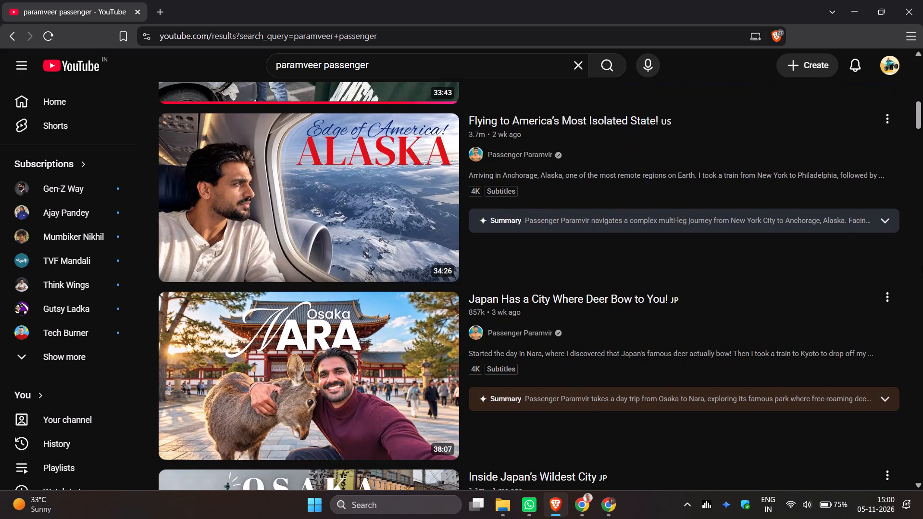
scroll(922, 266, down, 3)
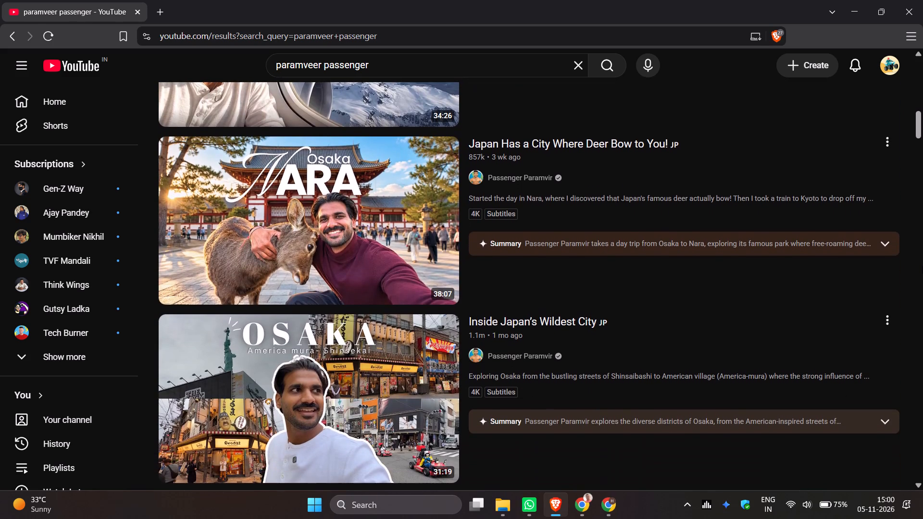
scroll(922, 266, down, 3)
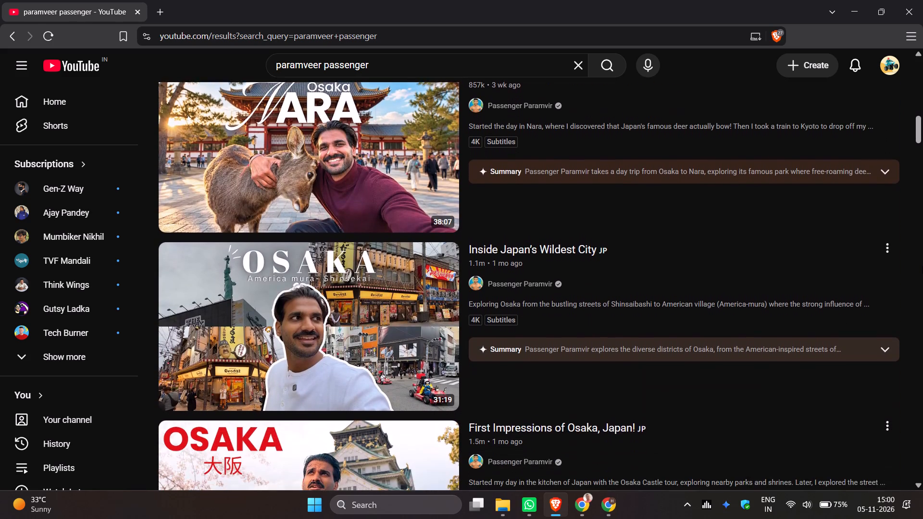
scroll(922, 266, down, 2)
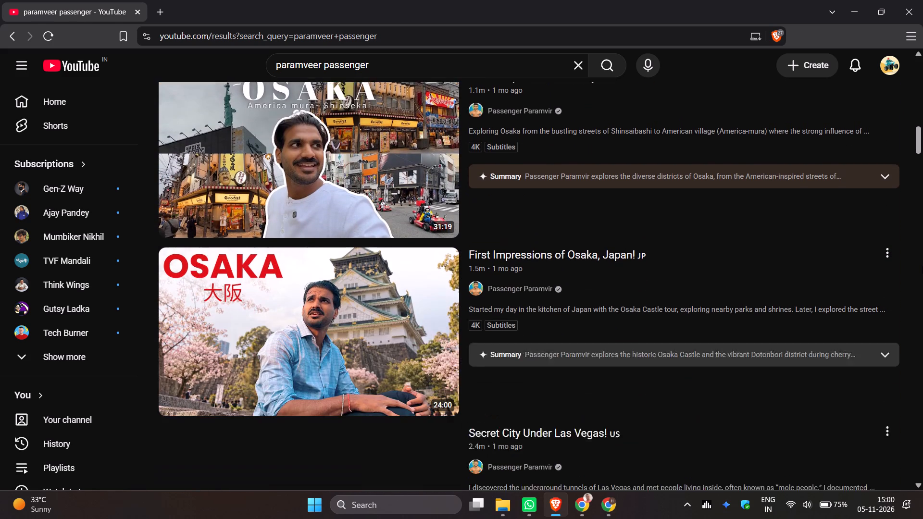
scroll(922, 266, down, 5)
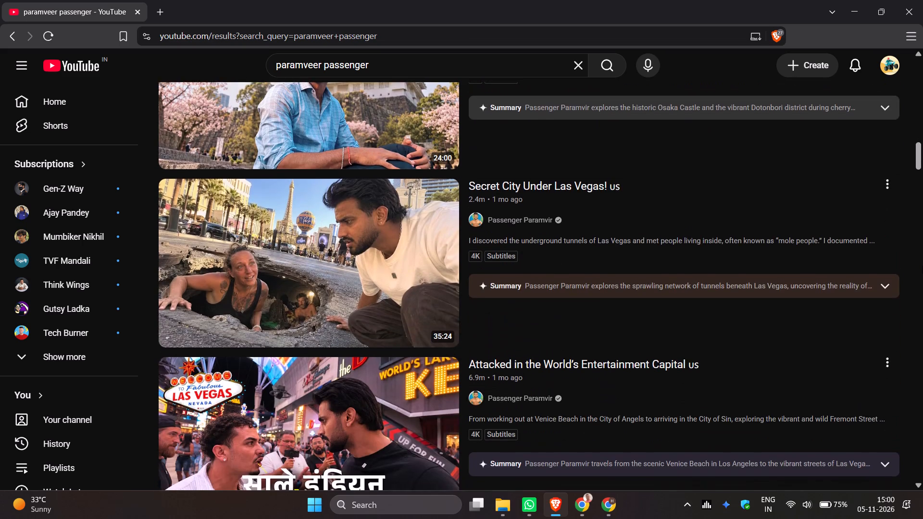
scroll(922, 266, down, 5)
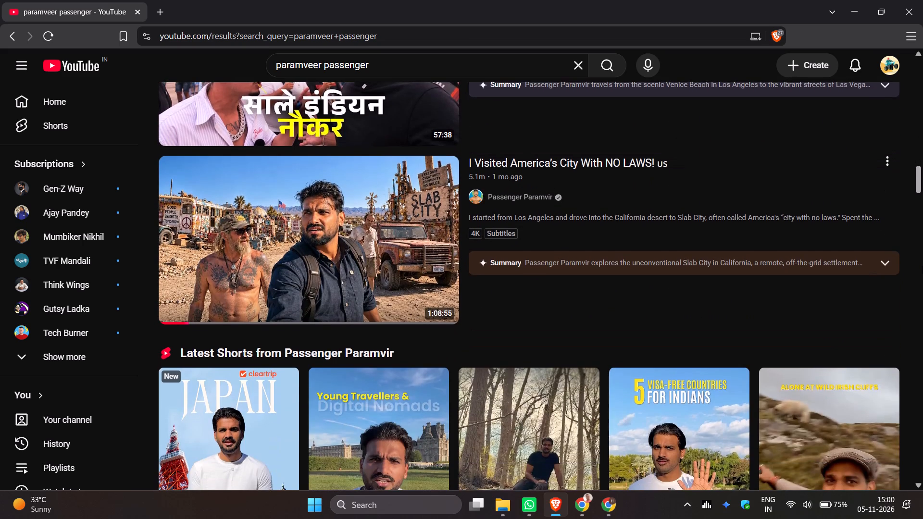
scroll(922, 266, down, 1)
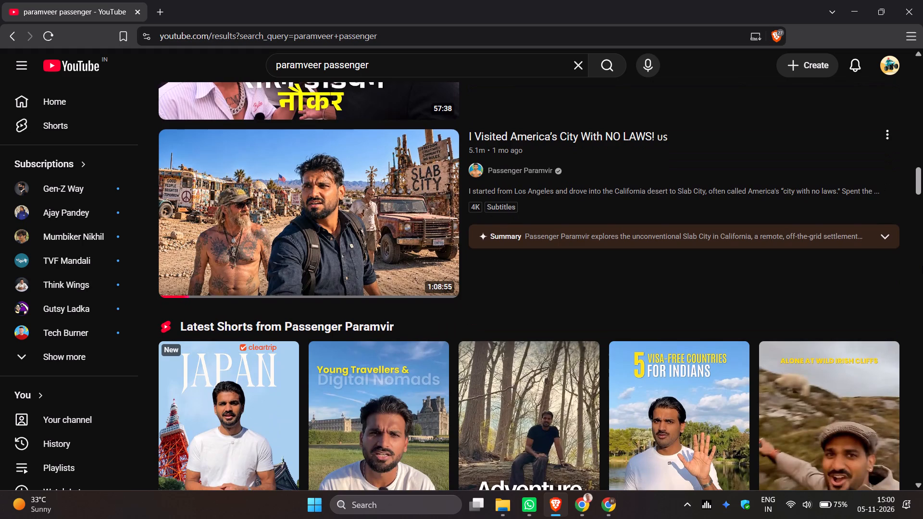
scroll(922, 266, down, 9)
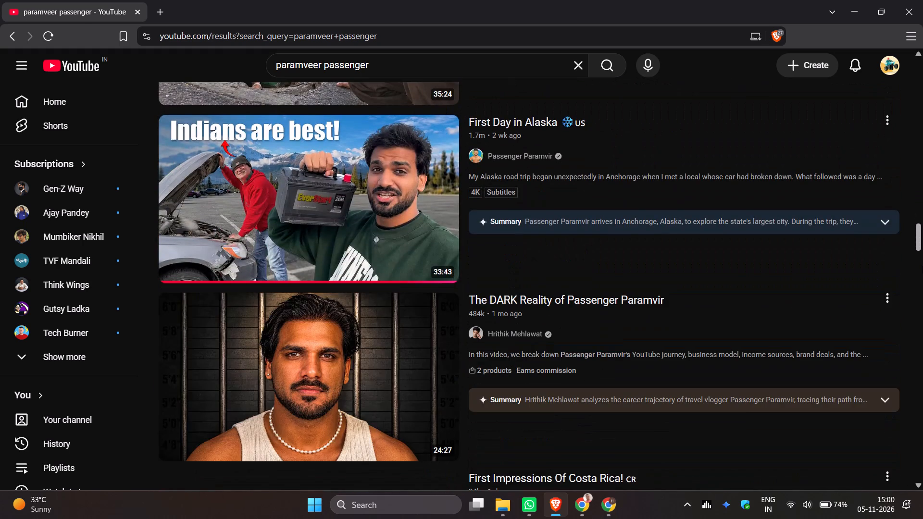
scroll(922, 266, down, 1)
Open the Passenger Paramvir channel's video list and sort it by Popular.
scroll(922, 266, up, 16)
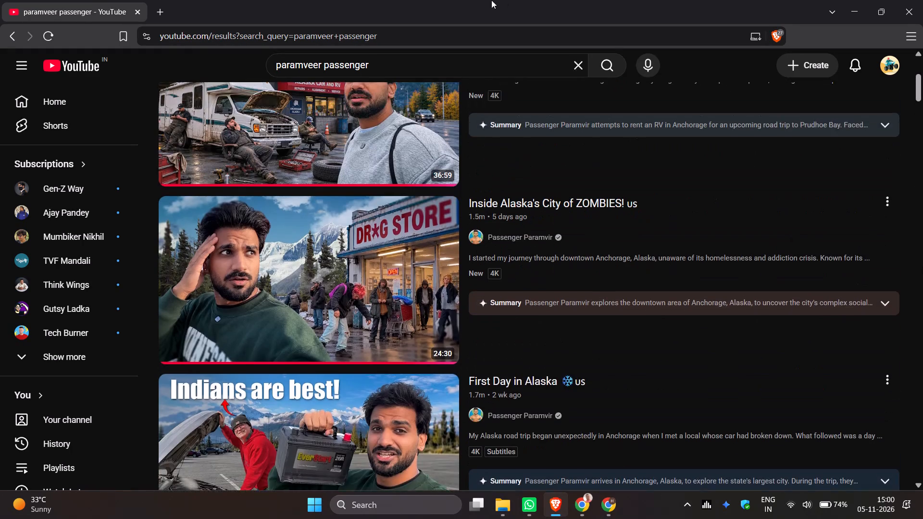
scroll(462, 135, up, 9)
click(307, 167)
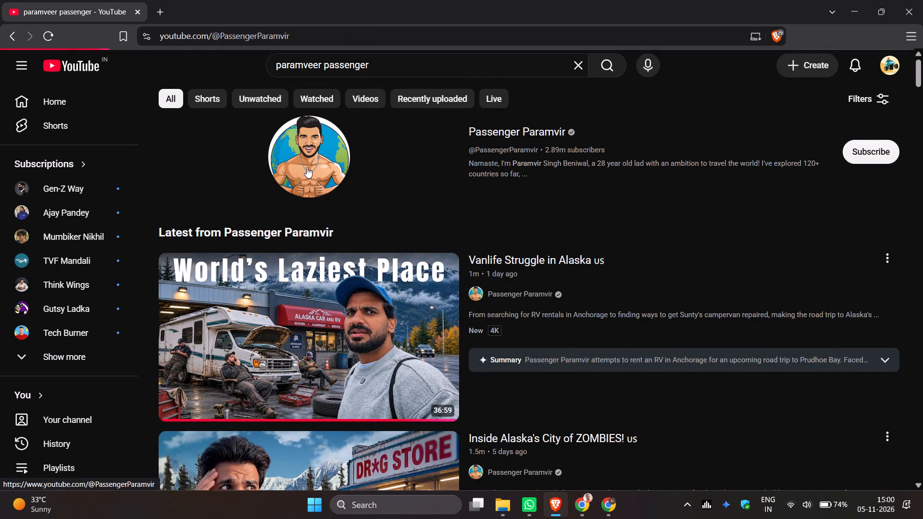
click(263, 334)
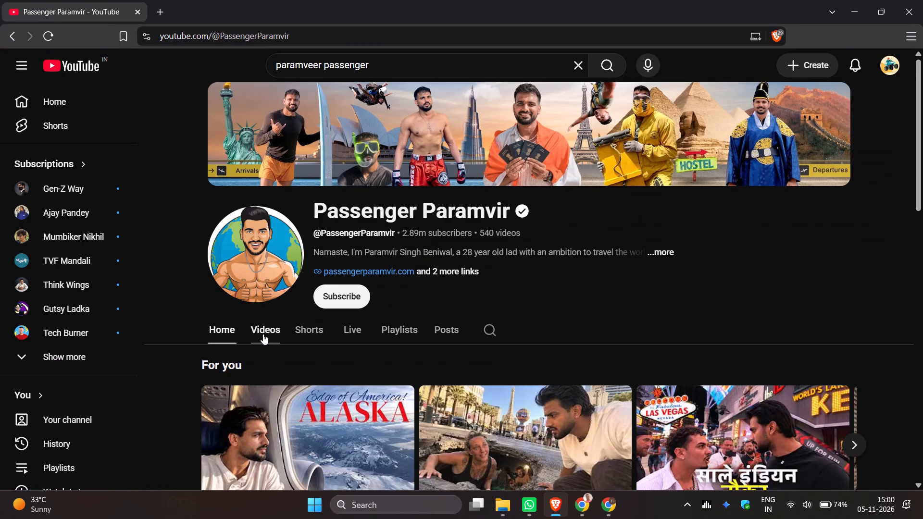
scroll(313, 351, down, 1)
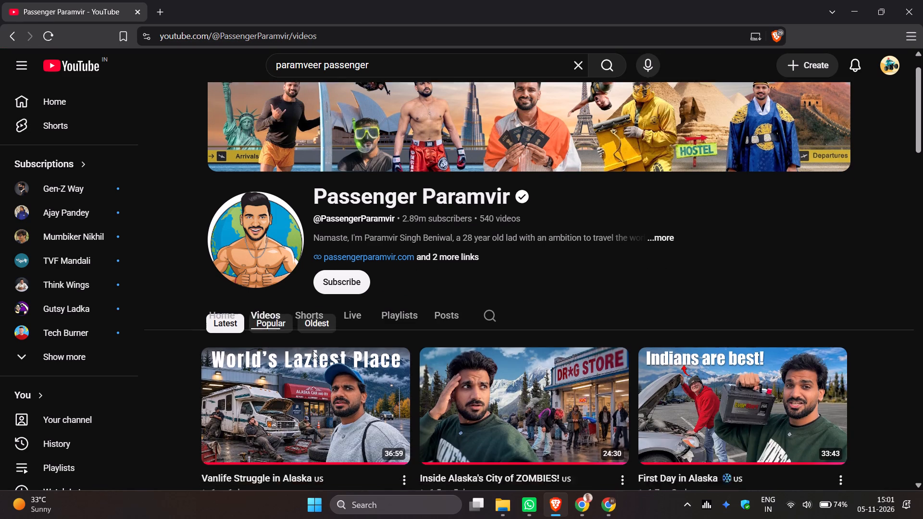
scroll(313, 351, down, 1)
click(280, 298)
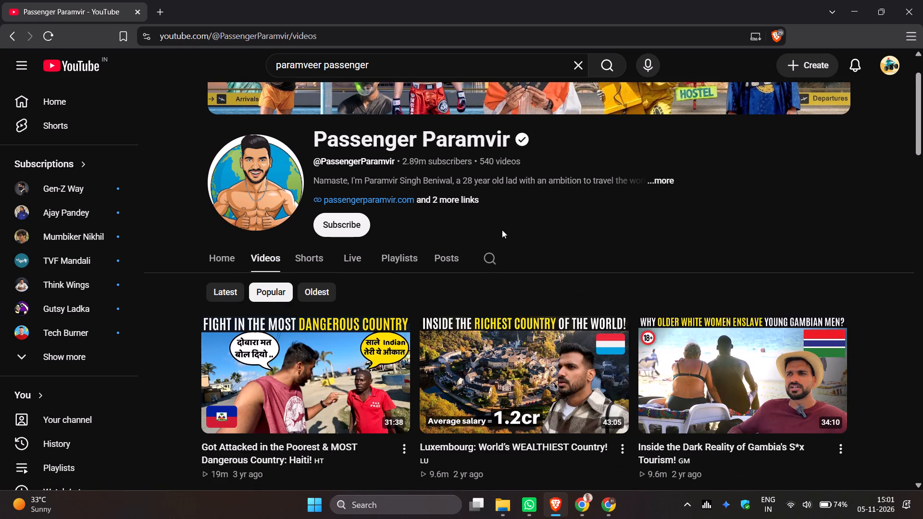
Look through the most popular Passenger Paramvir travel videos.
scroll(502, 230, down, 1)
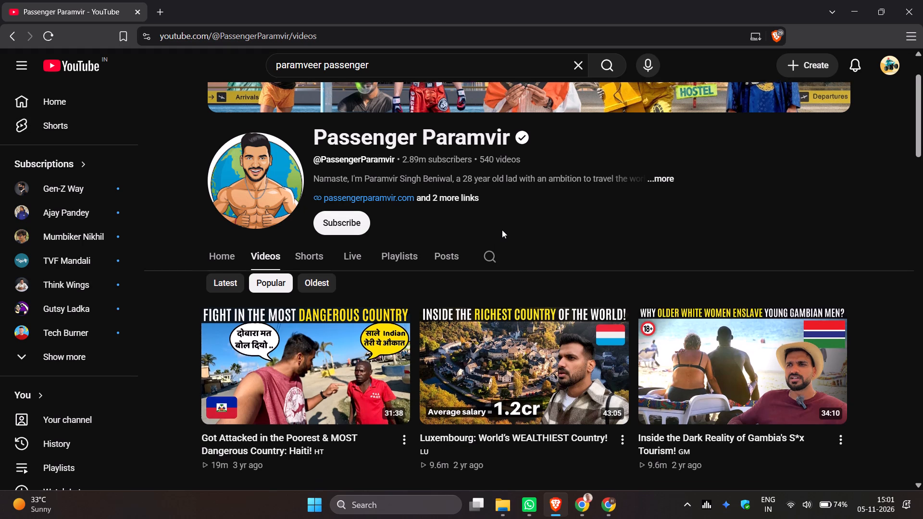
scroll(502, 230, down, 1)
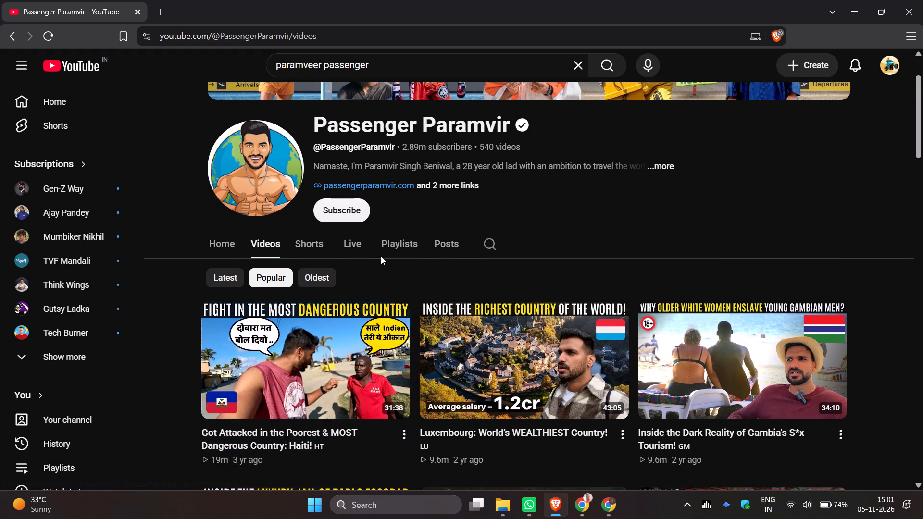
scroll(411, 213, down, 1)
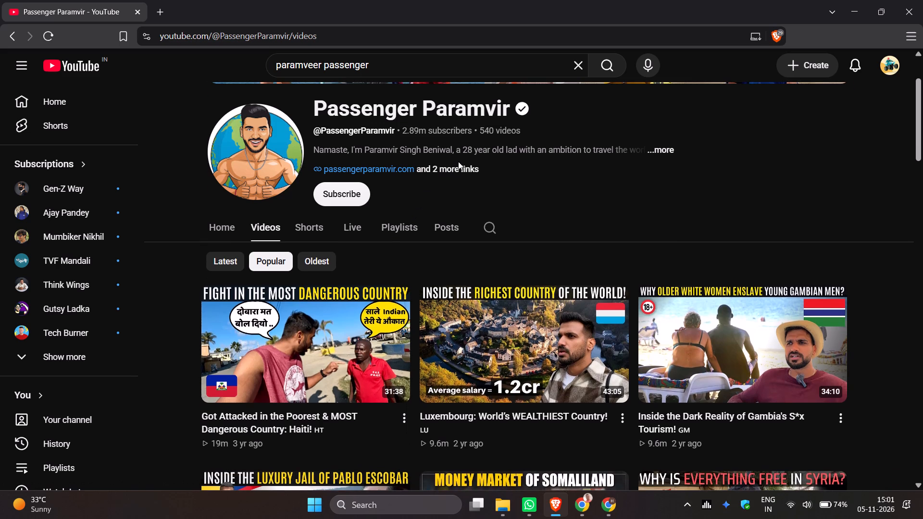
scroll(458, 161, down, 1)
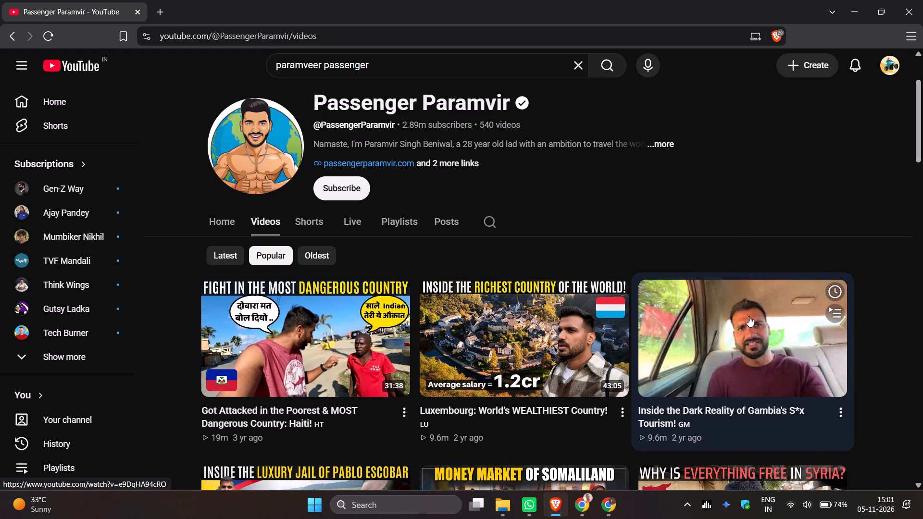
scroll(922, 285, down, 2)
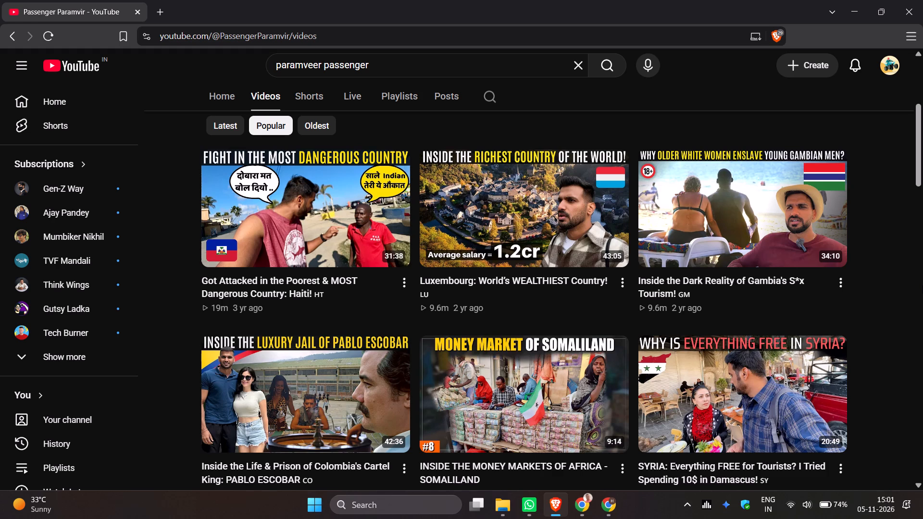
scroll(922, 285, down, 2)
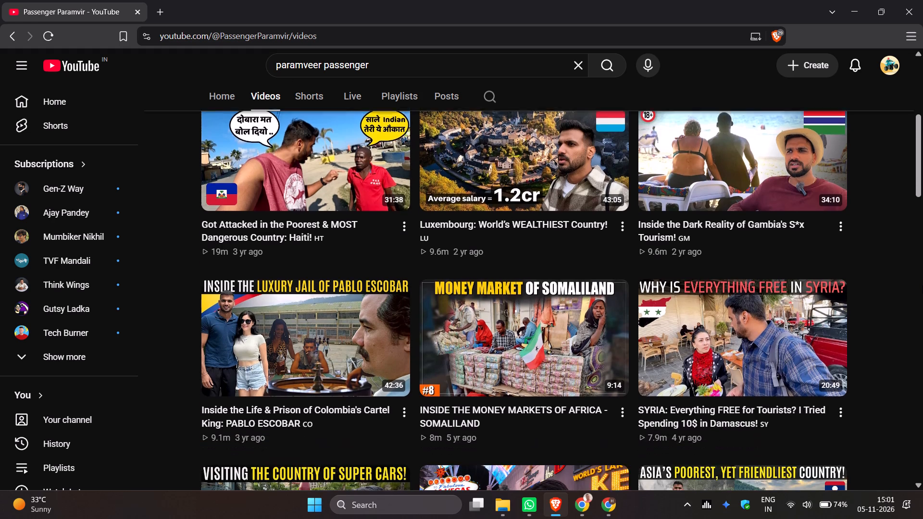
scroll(922, 285, down, 2)
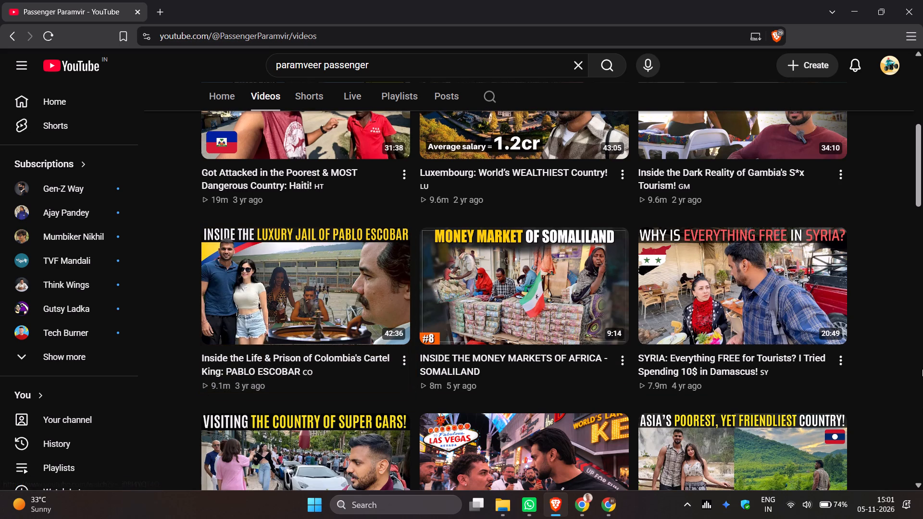
scroll(922, 369, down, 1)
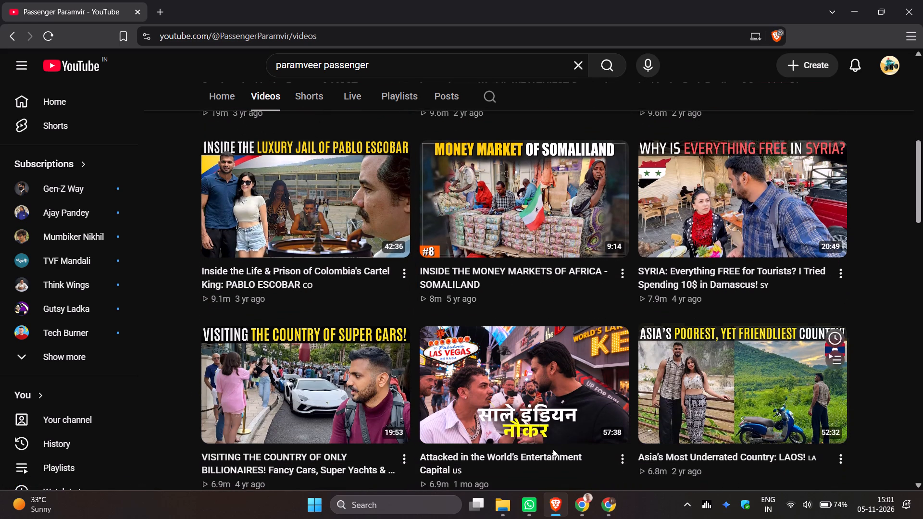
scroll(332, 379, down, 1)
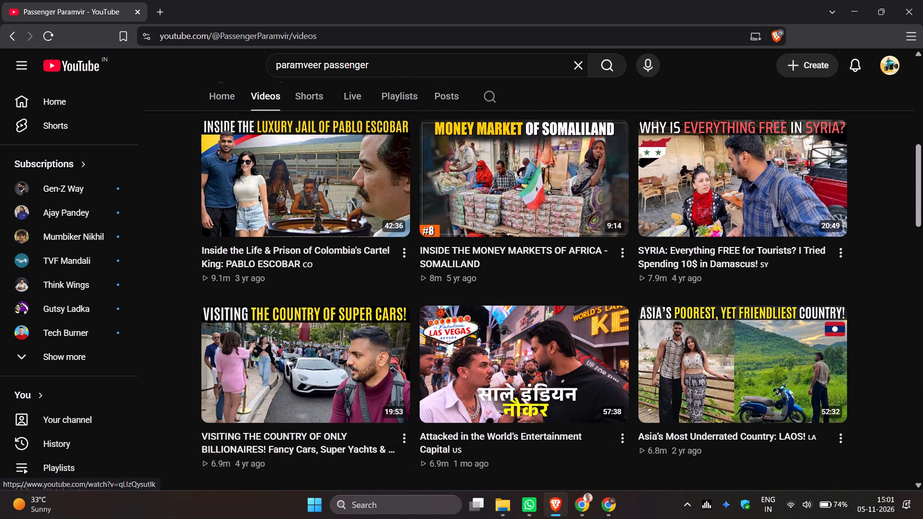
scroll(922, 389, down, 1)
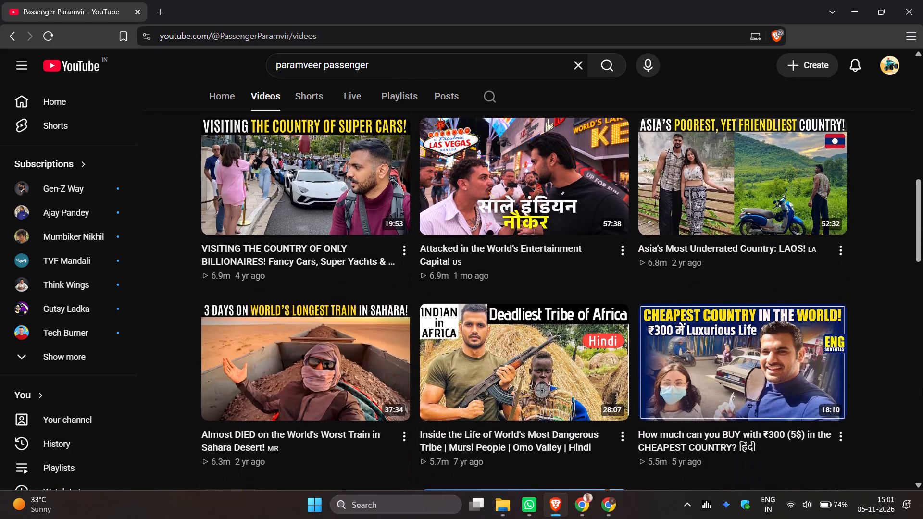
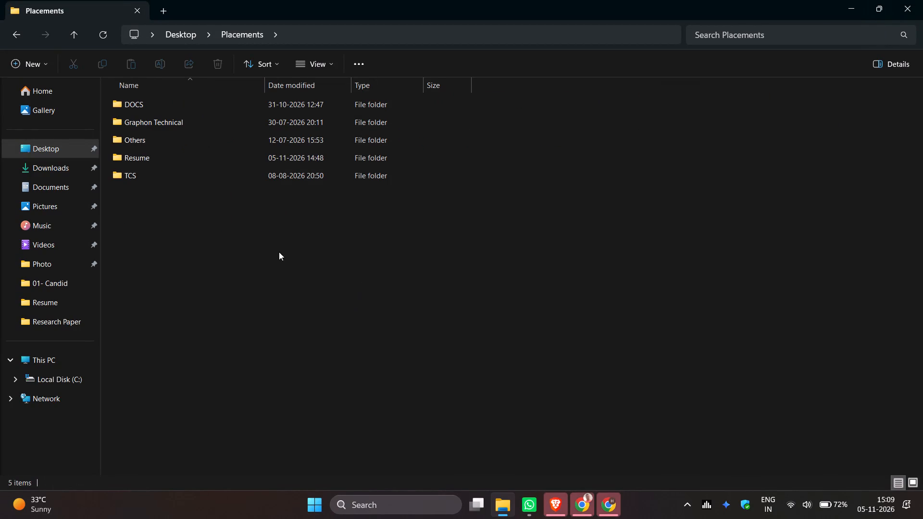
Copy the latest resume PDF, dated 04-10-2026, from the Placements Resume folder to the desktop and place it in open space.
double_click(183, 157)
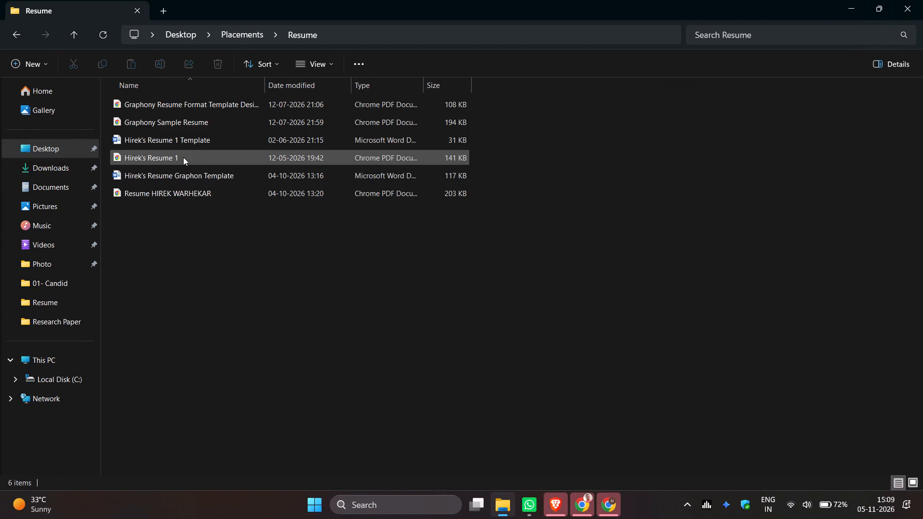
click(233, 191)
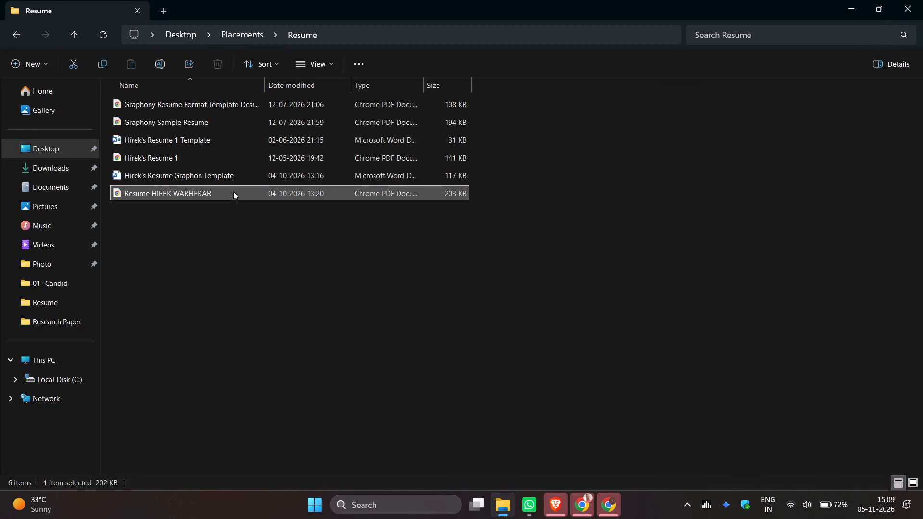
key(ctrl+c)
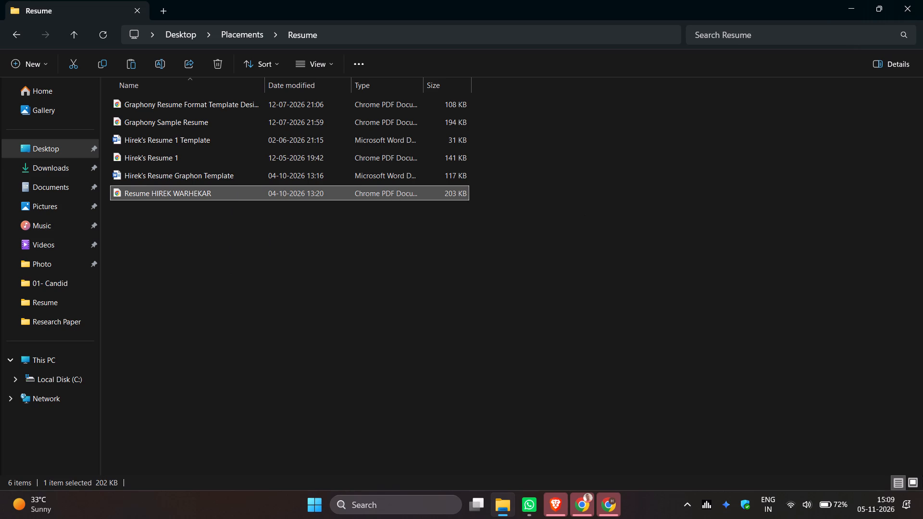
click(922, 504)
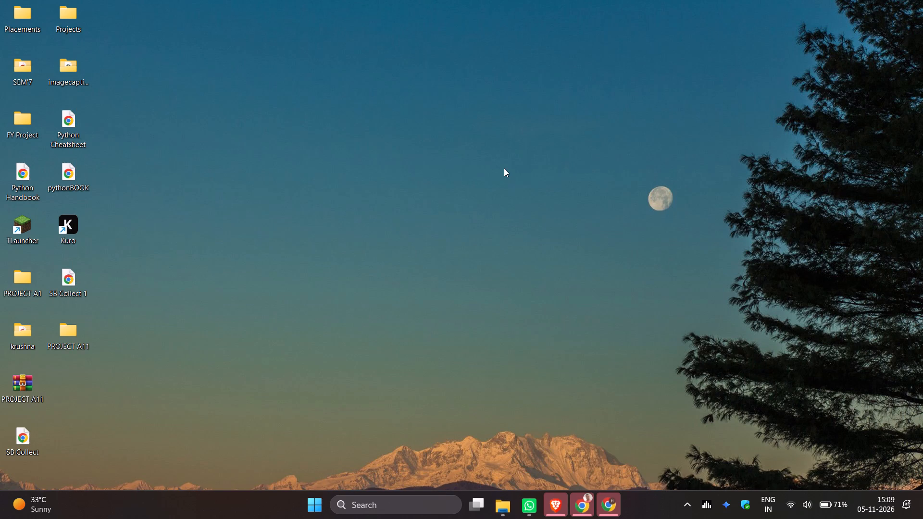
click(435, 130)
key(ctrl+v)
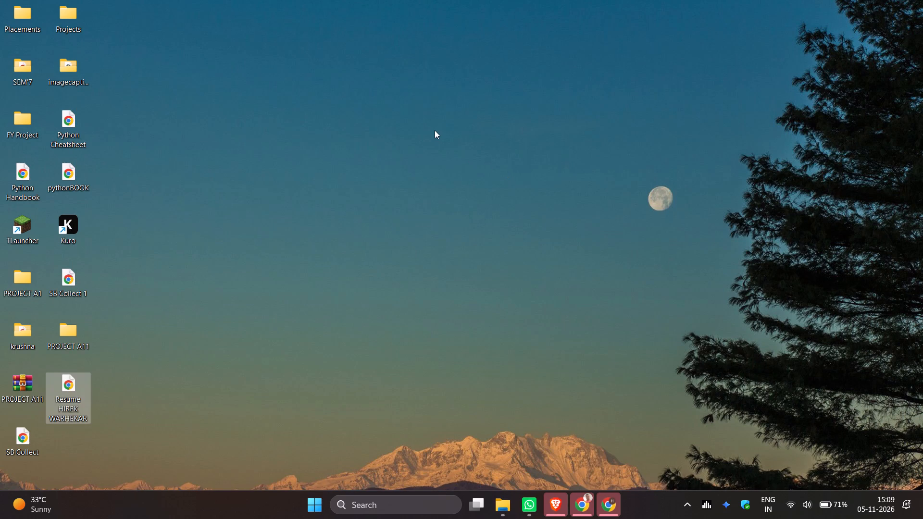
drag(85, 383, 287, 138)
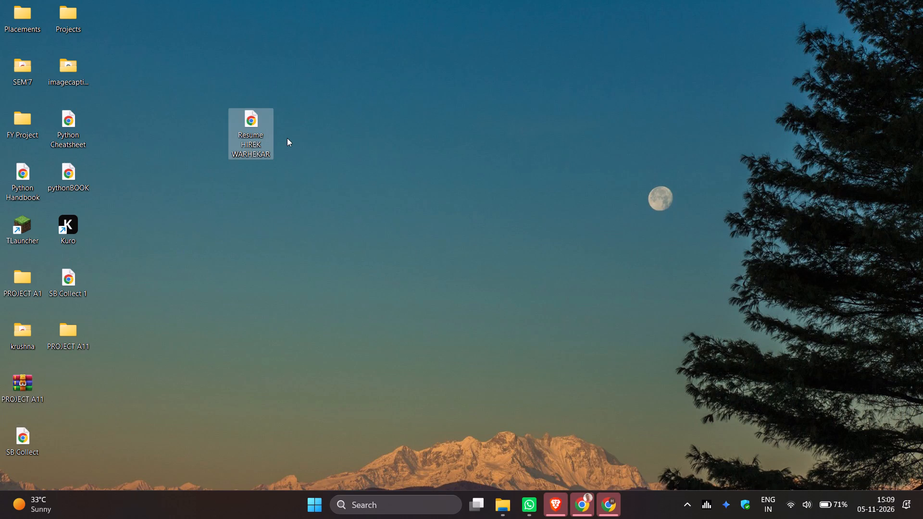
click(460, 339)
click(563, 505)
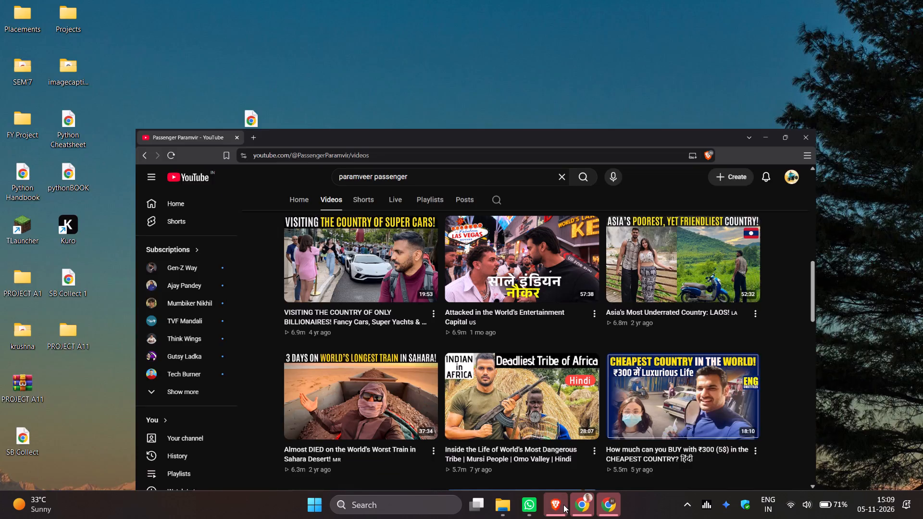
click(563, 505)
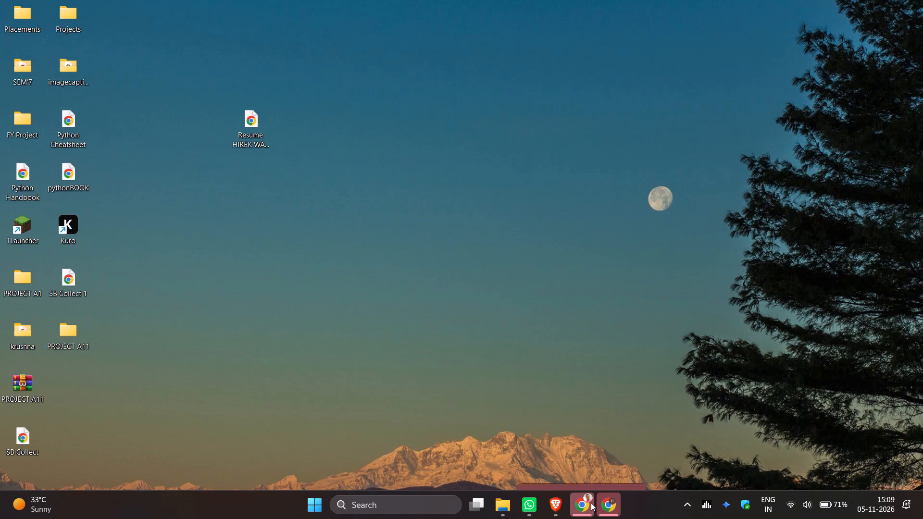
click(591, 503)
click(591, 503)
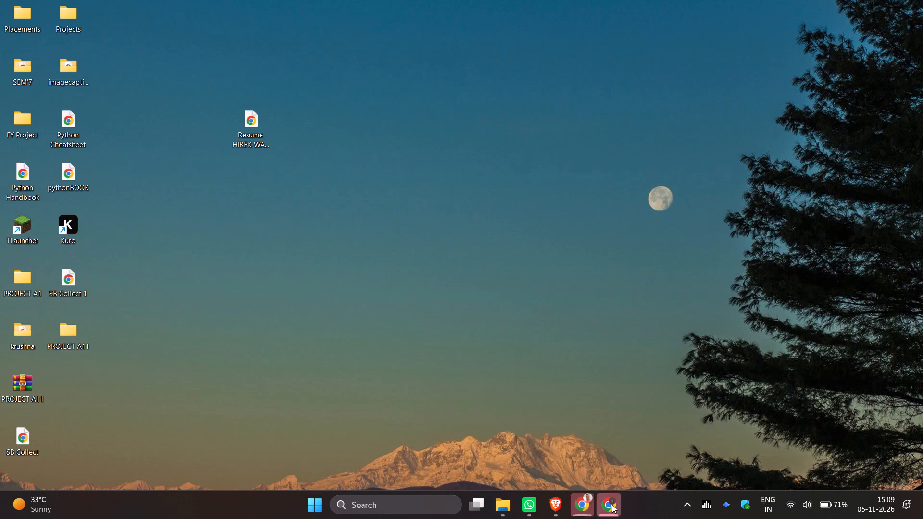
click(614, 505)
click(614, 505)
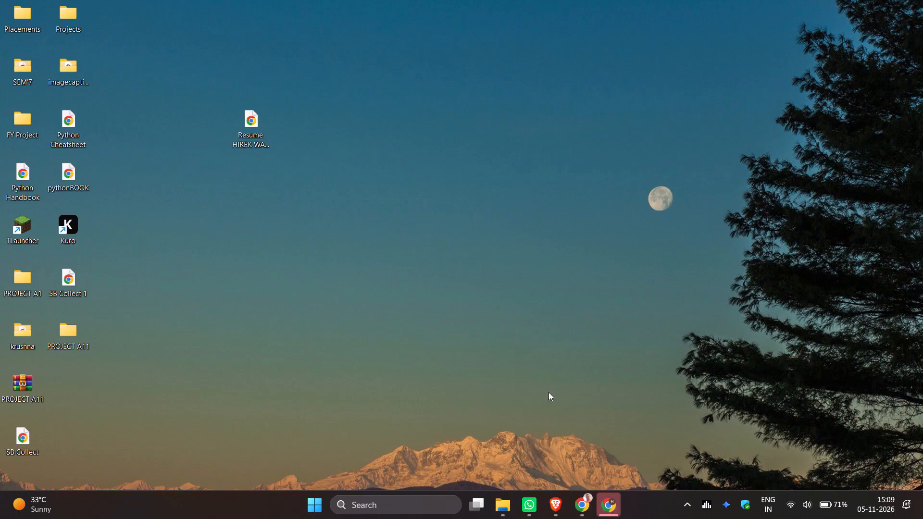
Open the desktop resume PDF in Word, accept conversion to an editable document, and view the page at 80% zoom.
click(249, 132)
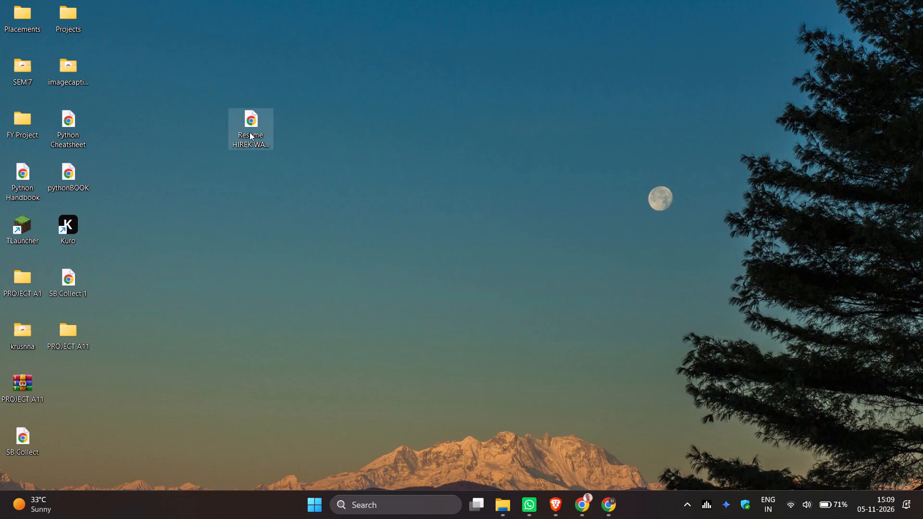
right_click(249, 132)
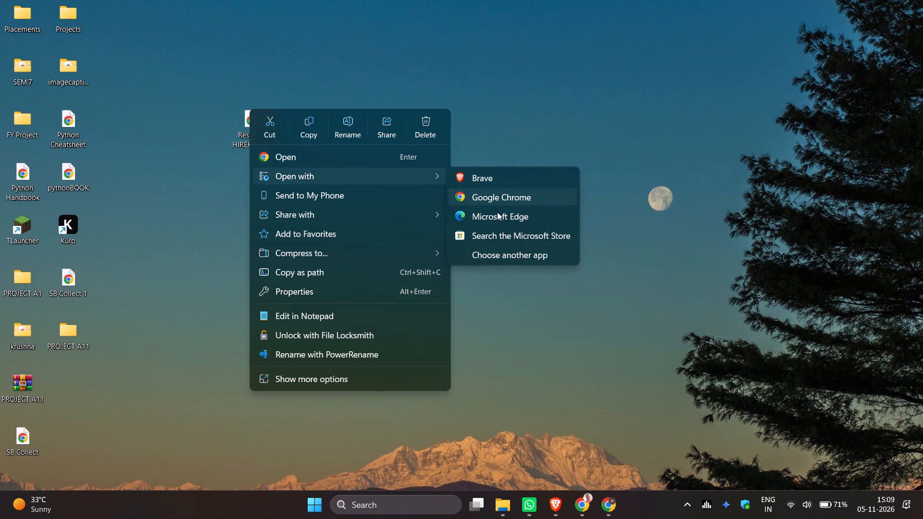
click(505, 255)
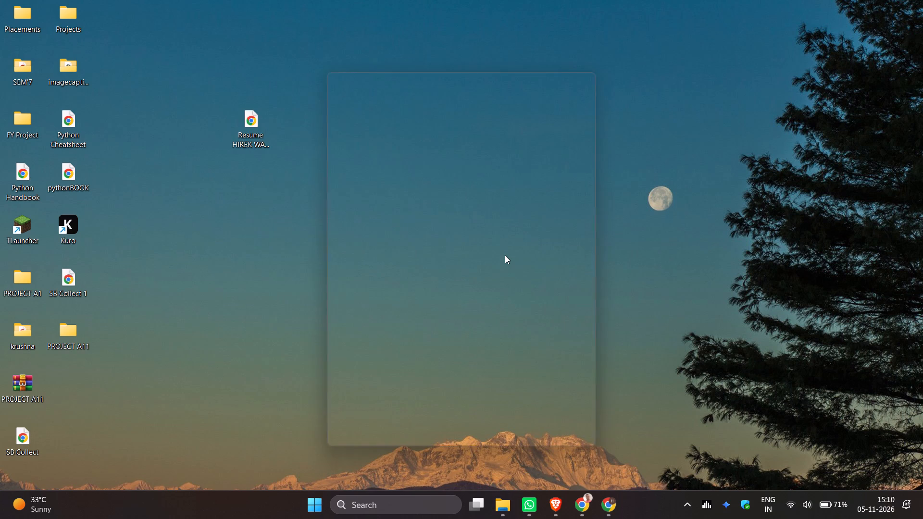
scroll(438, 287, down, 4)
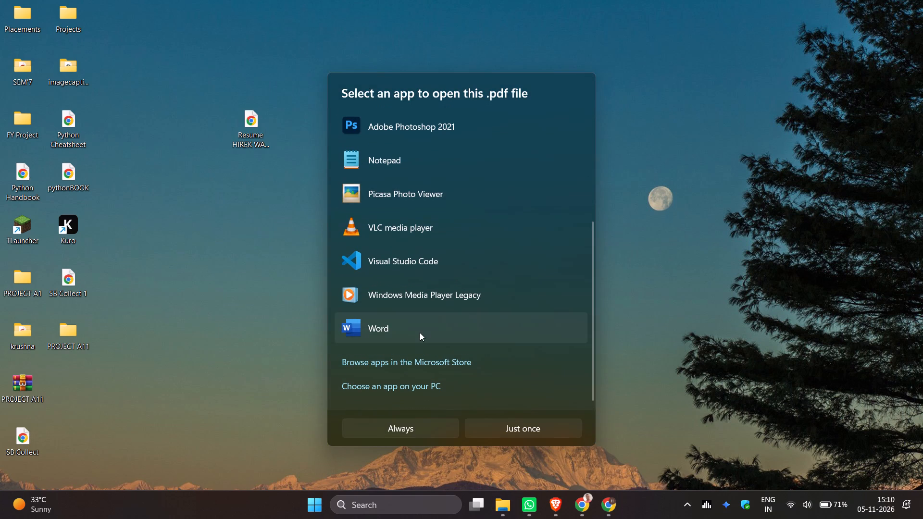
double_click(419, 333)
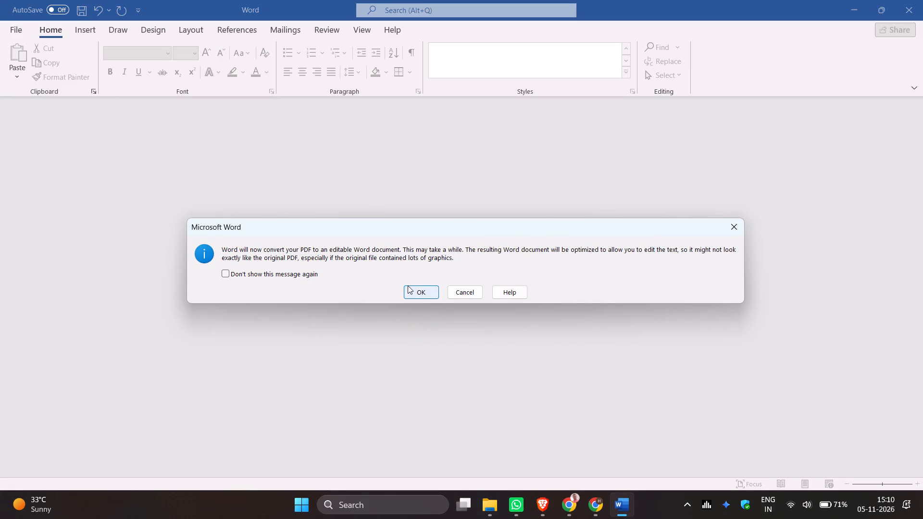
click(416, 288)
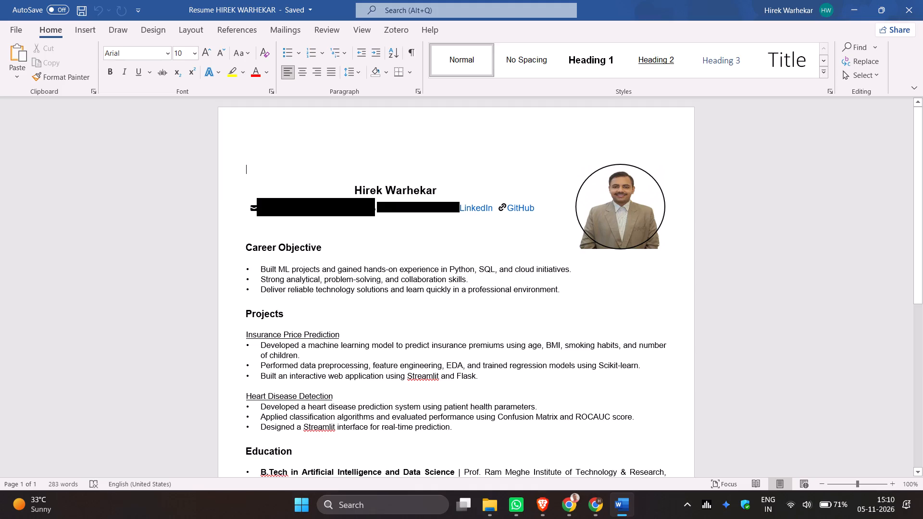
ctrl+scroll(710, 235, down, 5)
ctrl+scroll(710, 235, up, 2)
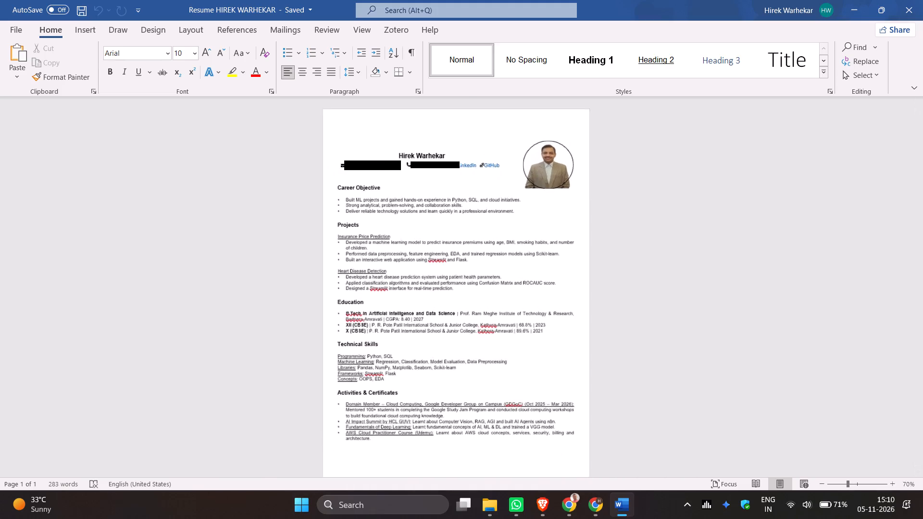
ctrl+scroll(710, 235, up, 1)
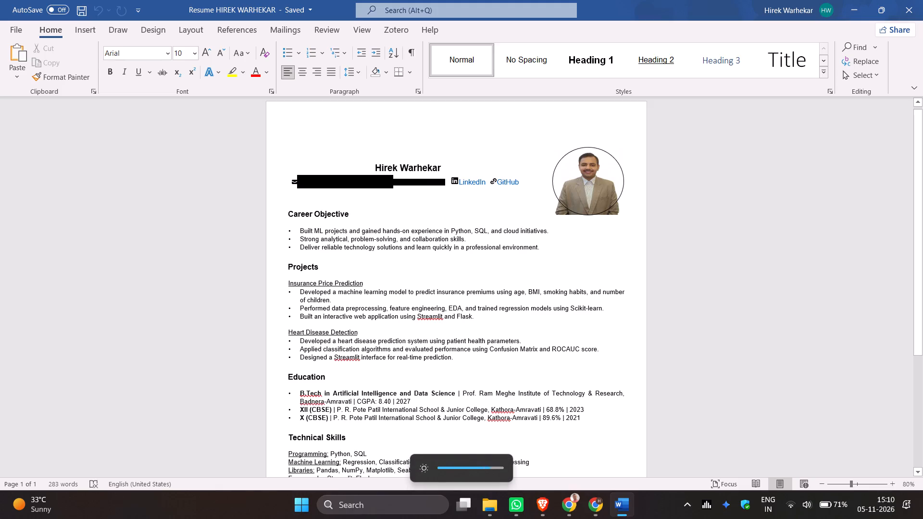
Try to remove the blank line above the name at the top of the resume.
key(BackSpace)
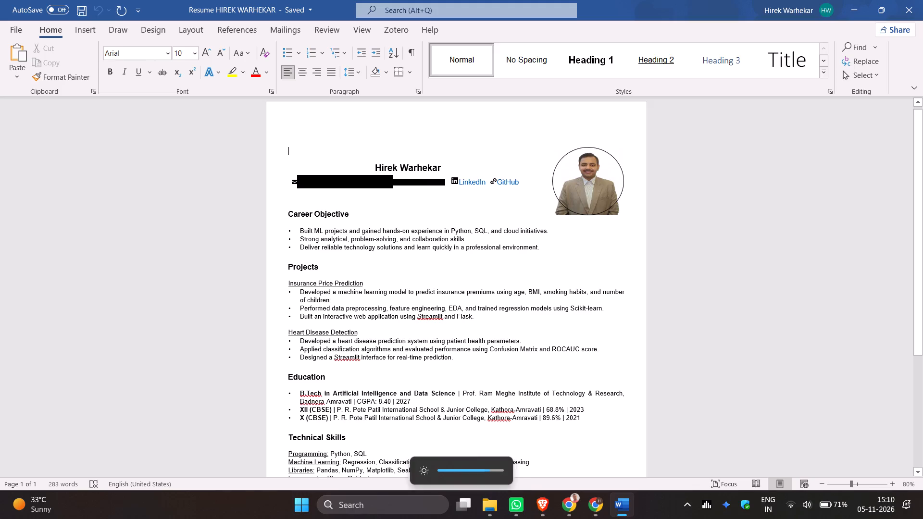
key(BackSpace)
click(336, 152)
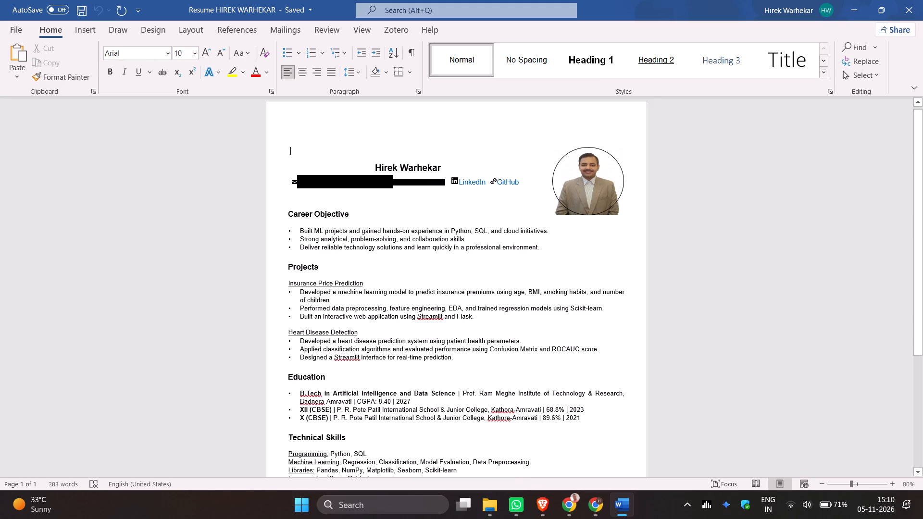
key(BackSpace)
key(BackSpace)
key(BackSpace)
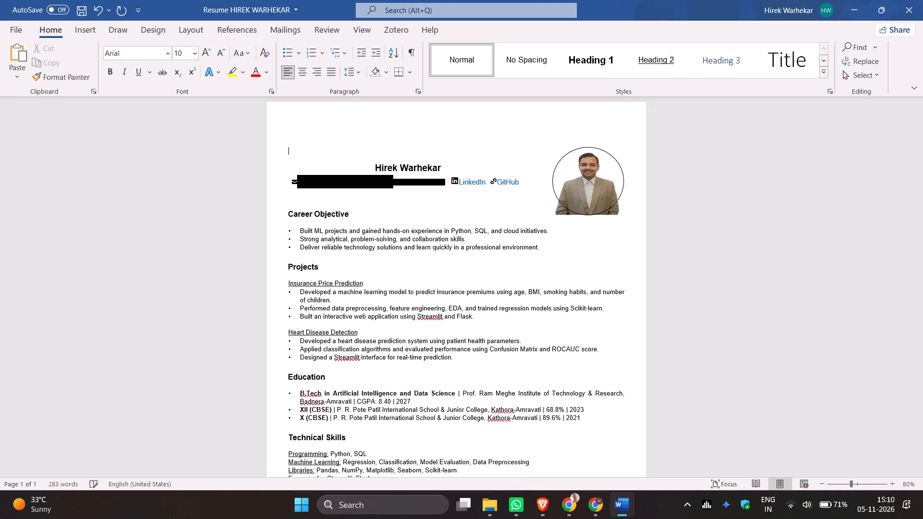
Open the page header for editing and set its distance from the top to 0 cm.
double_click(365, 116)
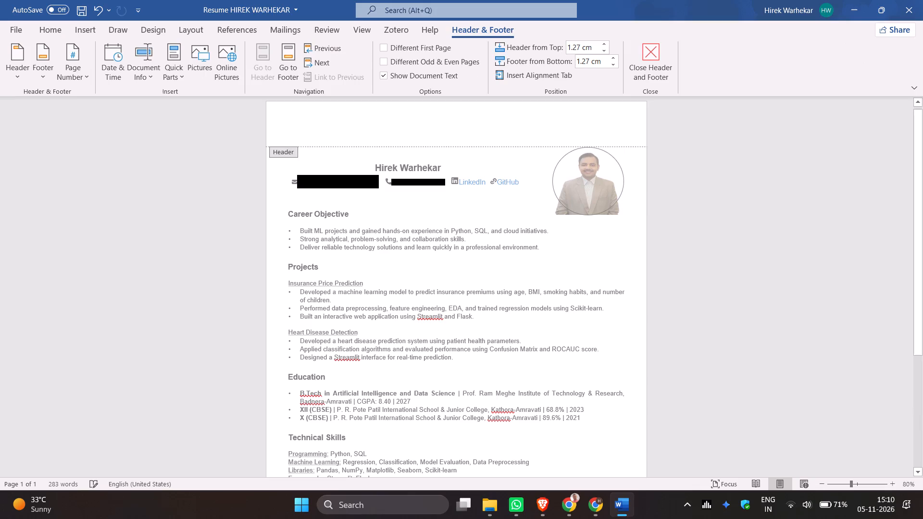
click(603, 47)
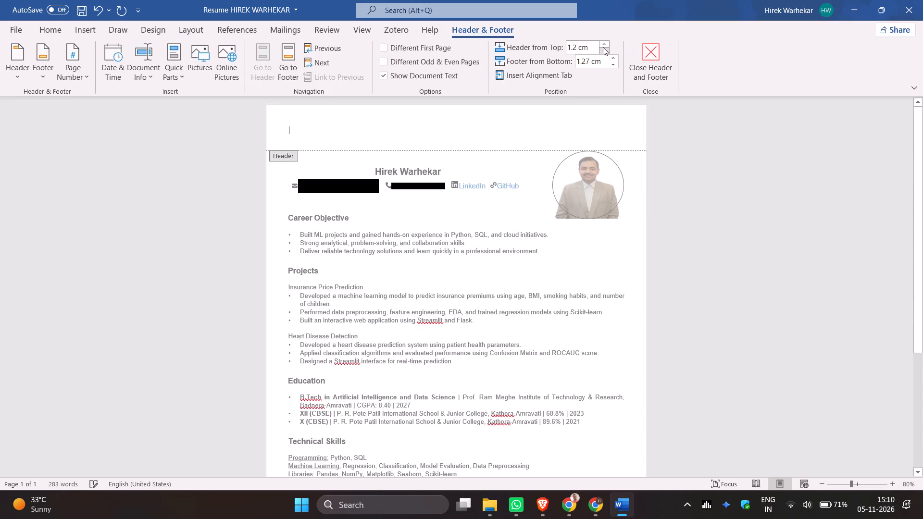
click(603, 47)
click(603, 47)
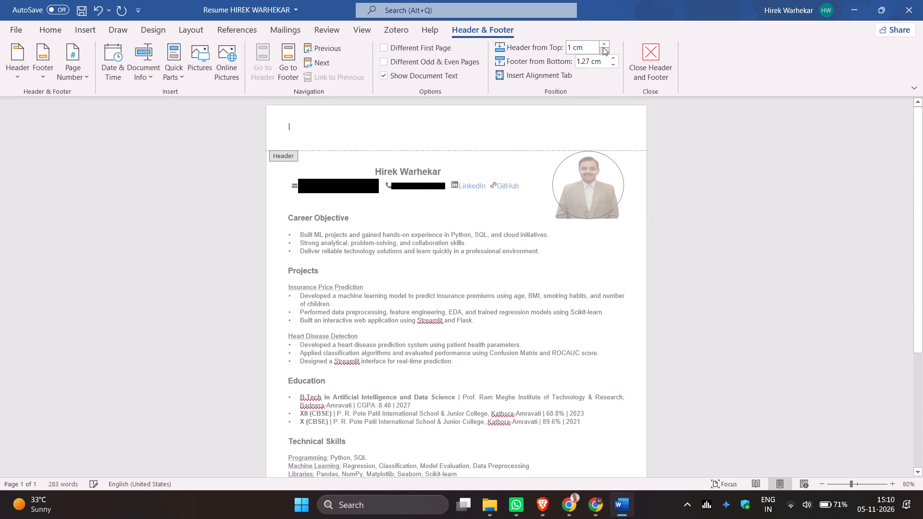
click(603, 47)
click(603, 47)
triple_click(603, 47)
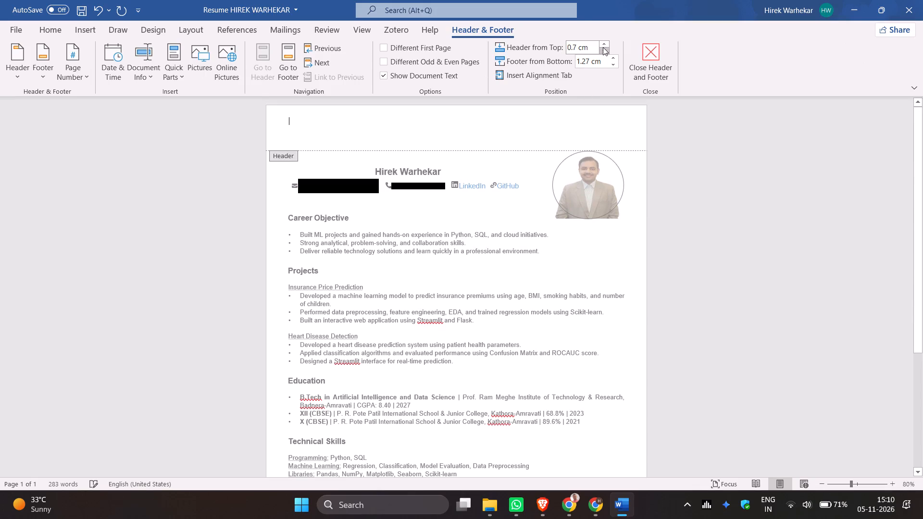
click(603, 47)
click(603, 47)
click(603, 47)
click(603, 47)
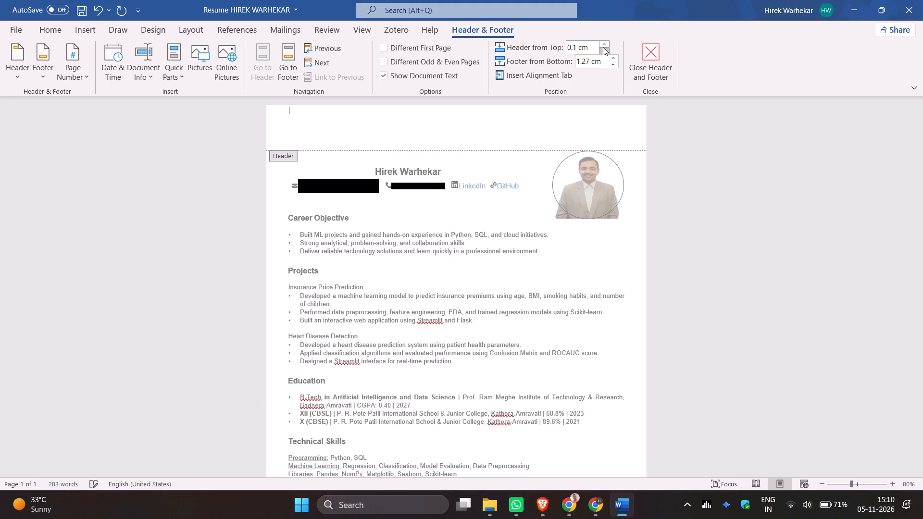
click(603, 47)
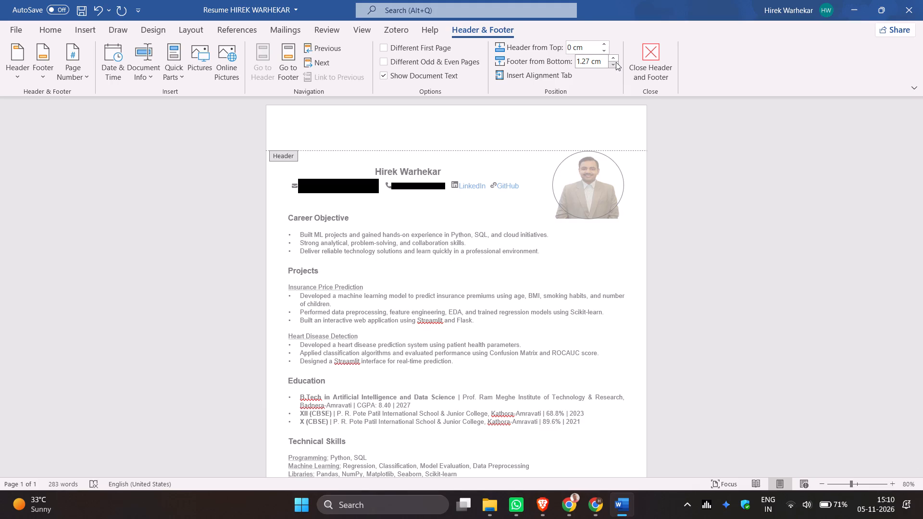
Set the footer's distance from the bottom to 0 cm and leave header and footer editing.
triple_click(616, 62)
triple_click(616, 62)
triple_click(616, 62)
triple_click(616, 62)
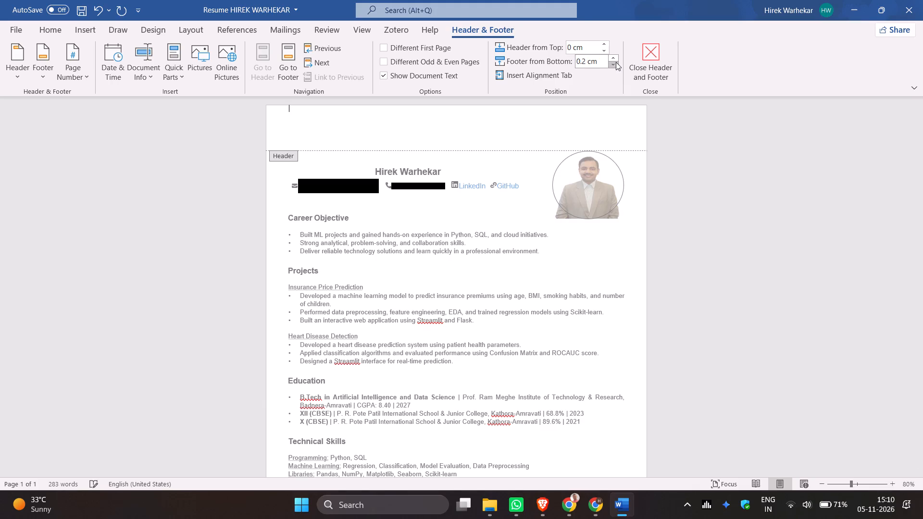
click(616, 62)
click(80, 12)
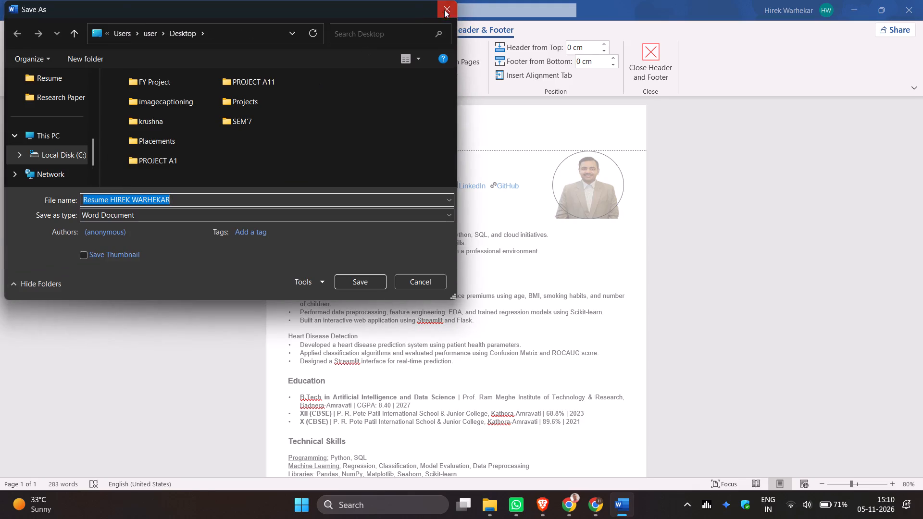
click(447, 7)
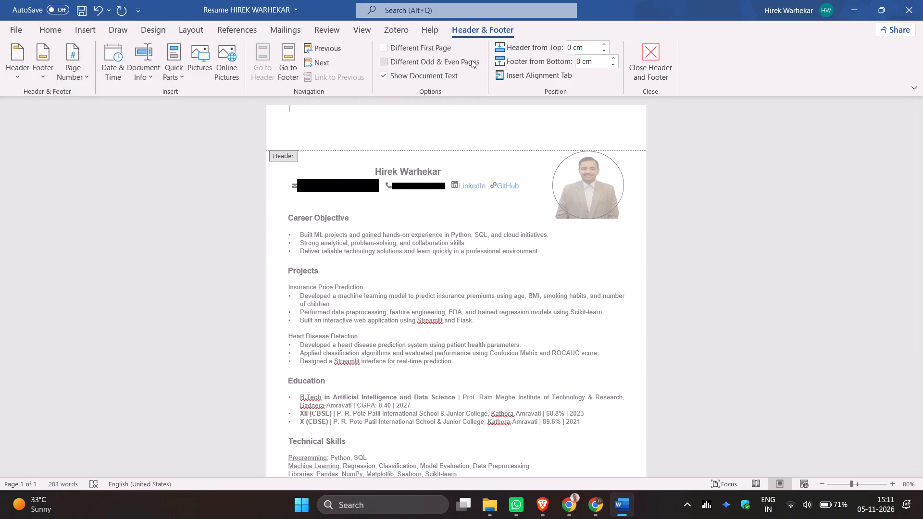
click(643, 61)
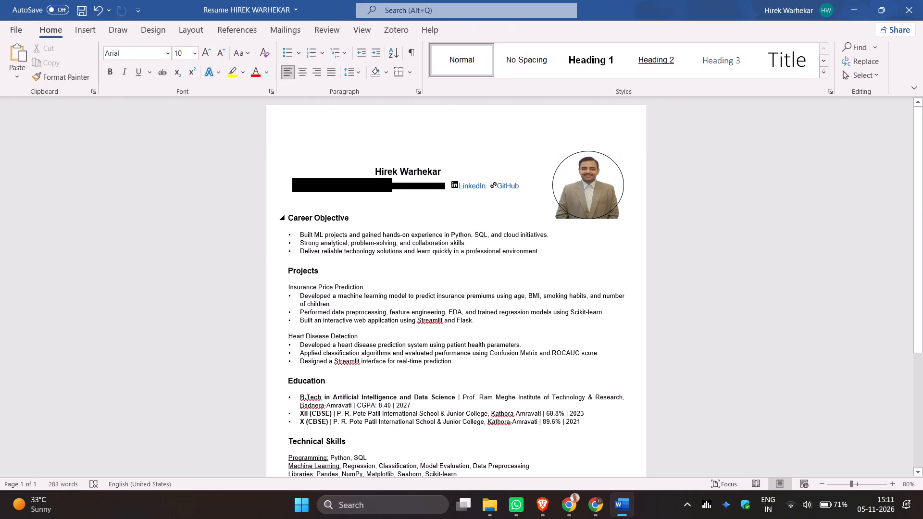
Try again to remove the blank line above the name, and check the page layout down to Activities & Certificates.
key(BackSpace)
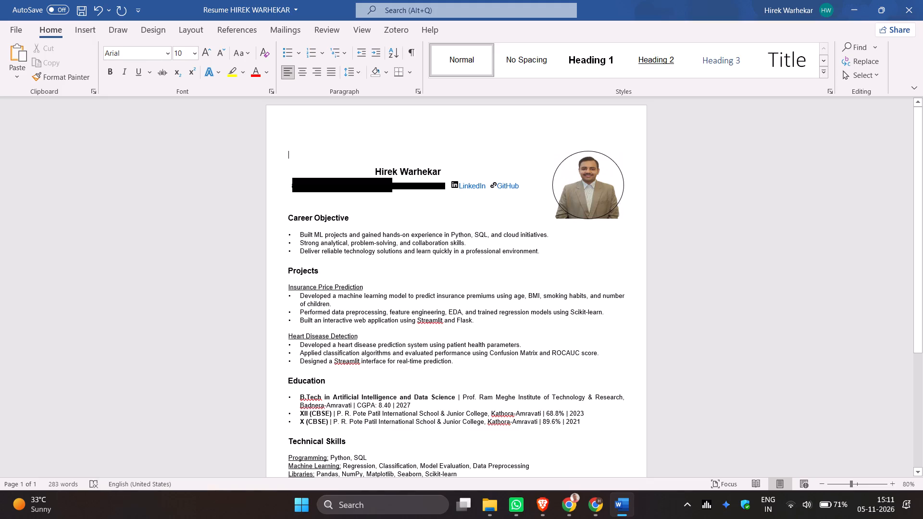
scroll(474, 236, down, 7)
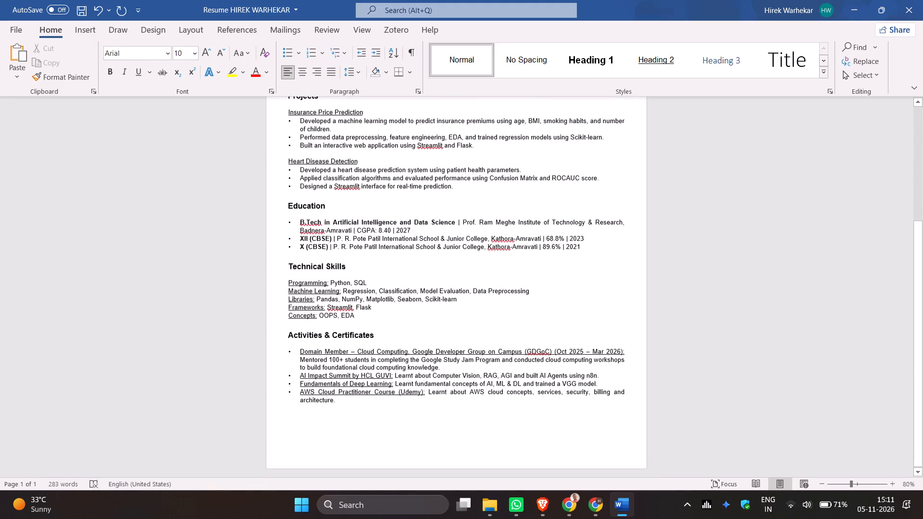
scroll(474, 236, up, 5)
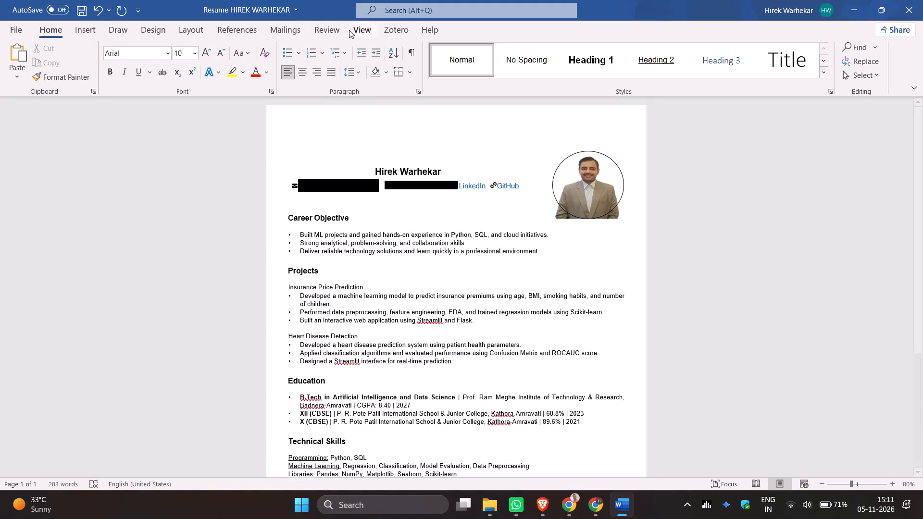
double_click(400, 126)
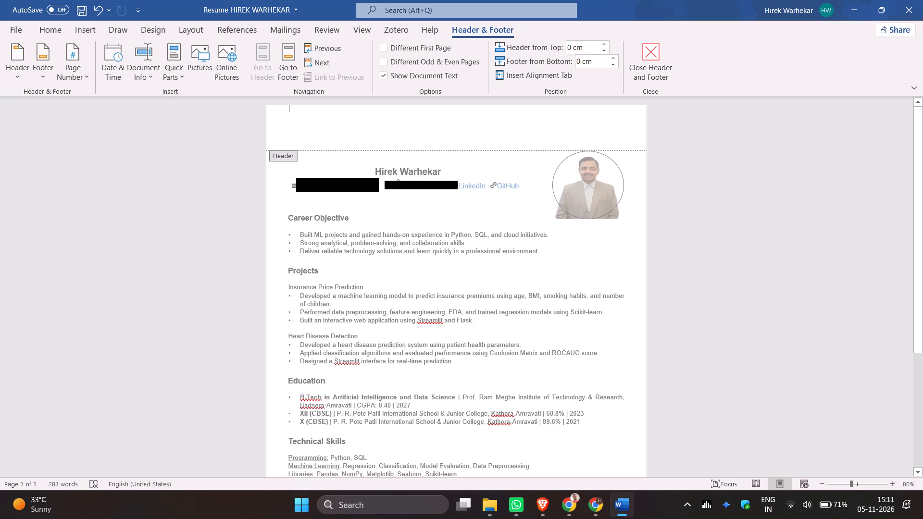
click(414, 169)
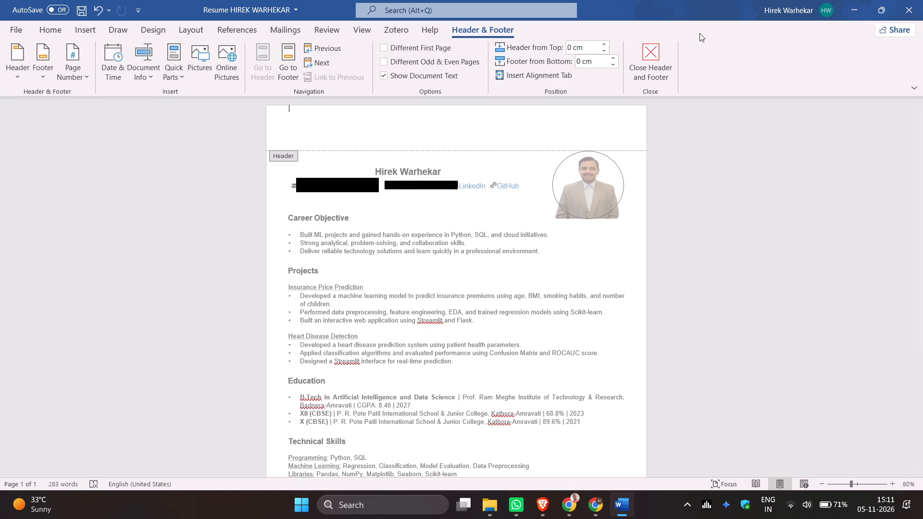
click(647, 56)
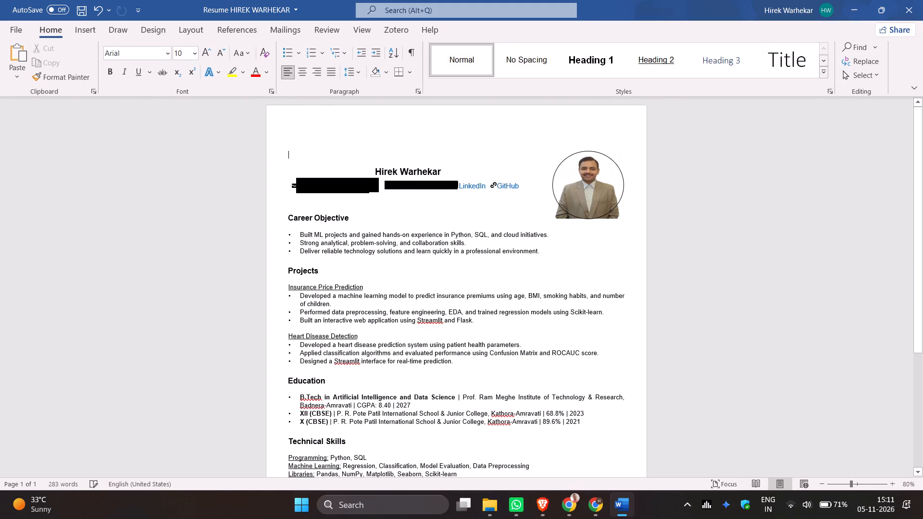
Copy the name line into the page header, with the header's distance from the top set to 0.5 cm.
drag(443, 173, 375, 170)
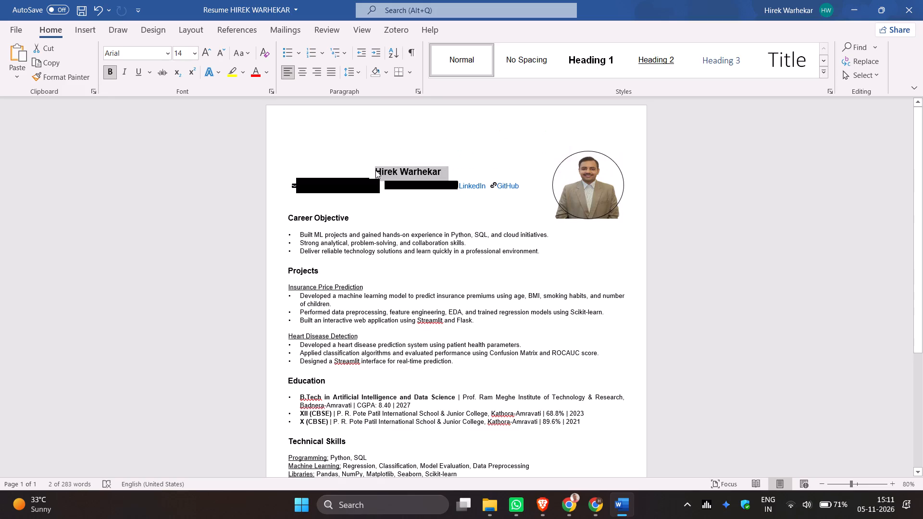
key(ctrl+c)
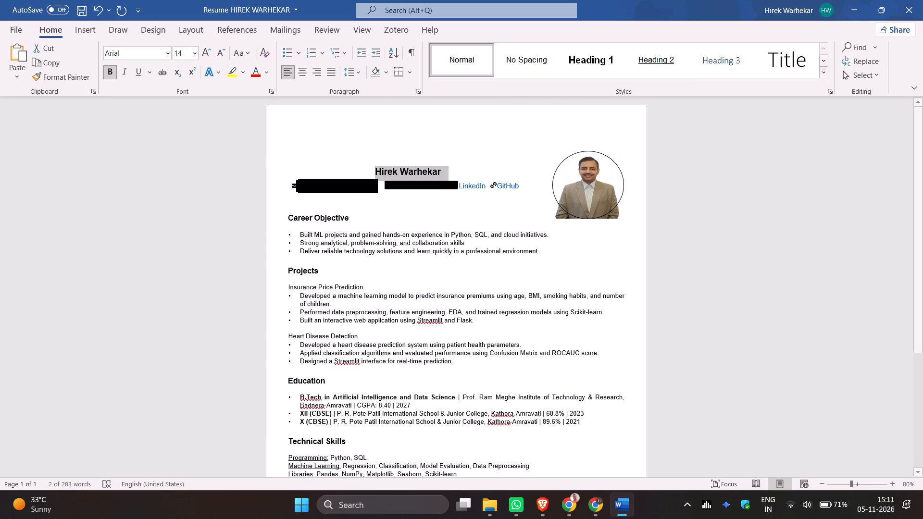
double_click(442, 120)
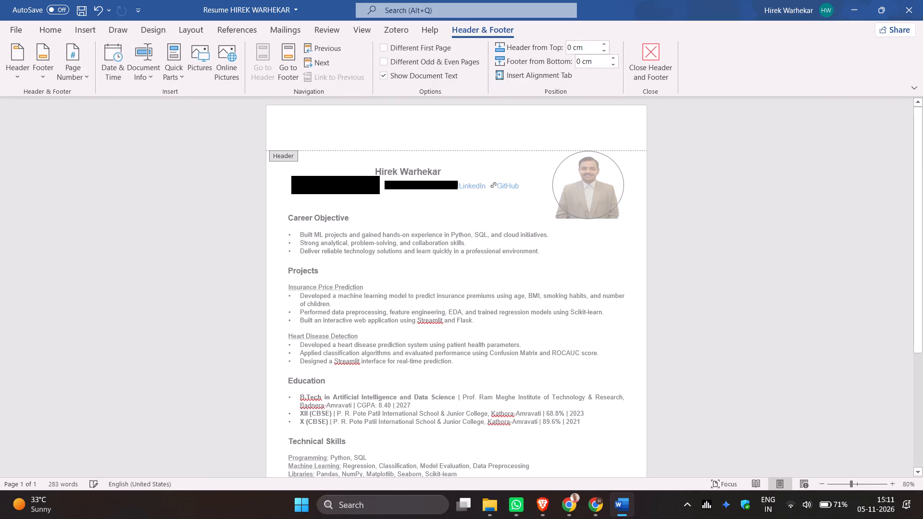
click(605, 43)
click(605, 43)
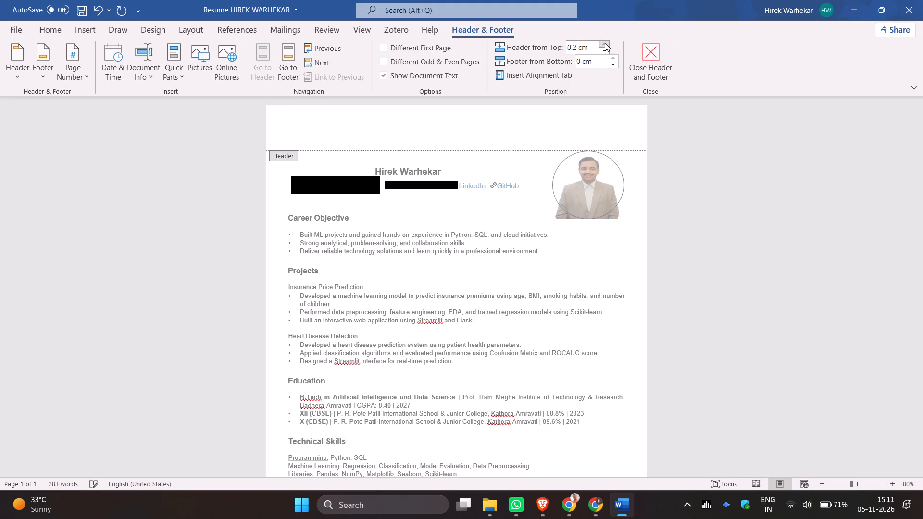
click(605, 43)
click(605, 43)
click(605, 43)
key(ctrl+v)
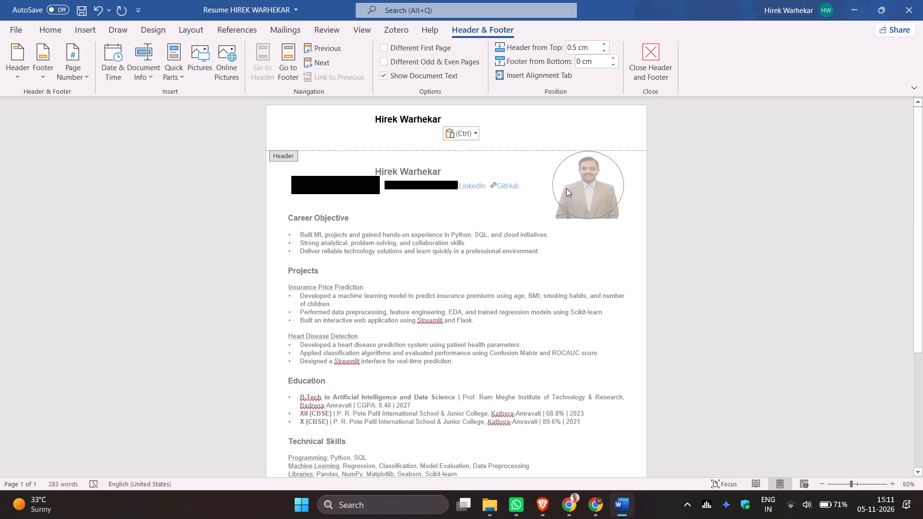
double_click(660, 188)
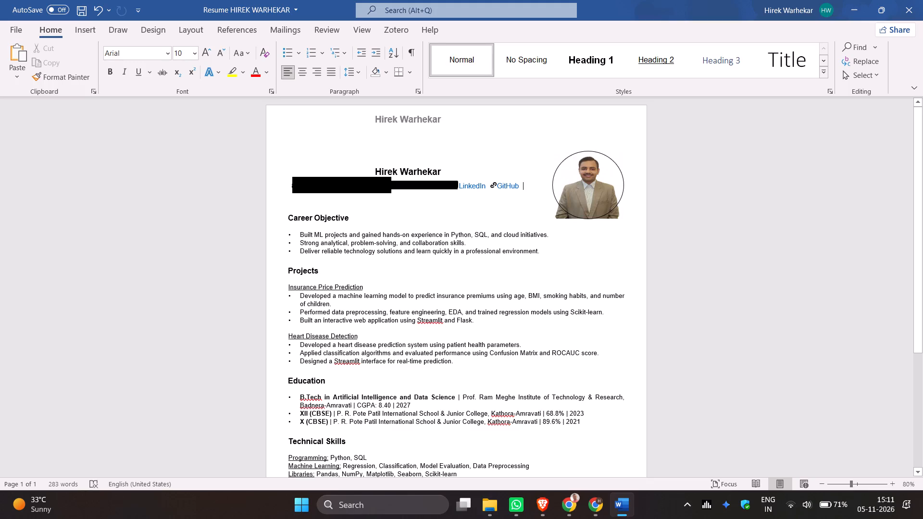
Copy the e-mail address with its envelope symbol from the body onto the header line below the name.
drag(379, 188, 343, 189)
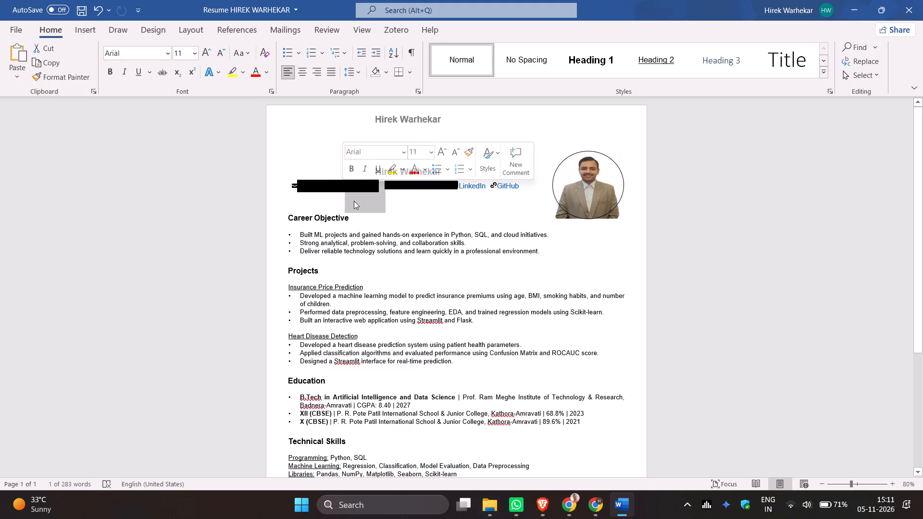
click(302, 189)
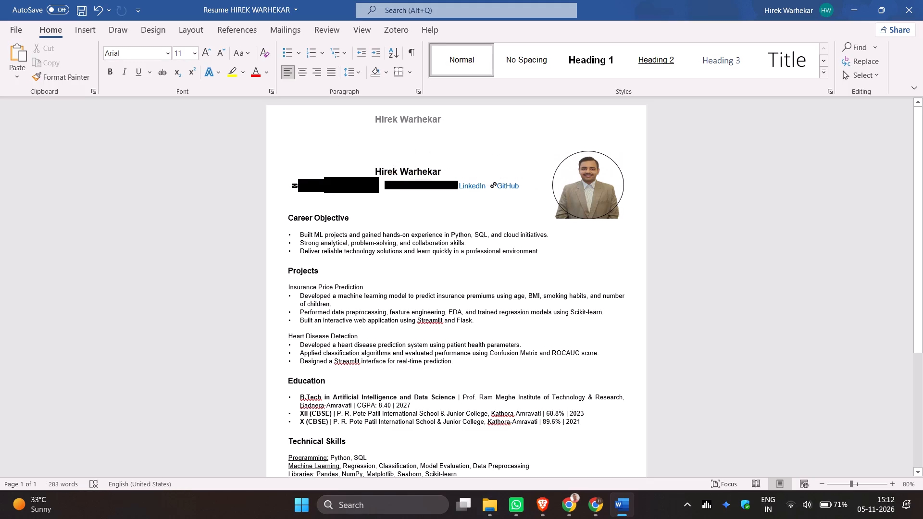
click(293, 186)
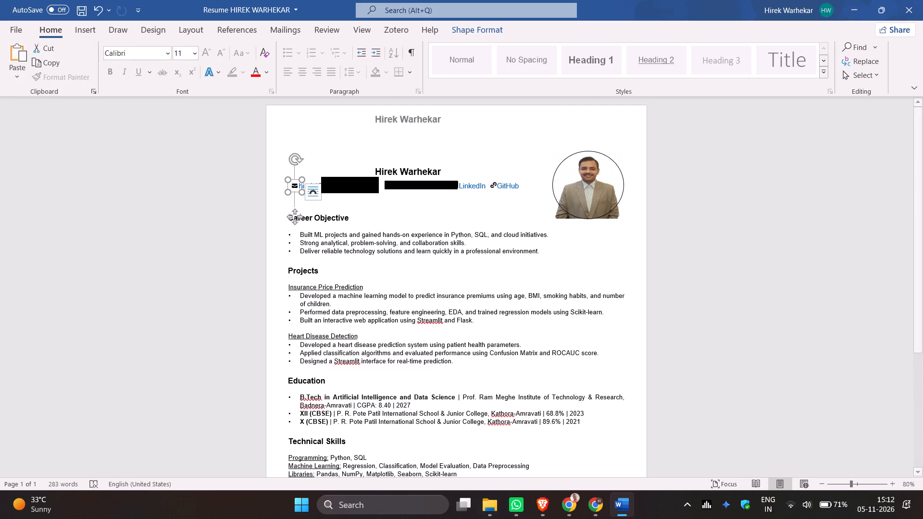
drag(375, 184, 337, 188)
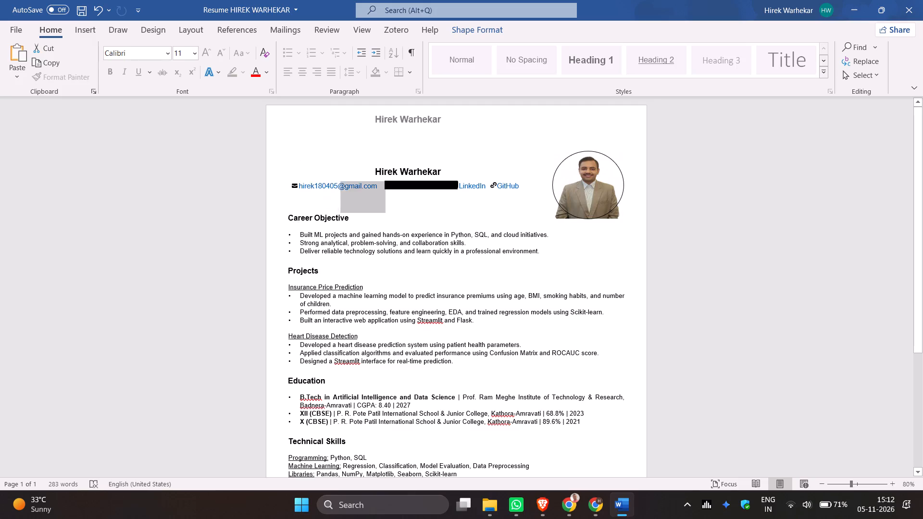
drag(337, 188, 293, 189)
key(ctrl+c)
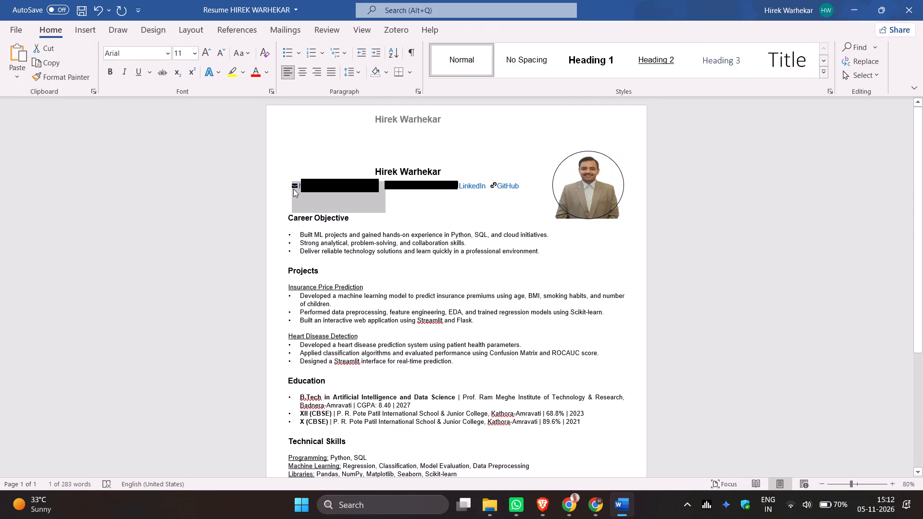
double_click(446, 135)
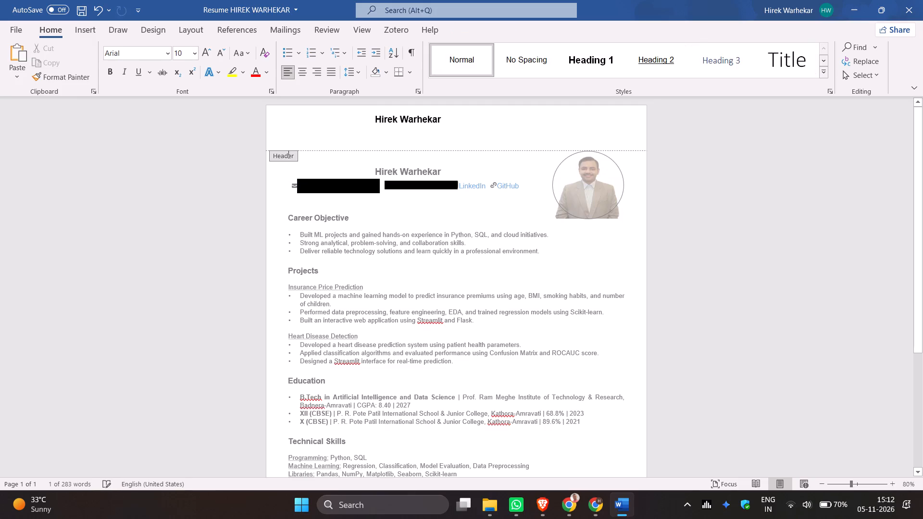
click(349, 133)
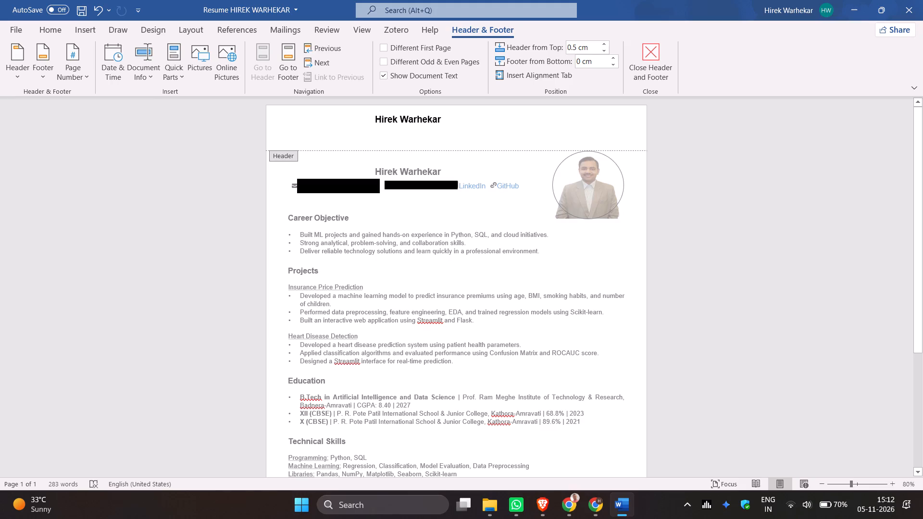
key(ctrl+v)
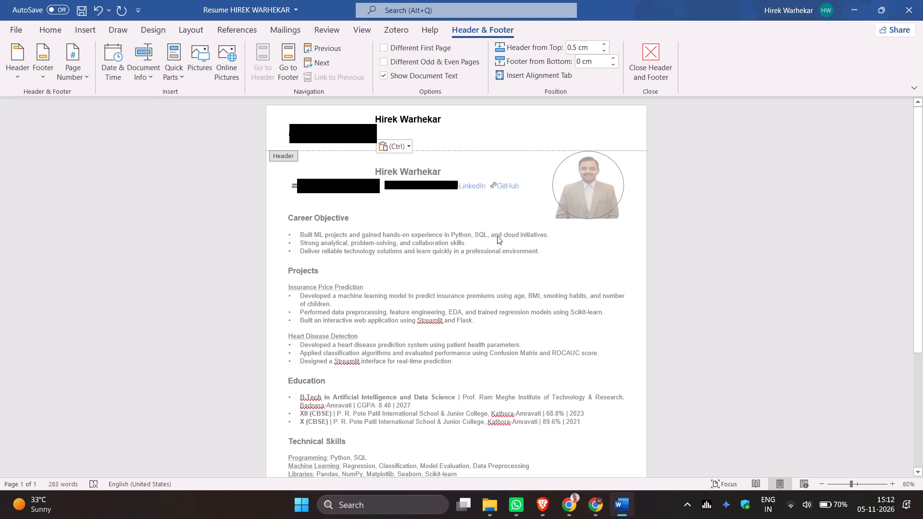
click(679, 73)
click(661, 69)
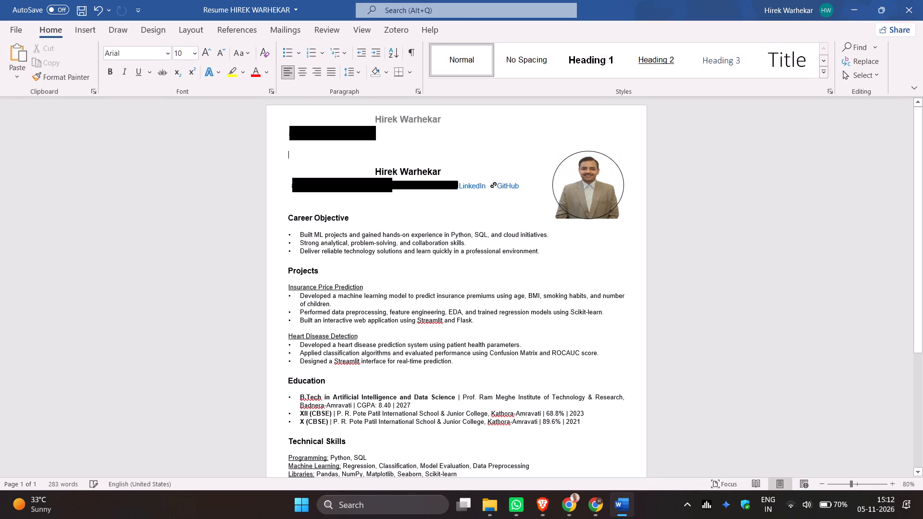
Copy the phone number from the body's contact line into the header, directly after the e-mail address.
drag(444, 185, 384, 185)
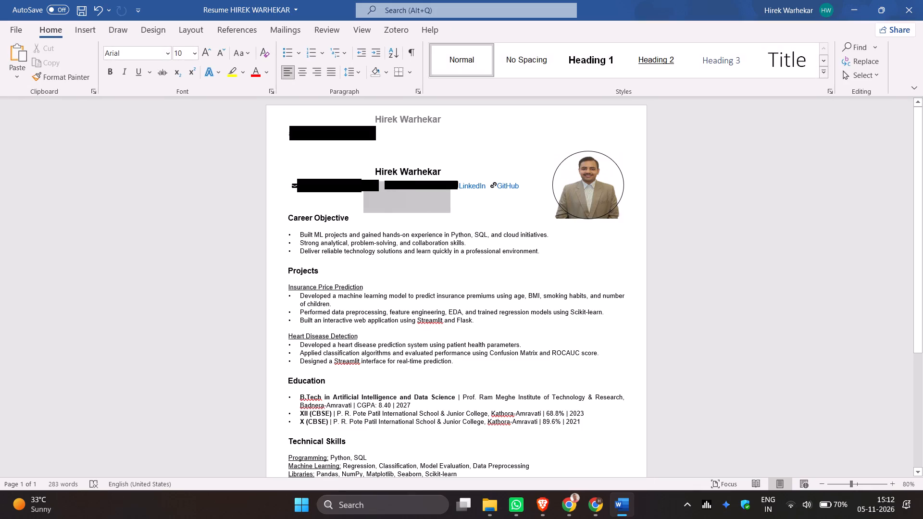
drag(384, 185, 387, 185)
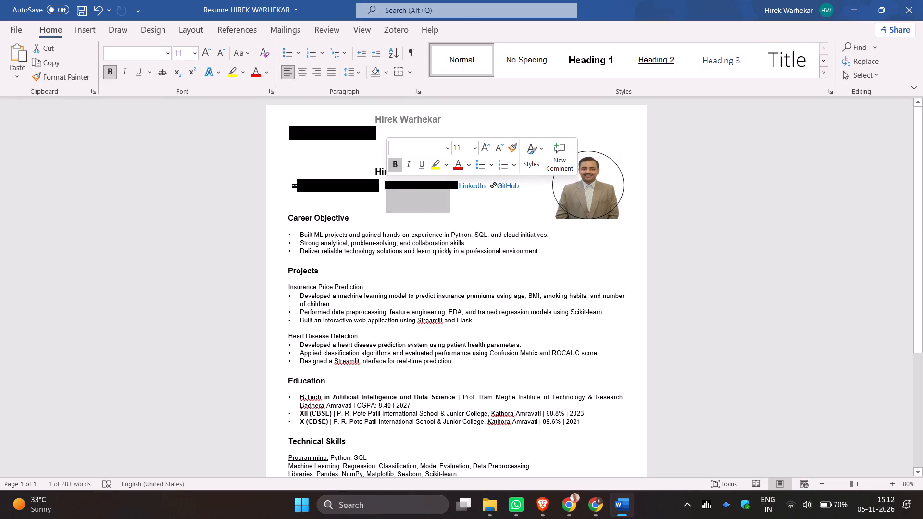
key(ctrl+c)
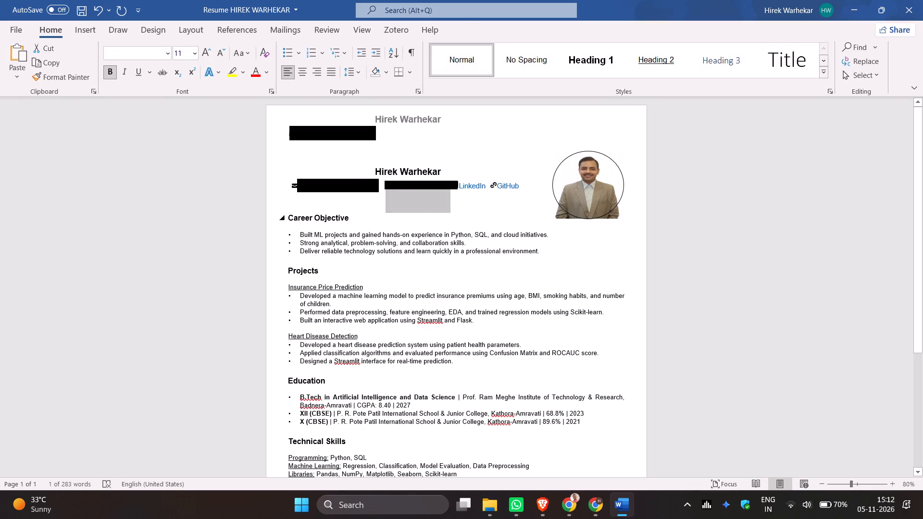
double_click(424, 140)
click(390, 136)
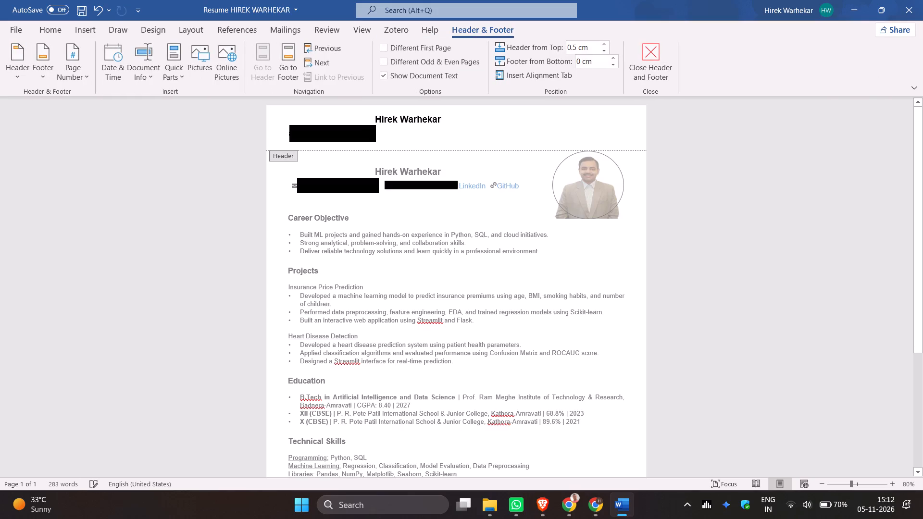
key(ctrl+v)
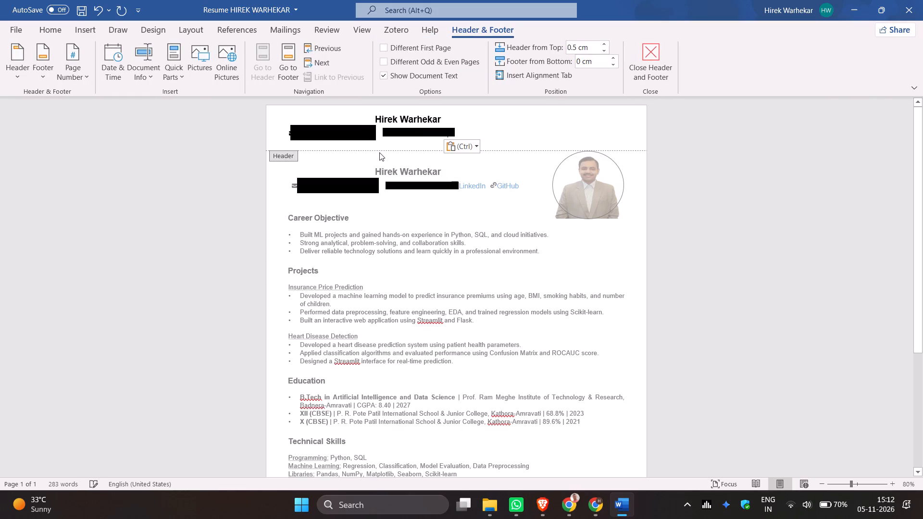
click(553, 240)
click(669, 55)
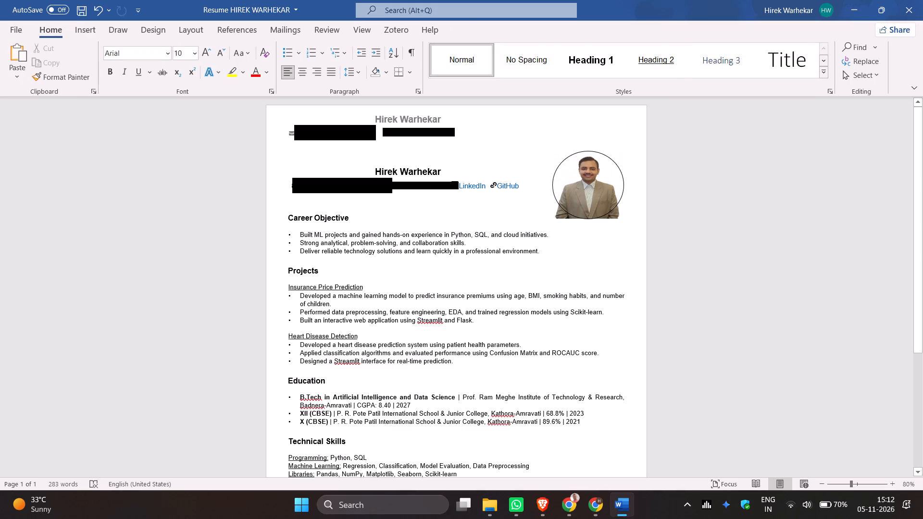
Copy the LinkedIn and GitHub links from the body's contact line to the end of the header's contact line.
drag(519, 185, 450, 191)
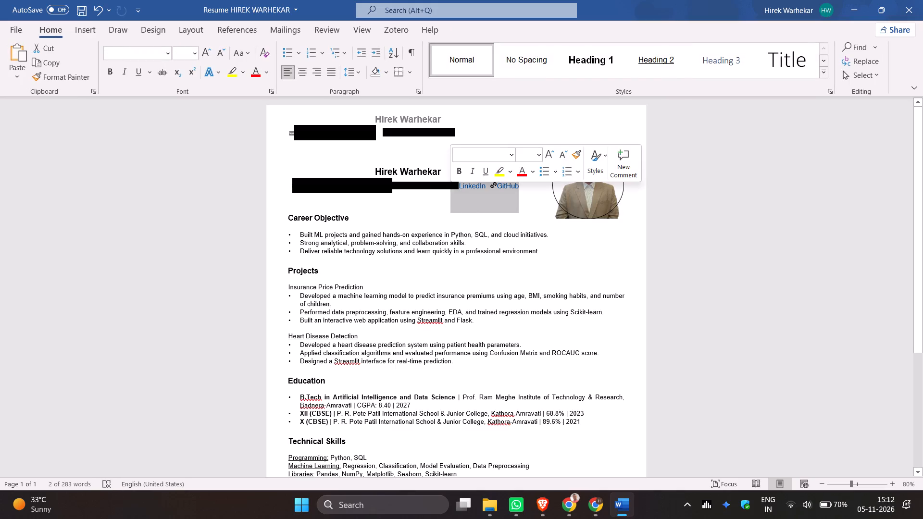
key(ctrl+c)
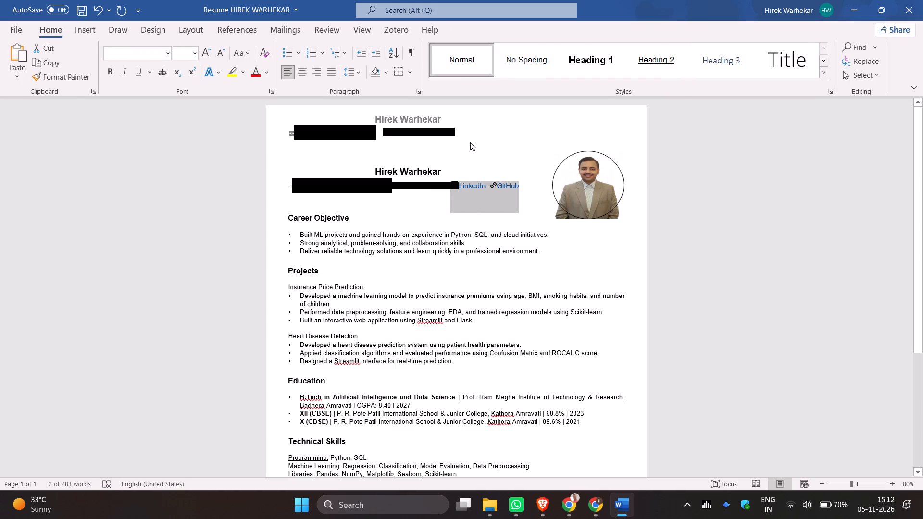
double_click(470, 142)
click(465, 127)
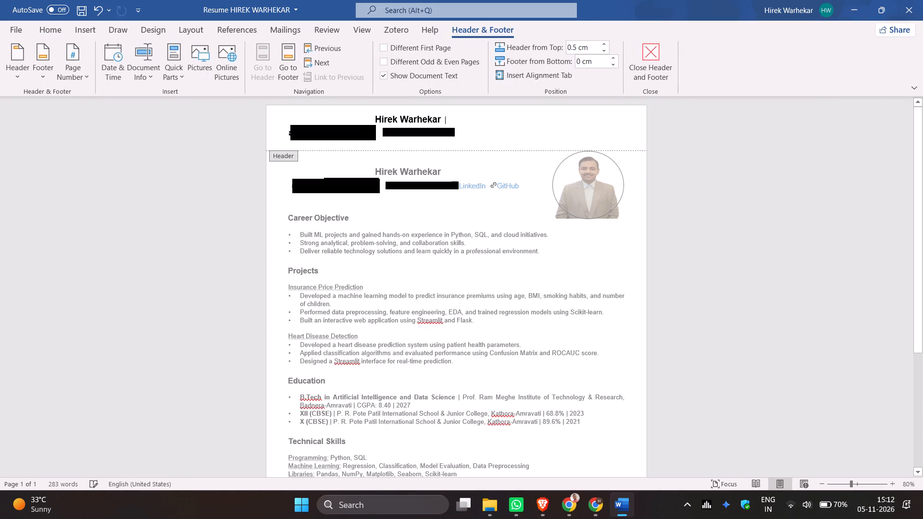
click(458, 137)
key(ctrl+v)
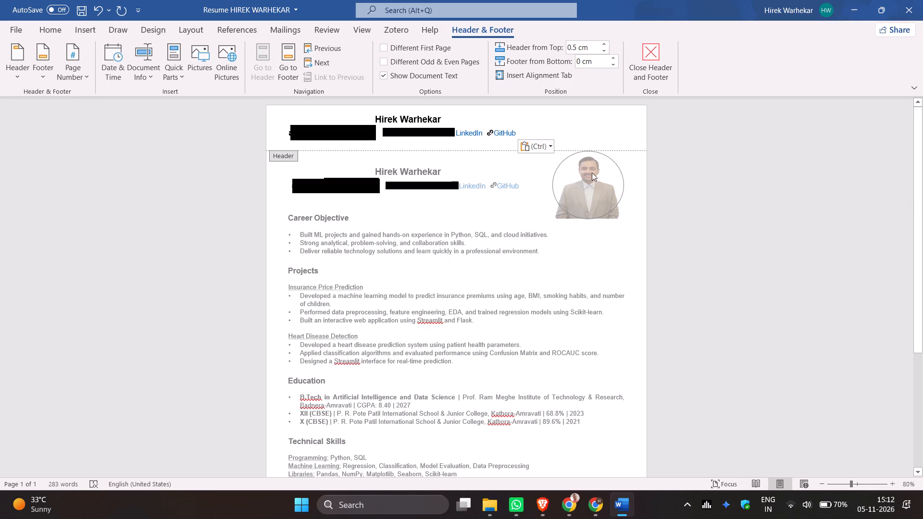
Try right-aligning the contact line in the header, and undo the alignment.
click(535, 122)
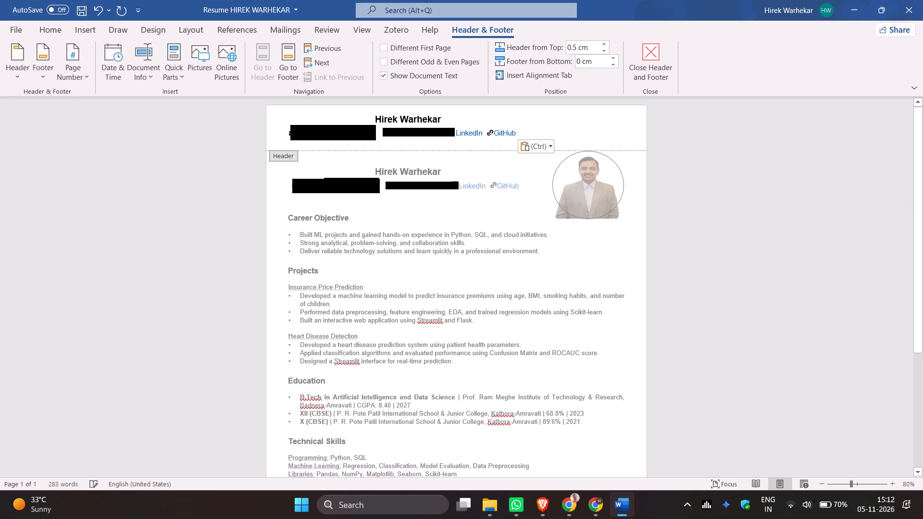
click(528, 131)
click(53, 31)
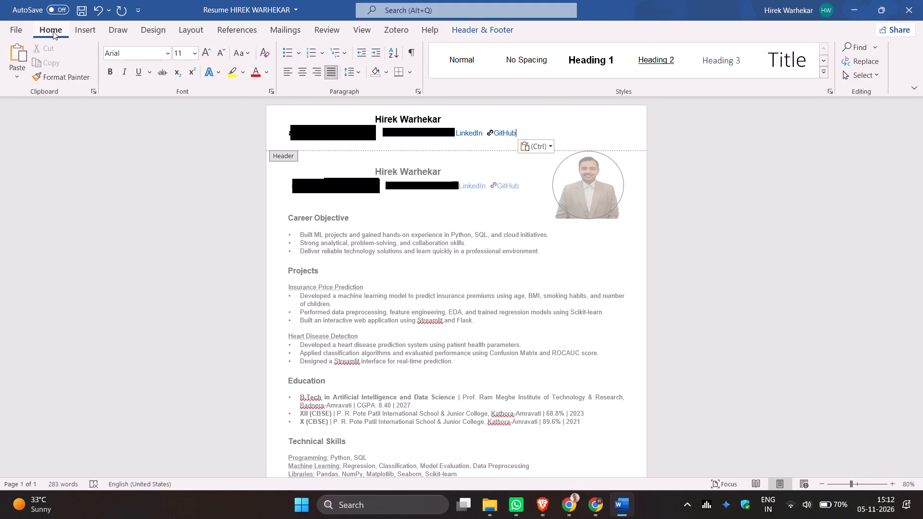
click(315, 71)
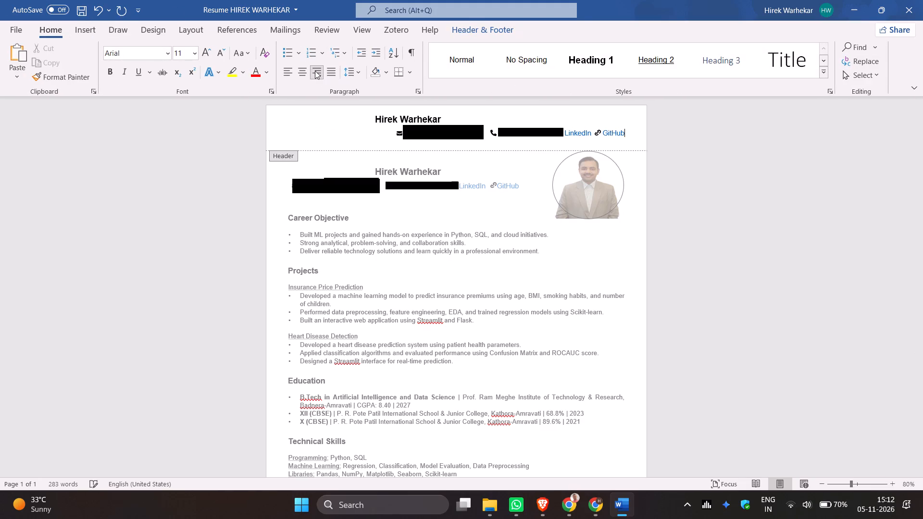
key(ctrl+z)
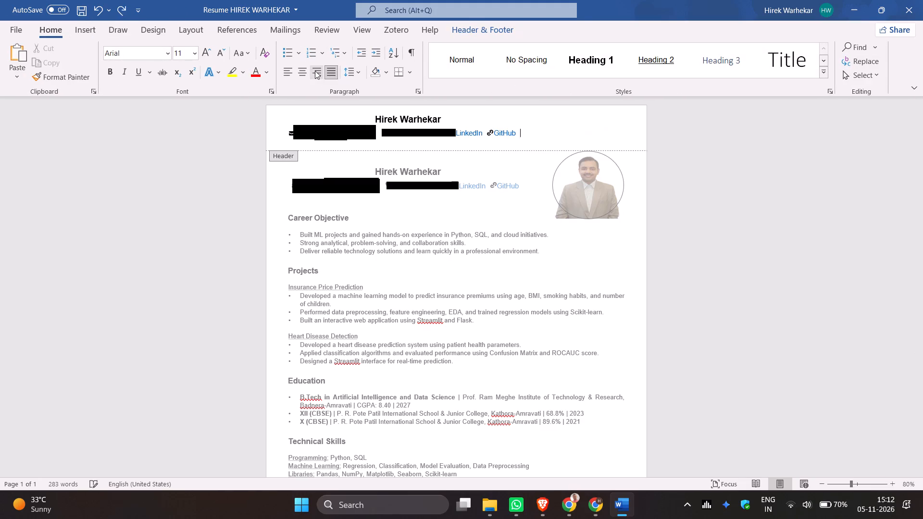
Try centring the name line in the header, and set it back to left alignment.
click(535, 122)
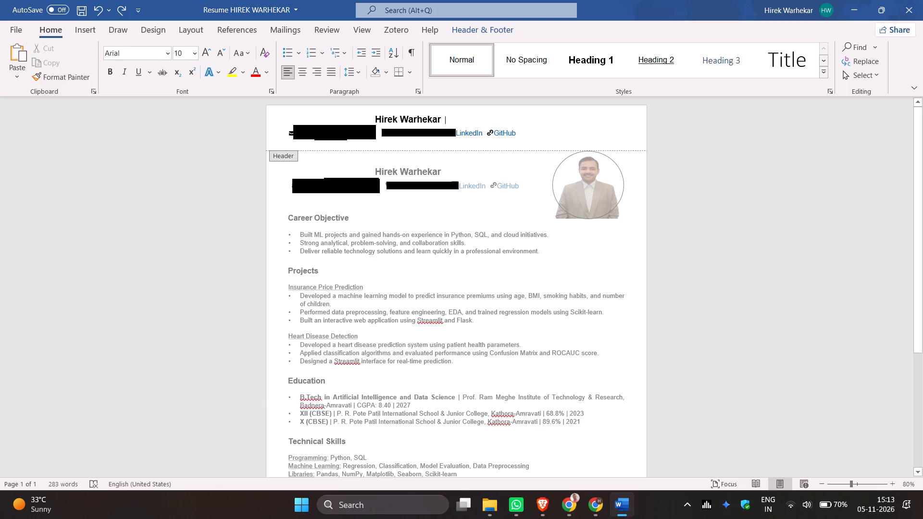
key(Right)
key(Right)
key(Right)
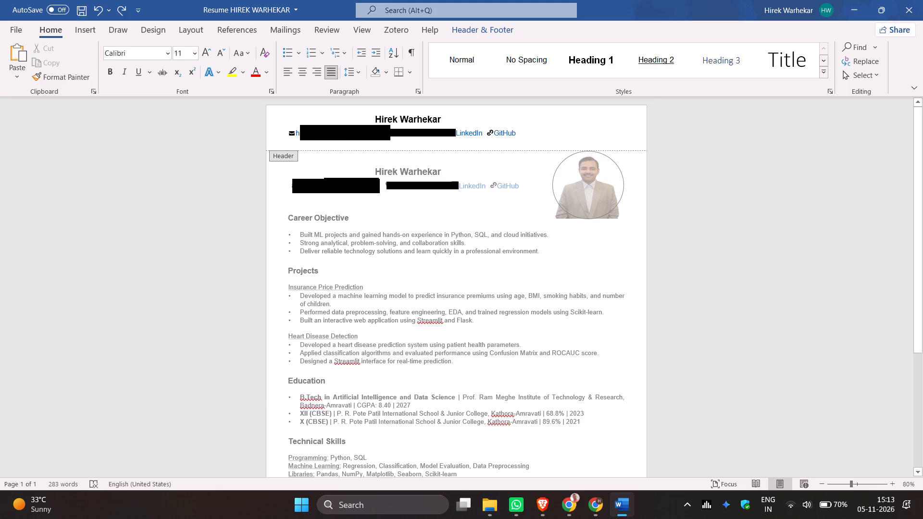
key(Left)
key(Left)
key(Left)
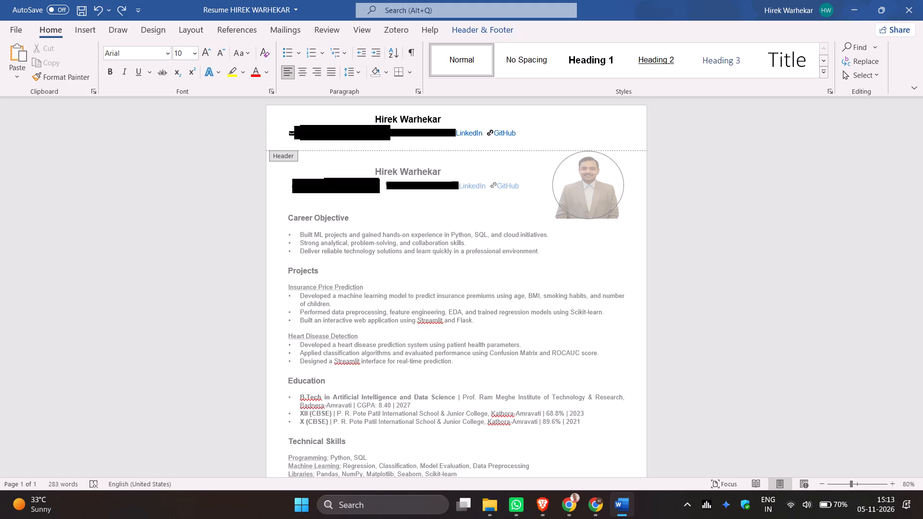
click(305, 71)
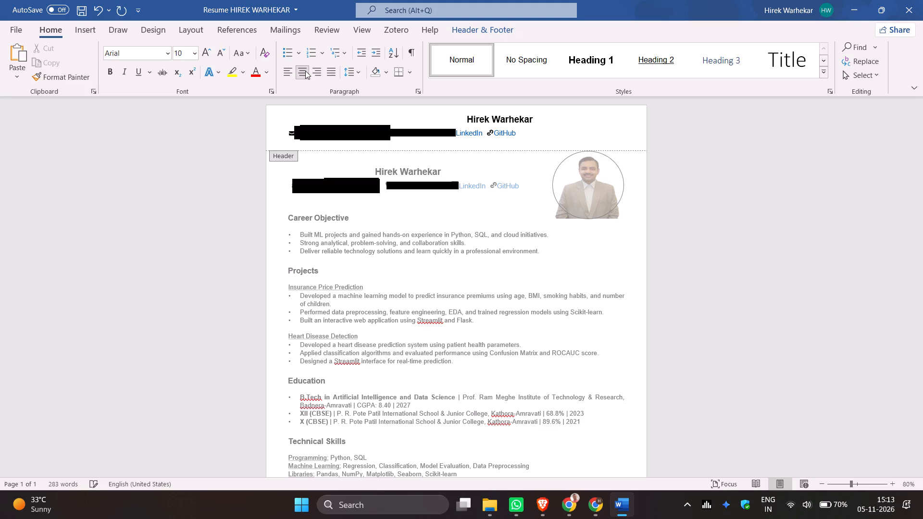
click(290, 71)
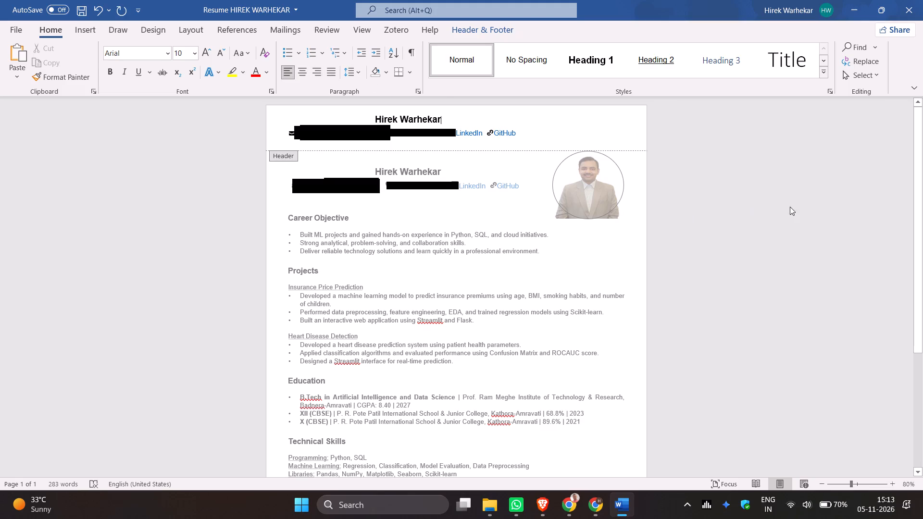
Add blank spaces at the end of the name line in the header to extend it towards the right margin.
key(space)
key(space)
key(space)
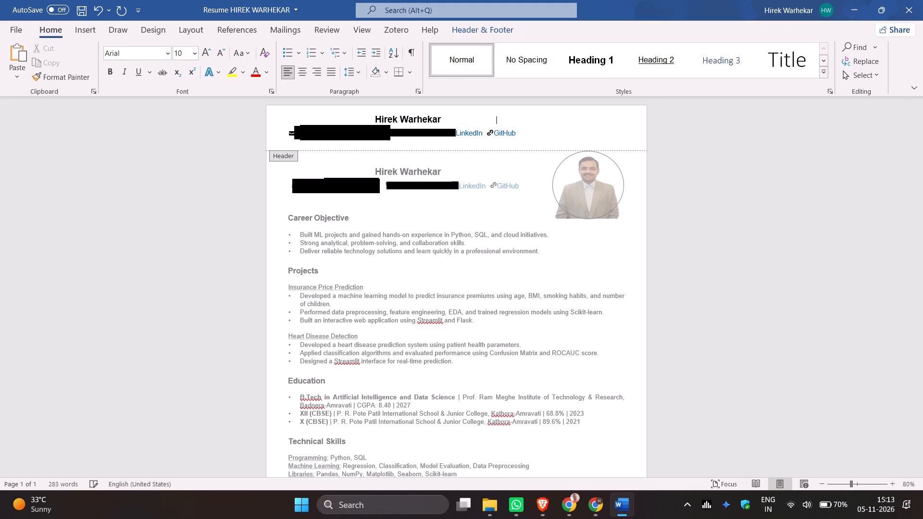
key(space)
key(space)
key(space)
key(space)
key(space)
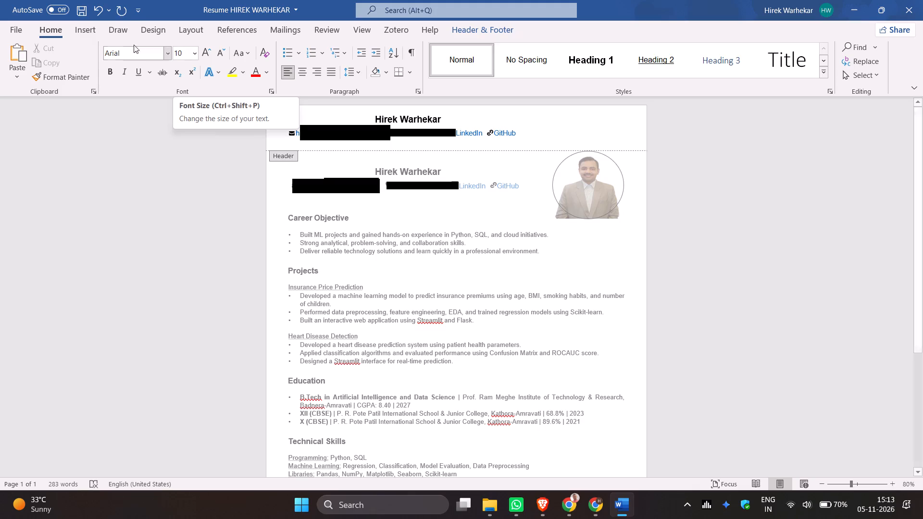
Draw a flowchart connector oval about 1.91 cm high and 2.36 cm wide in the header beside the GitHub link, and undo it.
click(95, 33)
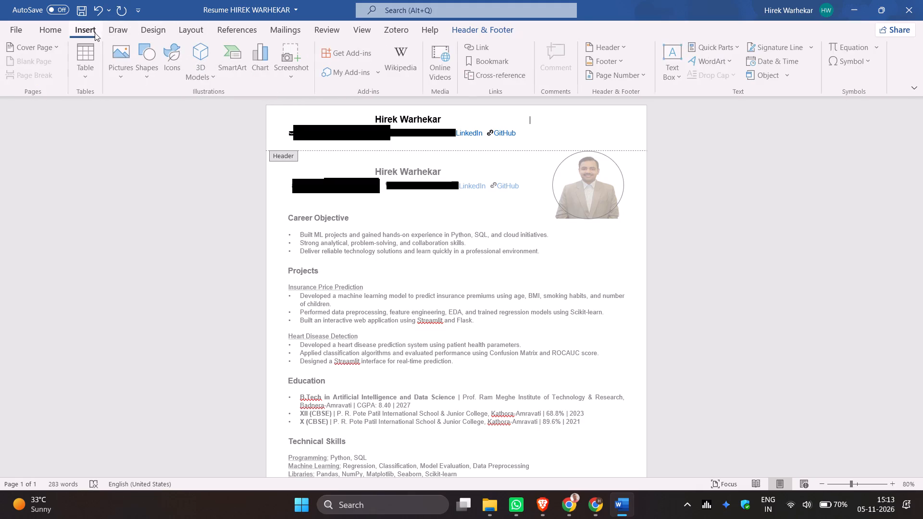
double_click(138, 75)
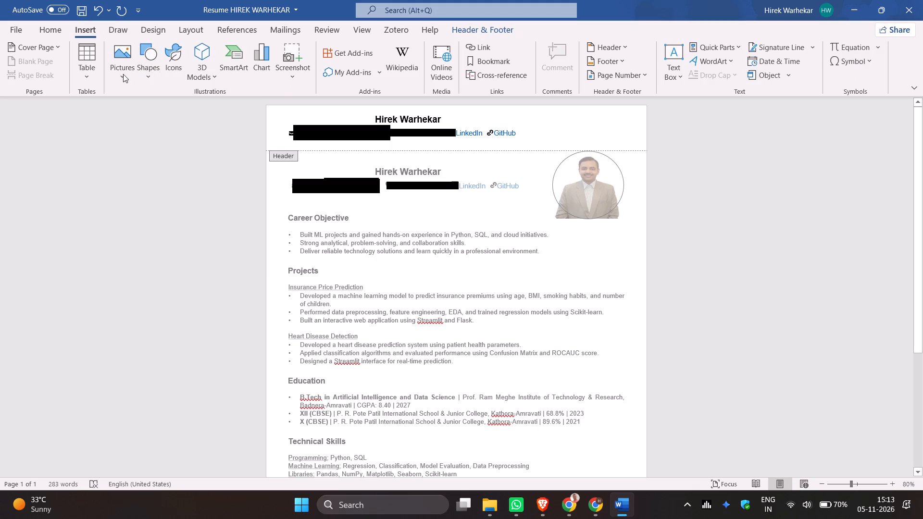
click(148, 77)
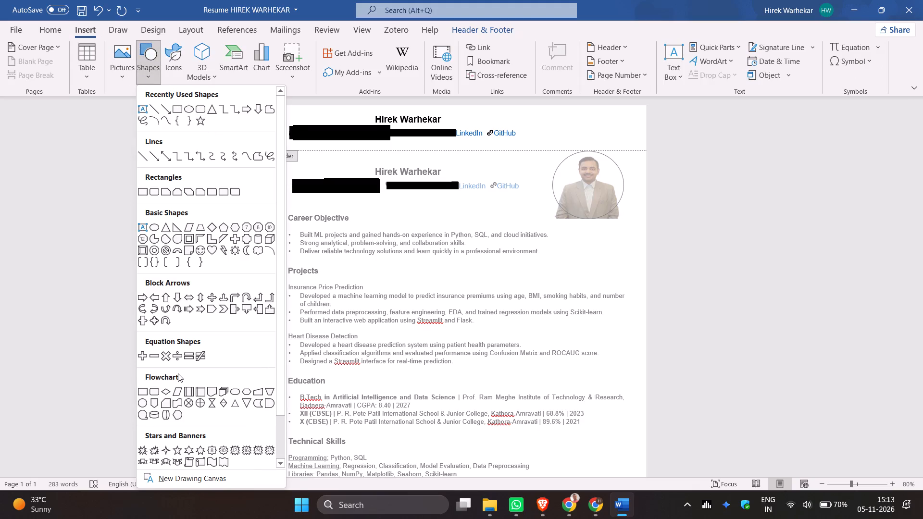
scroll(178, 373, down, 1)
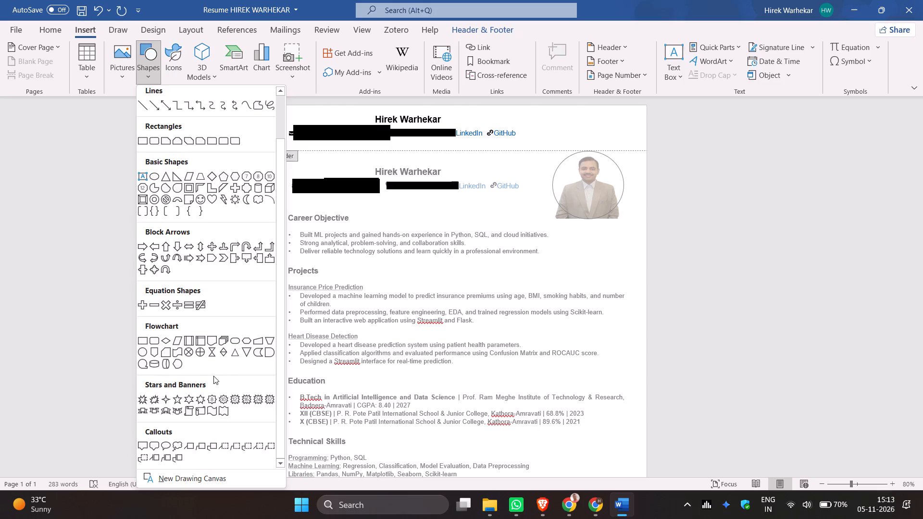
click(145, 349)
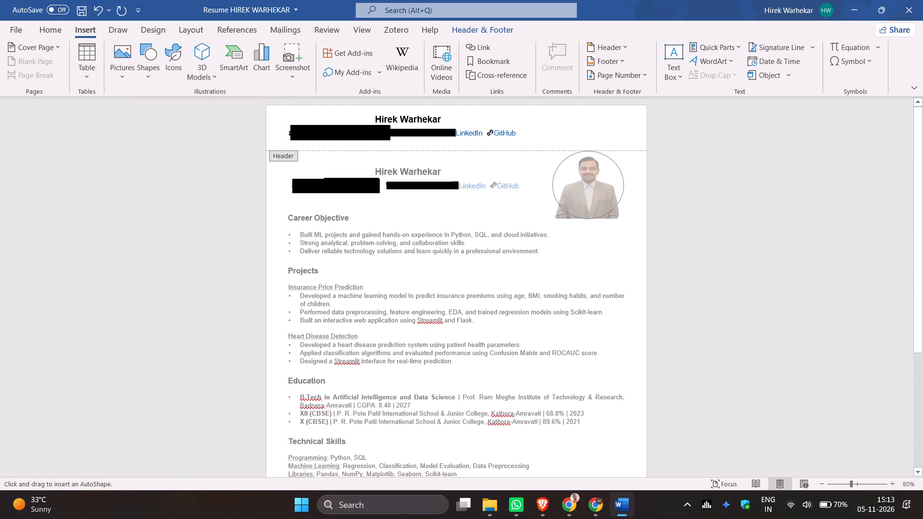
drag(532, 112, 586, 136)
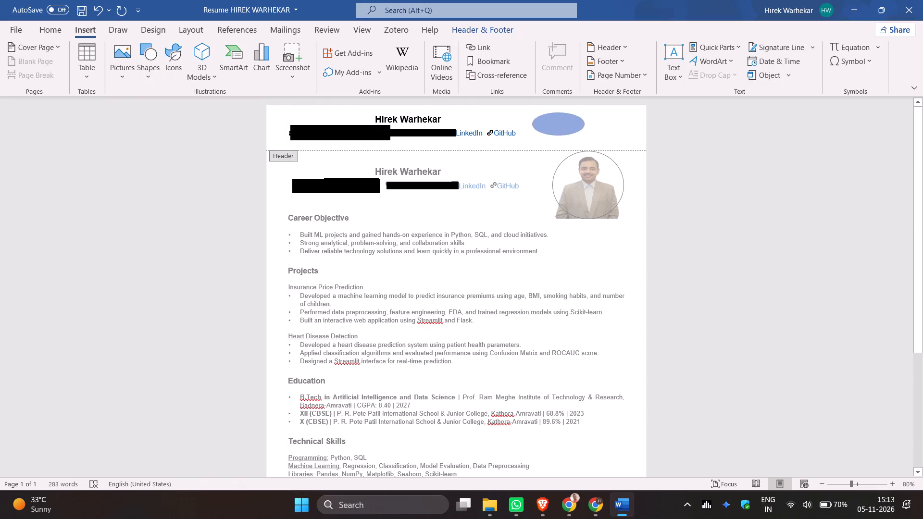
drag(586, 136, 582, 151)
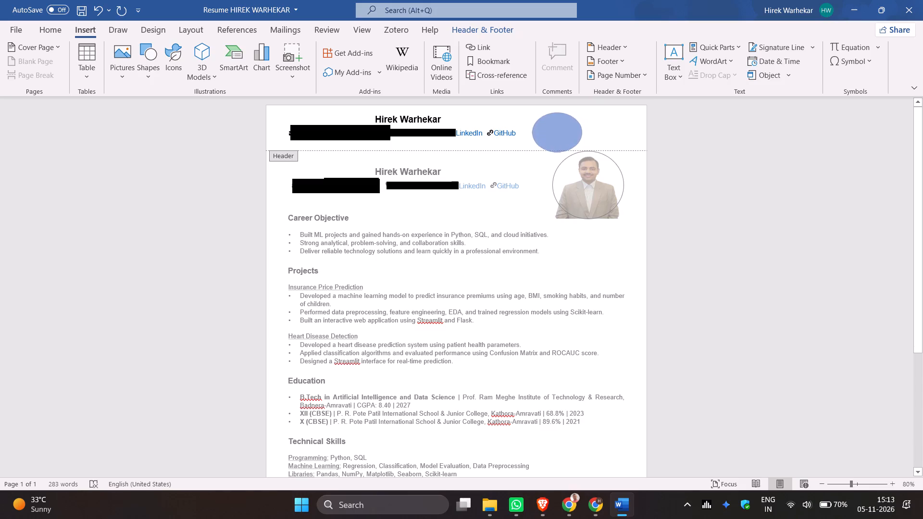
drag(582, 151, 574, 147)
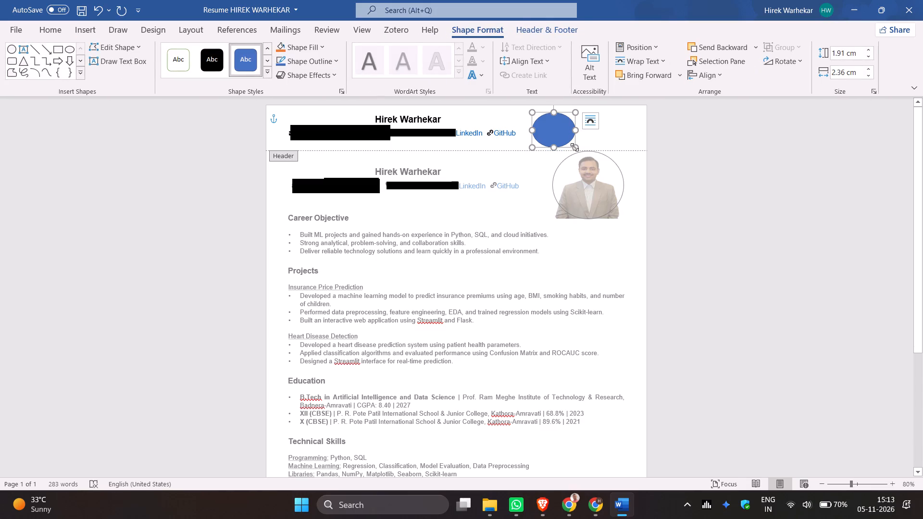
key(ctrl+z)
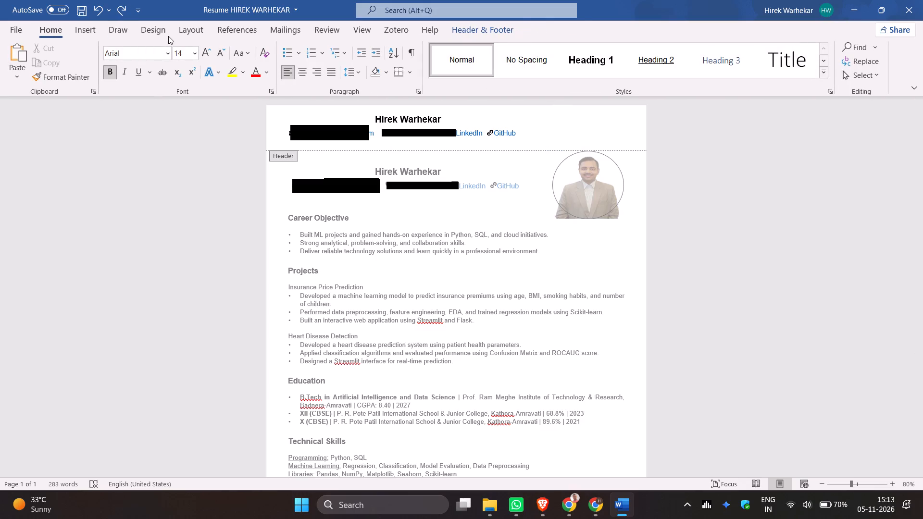
Add more blank spaces at the end of the name line in the header.
click(554, 118)
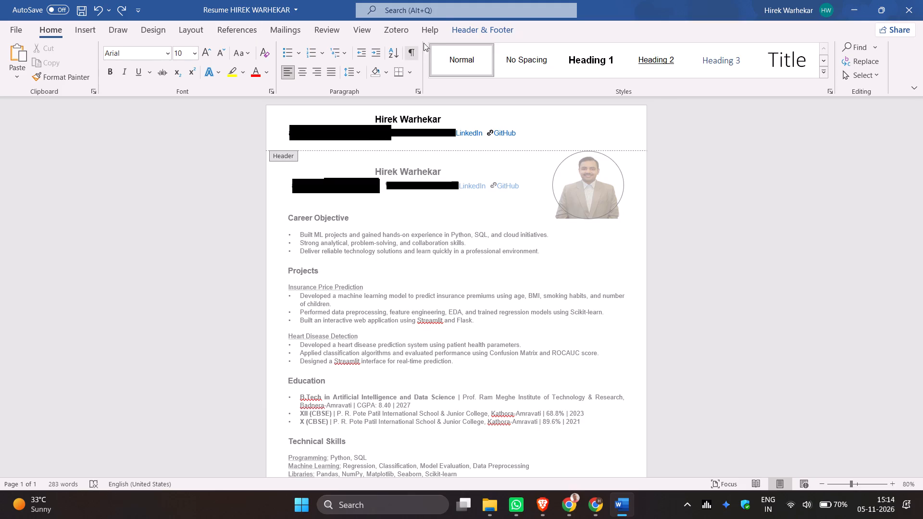
key(space)
key(space)
key(space)
key(space)
key(space)
key(space)
key(space)
key(space)
key(space)
key(Up)
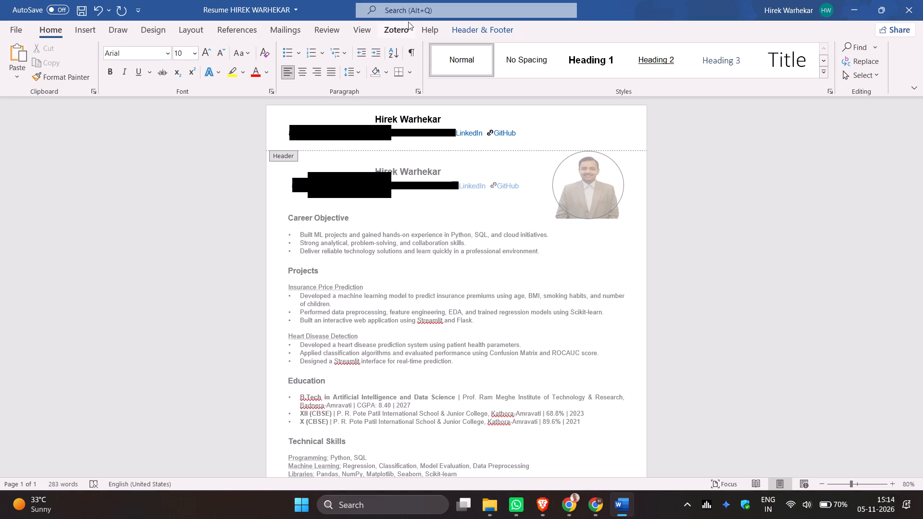
double_click(547, 121)
click(568, 123)
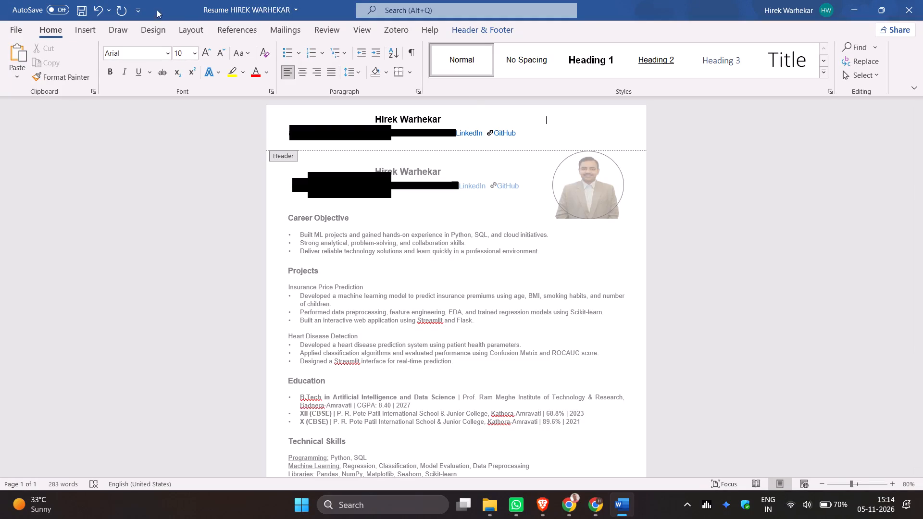
Draw a flowchart connector oval about 2.62 cm high and 3.33 cm wide in the header, directly above the body's profile photo.
click(87, 30)
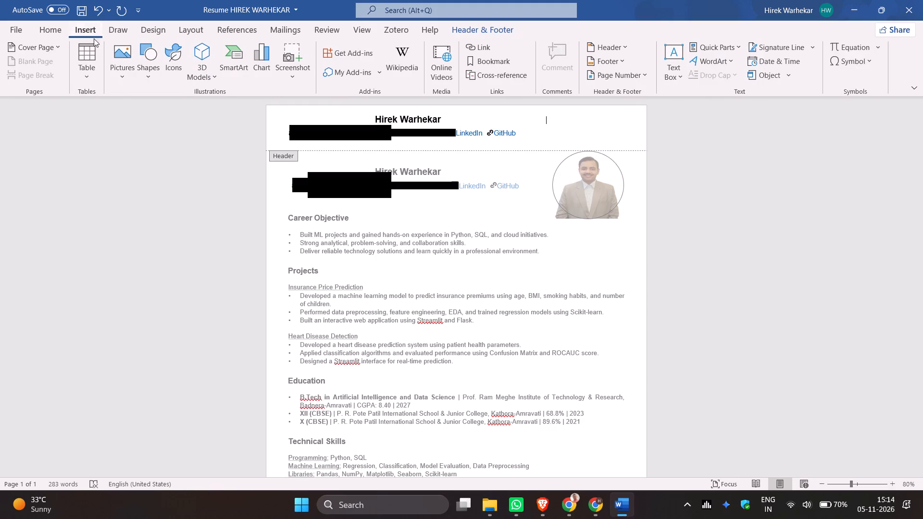
click(150, 61)
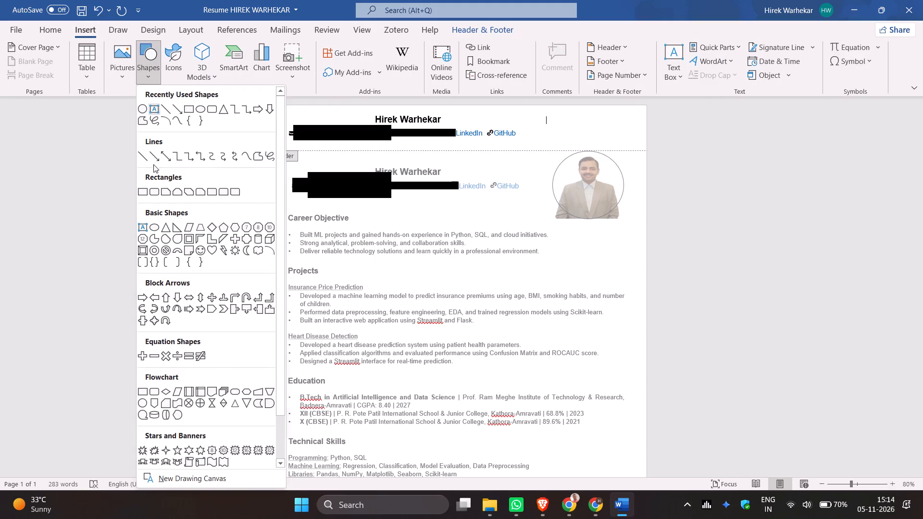
click(142, 405)
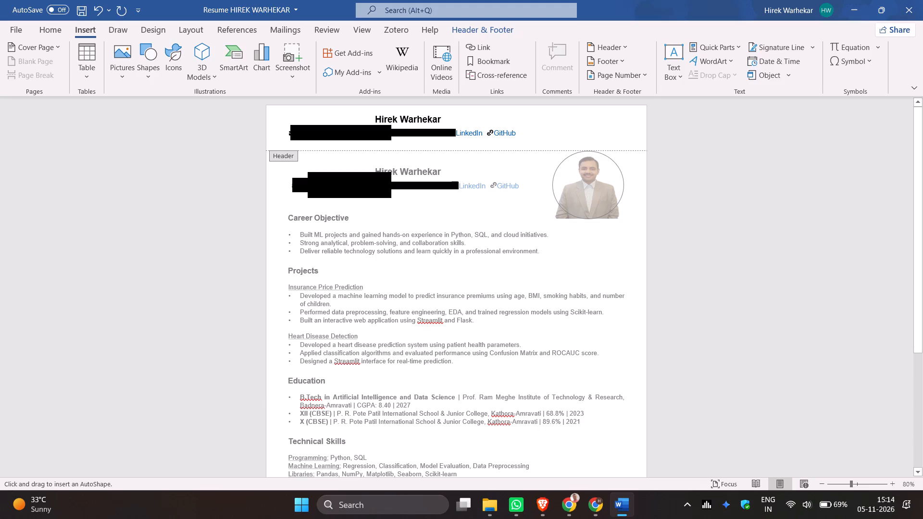
drag(555, 106, 603, 145)
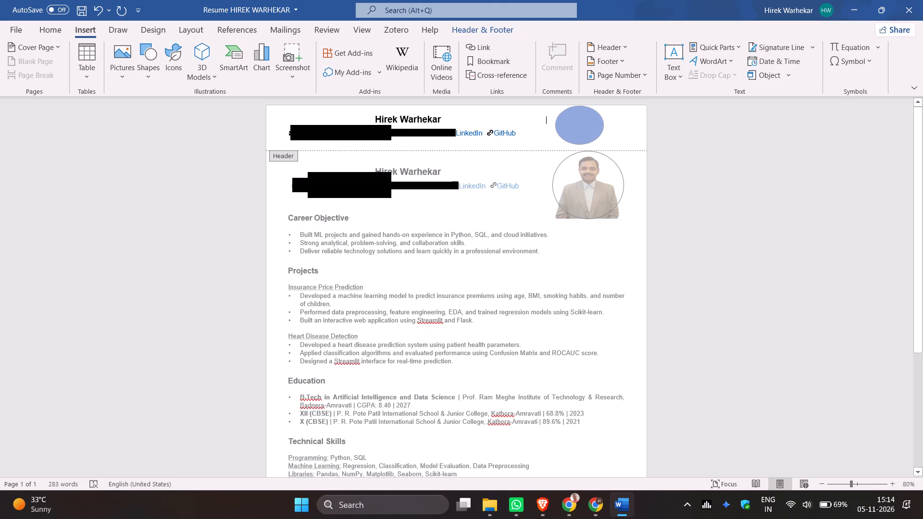
drag(603, 145, 613, 150)
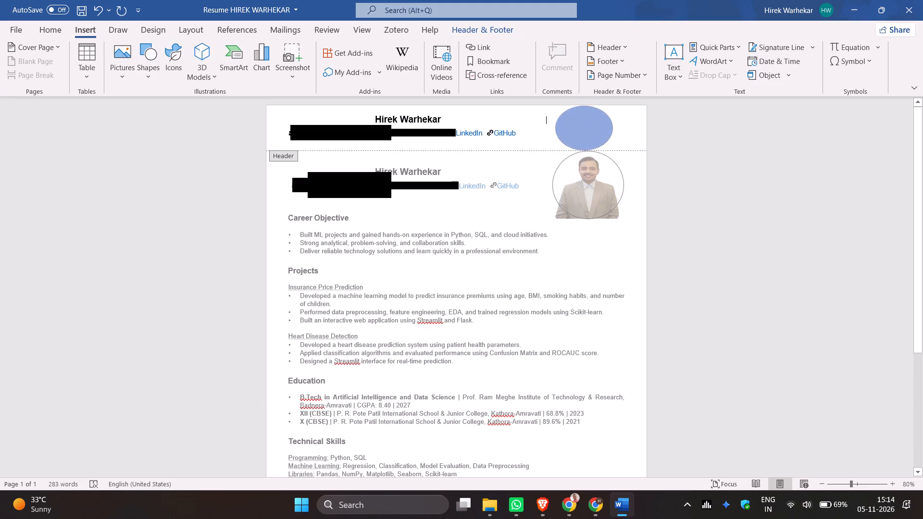
drag(613, 150, 616, 153)
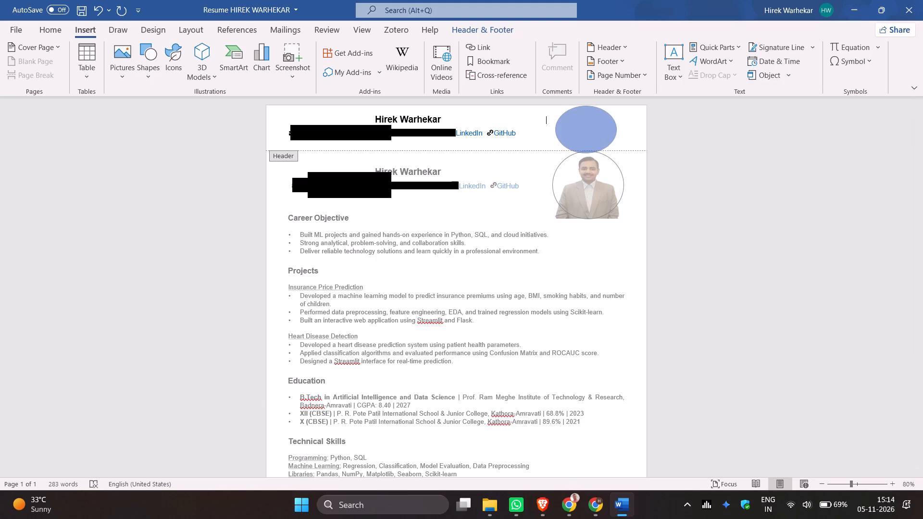
drag(616, 153, 619, 152)
drag(619, 152, 615, 153)
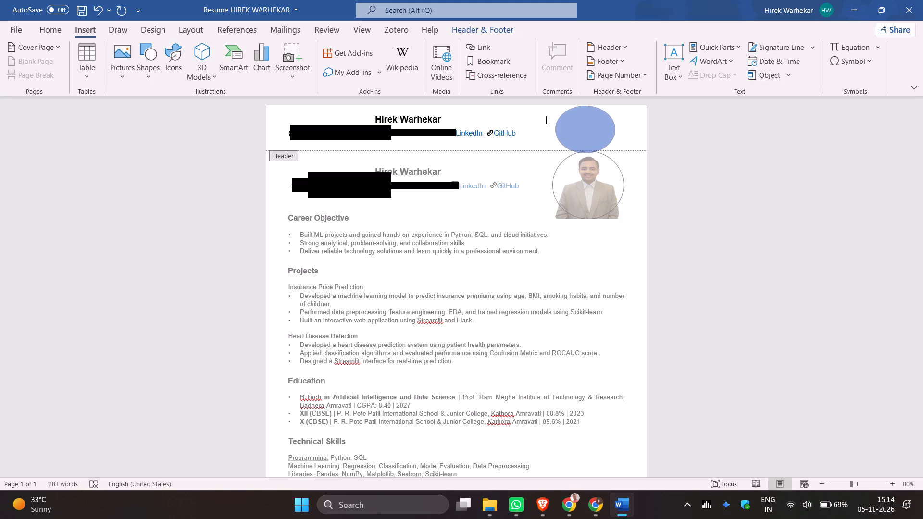
drag(615, 153, 617, 155)
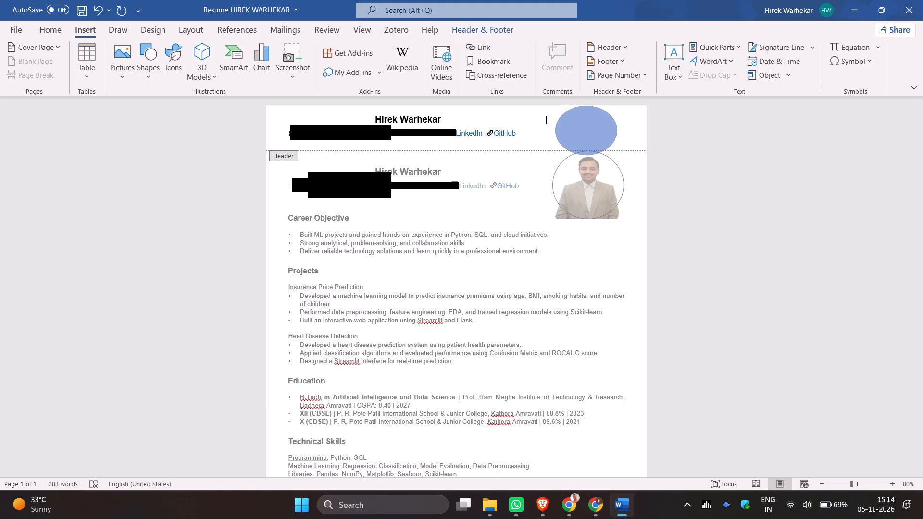
drag(617, 155, 615, 154)
drag(615, 154, 616, 153)
Apply the preset shape style with white fill and green outline to the header oval.
click(587, 126)
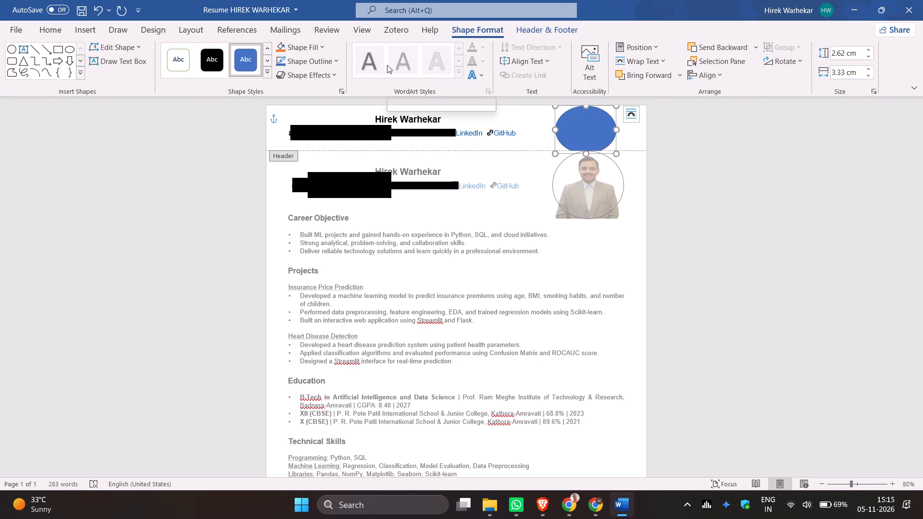
click(172, 60)
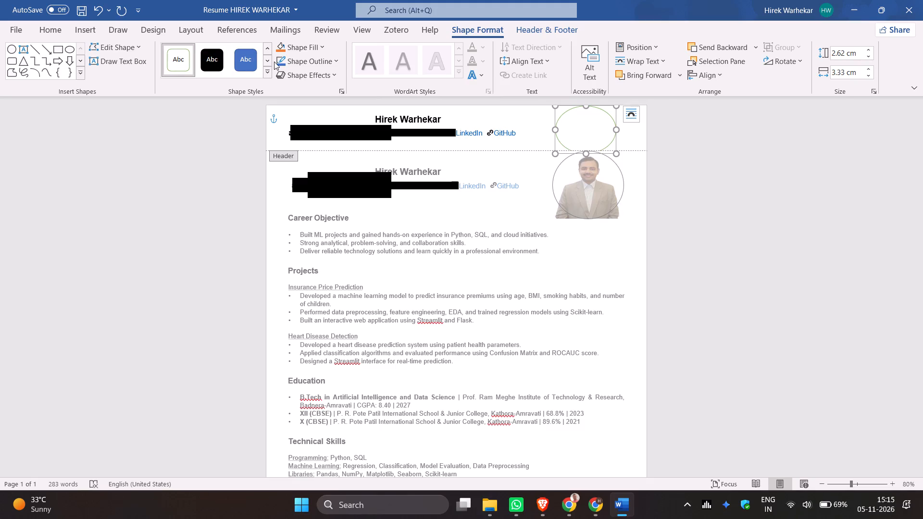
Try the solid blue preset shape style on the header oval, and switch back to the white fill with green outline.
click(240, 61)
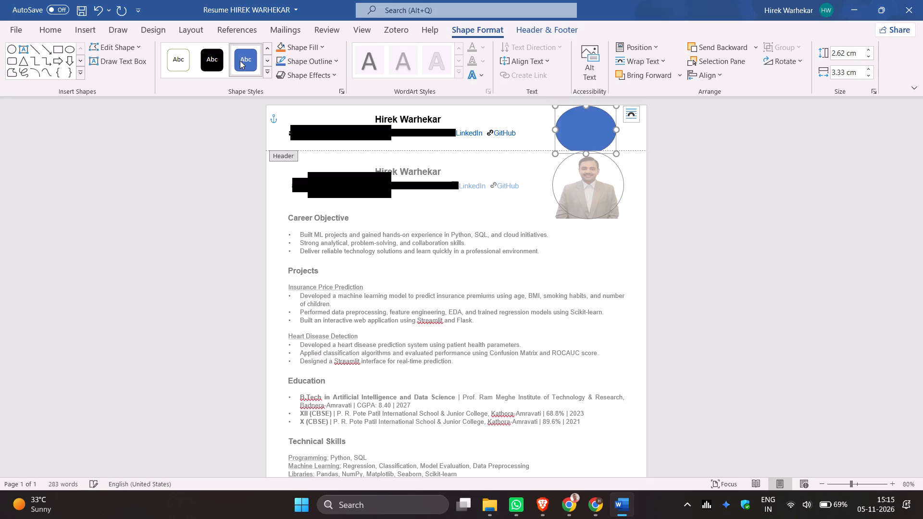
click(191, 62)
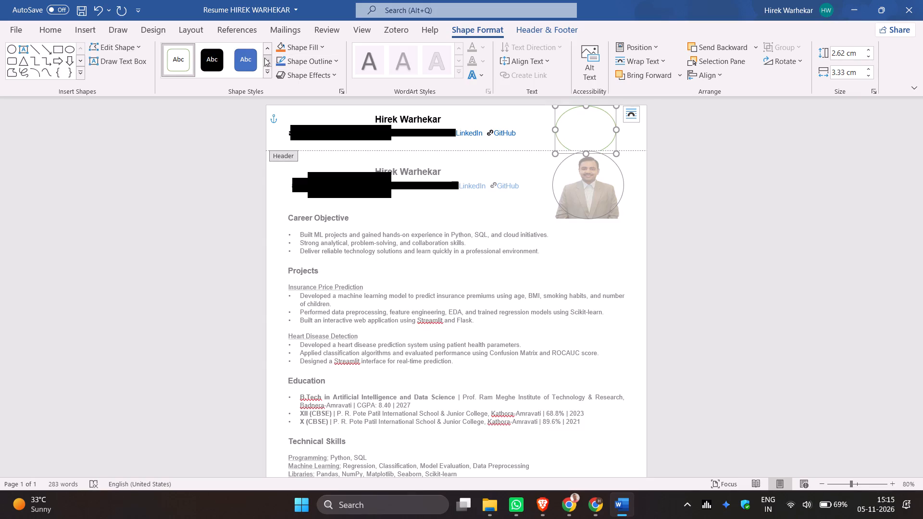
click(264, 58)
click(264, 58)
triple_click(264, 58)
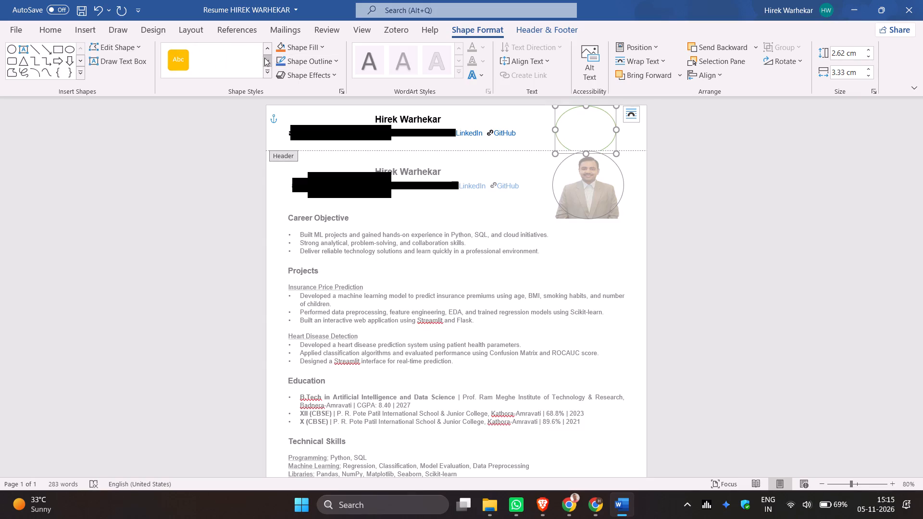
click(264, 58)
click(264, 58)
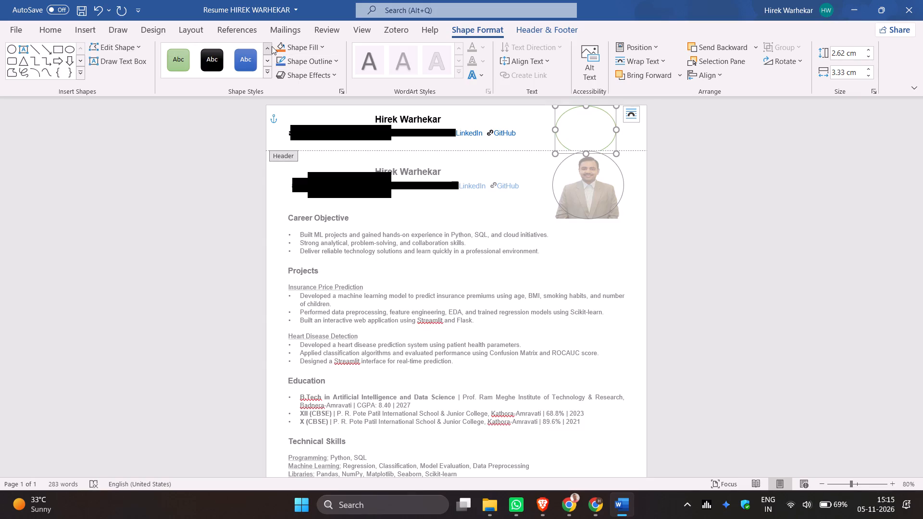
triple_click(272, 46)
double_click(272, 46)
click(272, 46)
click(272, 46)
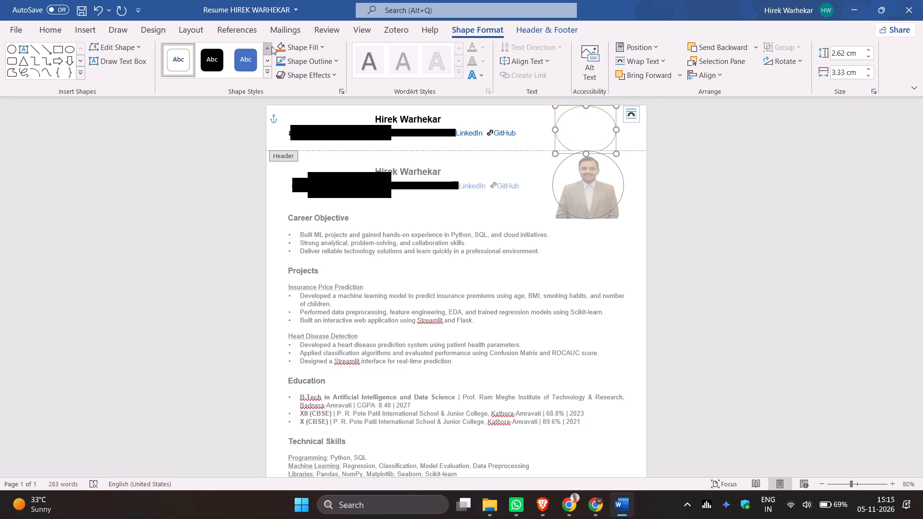
Set the outline colour of the header oval to black.
click(326, 44)
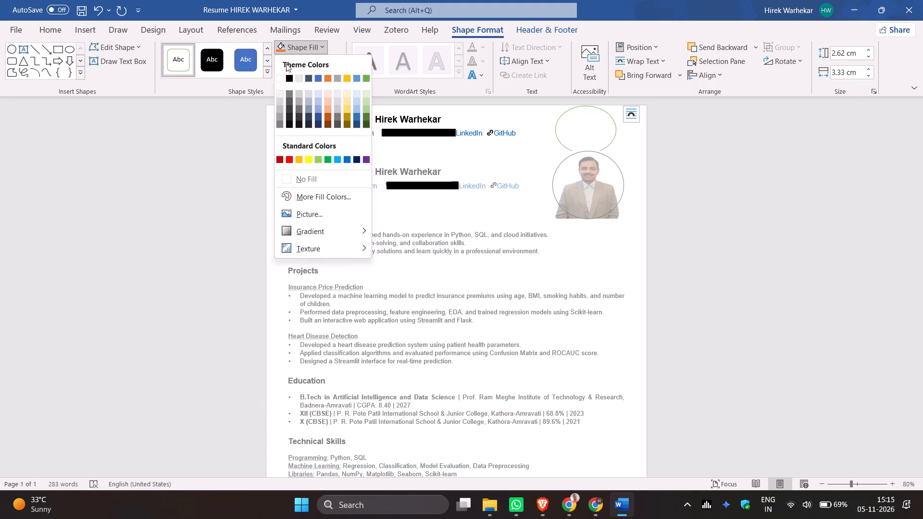
click(325, 49)
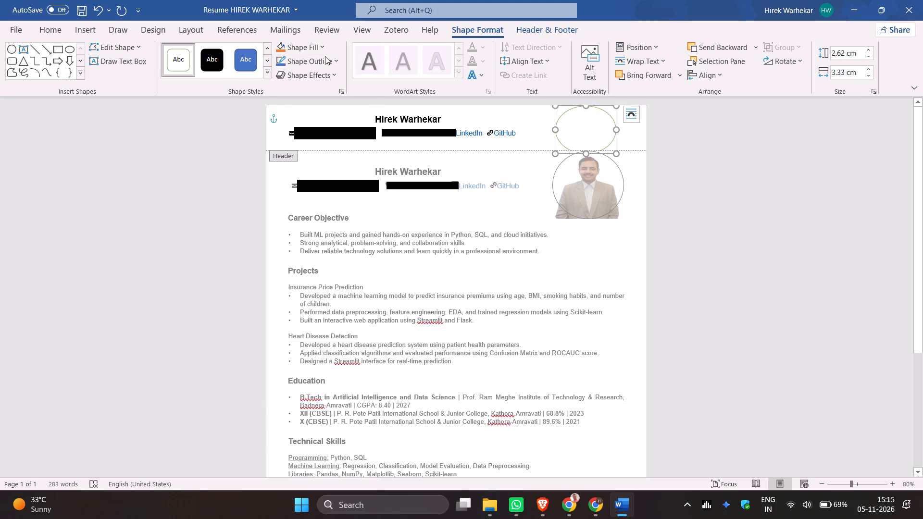
click(325, 57)
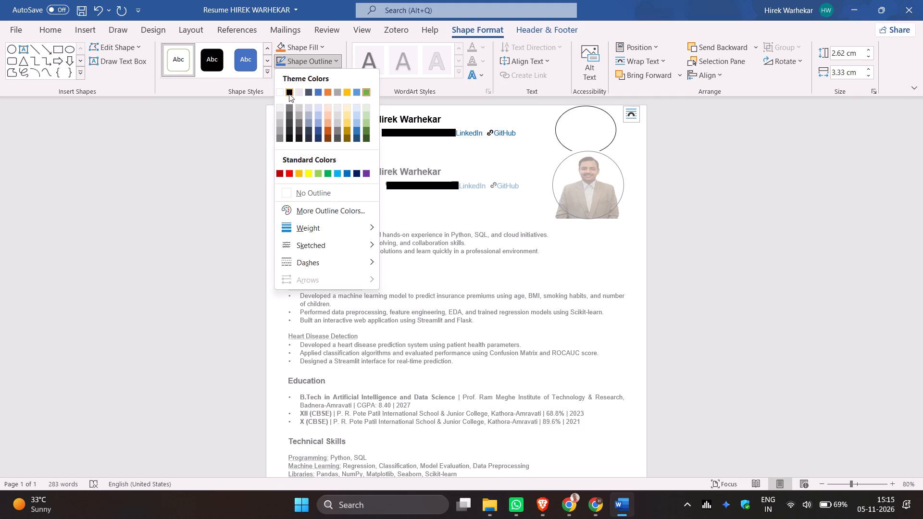
click(289, 94)
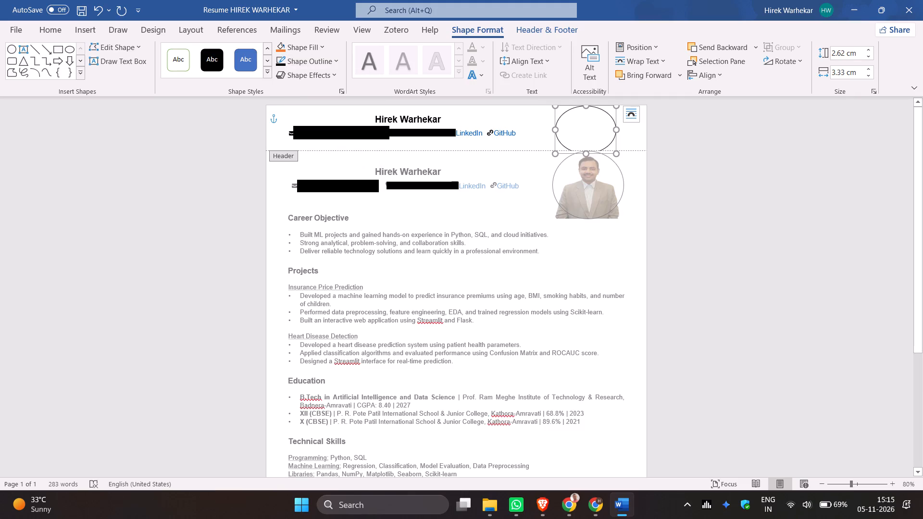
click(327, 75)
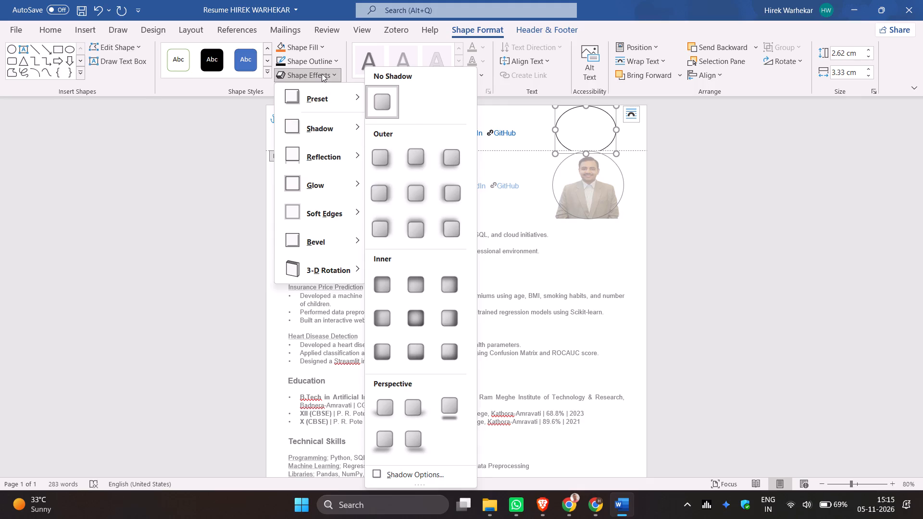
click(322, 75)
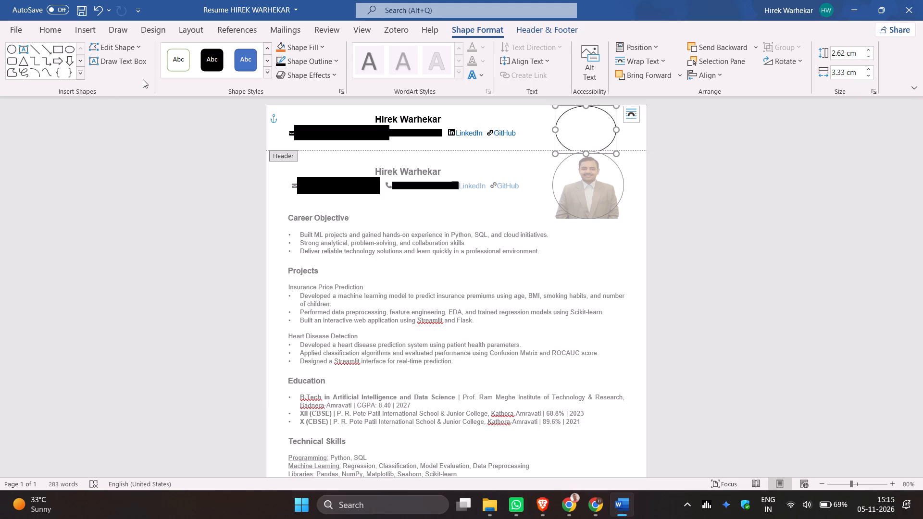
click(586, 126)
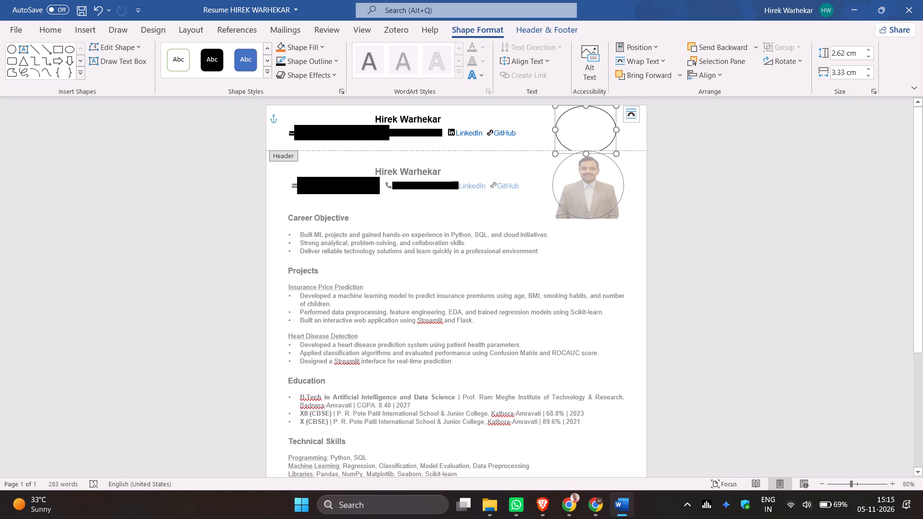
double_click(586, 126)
Leave header editing and move the body's profile photo down, clear of the header oval above it.
click(686, 154)
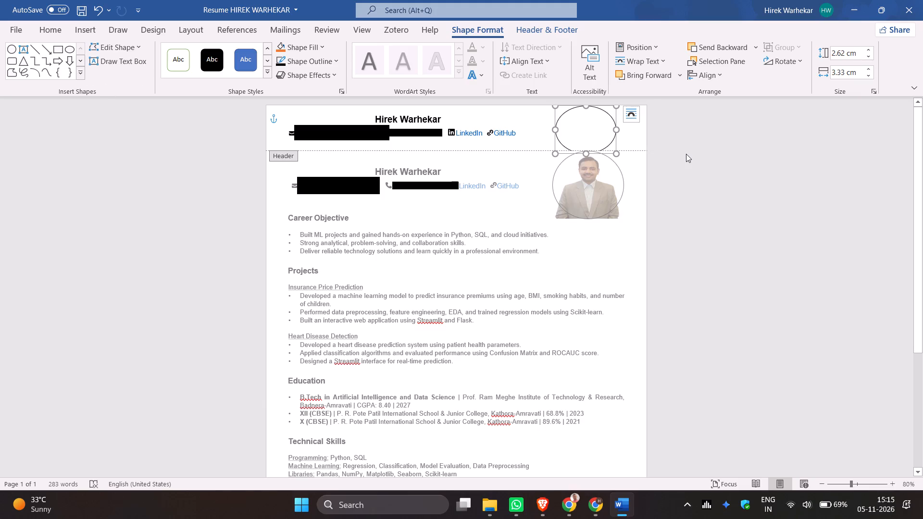
double_click(686, 154)
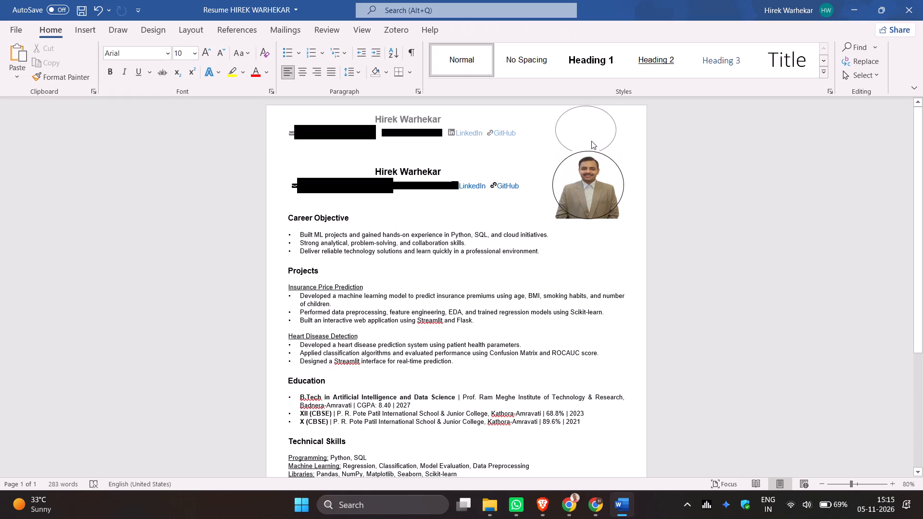
drag(589, 178, 589, 202)
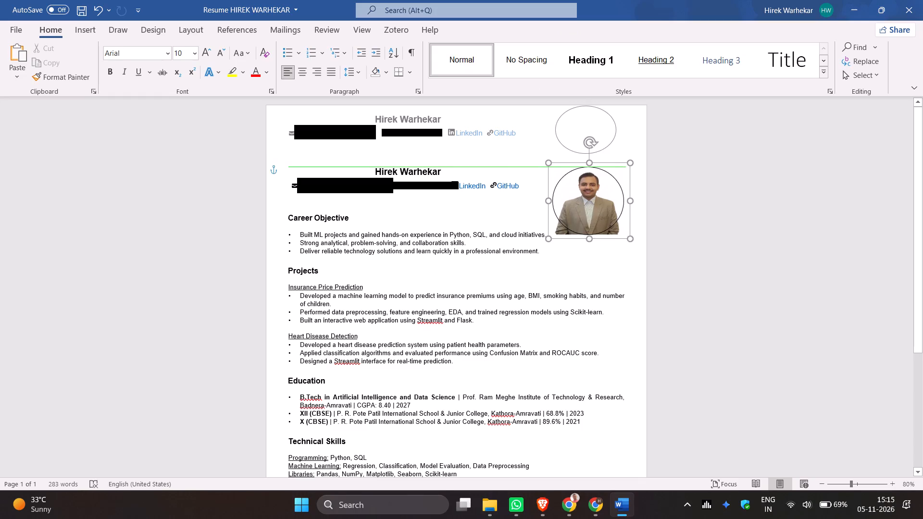
drag(589, 202, 590, 212)
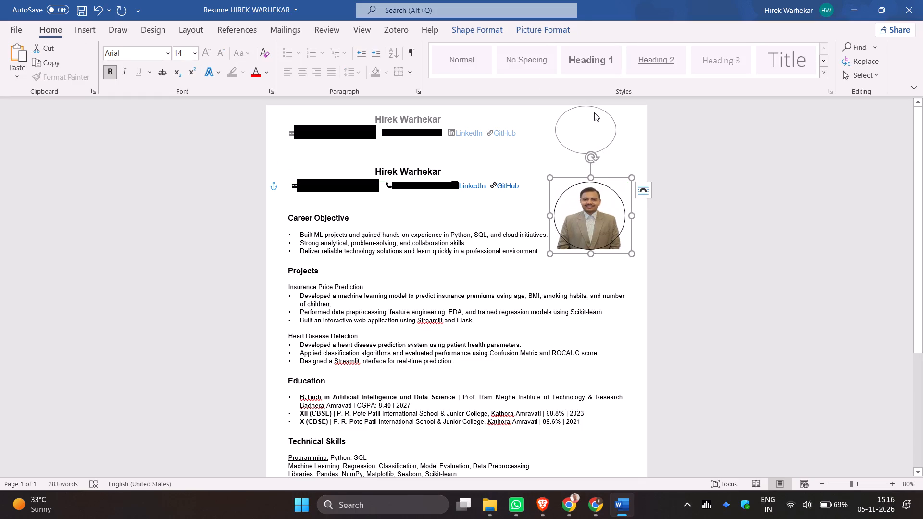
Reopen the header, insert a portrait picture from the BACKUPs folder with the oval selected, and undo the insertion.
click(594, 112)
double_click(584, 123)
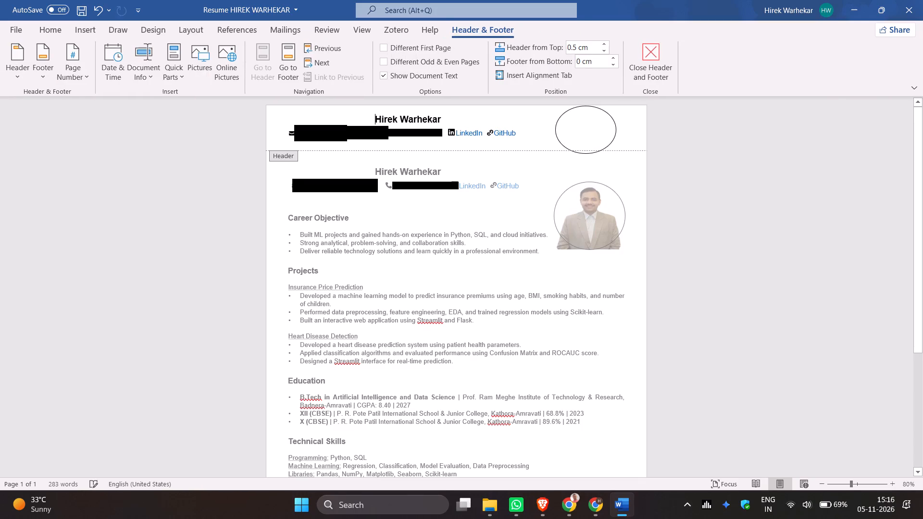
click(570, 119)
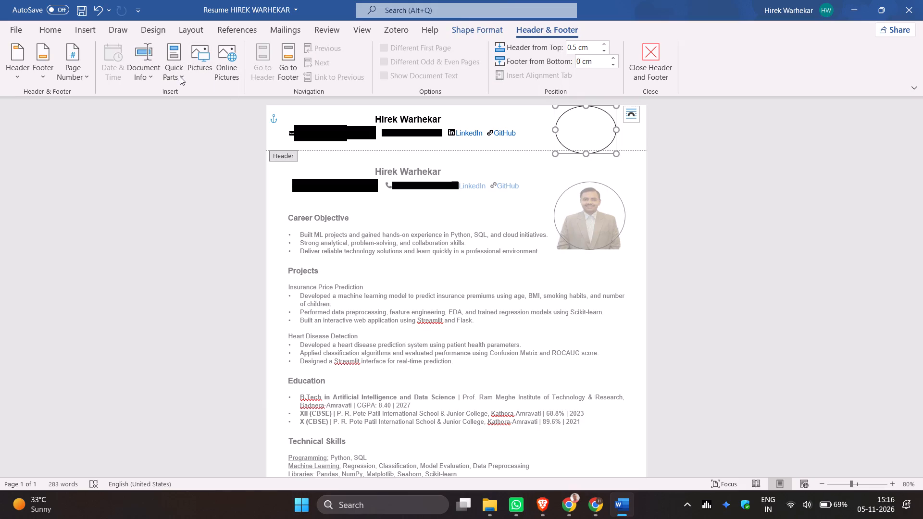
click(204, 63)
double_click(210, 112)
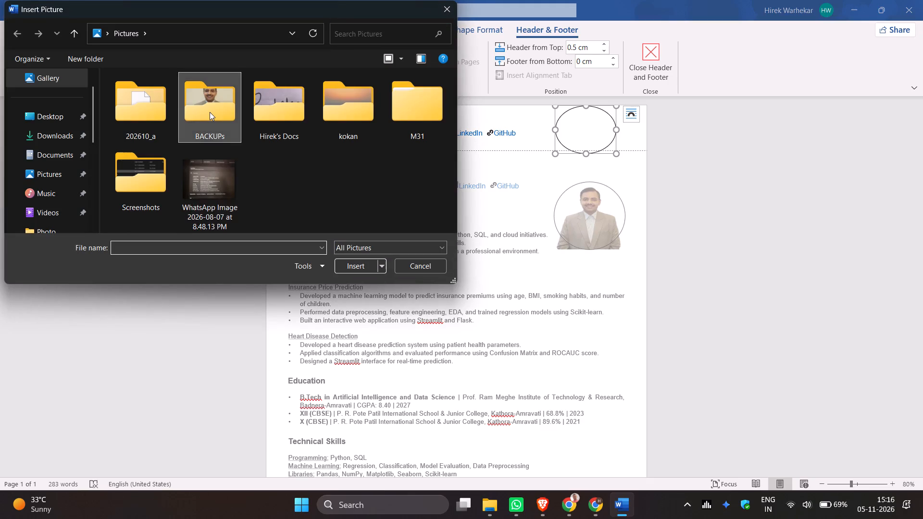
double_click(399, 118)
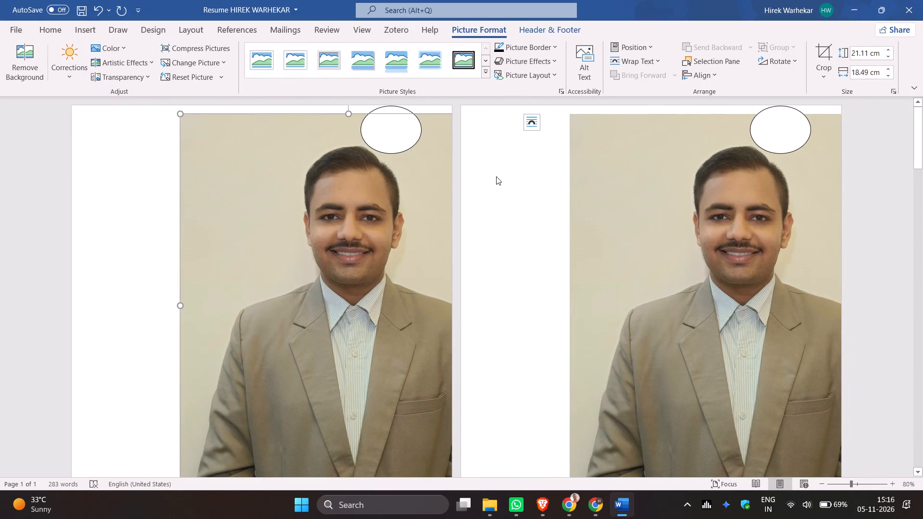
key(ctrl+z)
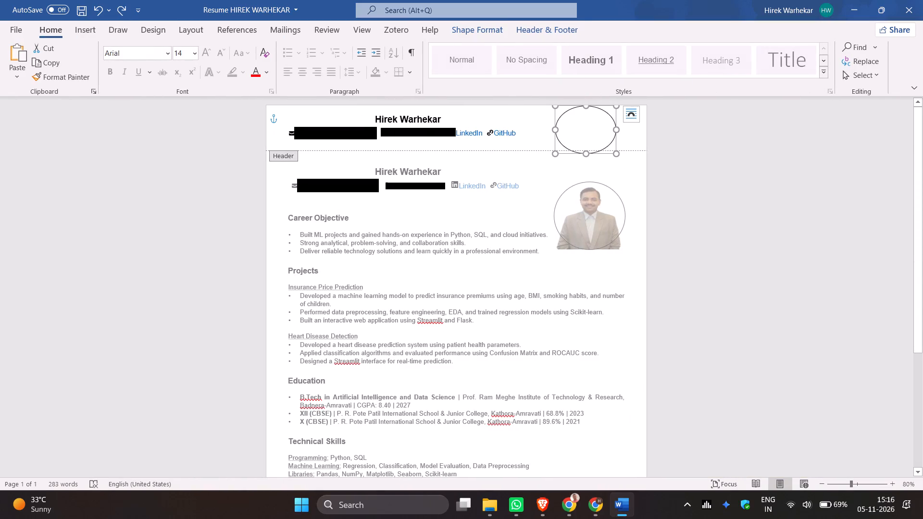
Set the header's distance from the top of the page to 1 cm.
click(547, 32)
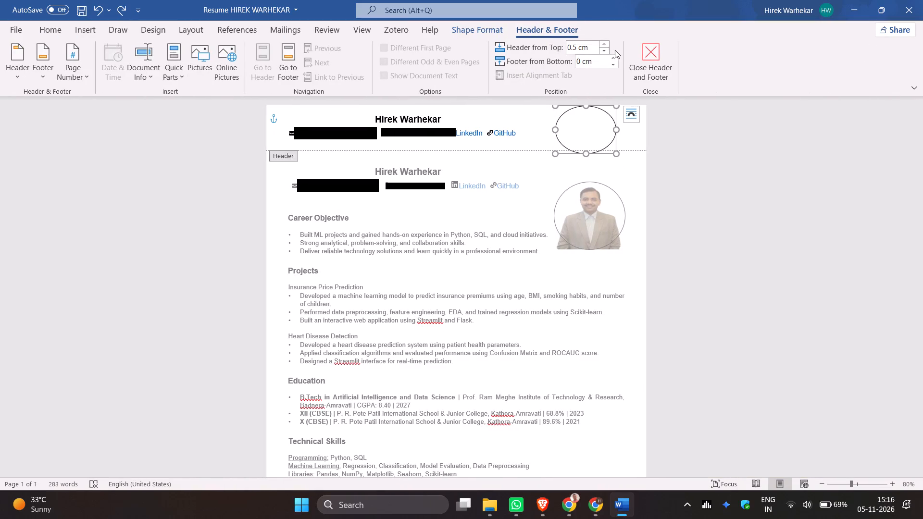
double_click(602, 45)
triple_click(602, 45)
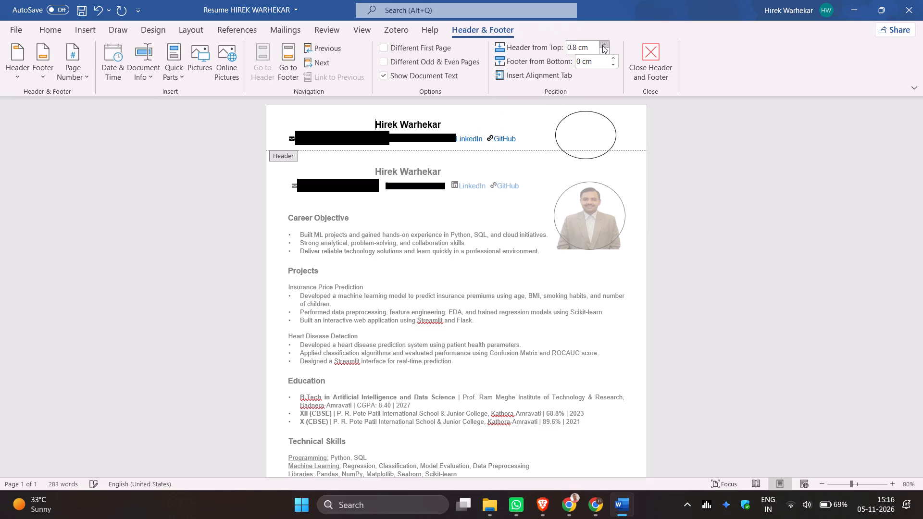
triple_click(606, 49)
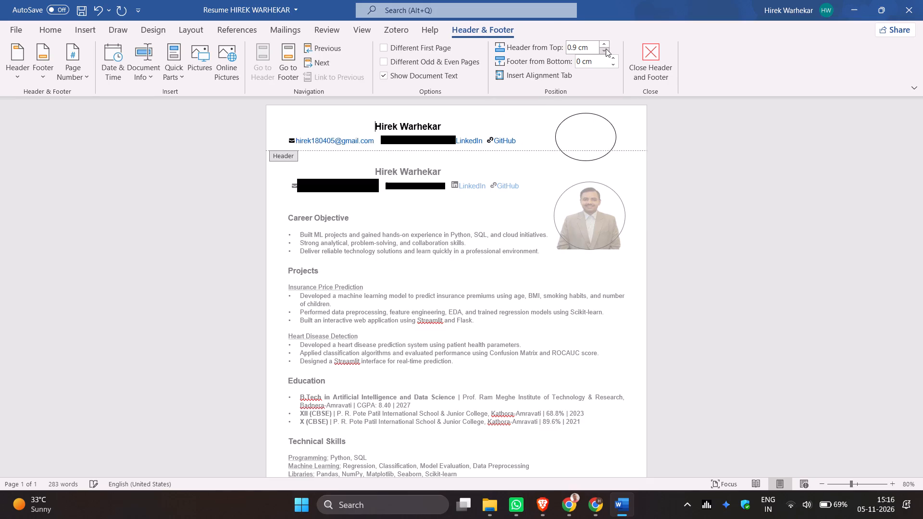
double_click(605, 42)
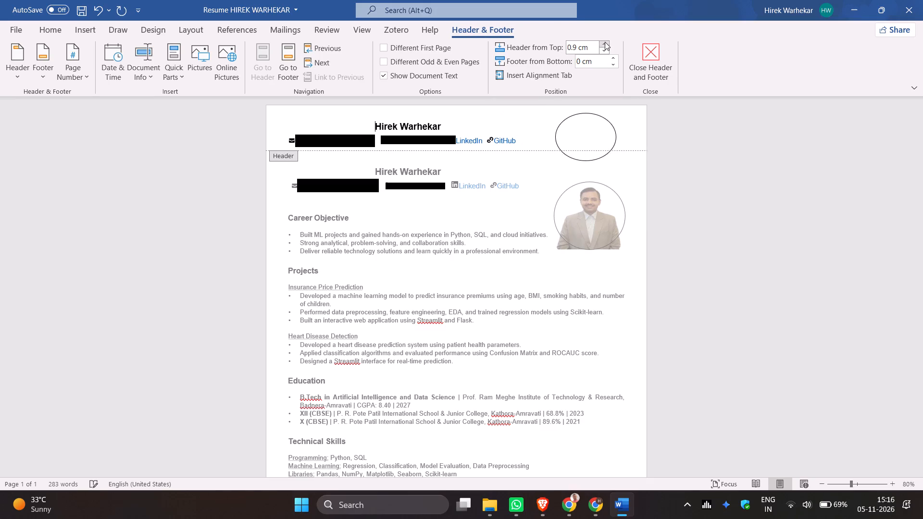
click(605, 42)
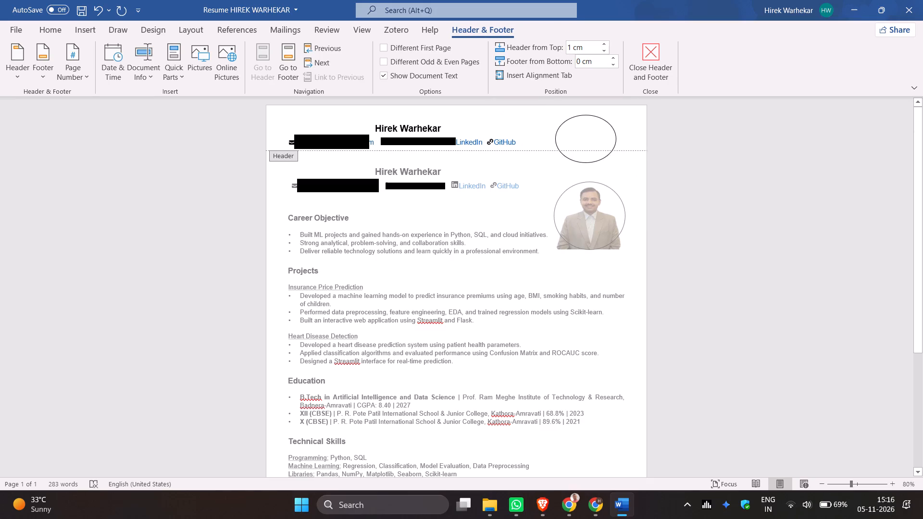
click(679, 178)
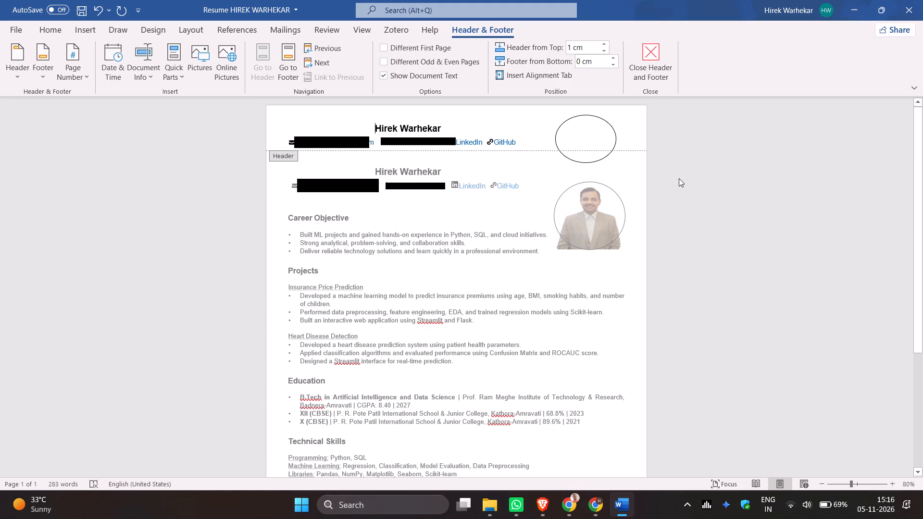
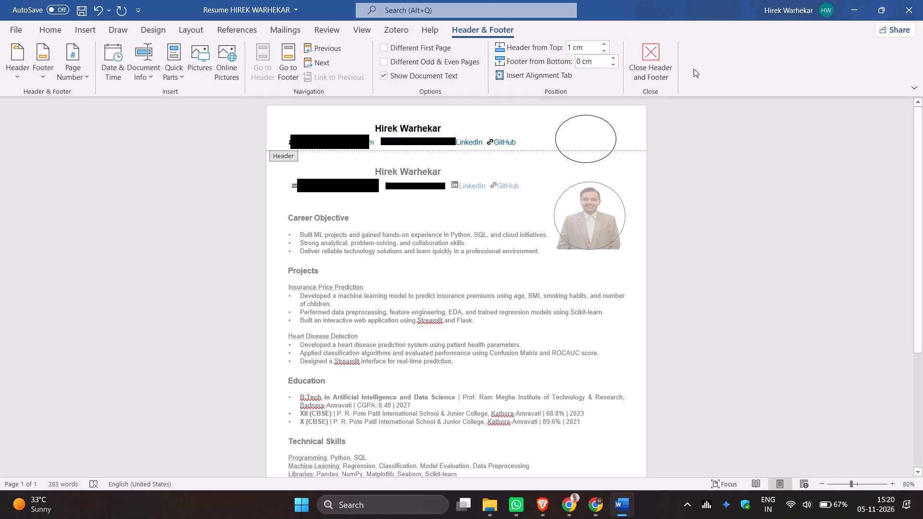
Close the resume document without keeping the last copied item.
click(922, 0)
click(466, 276)
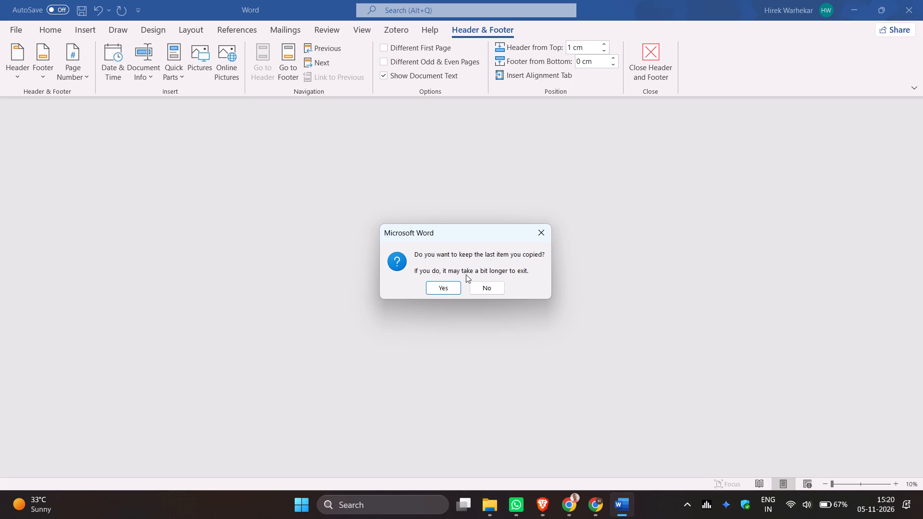
click(489, 288)
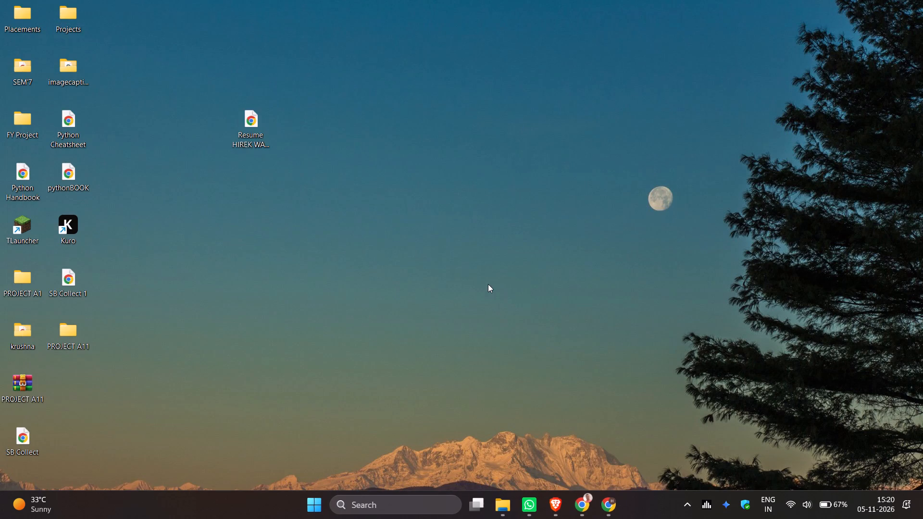
Start Word again from the desktop and create a new blank document.
double_click(480, 277)
click(368, 271)
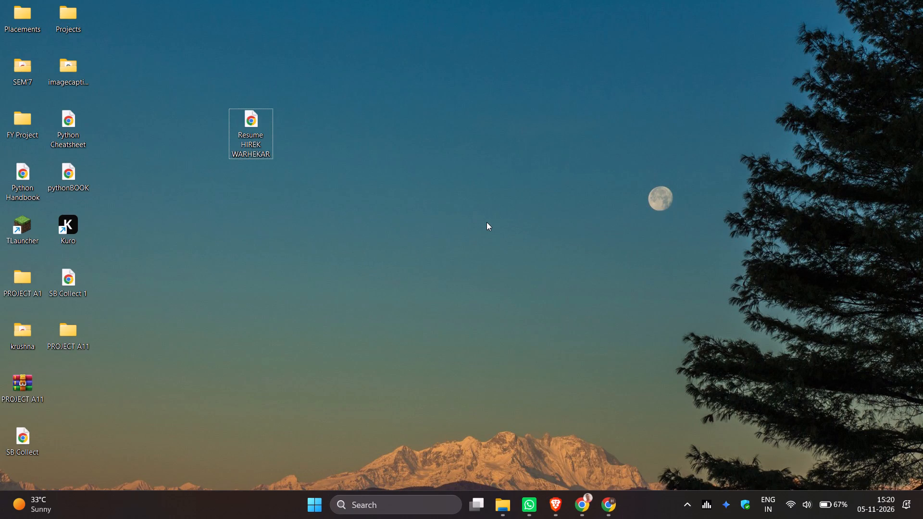
click(602, 155)
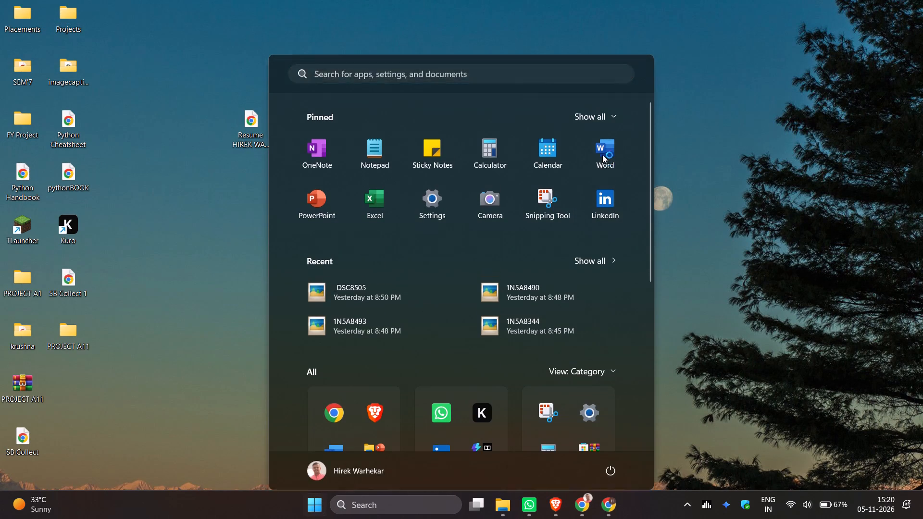
click(160, 108)
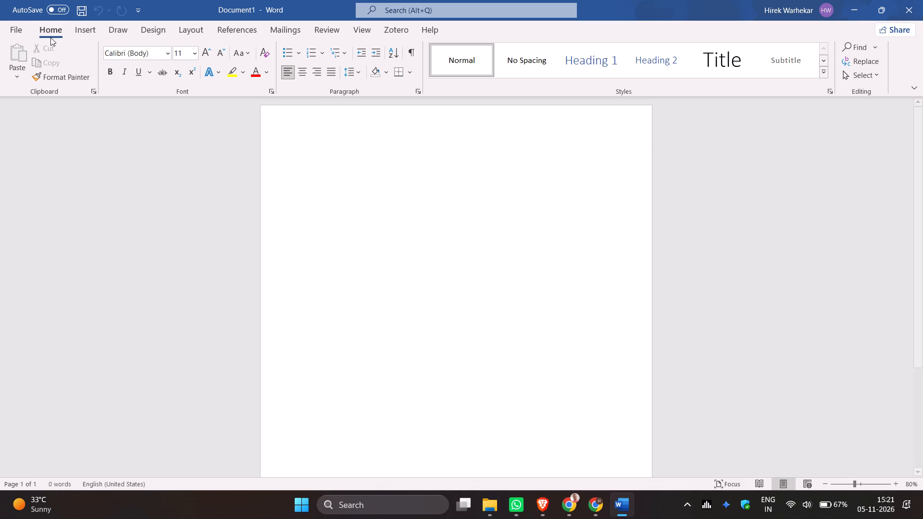
Set up the blank page as A4 (21 cm x 29.7 cm) with Narrow 1.27 cm margins.
click(201, 31)
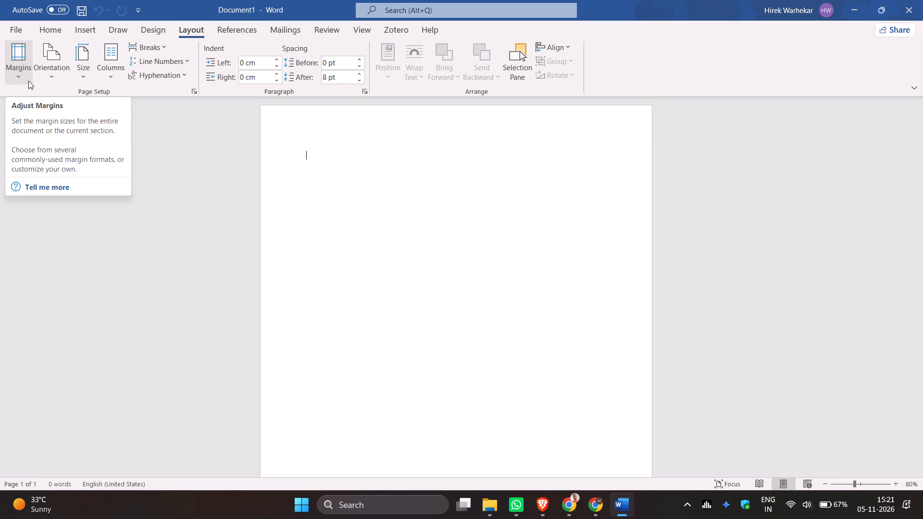
click(87, 67)
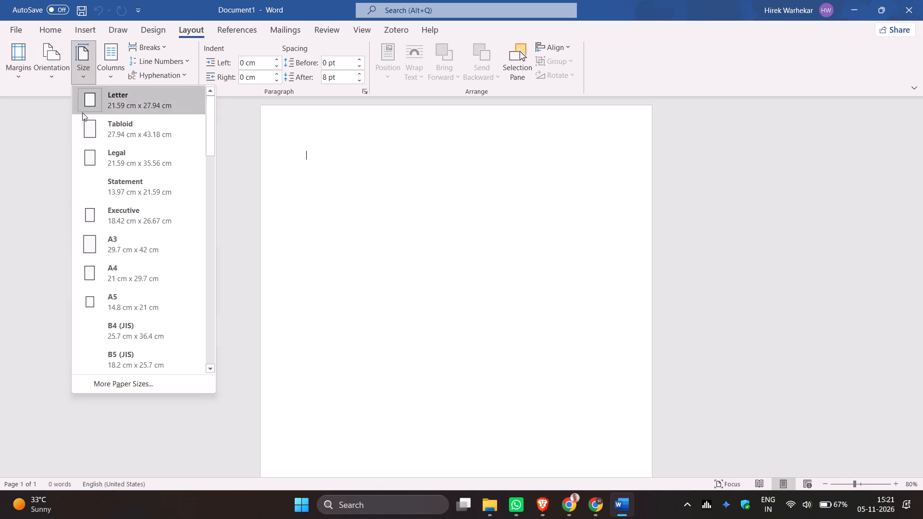
click(126, 282)
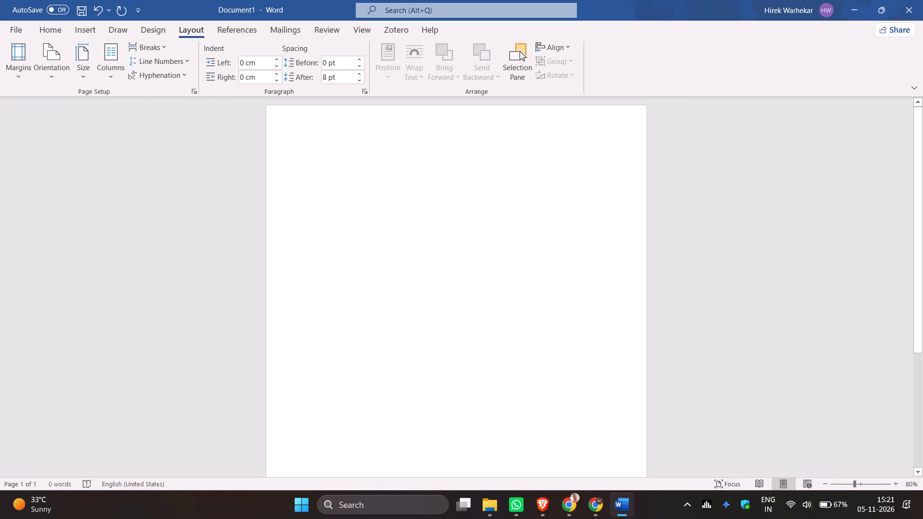
click(27, 76)
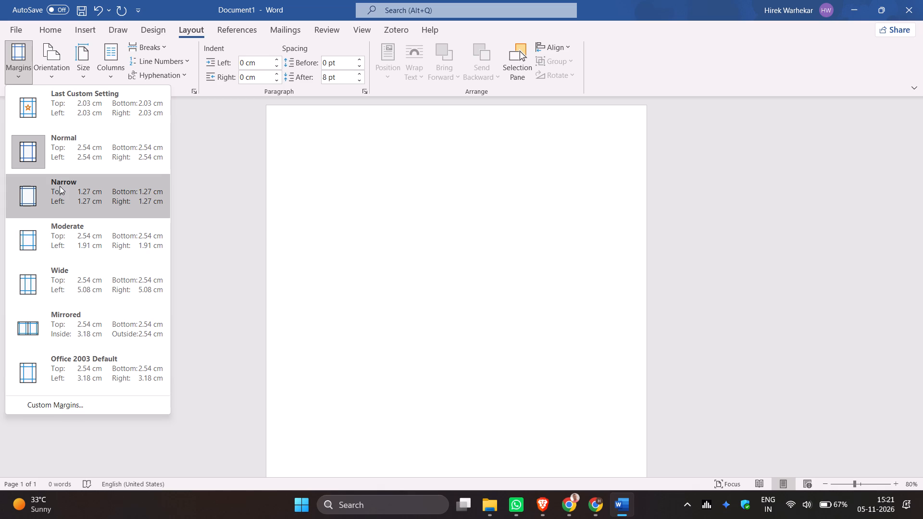
click(60, 186)
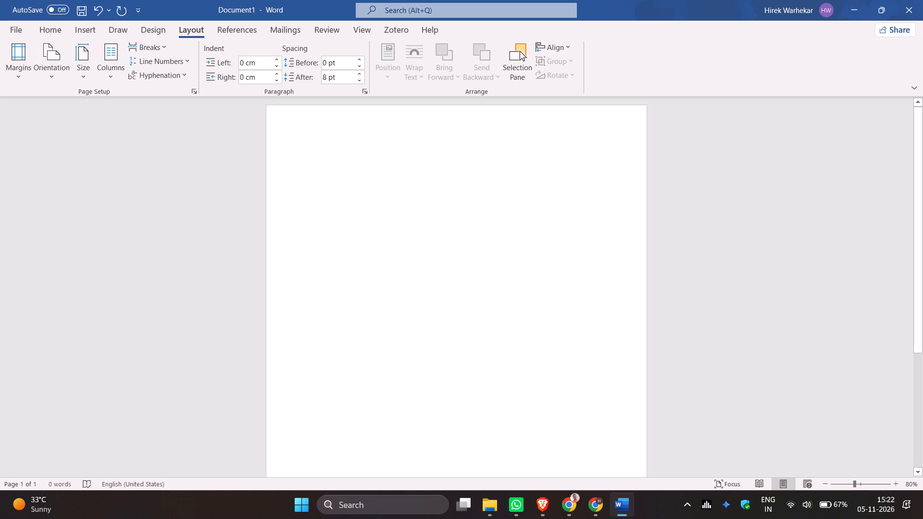
click(19, 72)
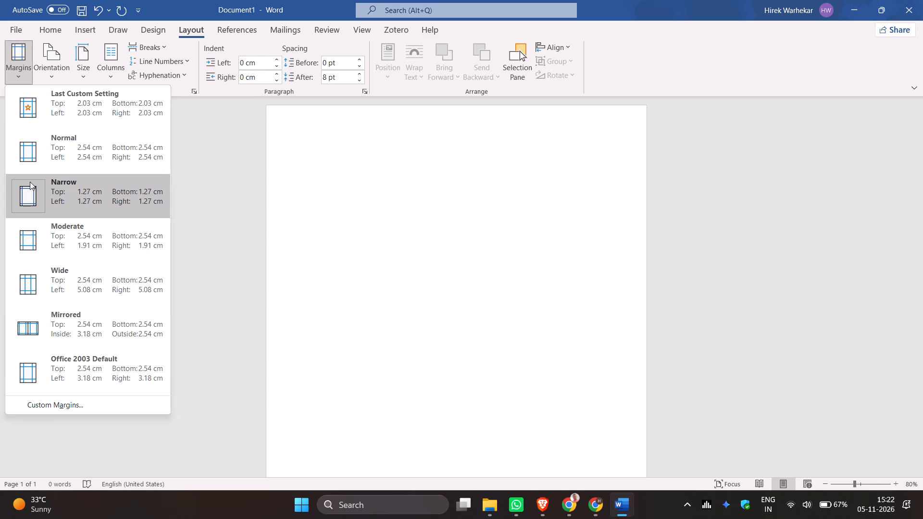
click(30, 182)
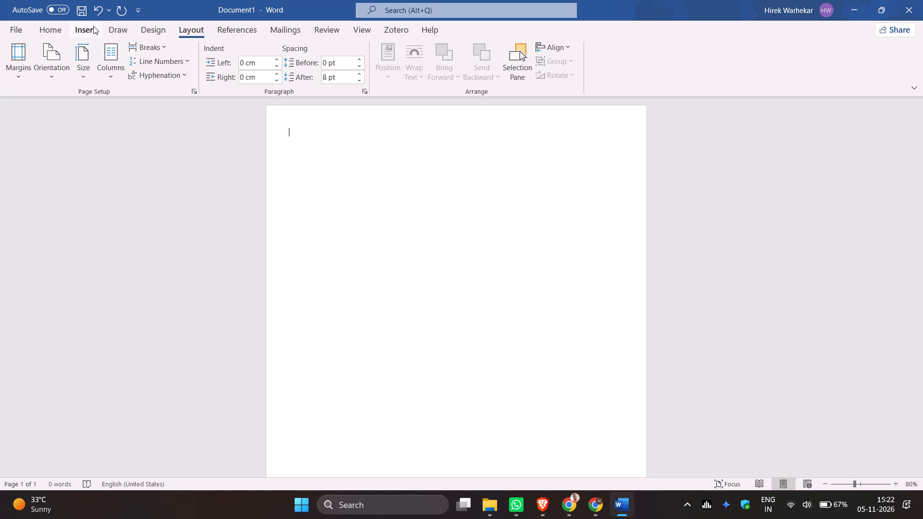
Draw a flowchart connector circle about 4.13 cm high and 3.89 cm wide near the page's upper right corner.
click(62, 35)
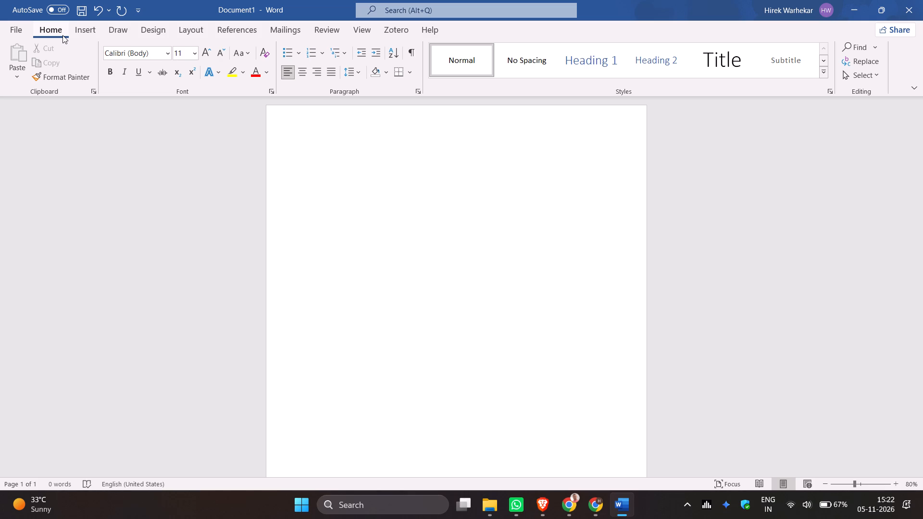
click(88, 36)
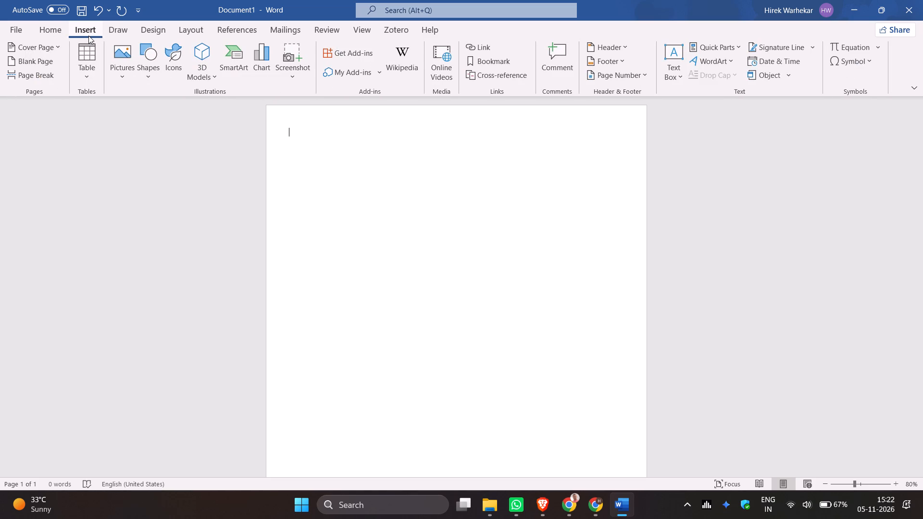
click(152, 65)
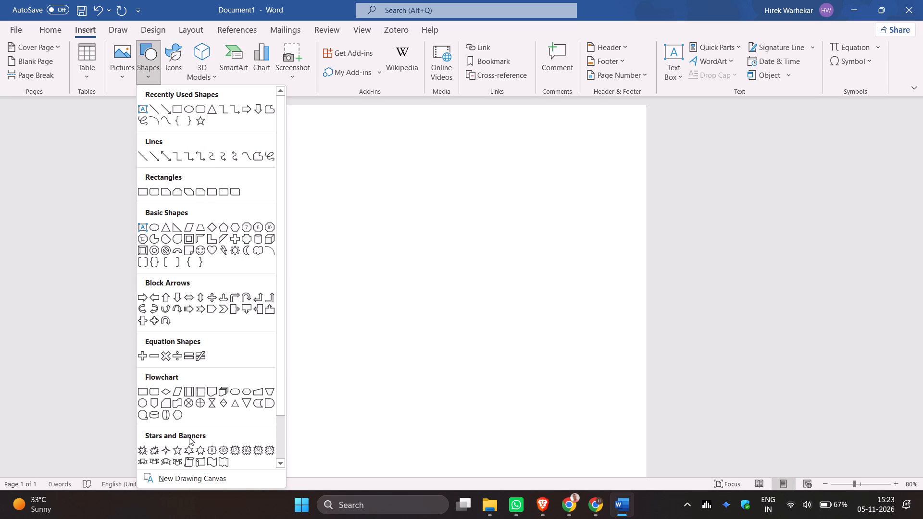
click(144, 401)
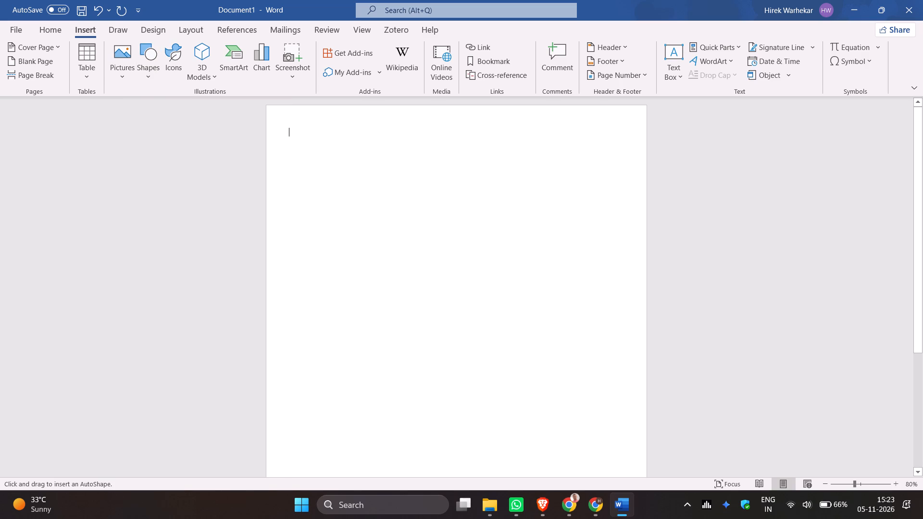
drag(563, 131, 600, 204)
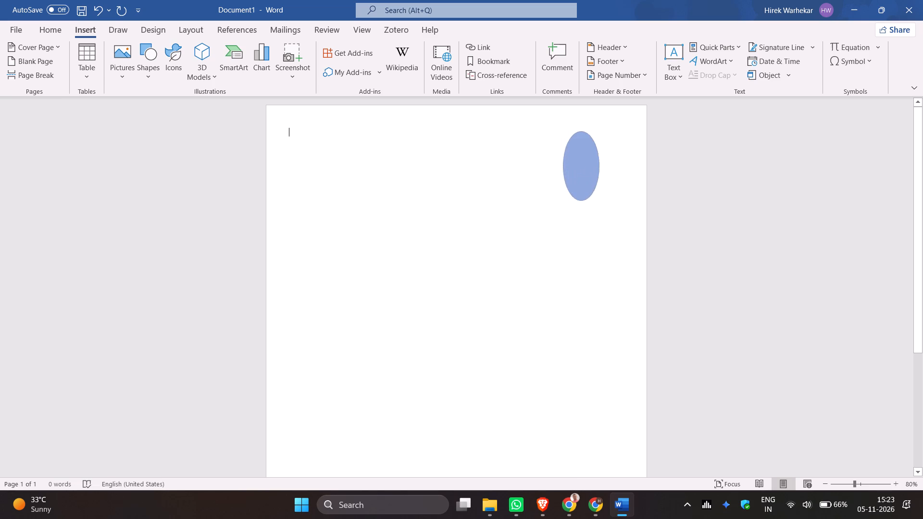
drag(600, 204, 634, 207)
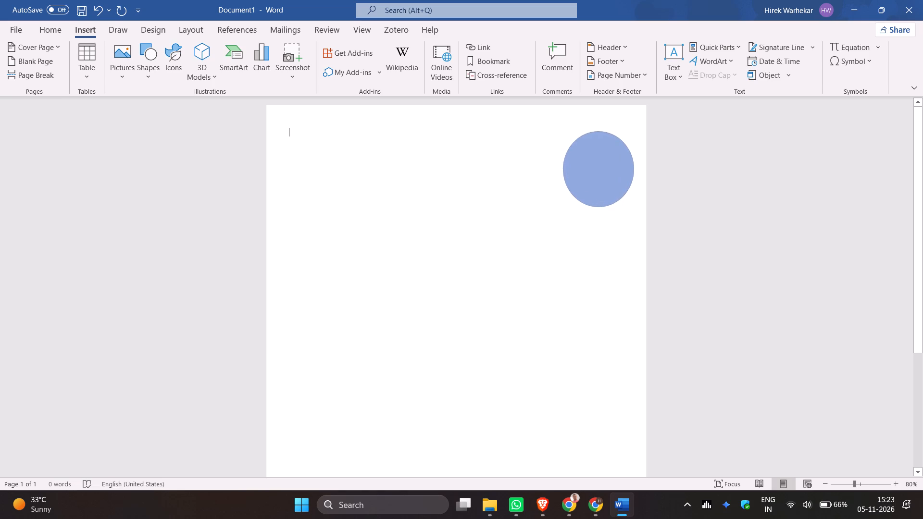
drag(634, 207, 634, 206)
Shrink the circle to about 3.57 cm high by 3.6 cm wide and move it against the top and right margins.
click(595, 166)
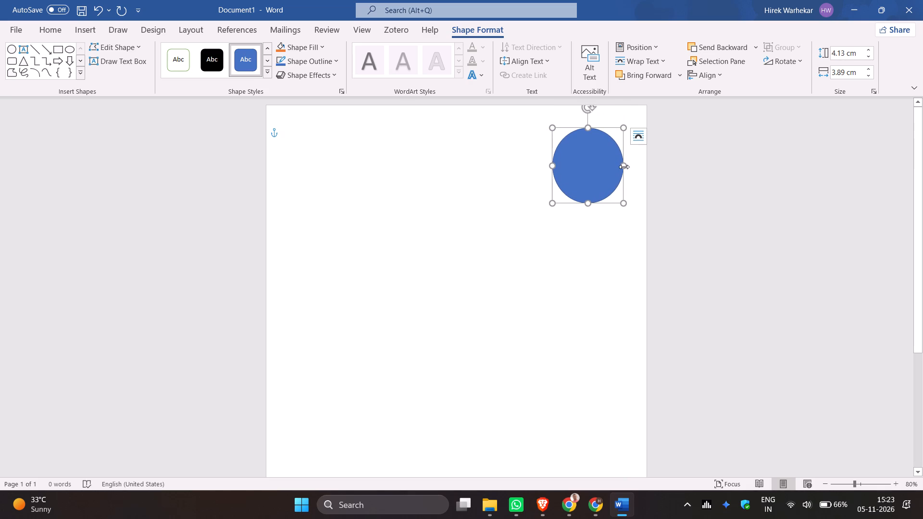
drag(625, 204, 619, 200)
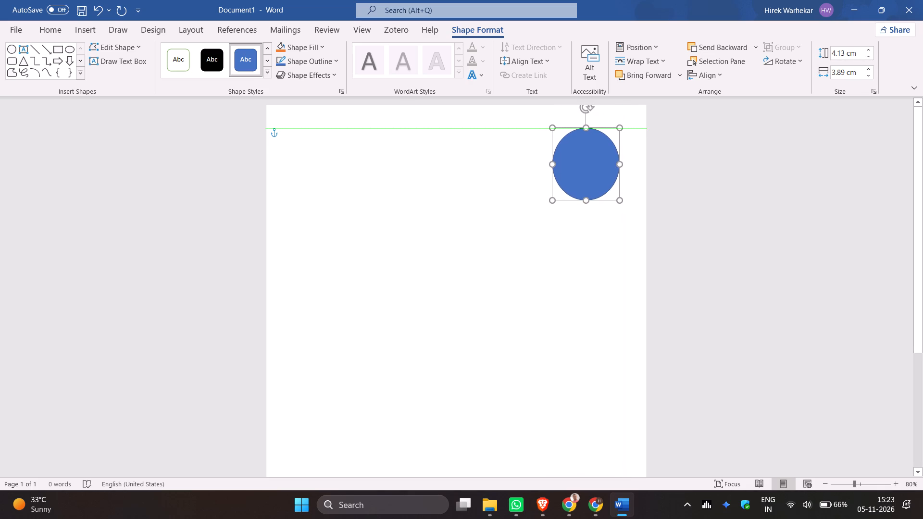
drag(619, 200, 618, 193)
drag(590, 171, 599, 171)
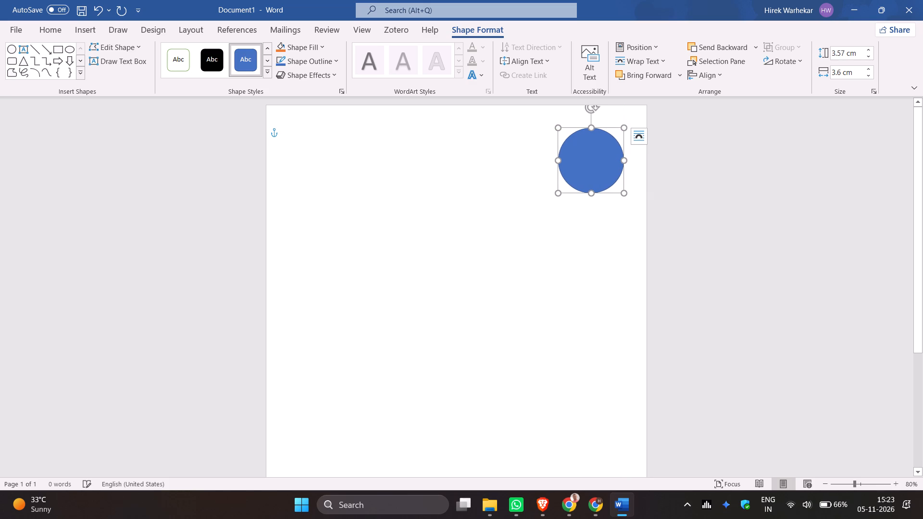
Apply the theme style with a black outline and white fill to the circle.
click(590, 150)
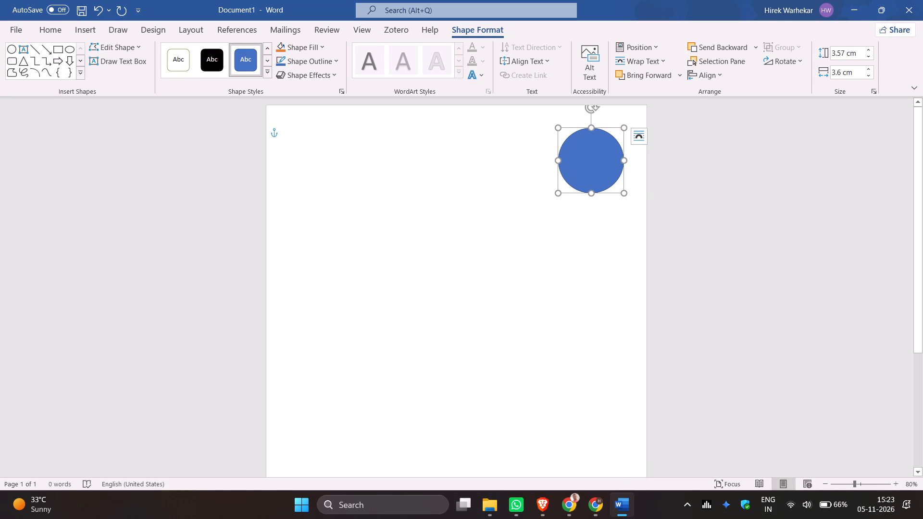
right_click(583, 155)
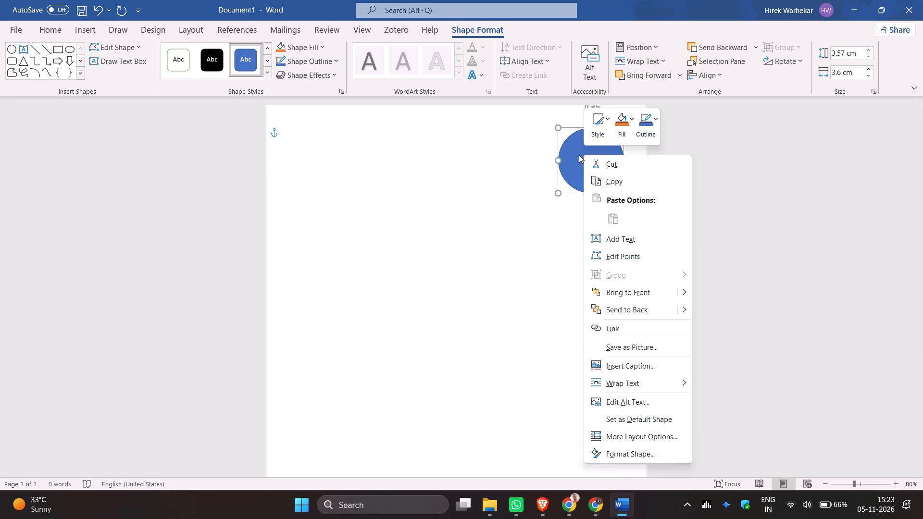
click(604, 126)
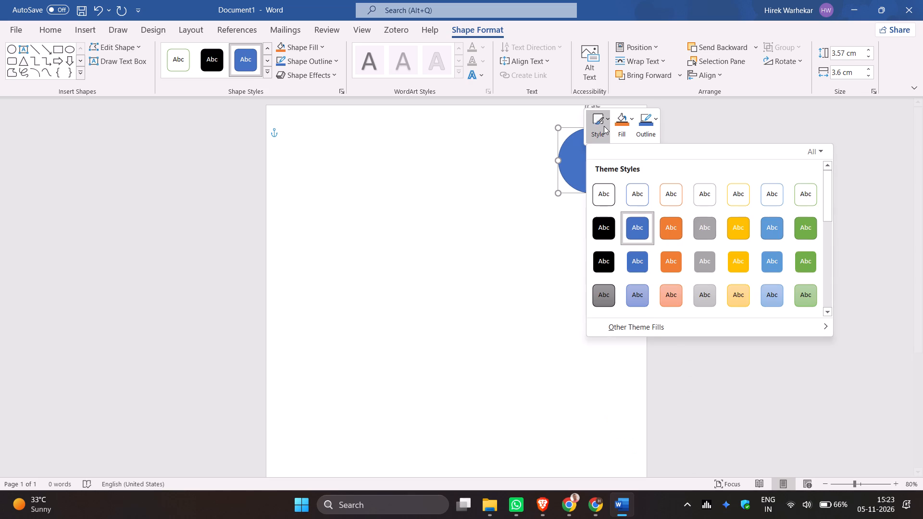
click(606, 193)
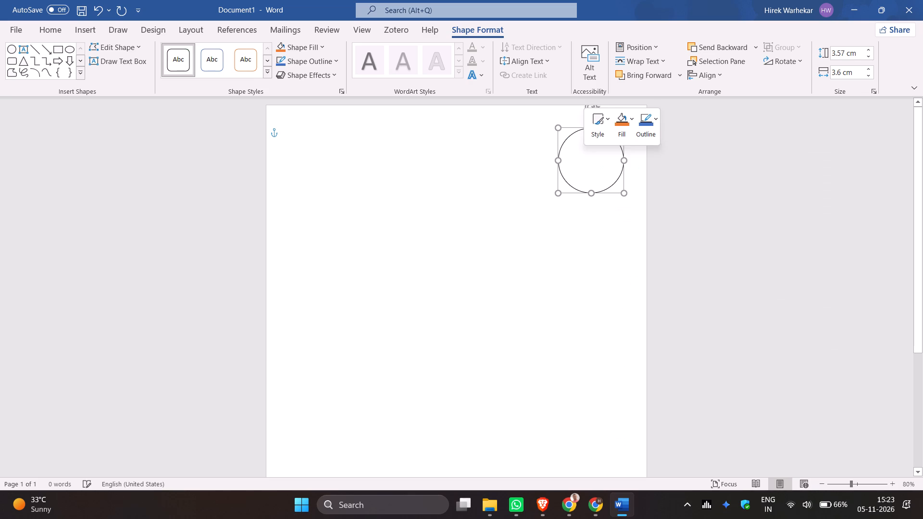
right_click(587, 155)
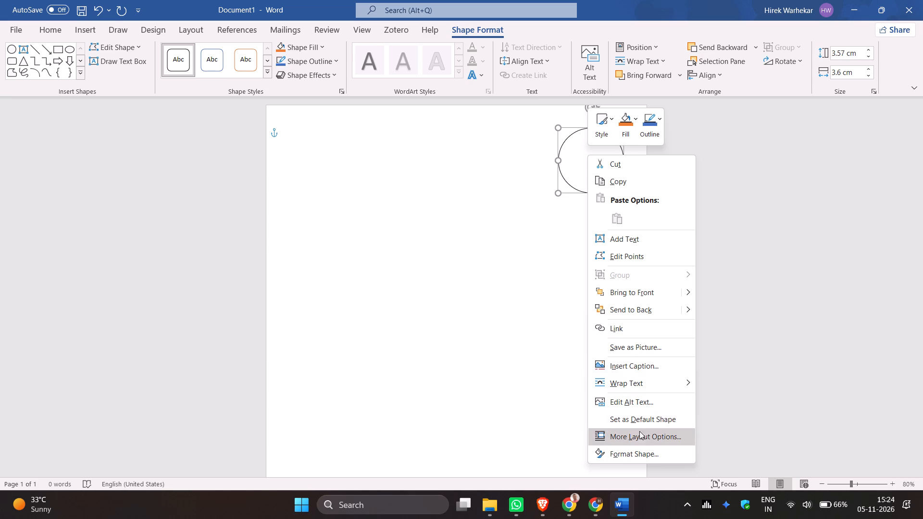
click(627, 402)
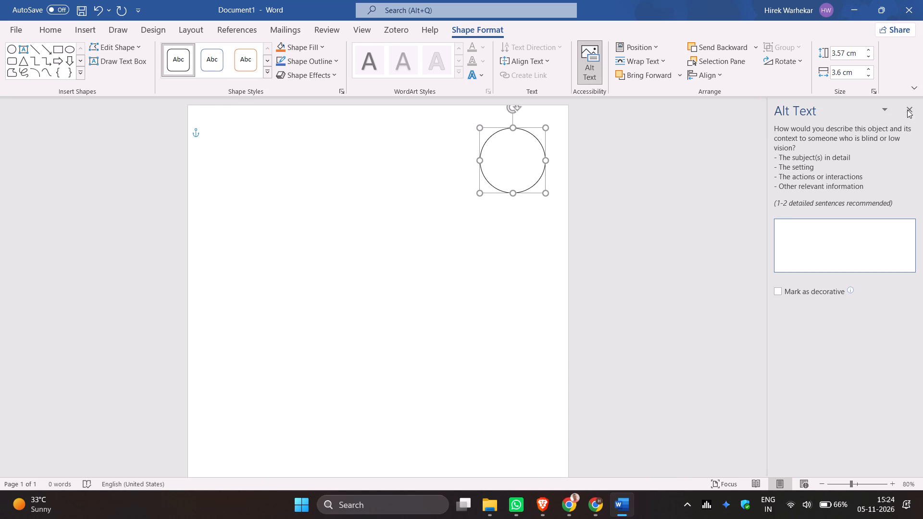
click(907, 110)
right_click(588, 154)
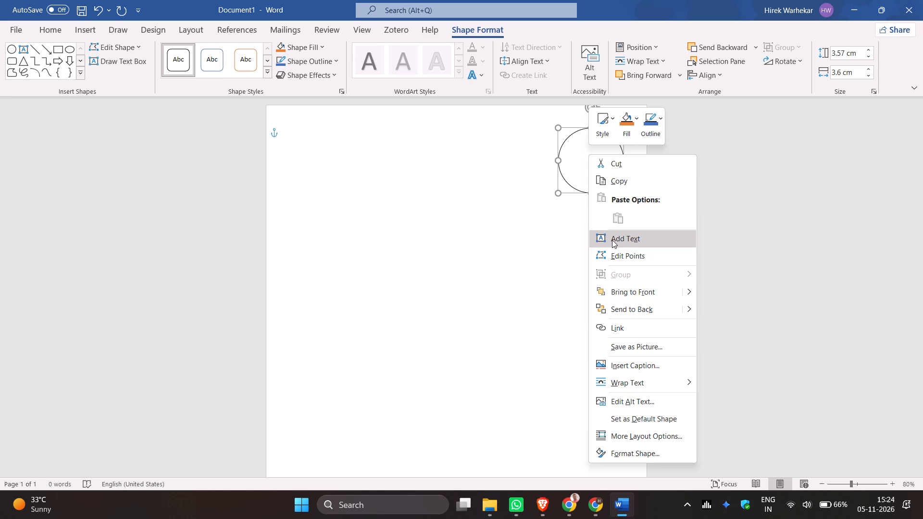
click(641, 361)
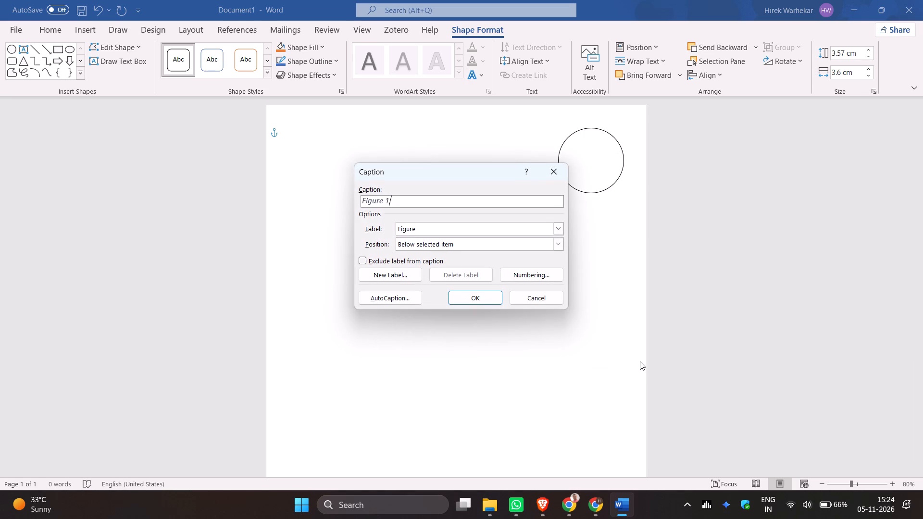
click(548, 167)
Enable text entry inside the circle so content can be inserted in it.
right_click(589, 151)
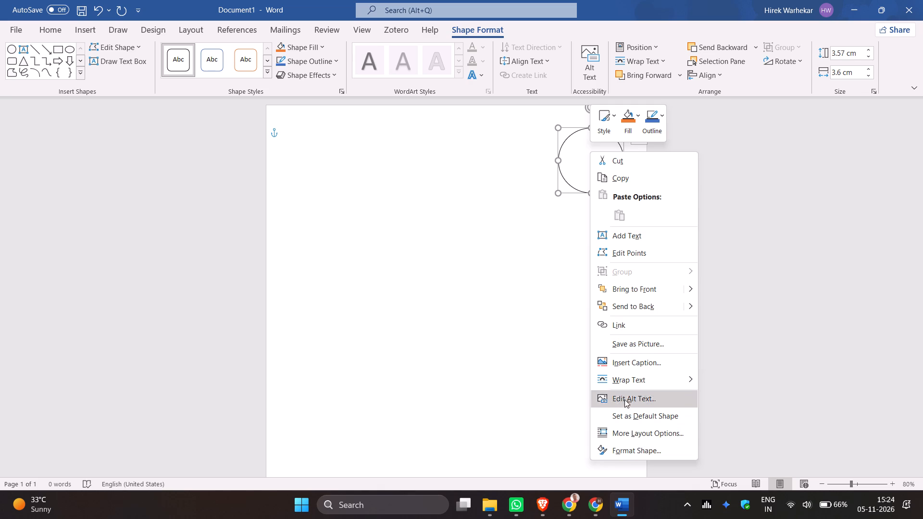
click(633, 235)
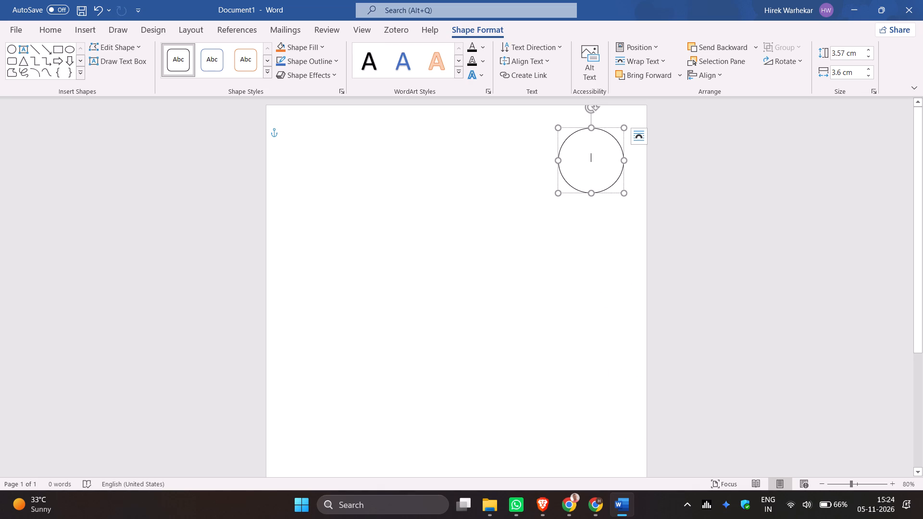
key(Up)
key(Up)
Insert the tcsp picture from the Desktop's Placements > TCS folder inside the circle.
click(81, 29)
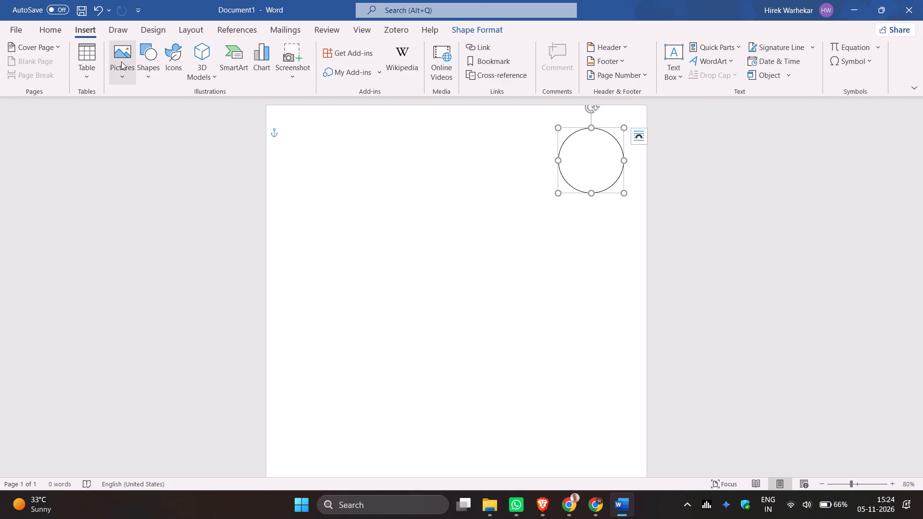
click(121, 62)
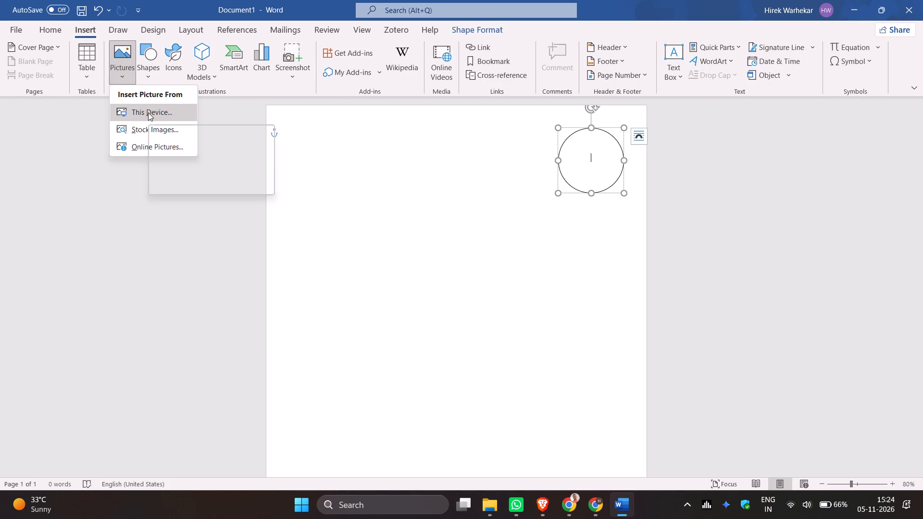
click(148, 112)
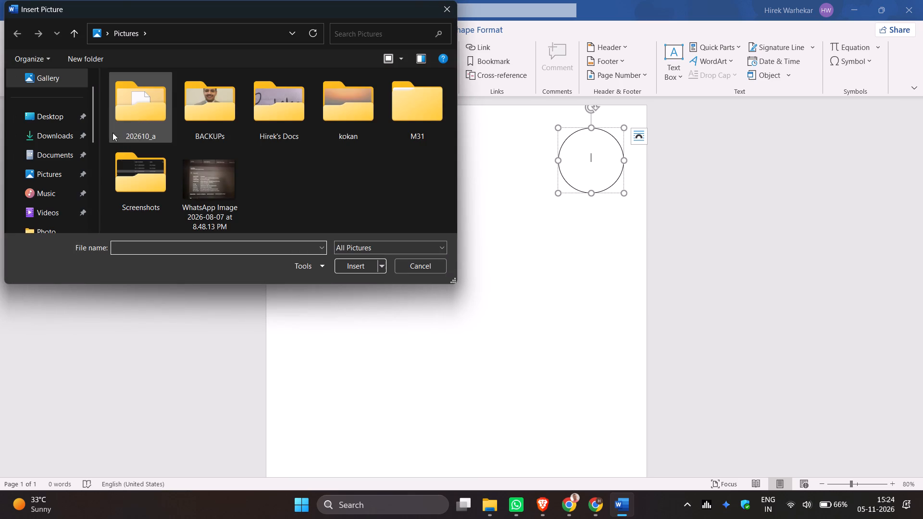
click(49, 122)
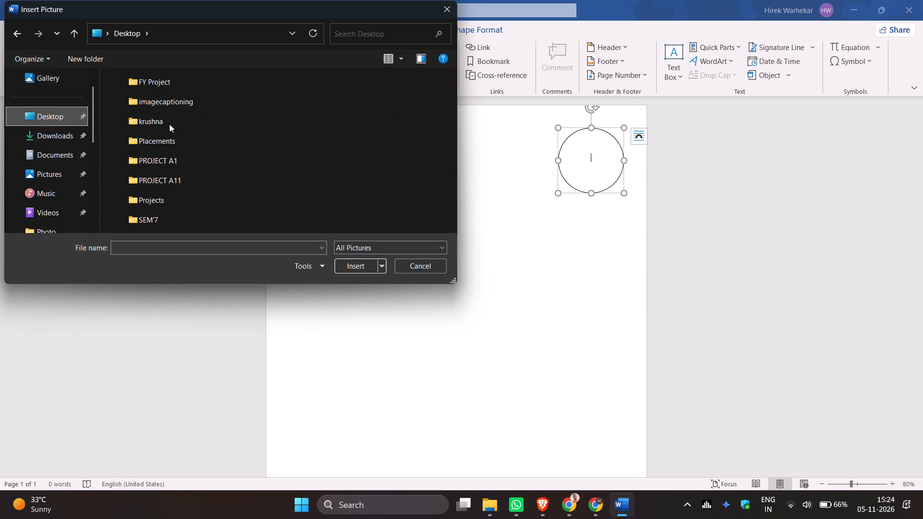
scroll(159, 192, down, 5)
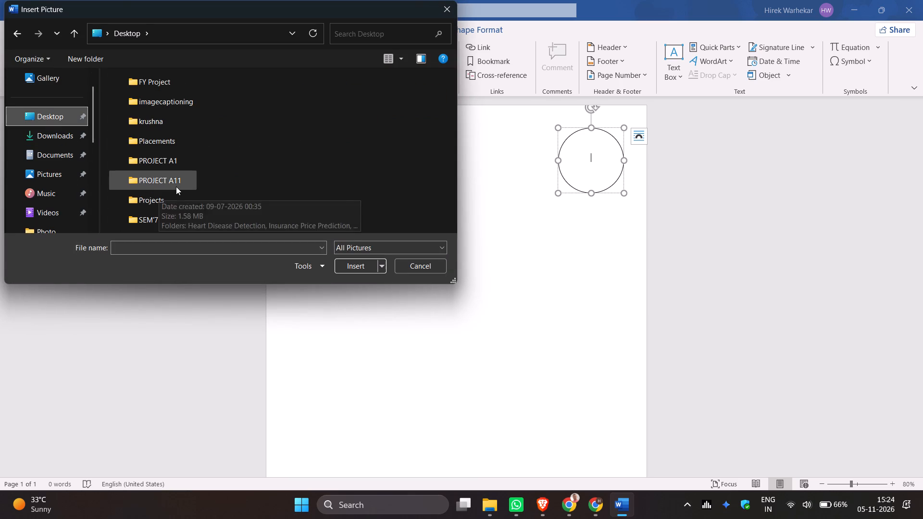
scroll(176, 186, up, 4)
scroll(176, 186, down, 9)
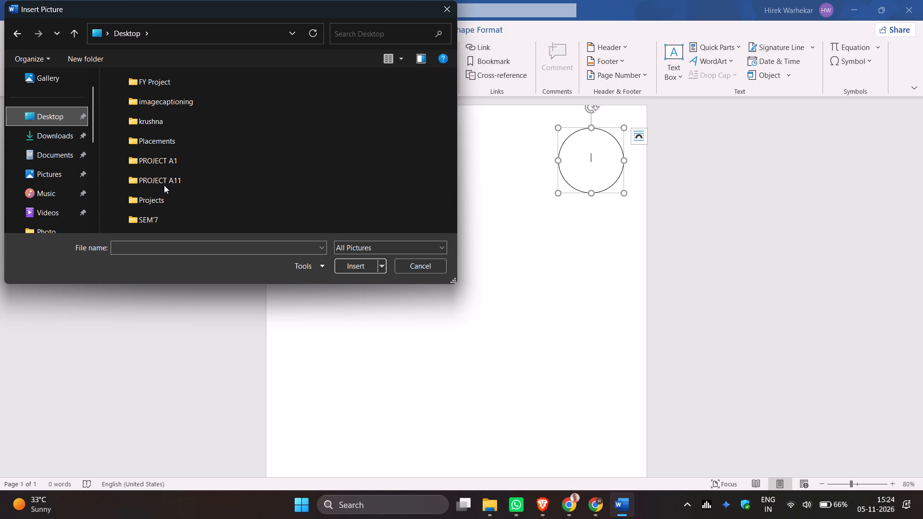
scroll(164, 185, down, 3)
click(28, 113)
scroll(173, 123, down, 7)
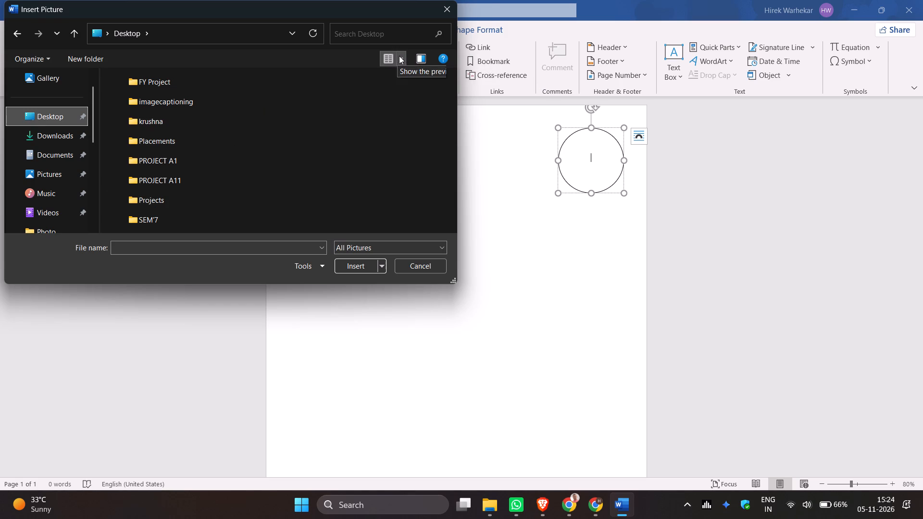
click(399, 55)
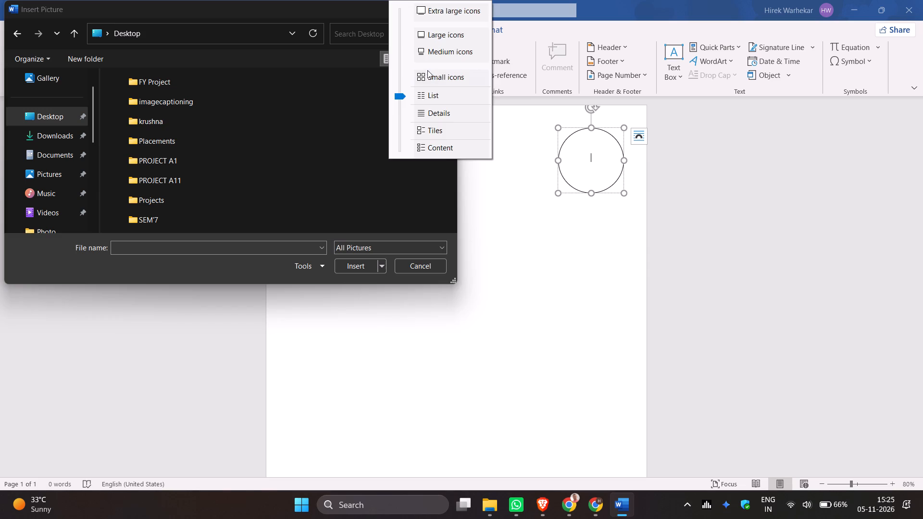
click(427, 70)
click(391, 56)
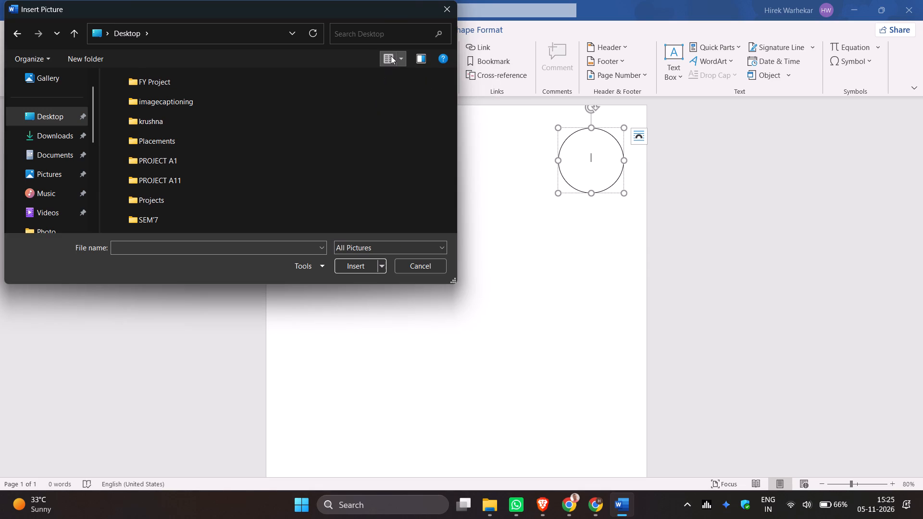
click(32, 136)
click(45, 113)
scroll(200, 111, down, 2)
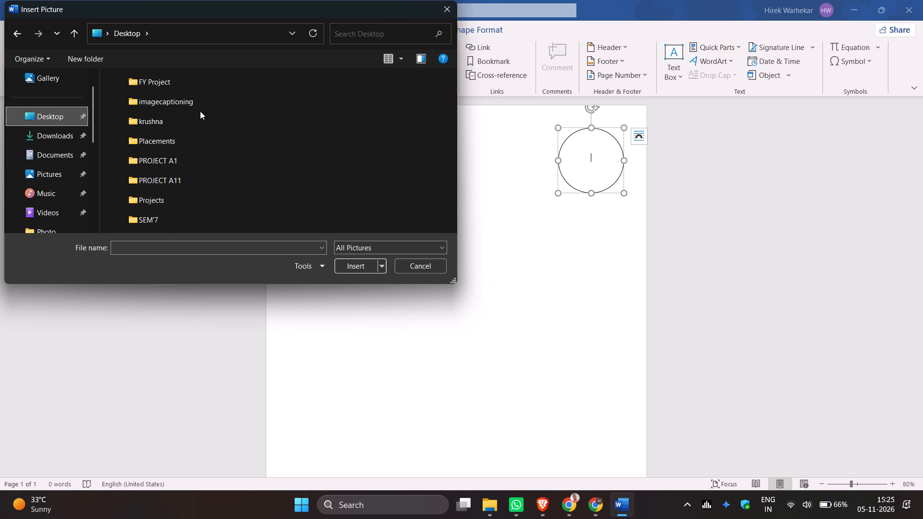
scroll(200, 111, down, 2)
double_click(161, 121)
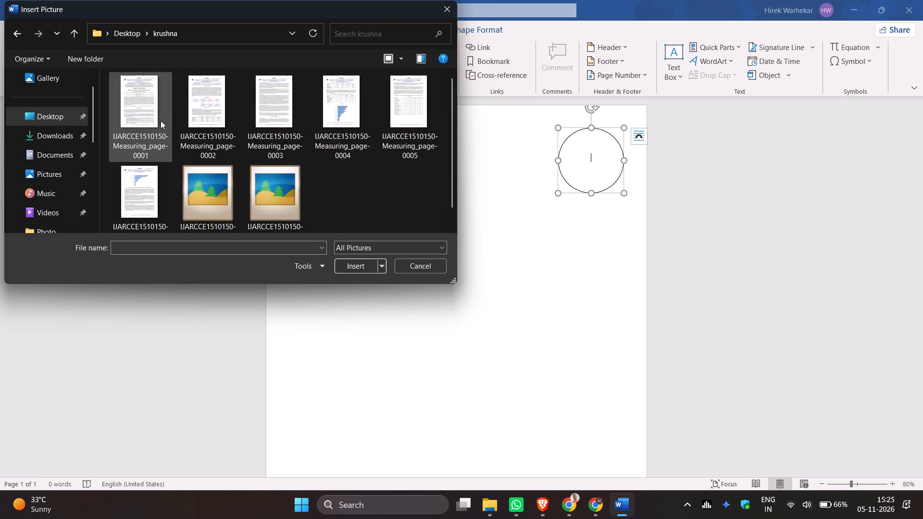
drag(160, 121, 160, 116)
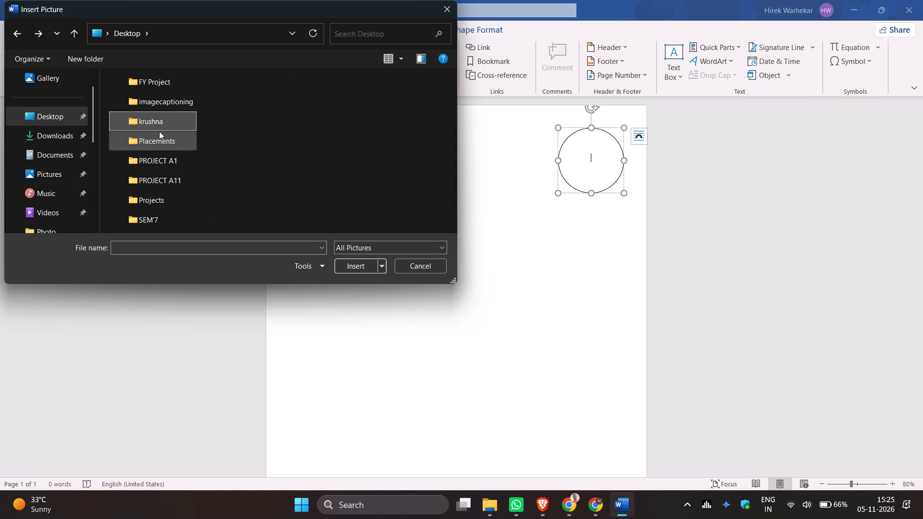
double_click(159, 139)
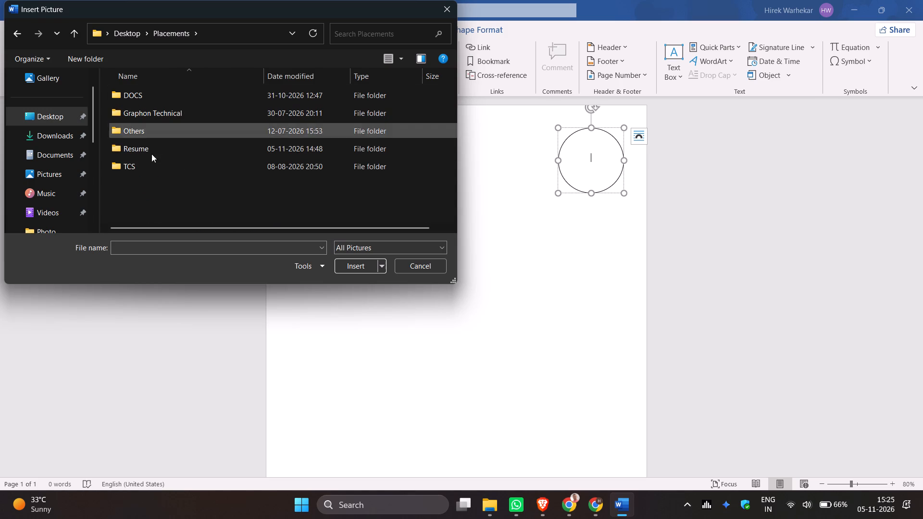
double_click(145, 167)
click(200, 103)
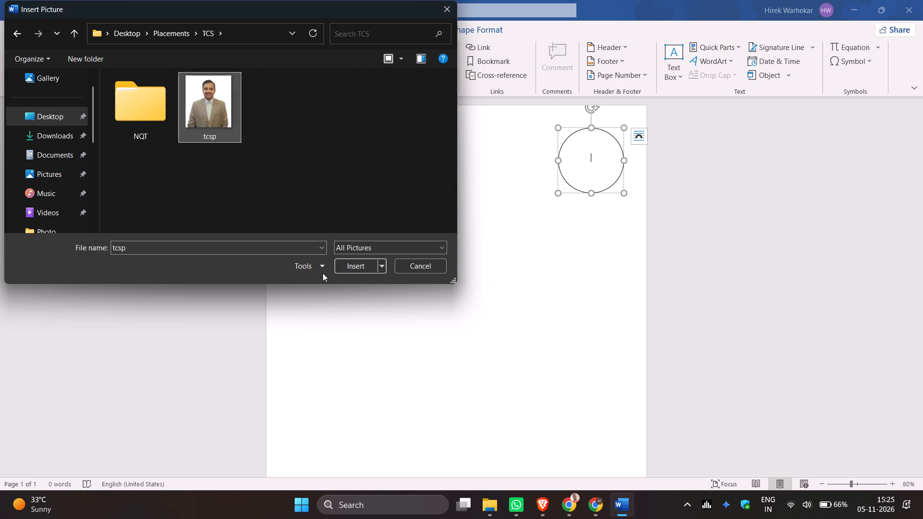
click(350, 266)
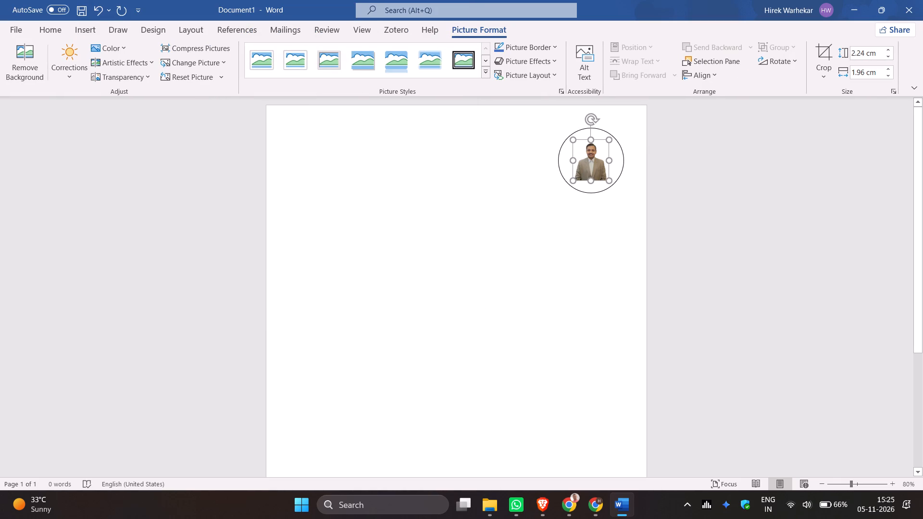
Enlarge the photo in the circle to about 3.26 cm high and 2.85 cm wide.
drag(609, 180, 618, 210)
drag(608, 193, 596, 183)
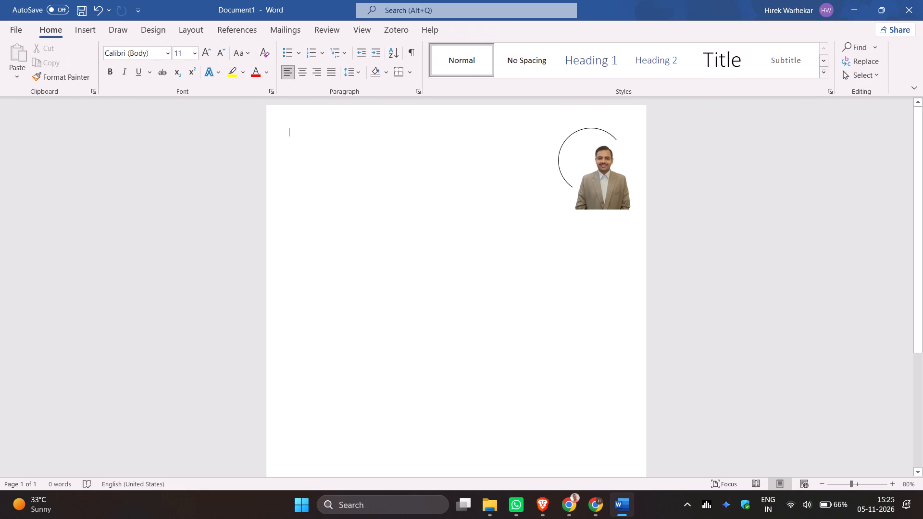
click(606, 174)
drag(606, 174, 597, 169)
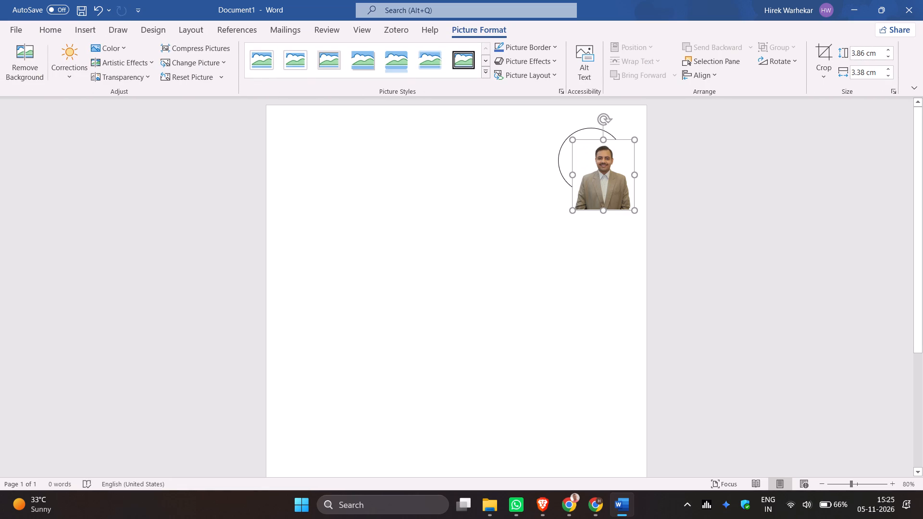
drag(572, 139, 569, 140)
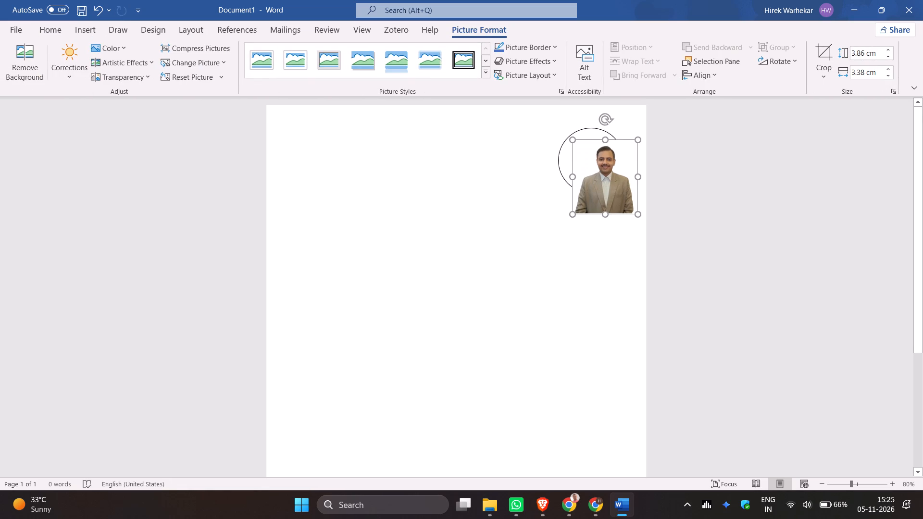
drag(569, 140, 582, 155)
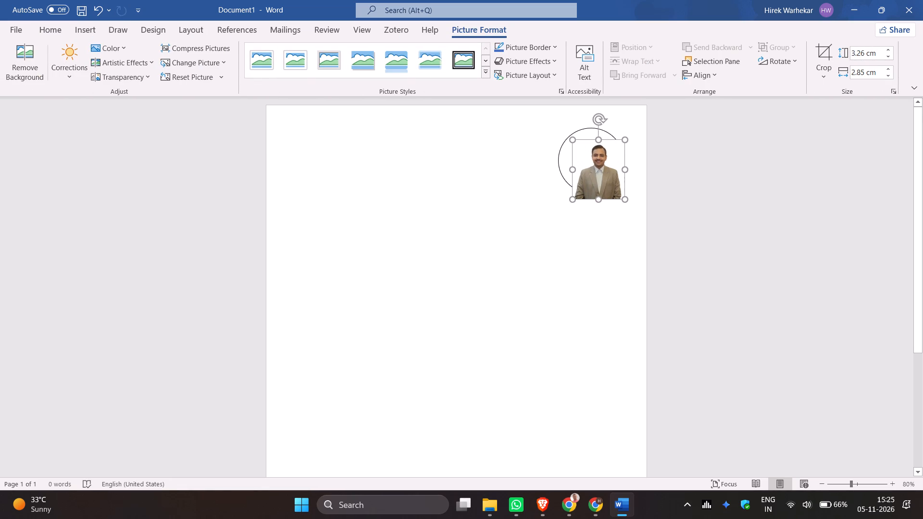
Set object alignment to Align to Page and try to move the photo toward the circle's centre.
right_click(600, 158)
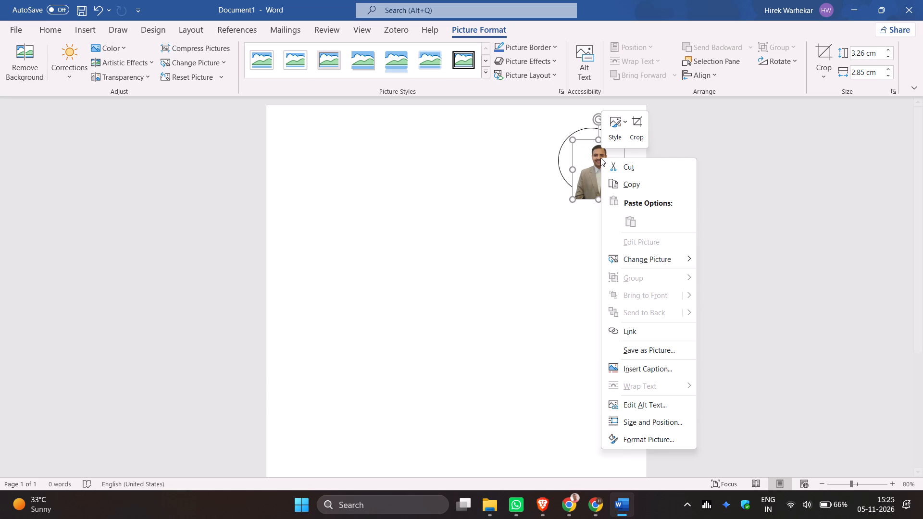
click(600, 158)
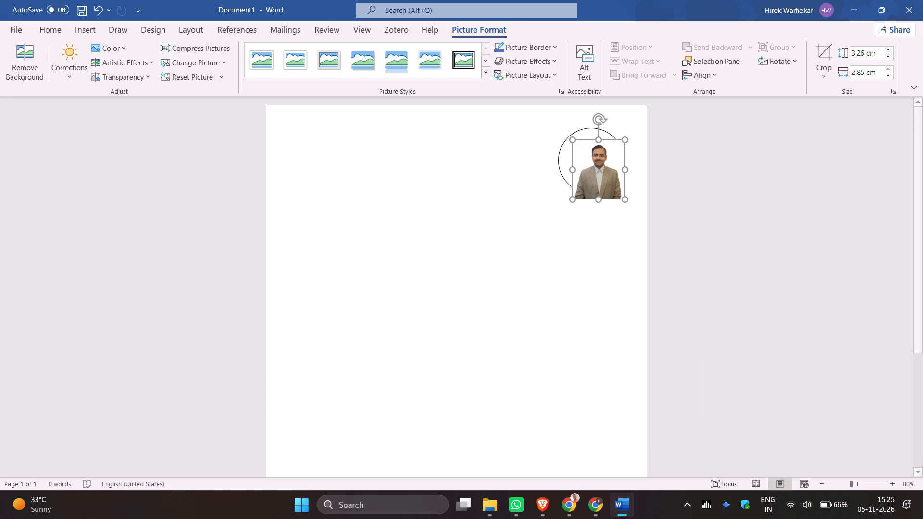
click(708, 78)
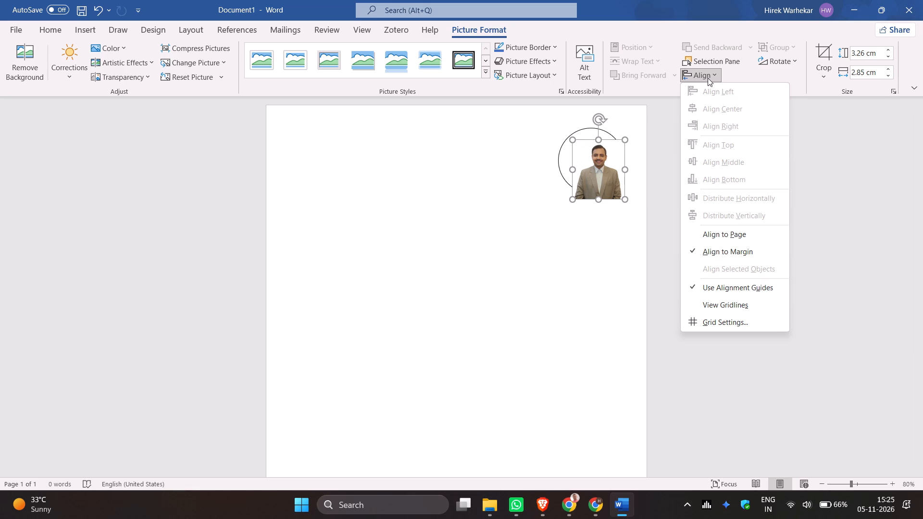
click(725, 232)
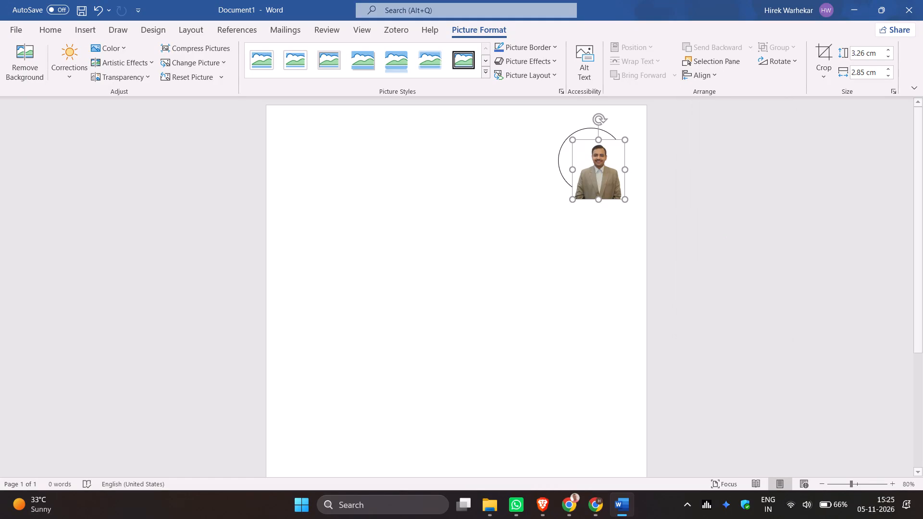
drag(595, 173, 592, 159)
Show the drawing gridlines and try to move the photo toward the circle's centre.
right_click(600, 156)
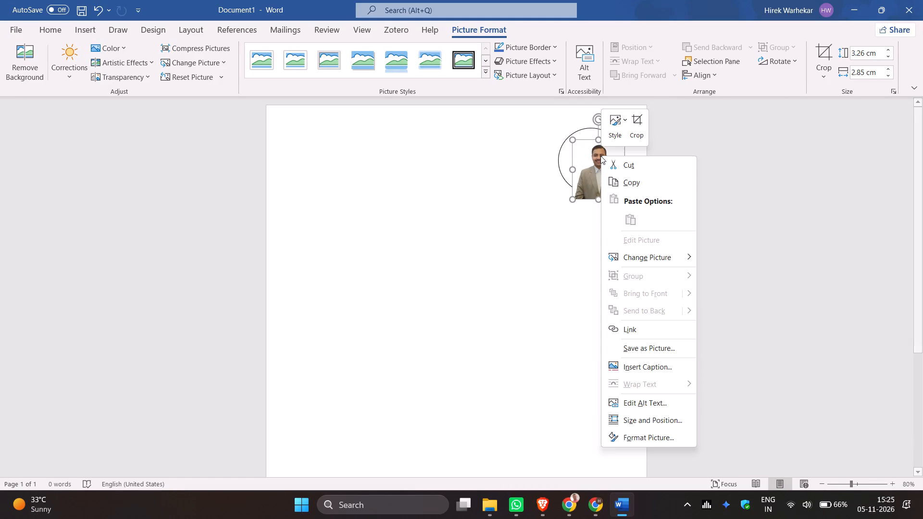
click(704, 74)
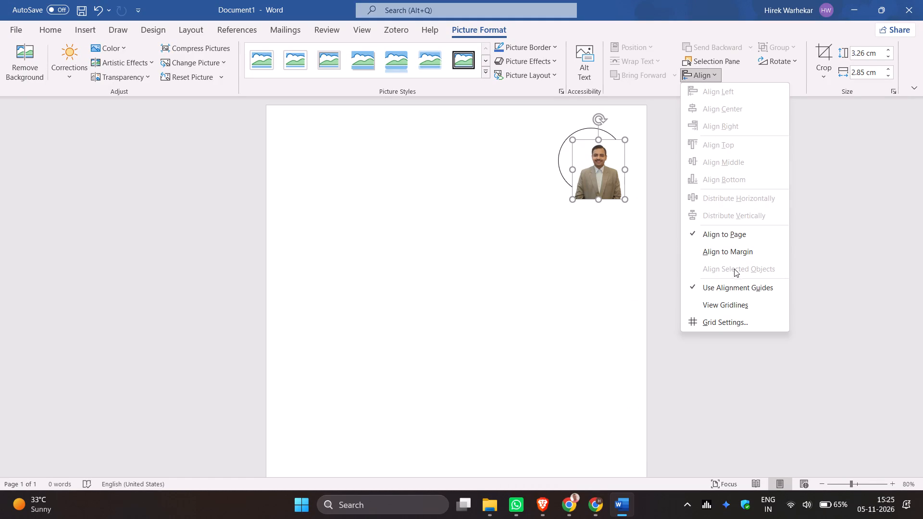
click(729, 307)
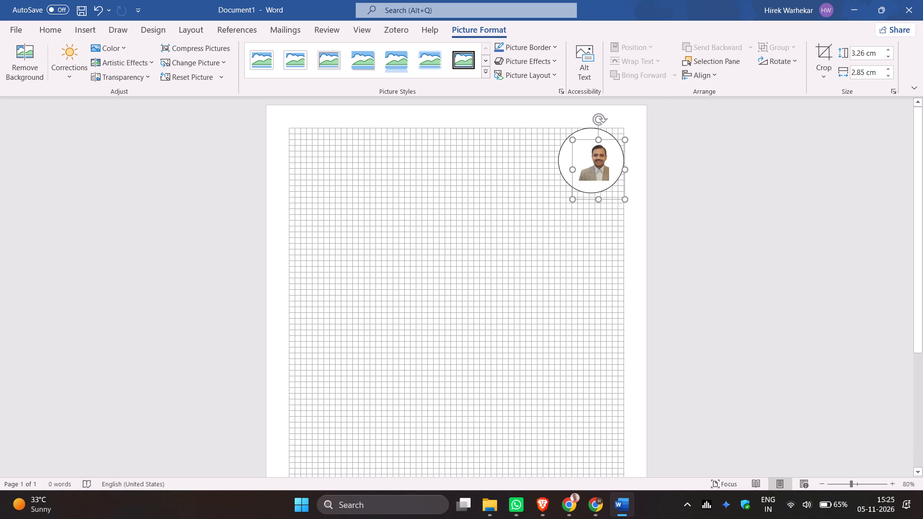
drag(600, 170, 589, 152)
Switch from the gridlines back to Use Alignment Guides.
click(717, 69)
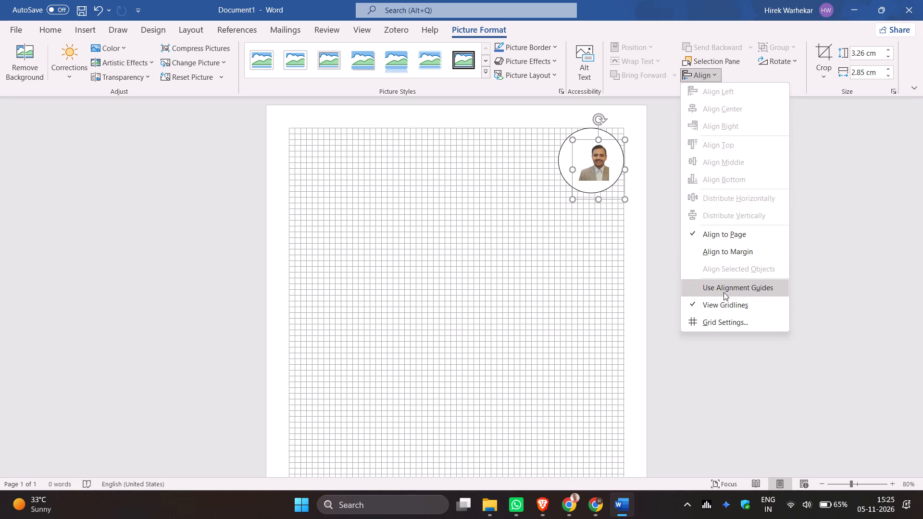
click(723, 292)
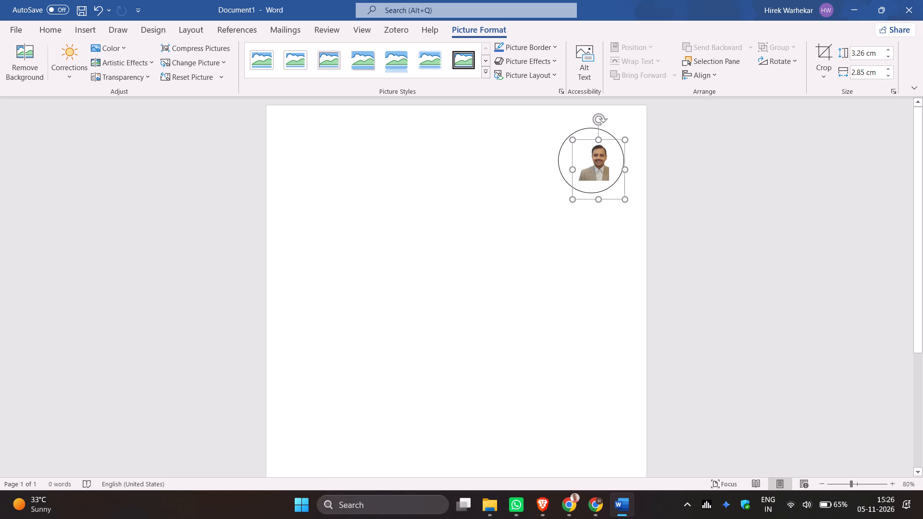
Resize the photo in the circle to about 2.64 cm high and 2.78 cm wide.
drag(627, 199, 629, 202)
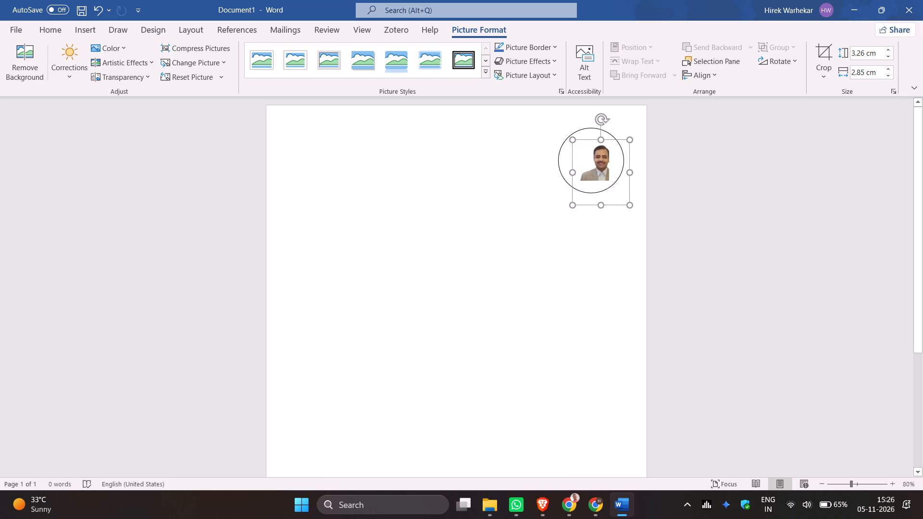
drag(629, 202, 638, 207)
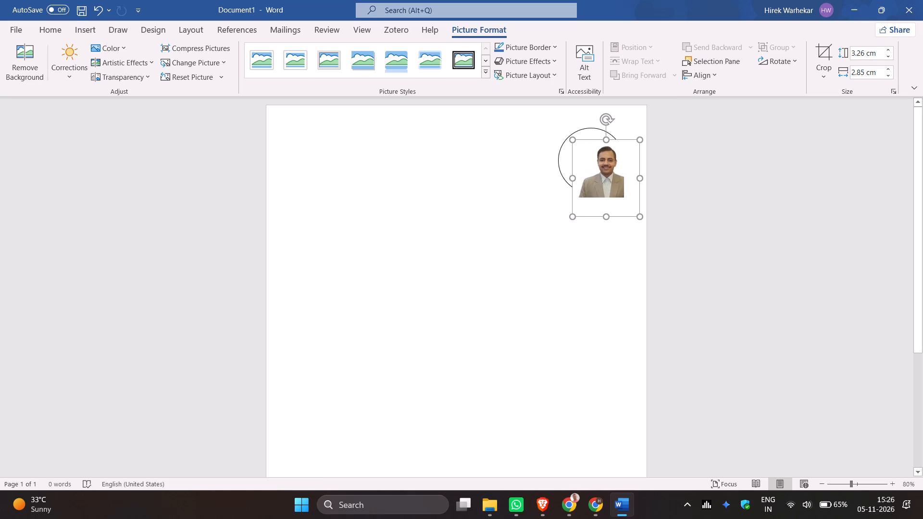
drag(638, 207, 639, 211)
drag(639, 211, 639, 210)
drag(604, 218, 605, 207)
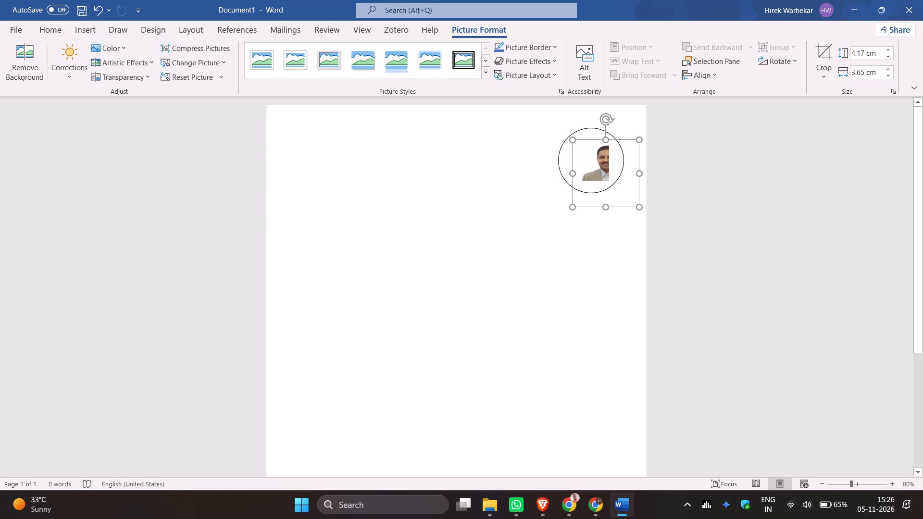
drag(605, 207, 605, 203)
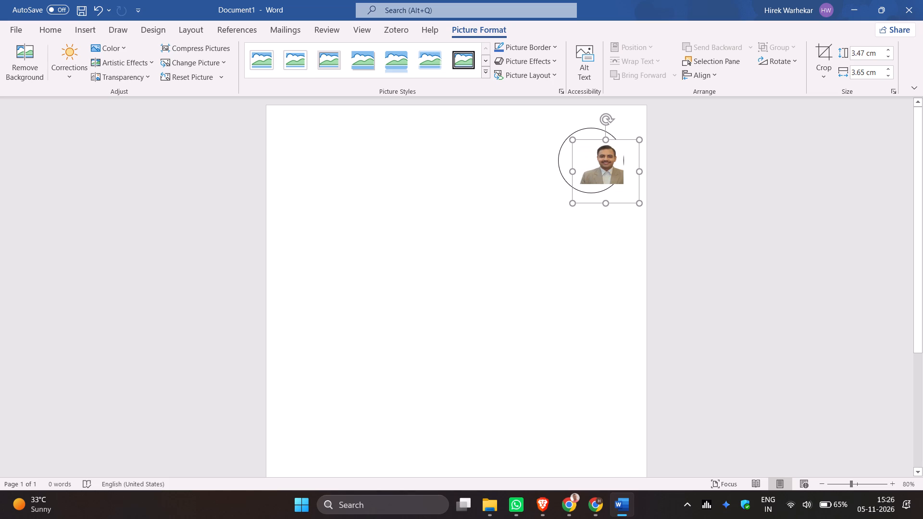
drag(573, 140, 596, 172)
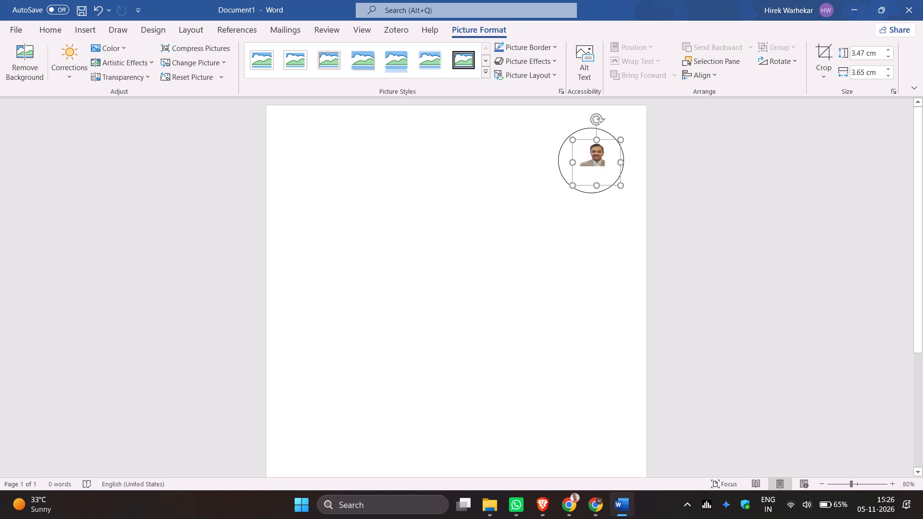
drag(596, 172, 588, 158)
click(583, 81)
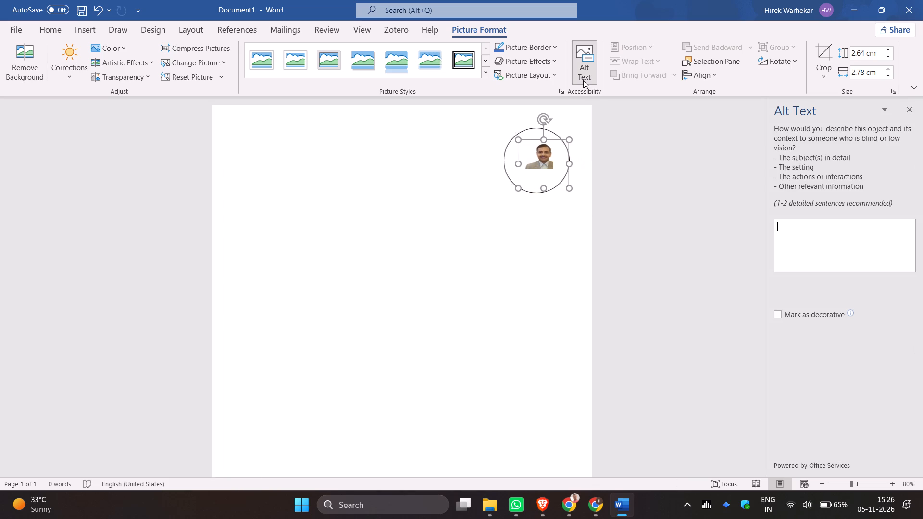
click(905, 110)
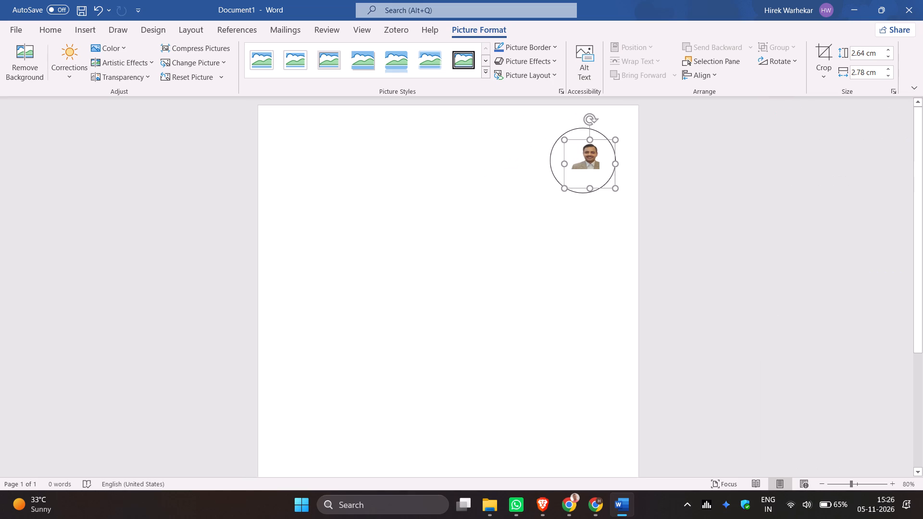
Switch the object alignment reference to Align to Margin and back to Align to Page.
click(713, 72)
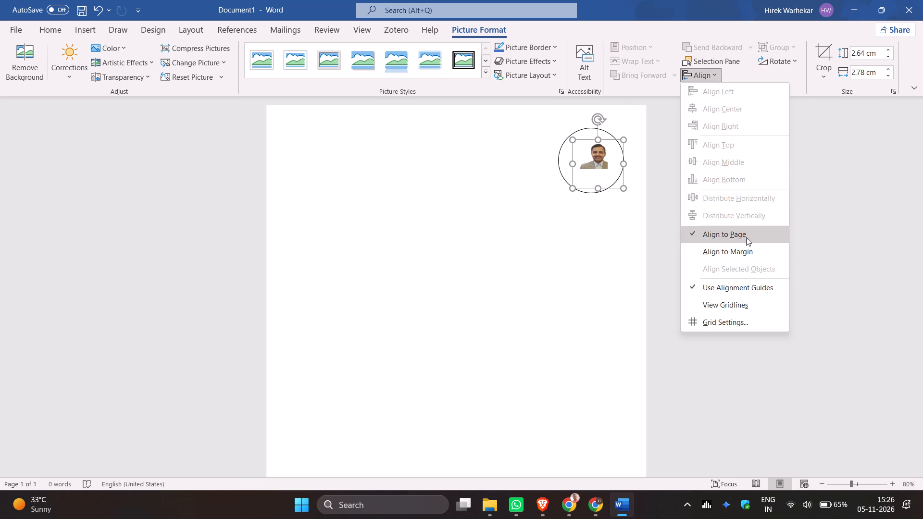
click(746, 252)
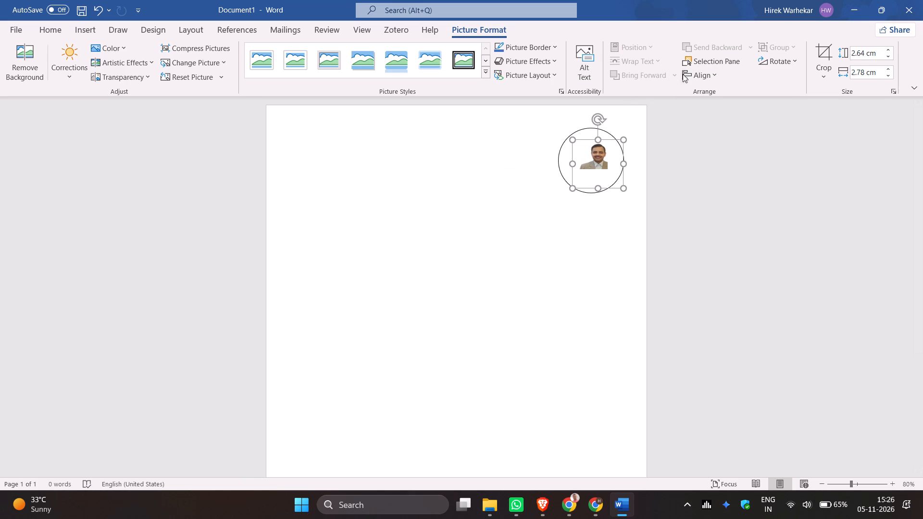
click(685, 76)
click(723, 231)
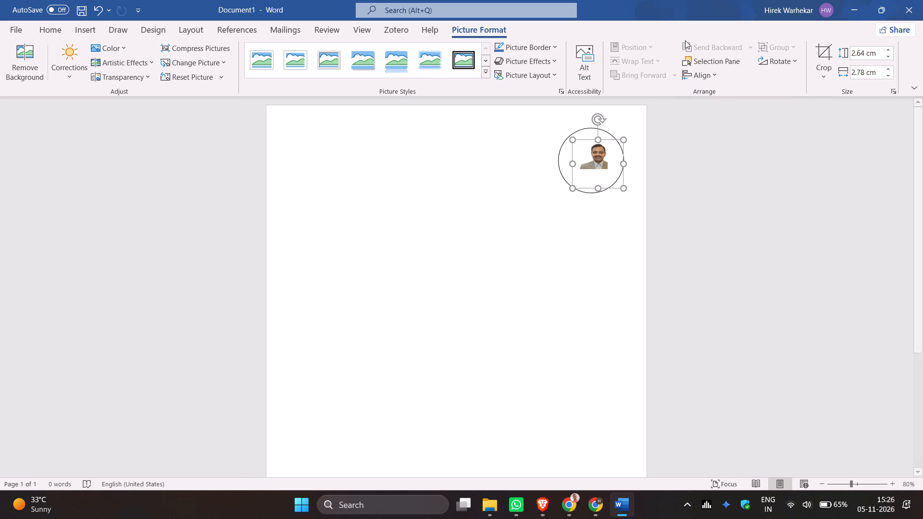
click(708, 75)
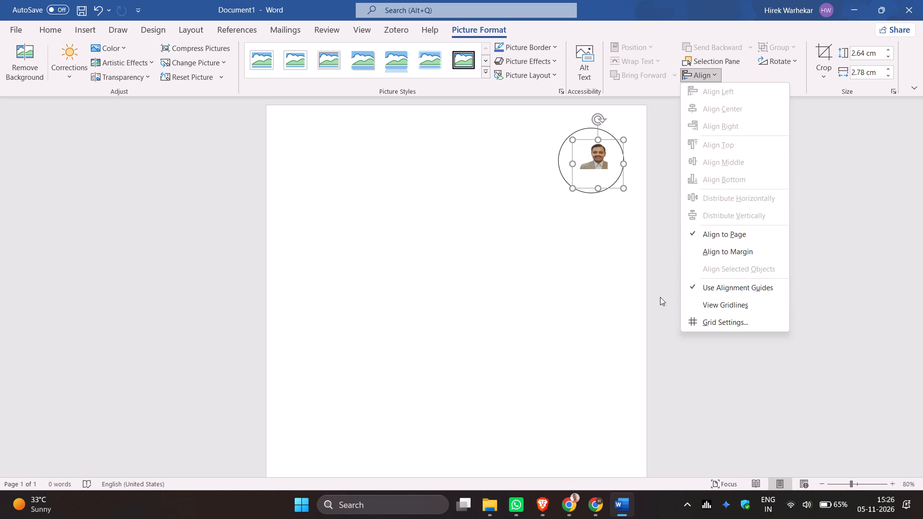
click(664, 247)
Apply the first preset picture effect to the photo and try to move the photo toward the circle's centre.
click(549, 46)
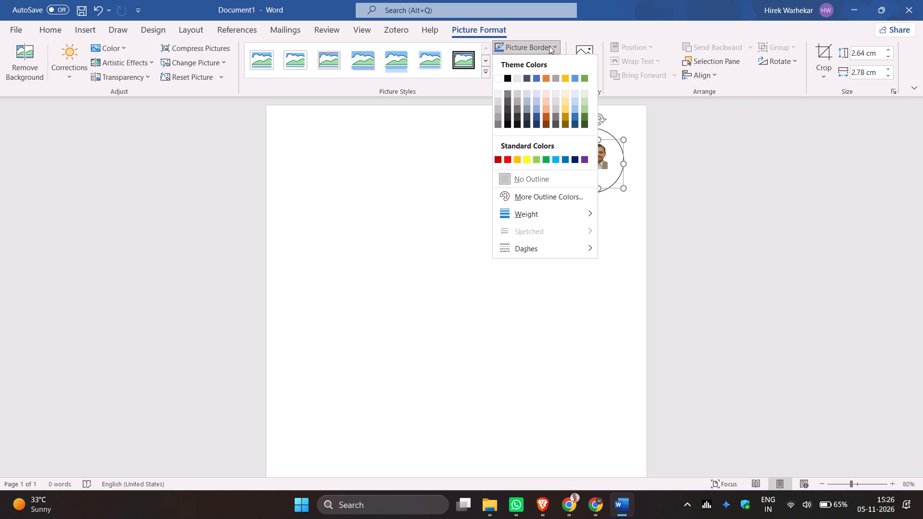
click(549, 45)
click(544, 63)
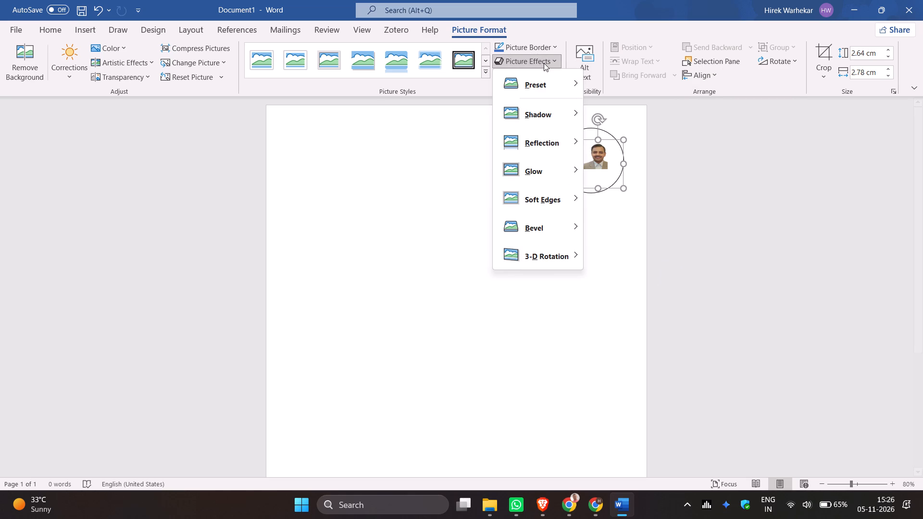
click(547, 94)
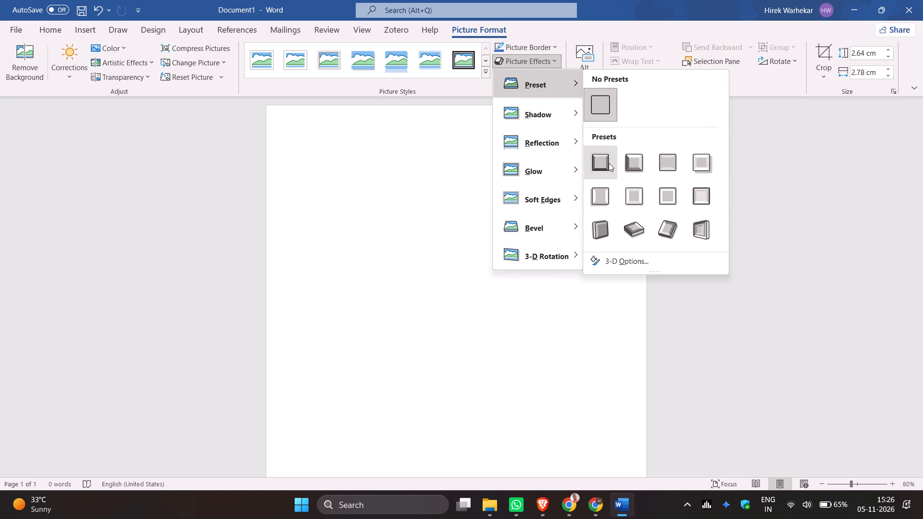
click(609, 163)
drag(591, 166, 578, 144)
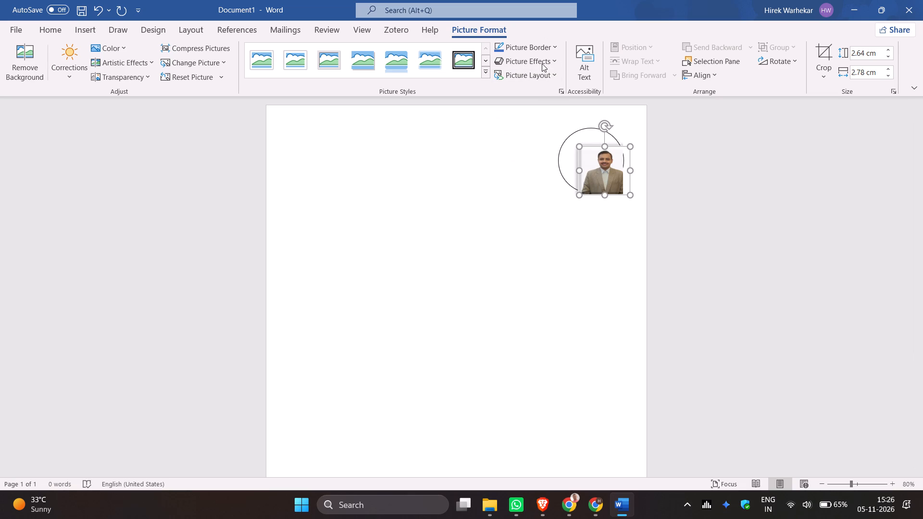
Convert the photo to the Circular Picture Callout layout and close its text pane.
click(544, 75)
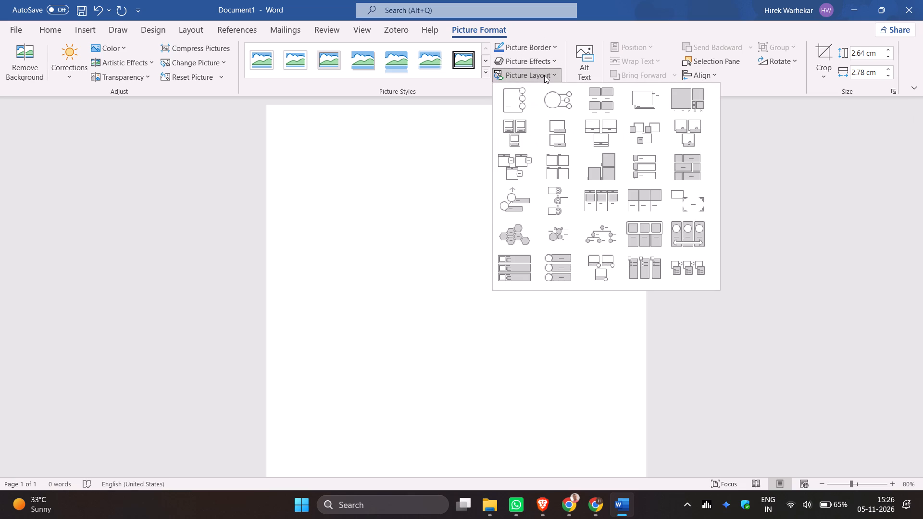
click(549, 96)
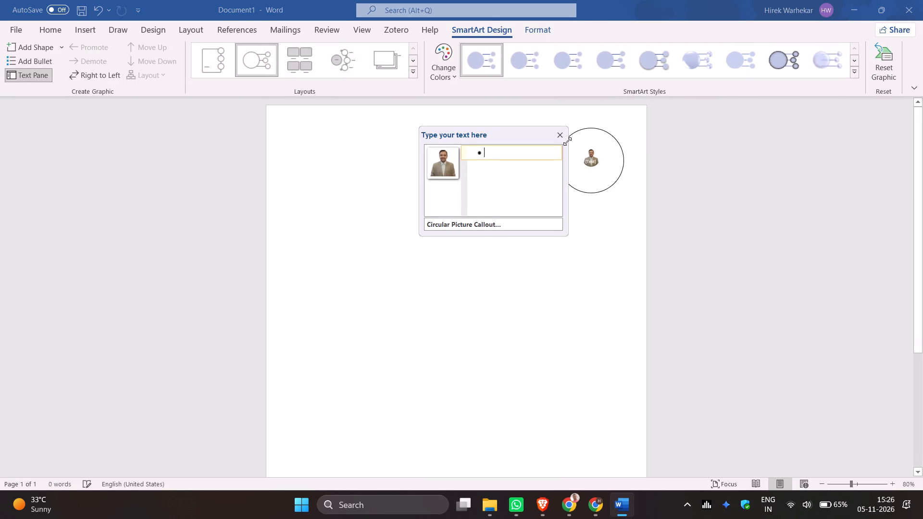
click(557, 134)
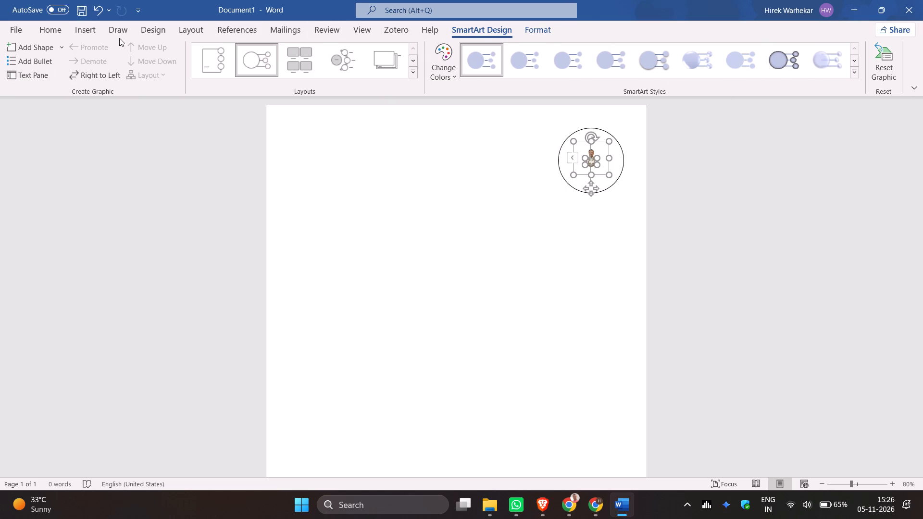
Close the new document without saving its changes.
click(92, 35)
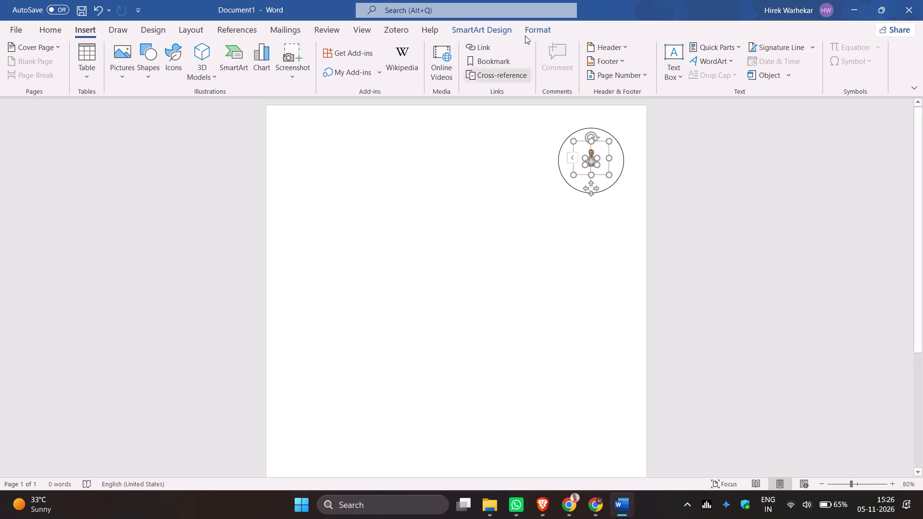
click(922, 0)
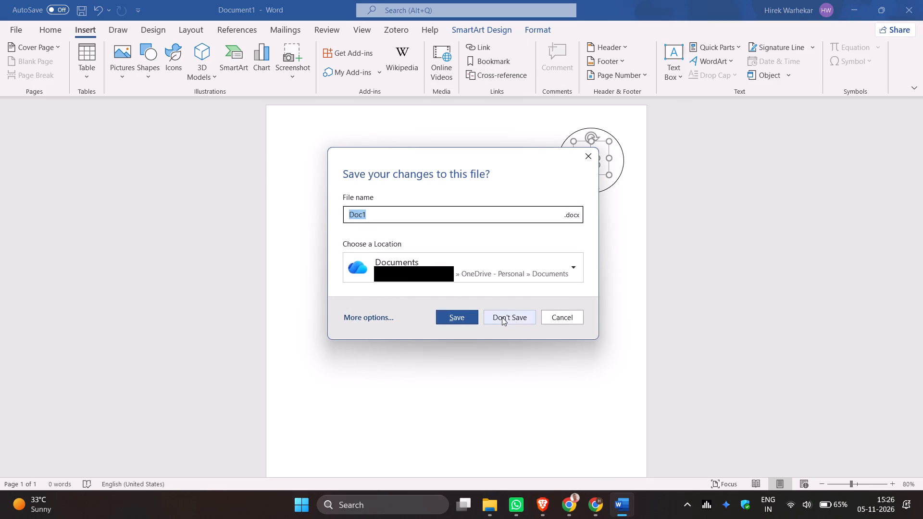
click(503, 316)
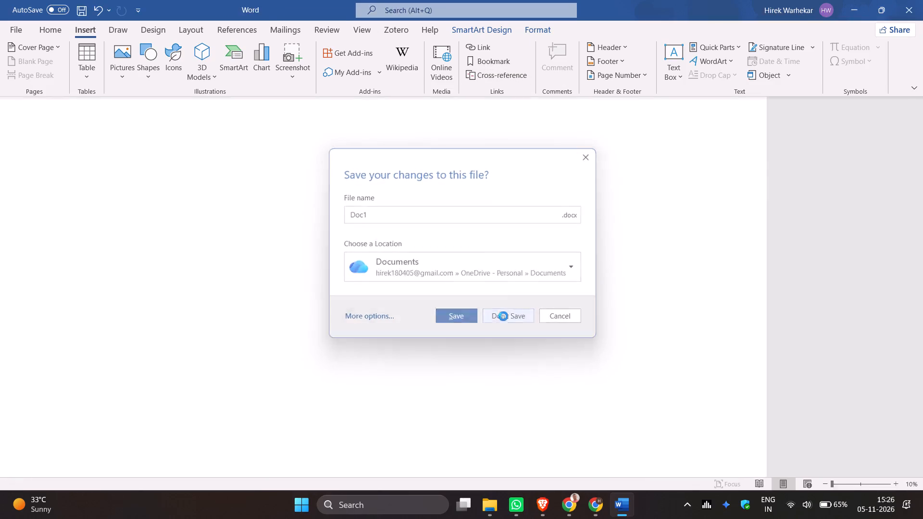
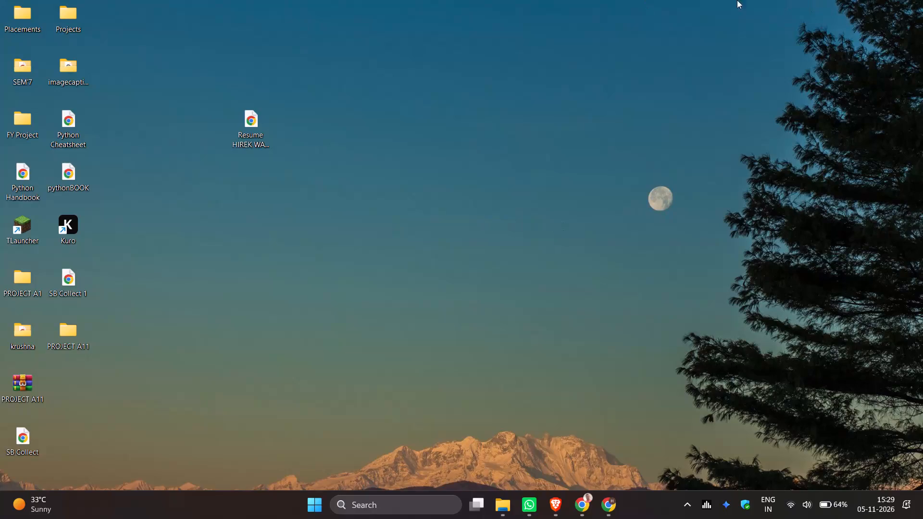
Open Word and create a blank document with Narrow margins of 1.27 cm on all sides.
click(606, 150)
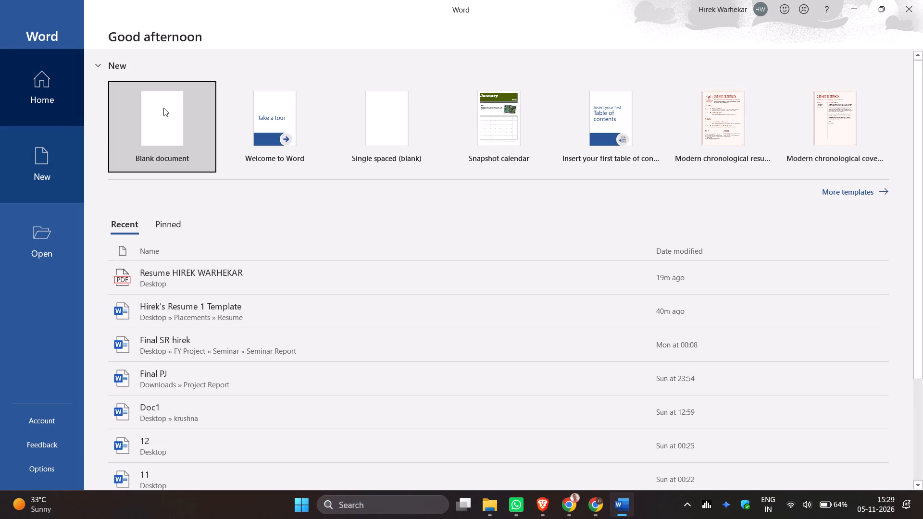
click(164, 108)
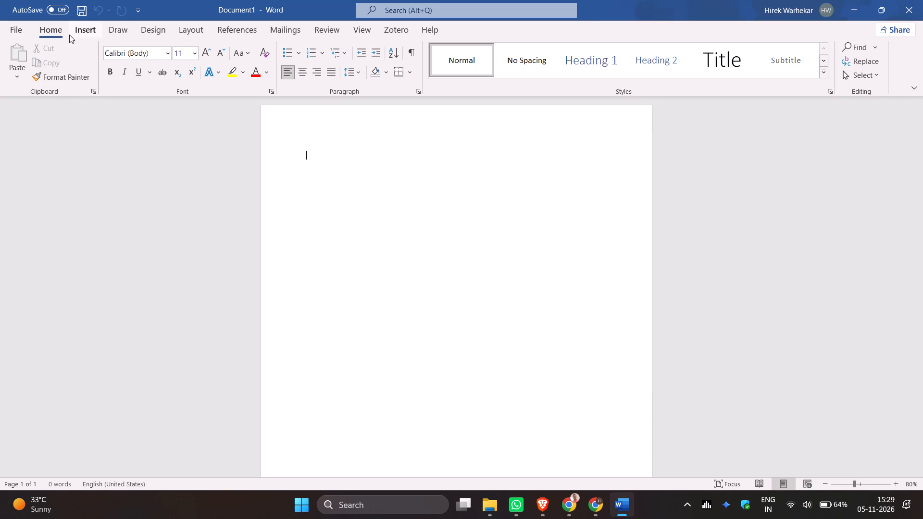
click(191, 25)
click(12, 73)
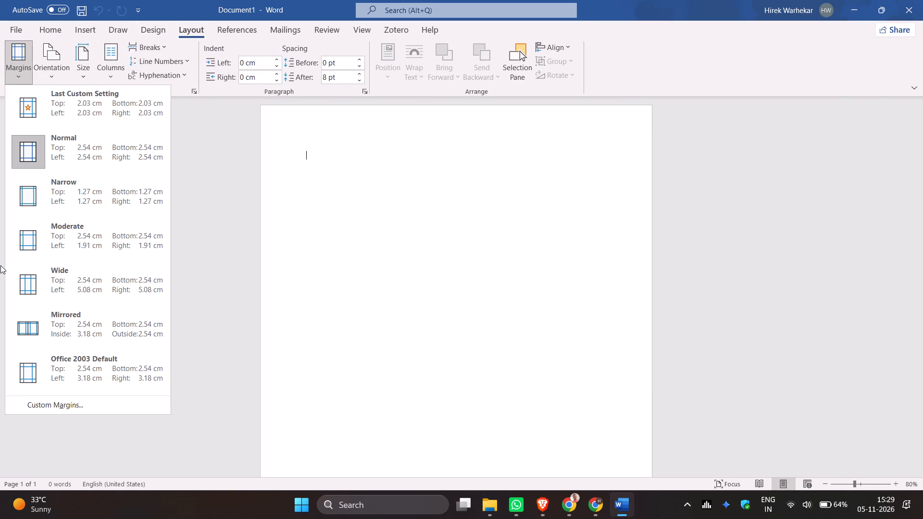
click(48, 203)
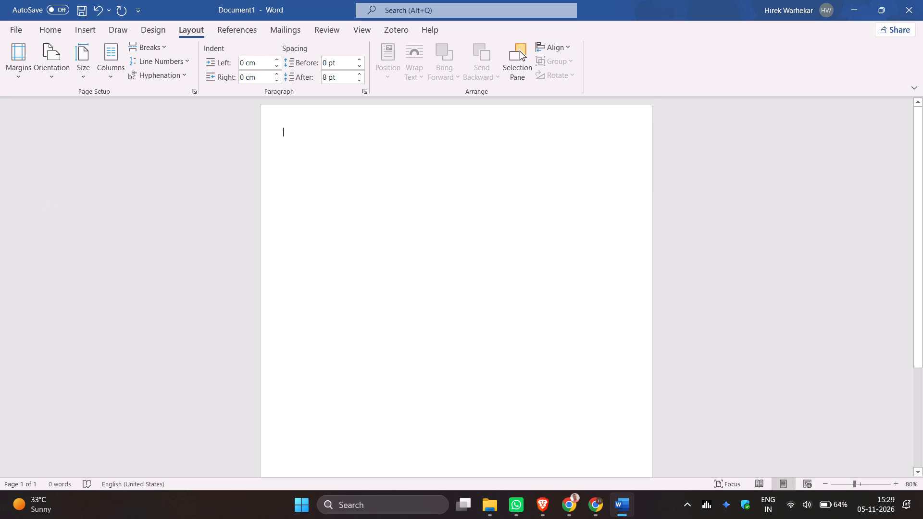
Insert the tcsp portrait picture from the Placements > TCS folder on the Desktop into the document.
click(84, 30)
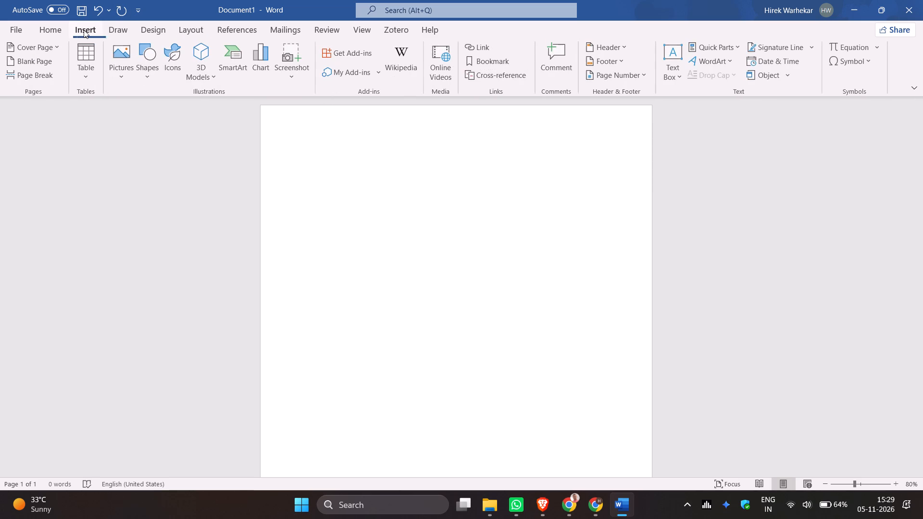
click(140, 70)
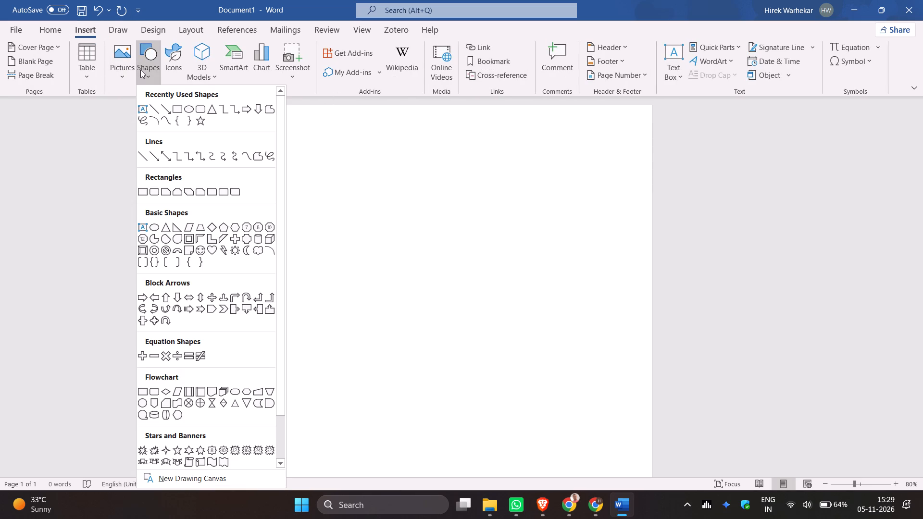
click(122, 75)
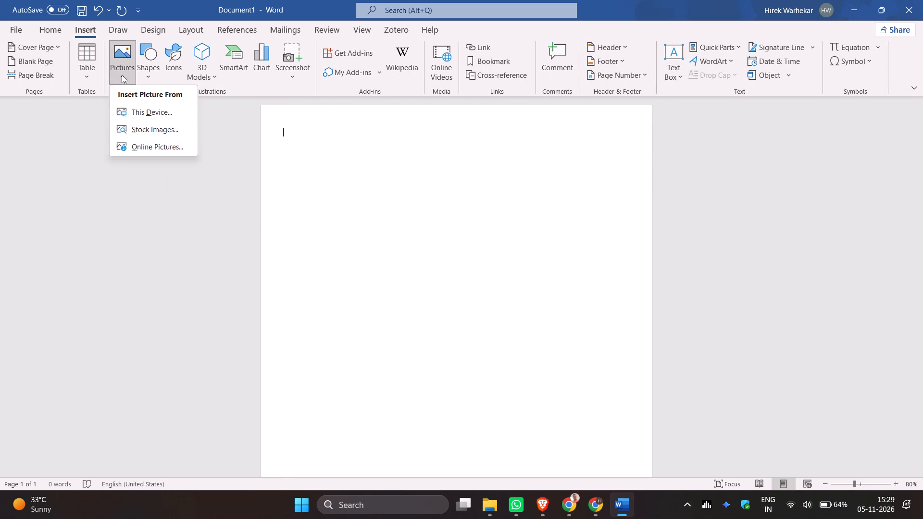
click(138, 119)
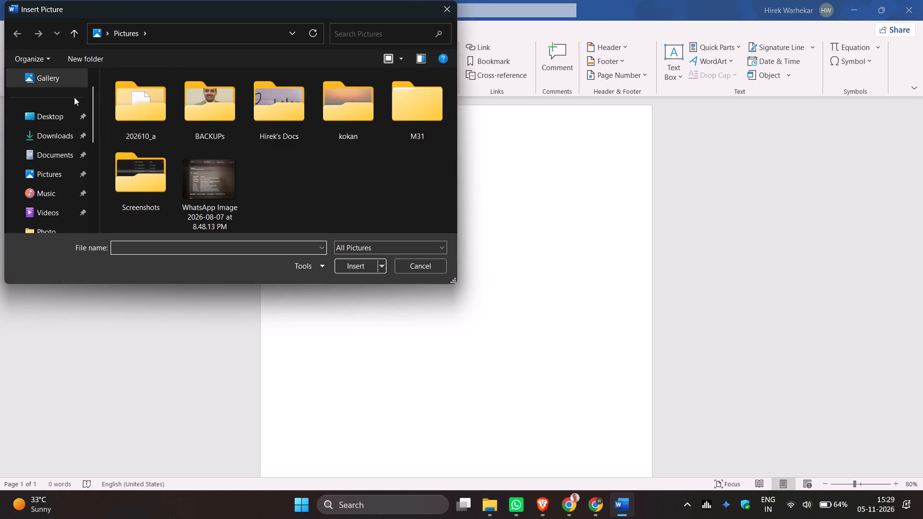
click(32, 120)
double_click(178, 136)
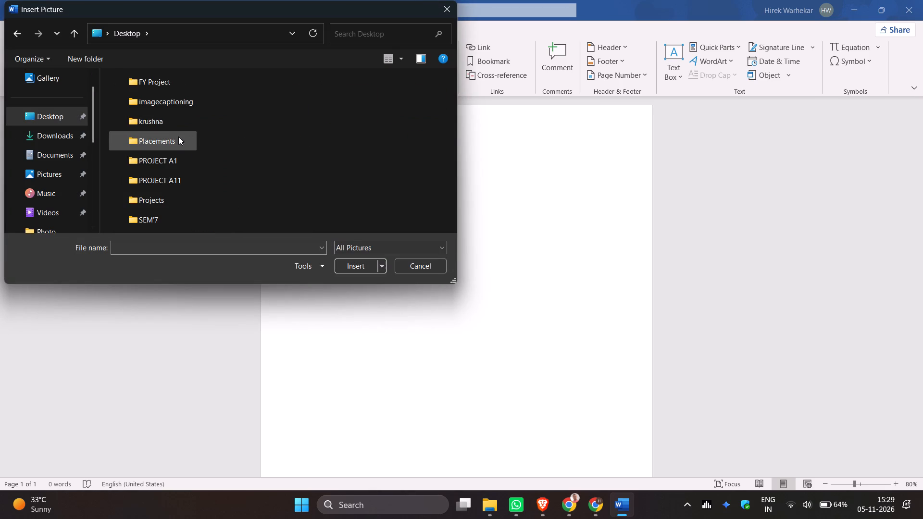
double_click(172, 169)
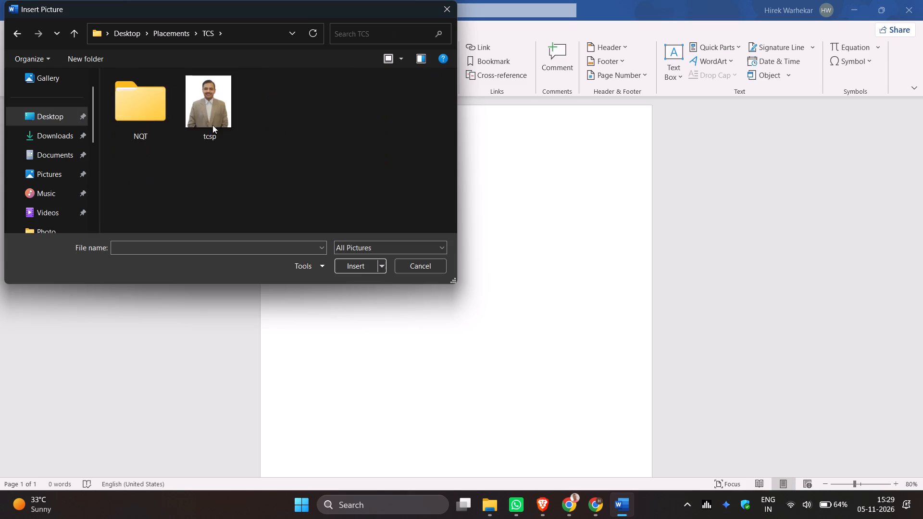
double_click(213, 124)
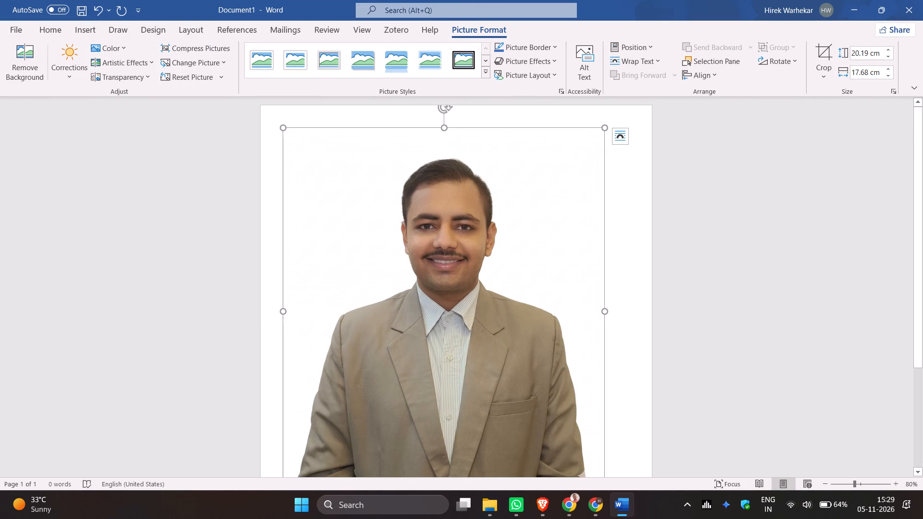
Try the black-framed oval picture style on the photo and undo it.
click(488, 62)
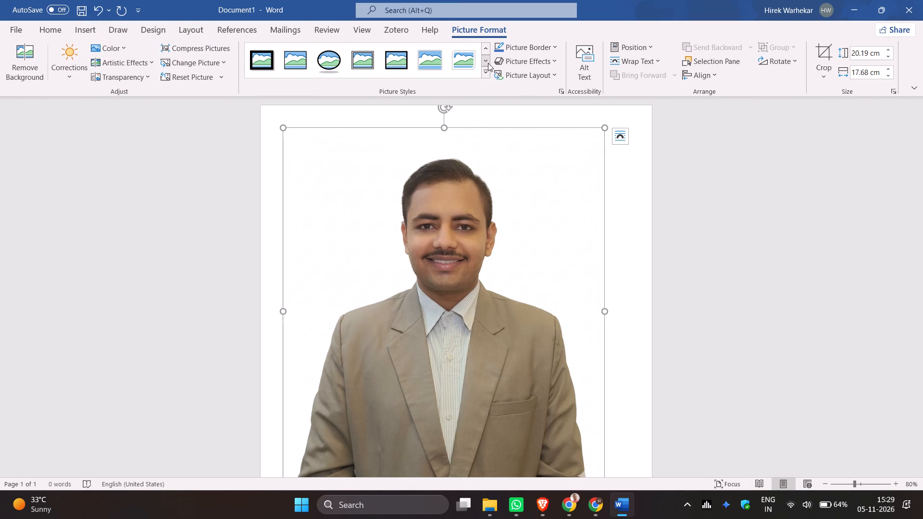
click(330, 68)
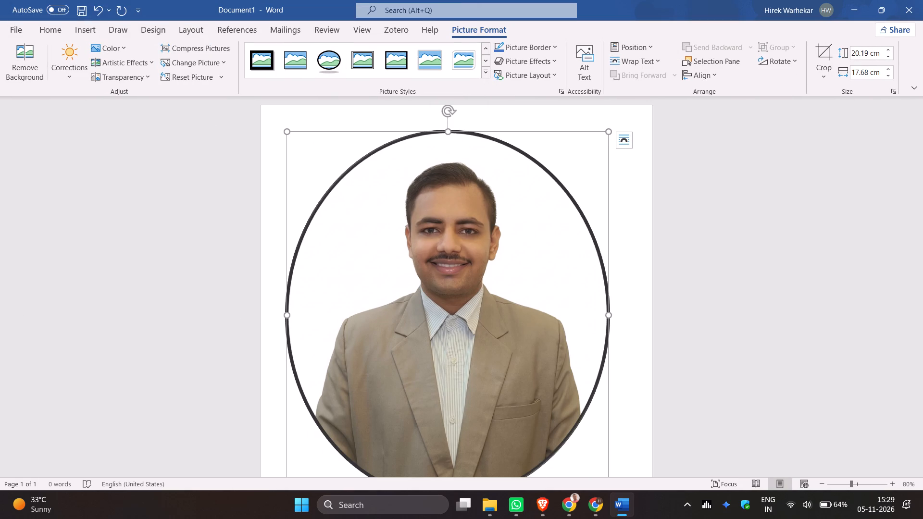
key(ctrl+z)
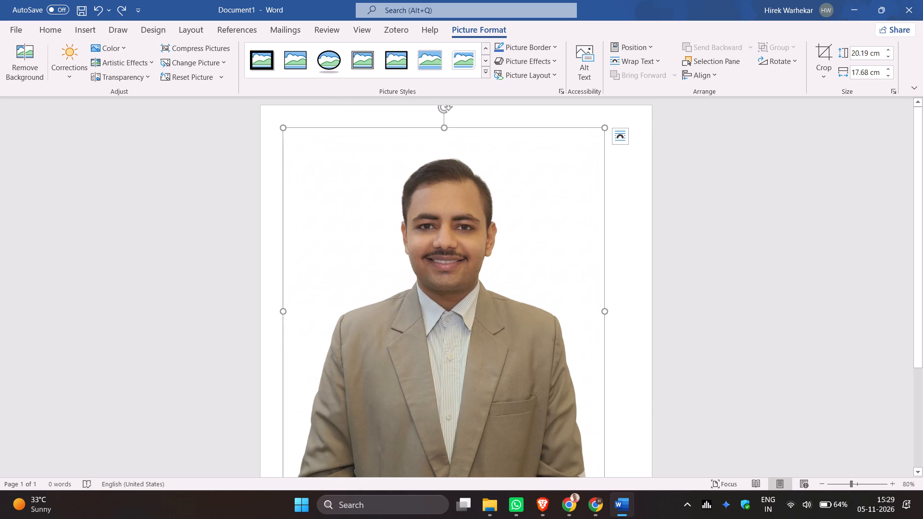
Crop the photo to the circle shape from the Flowchart group.
right_click(525, 186)
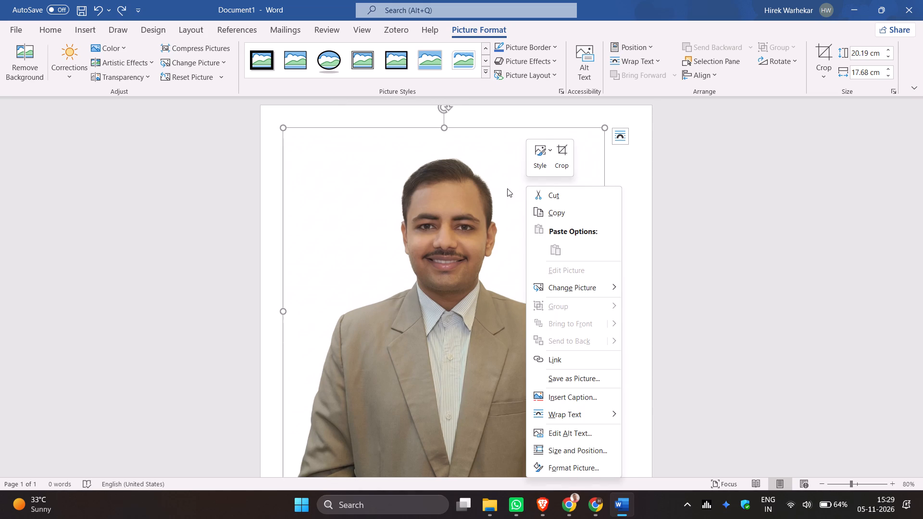
click(506, 188)
click(831, 78)
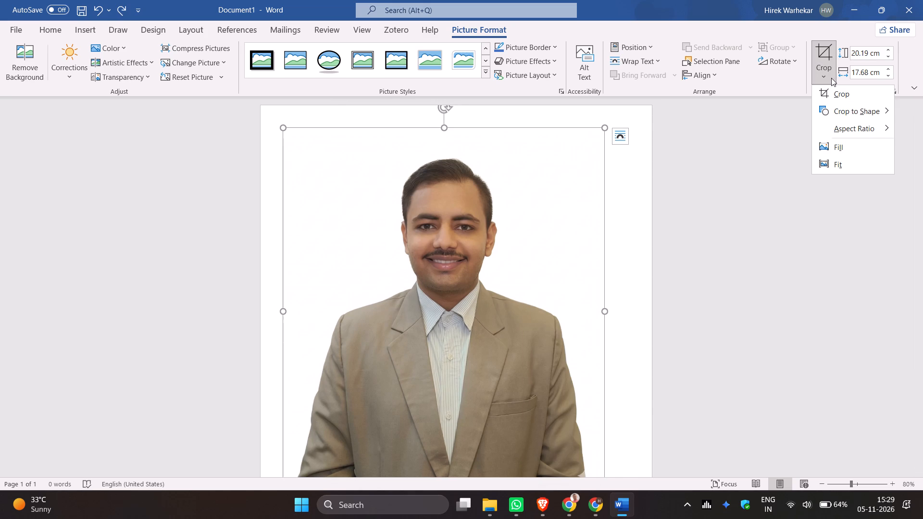
click(866, 110)
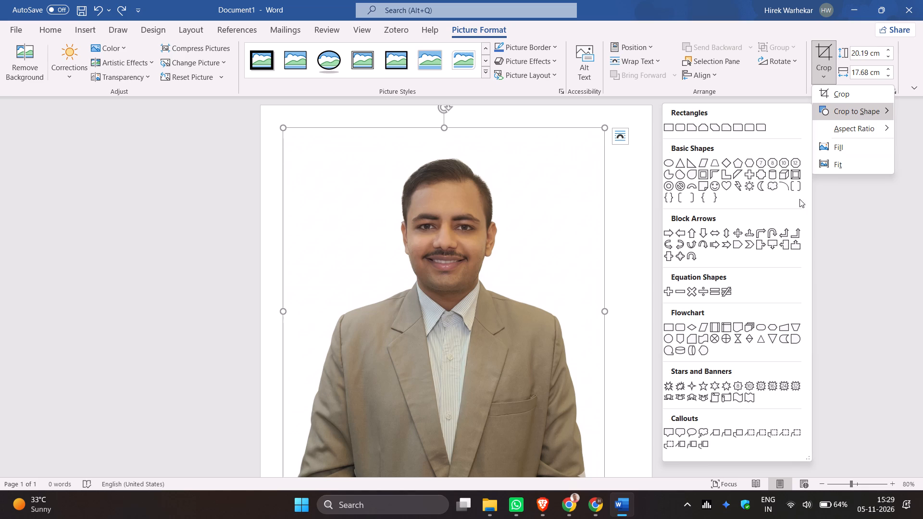
click(668, 336)
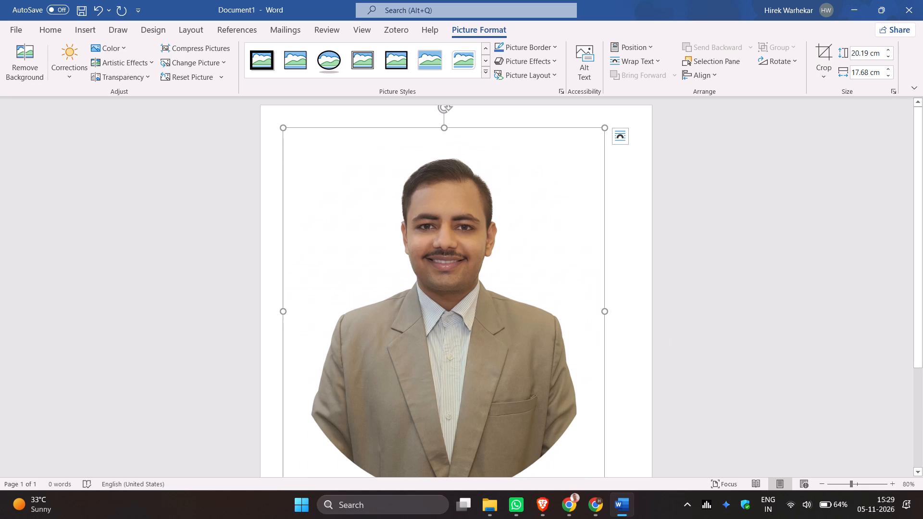
Flatten and shrink the cropped photo to about 5.48 cm high by 7.84 cm wide.
scroll(808, 319, down, 7)
scroll(530, 365, up, 3)
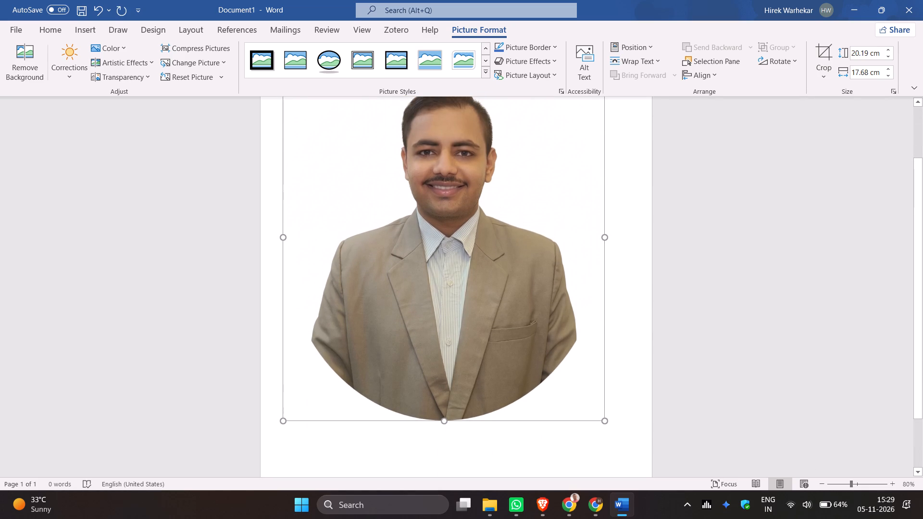
drag(445, 420, 455, 273)
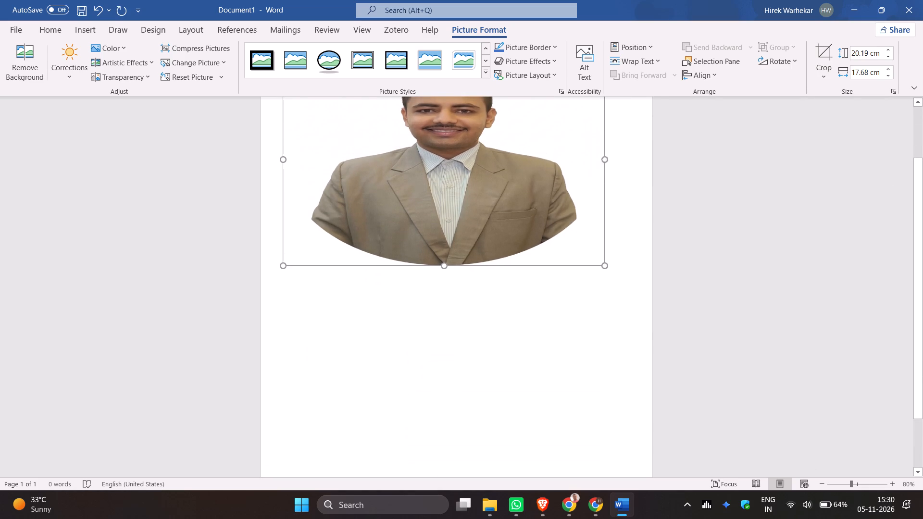
drag(455, 273, 456, 278)
scroll(461, 358, up, 4)
scroll(532, 369, up, 1)
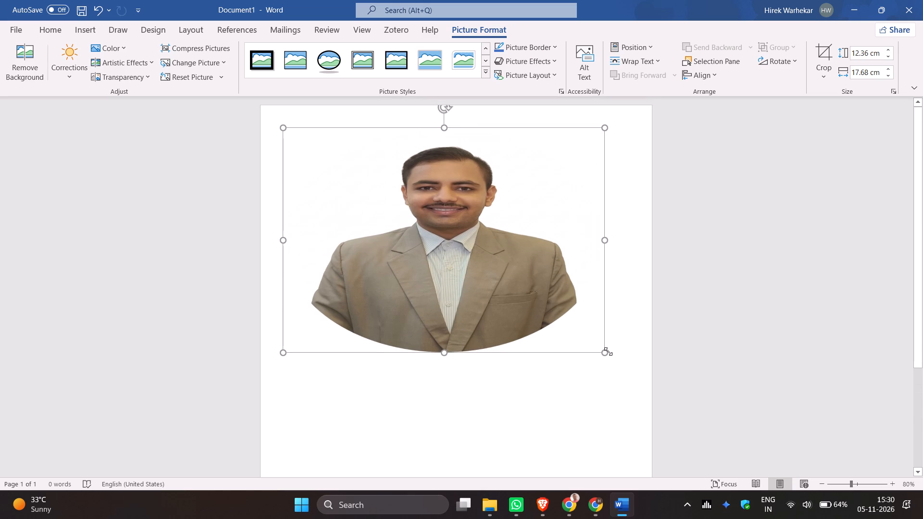
drag(606, 353, 474, 263)
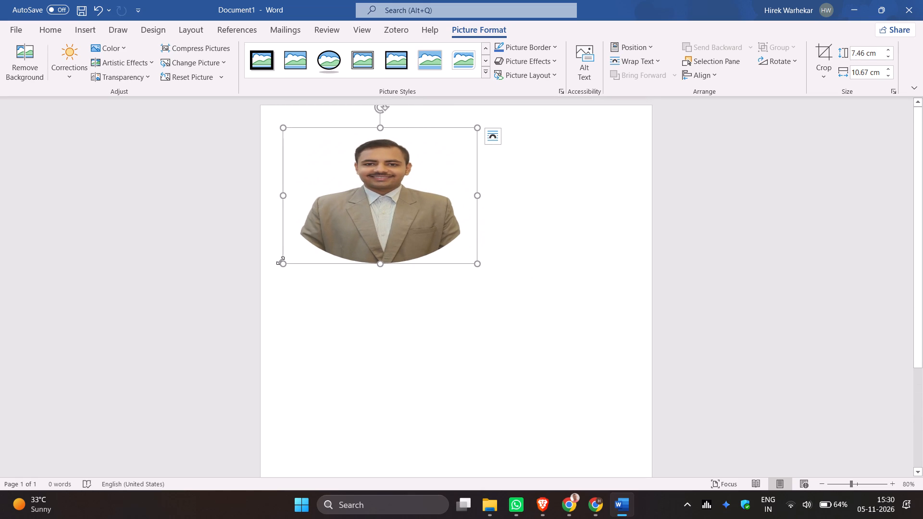
drag(280, 261, 342, 227)
drag(341, 147, 382, 148)
scroll(610, 236, up, 6)
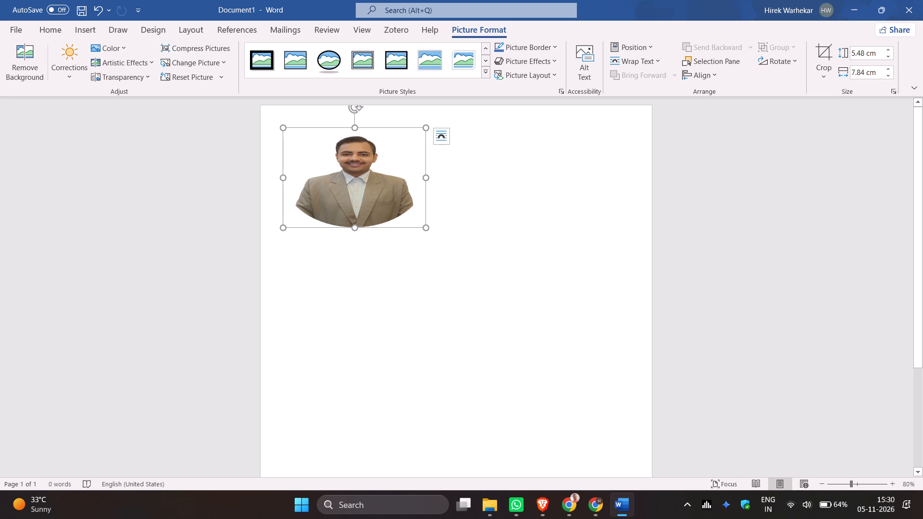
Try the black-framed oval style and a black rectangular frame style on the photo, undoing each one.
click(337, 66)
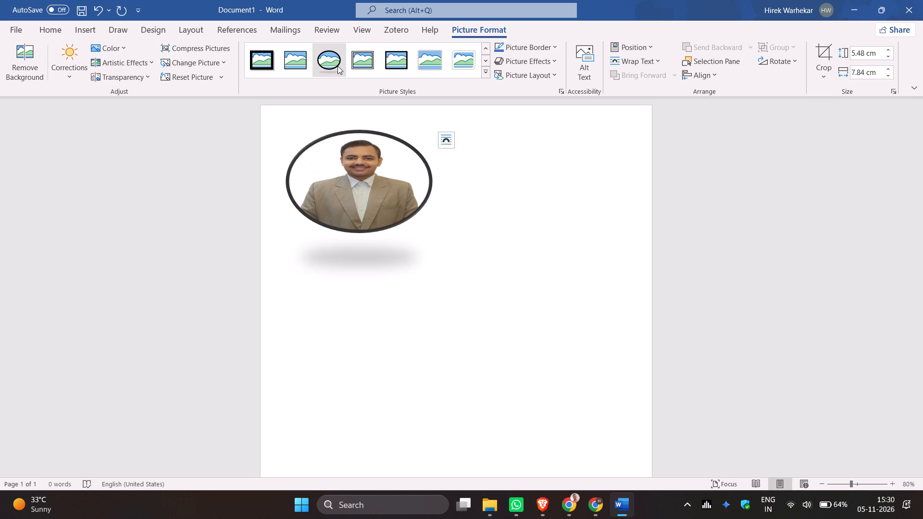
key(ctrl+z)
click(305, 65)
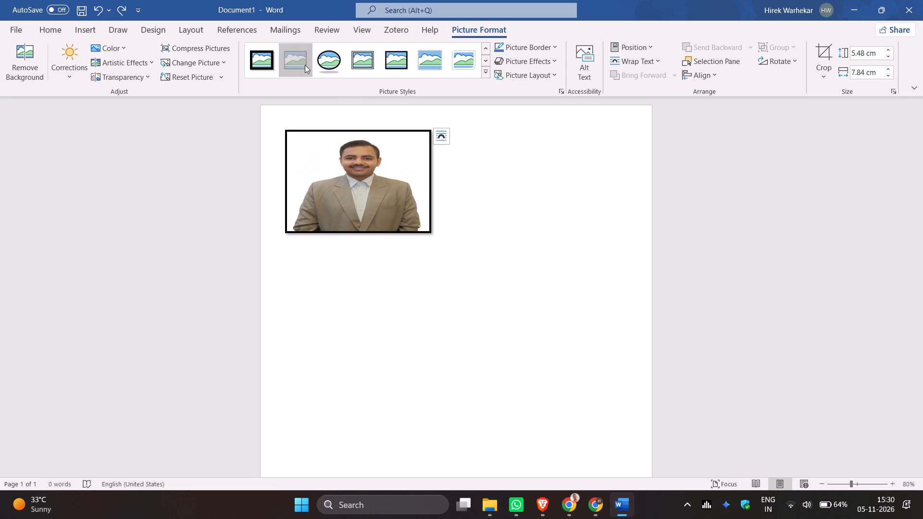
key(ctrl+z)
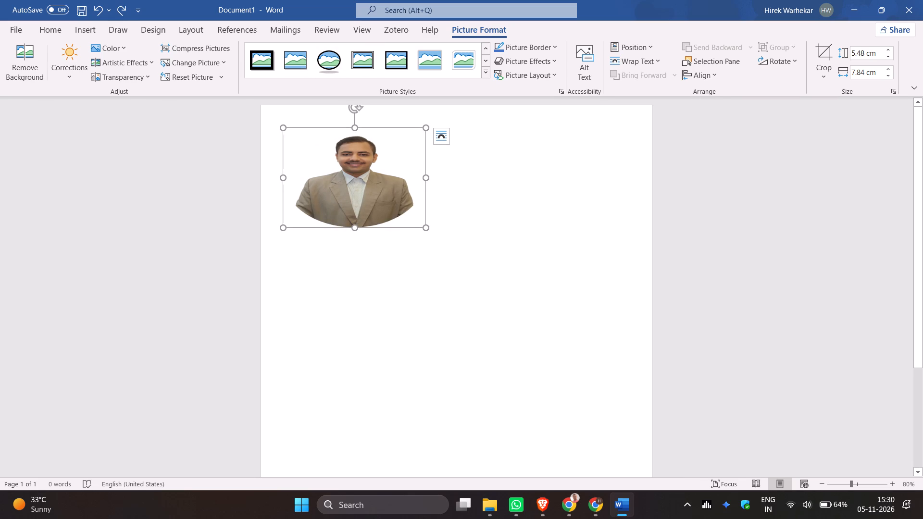
Add a thin black border around the cropped photo.
click(556, 47)
click(508, 75)
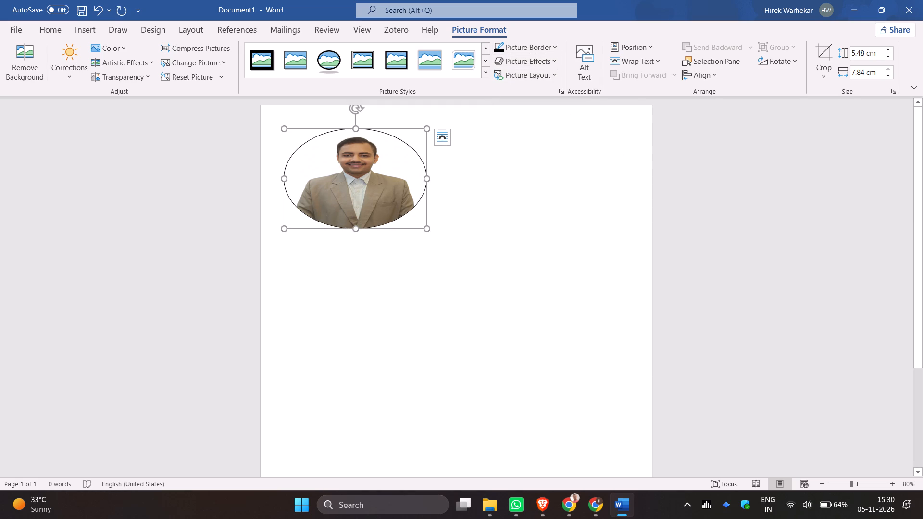
Resize the bordered photo to about 5.13 cm high by 6.06 cm wide for a rounder outline.
drag(427, 228, 403, 211)
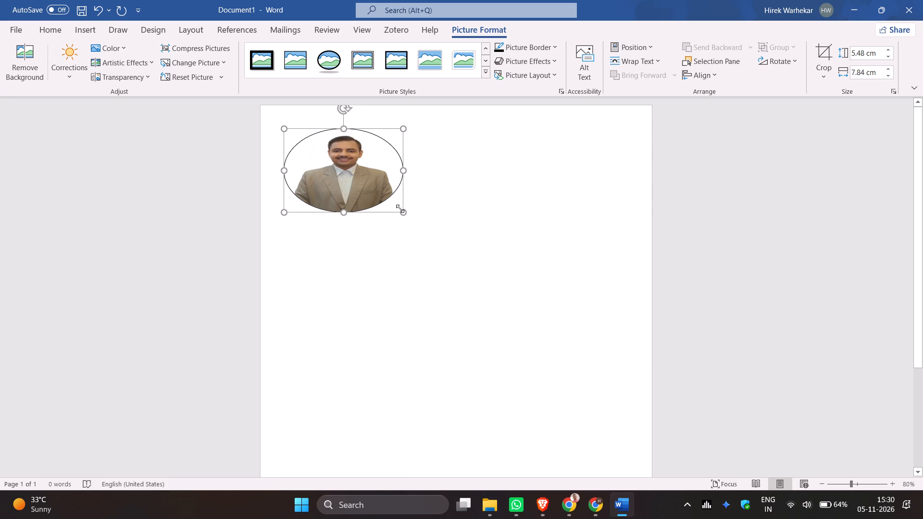
drag(344, 213, 345, 218)
drag(345, 218, 346, 222)
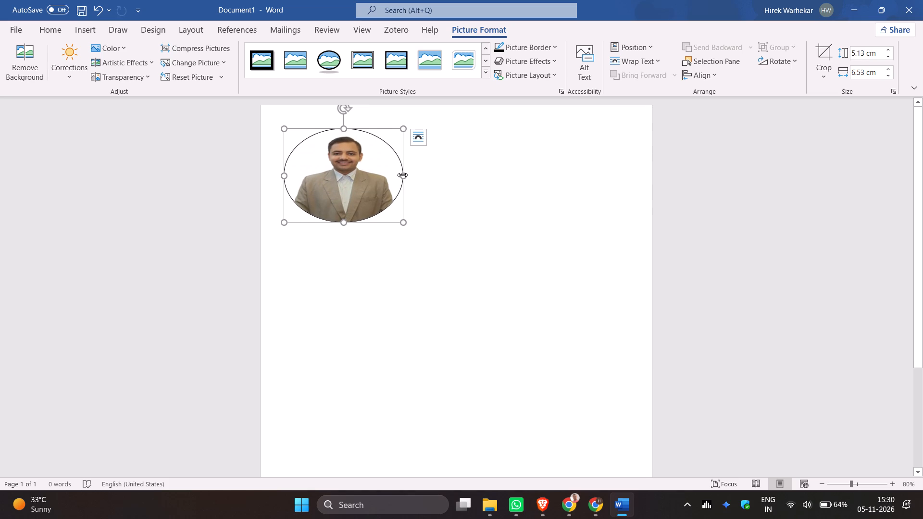
drag(402, 175, 394, 177)
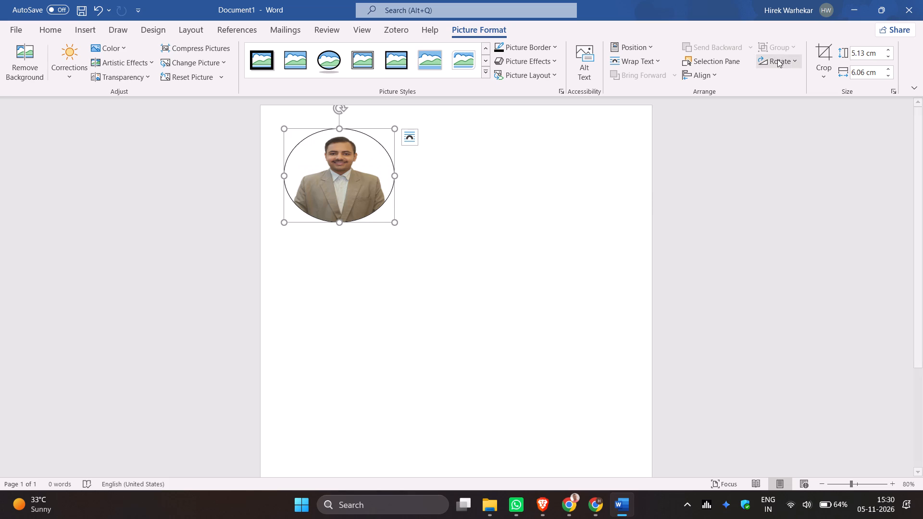
Reduce the photo's size to 4.57 cm high by 5.4 cm wide.
click(886, 57)
click(886, 57)
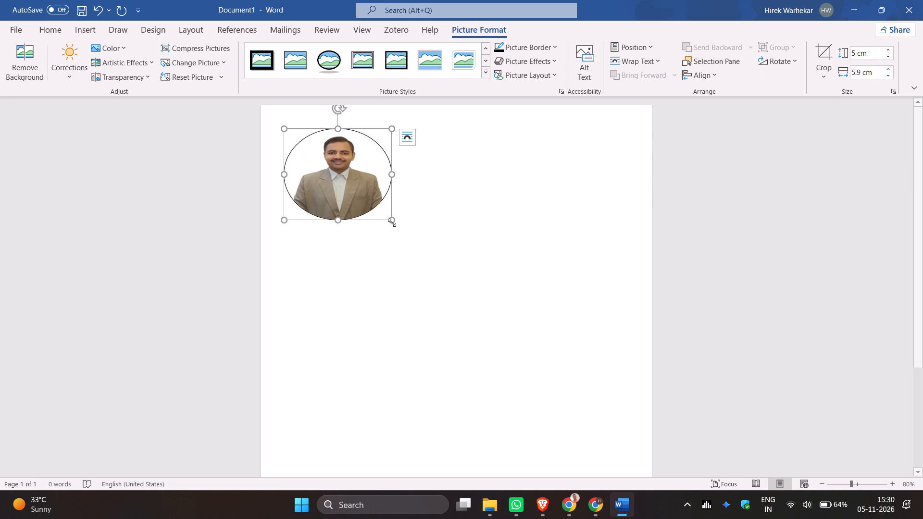
click(886, 77)
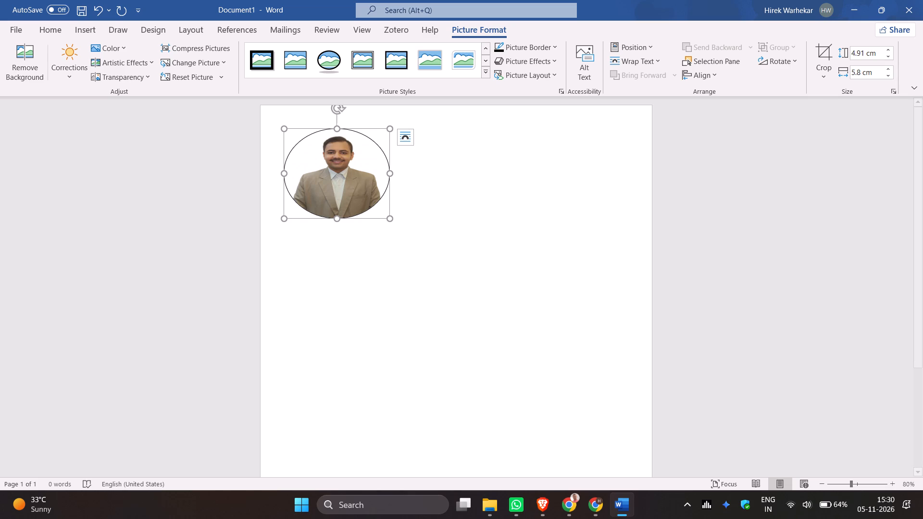
scroll(550, 201, up, 3)
click(889, 76)
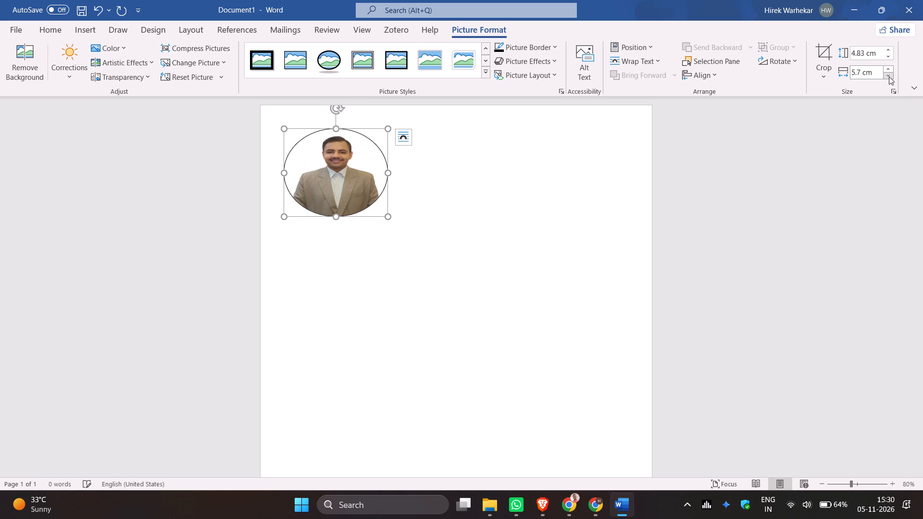
click(889, 76)
click(889, 76)
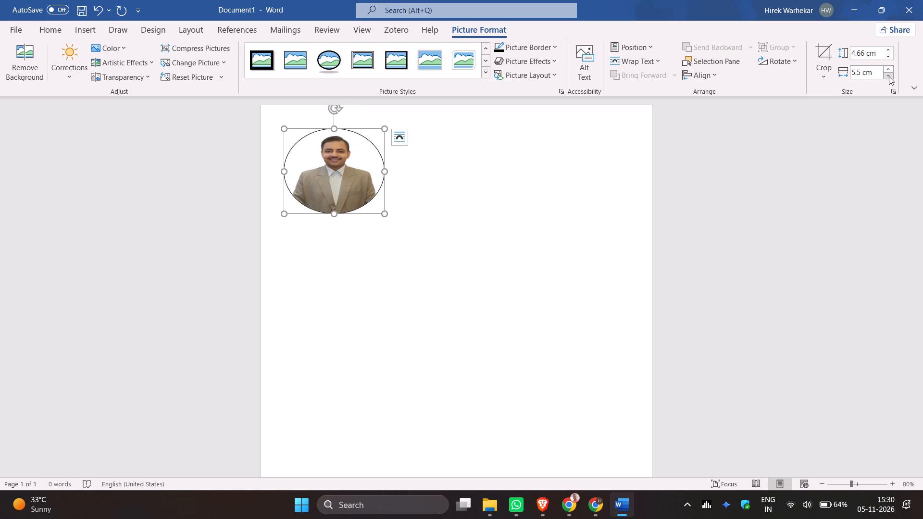
click(889, 76)
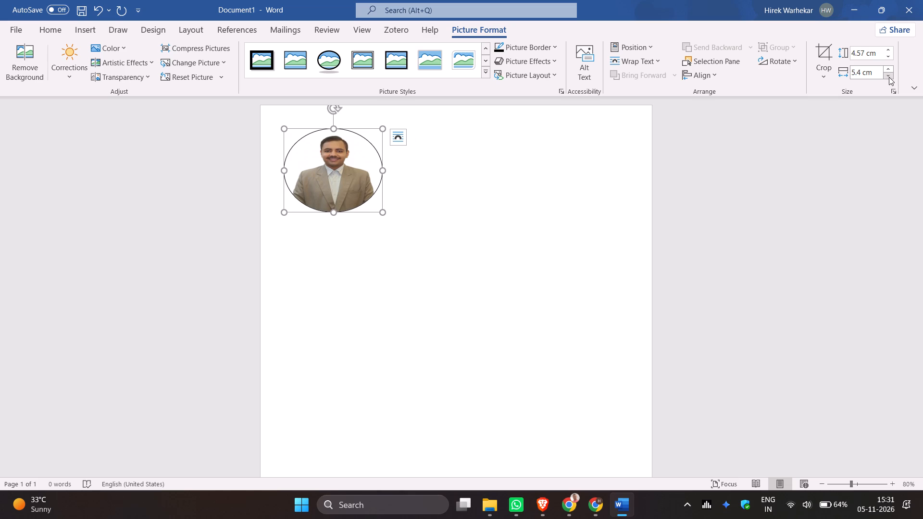
Reduce the photo's size to 4.24 cm high by 5 cm wide.
click(889, 77)
triple_click(889, 77)
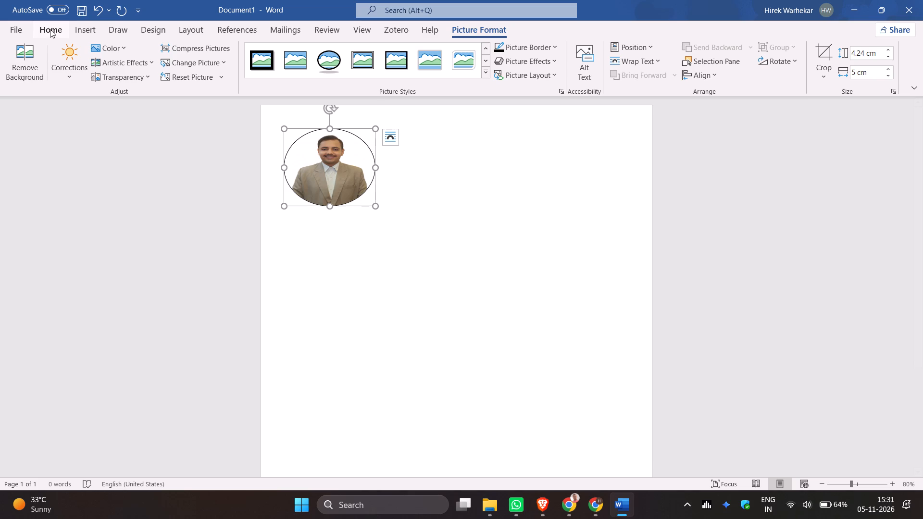
Right-align the profile photo against the page's right margin.
click(62, 30)
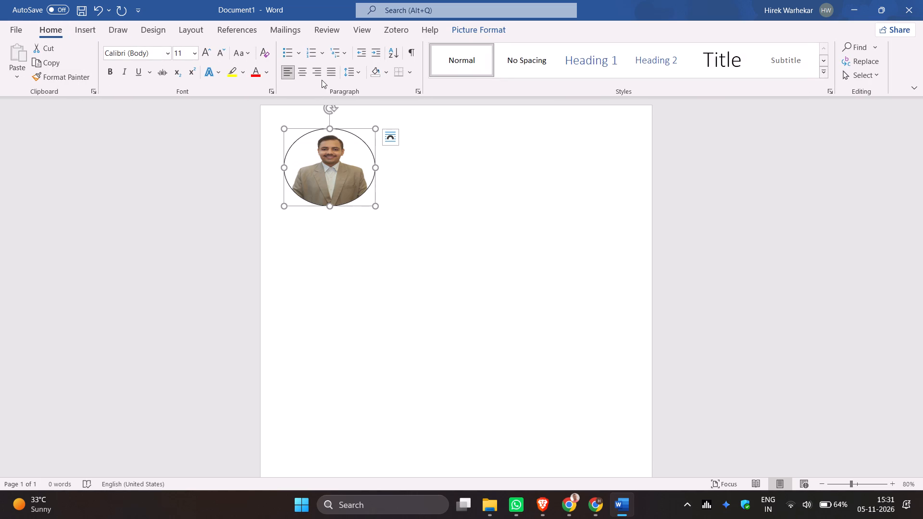
click(320, 76)
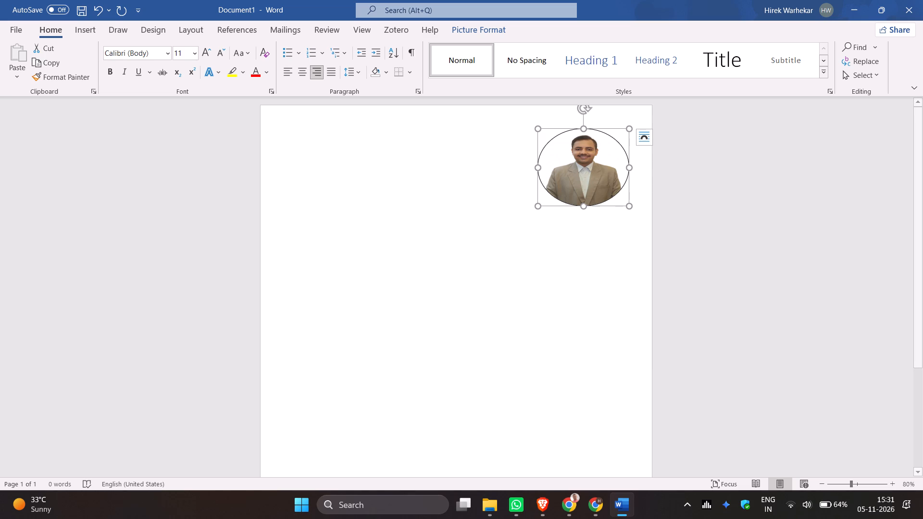
drag(593, 164, 608, 163)
drag(592, 165, 612, 163)
Shrink the right-aligned photo slightly, keeping its proportions.
drag(630, 207, 618, 189)
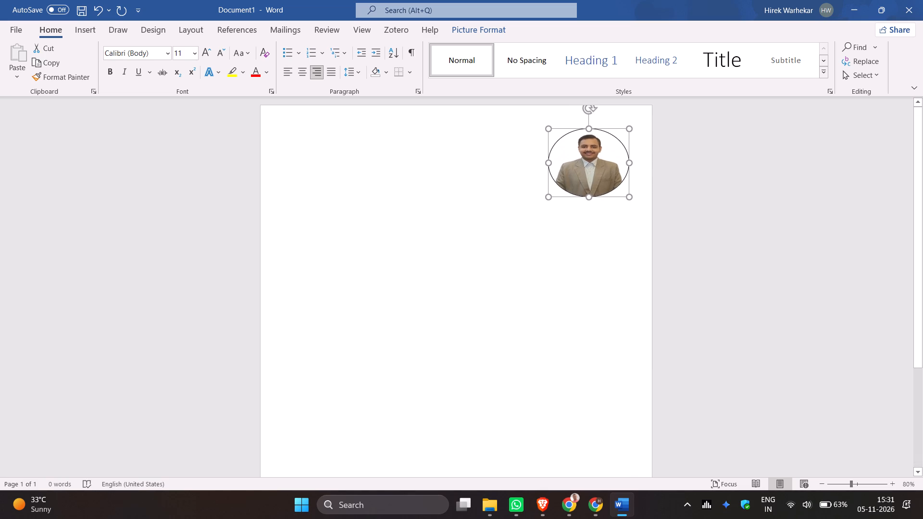
drag(618, 189, 621, 190)
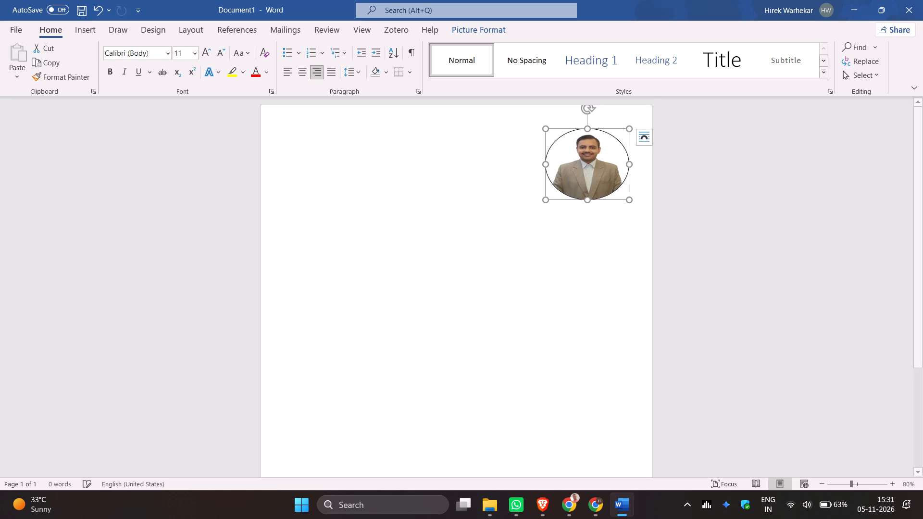
click(691, 204)
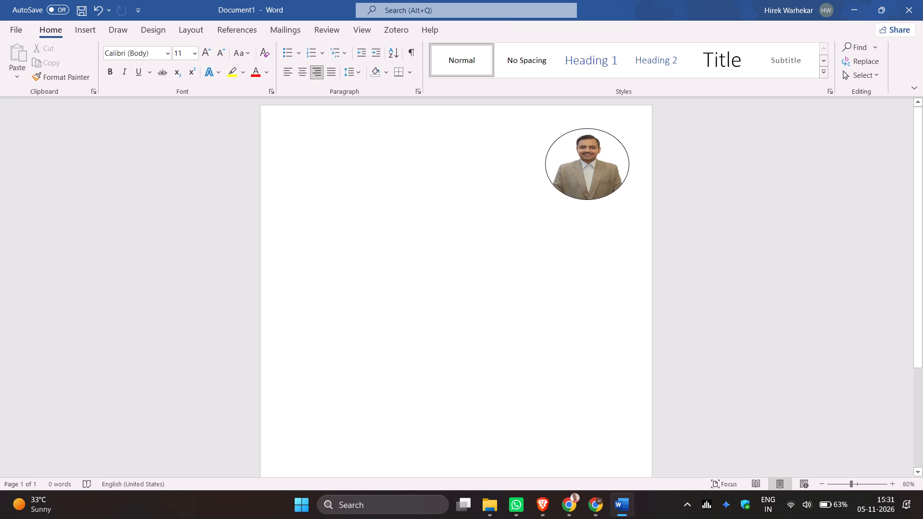
Start a left-aligned text line beside the photo, test it with "hhhh", and delete the trial letters.
click(295, 138)
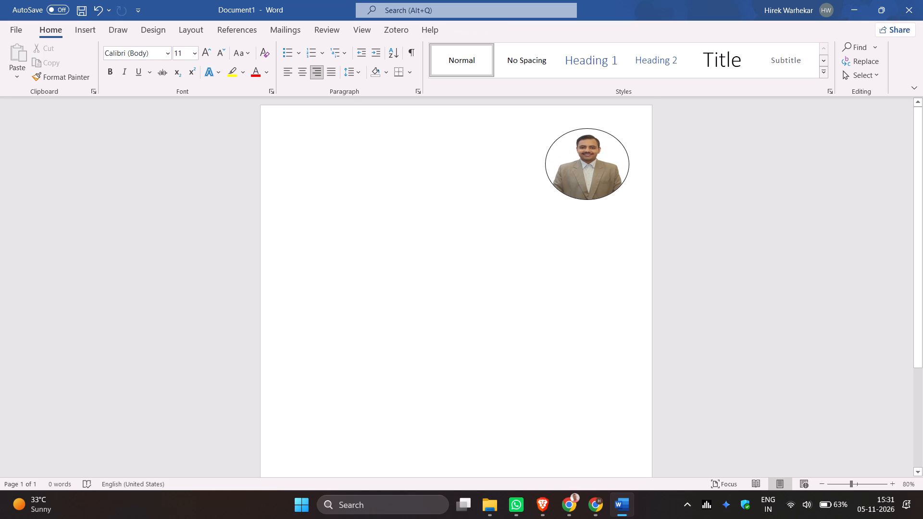
double_click(306, 143)
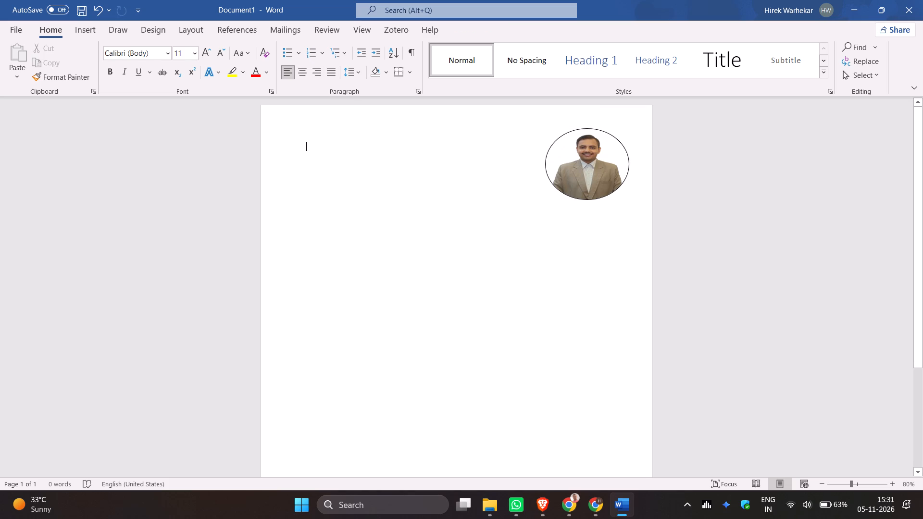
text(hhh)
key(h)
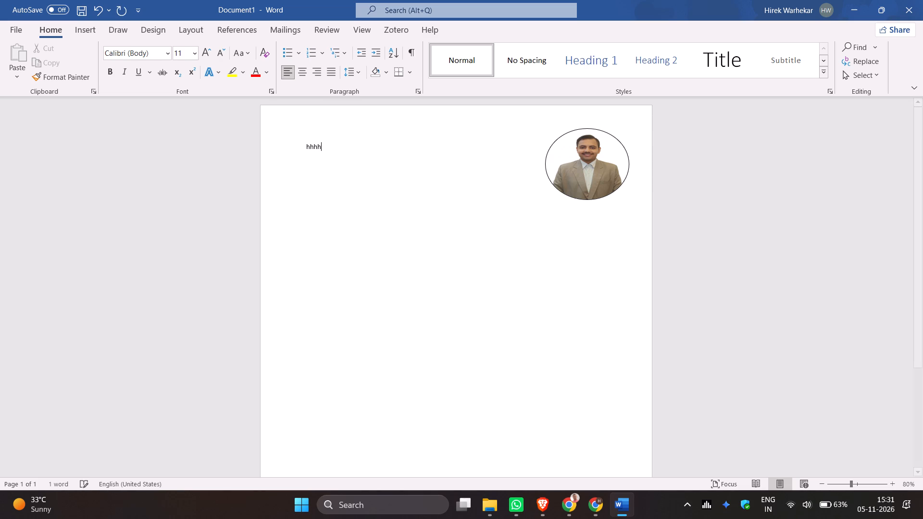
key(BackSpace)
key(BackSpace)
key(BackSpace)
key(BackSpace)
key(BackSpace)
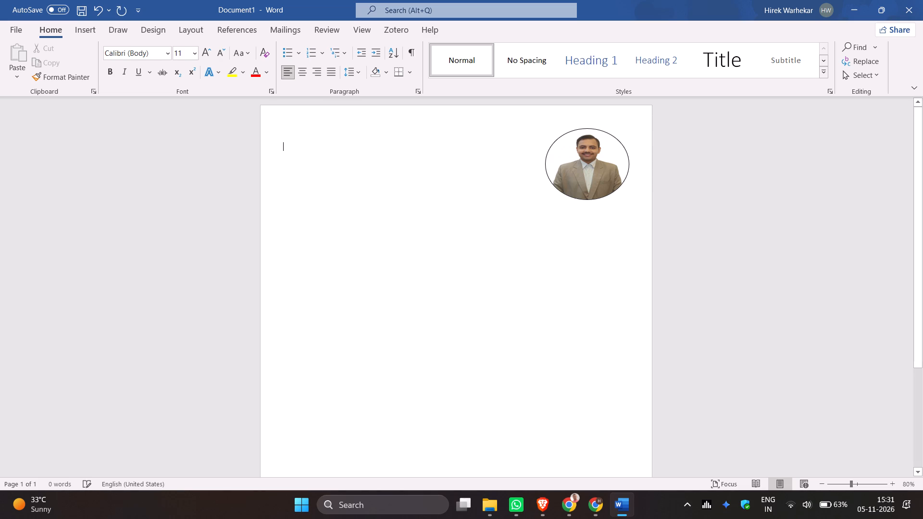
key(BackSpace)
key(BackSpace)
key(BackSpace)
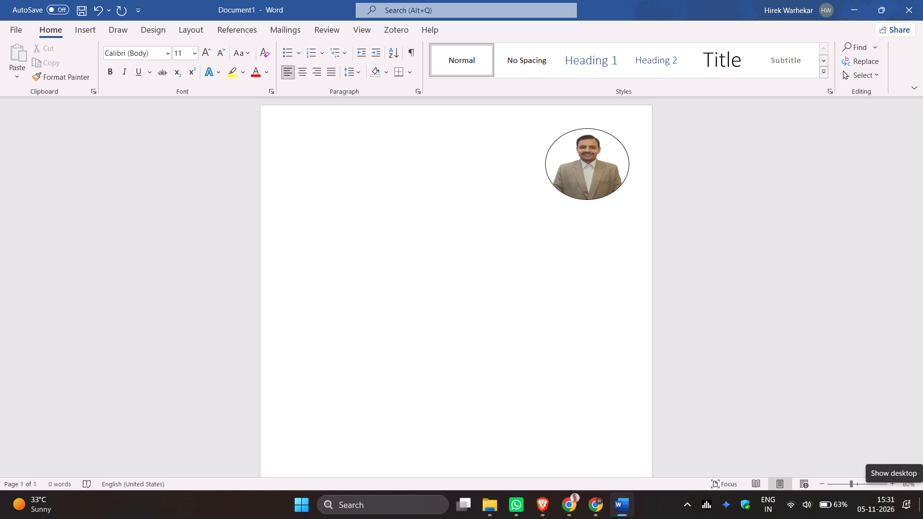
Shrink the photo a little more toward the top-right corner of the page margins.
click(590, 156)
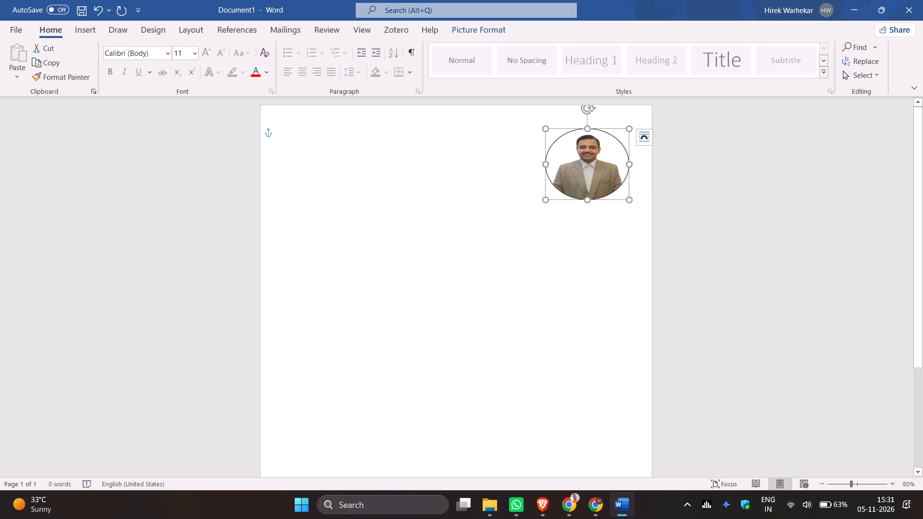
drag(543, 200, 558, 192)
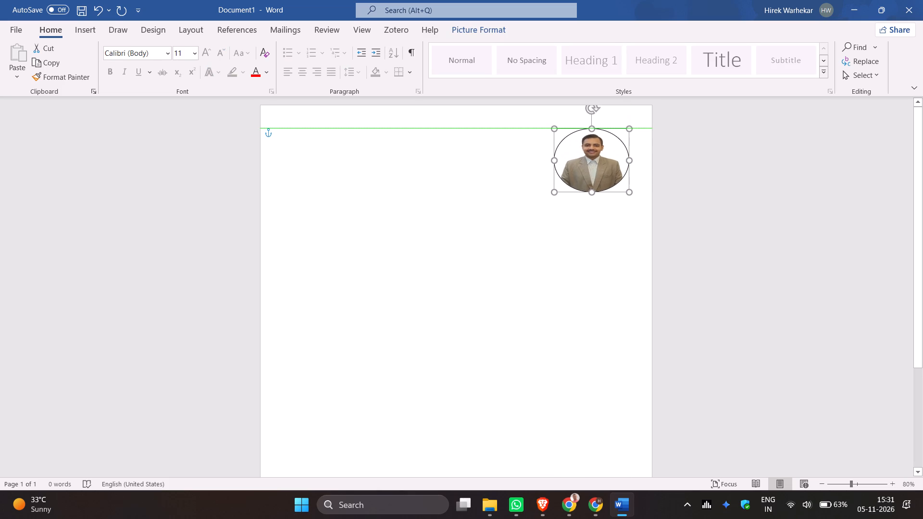
drag(558, 192, 561, 192)
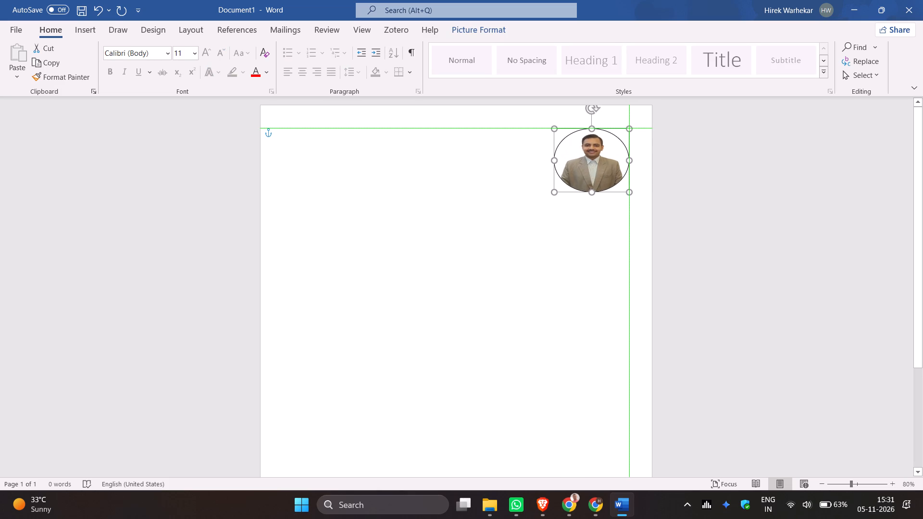
drag(561, 192, 568, 193)
click(812, 202)
Copy the name heading from the old resume PDF in Chrome and paste it centred beside the photo in the Word document.
click(359, 139)
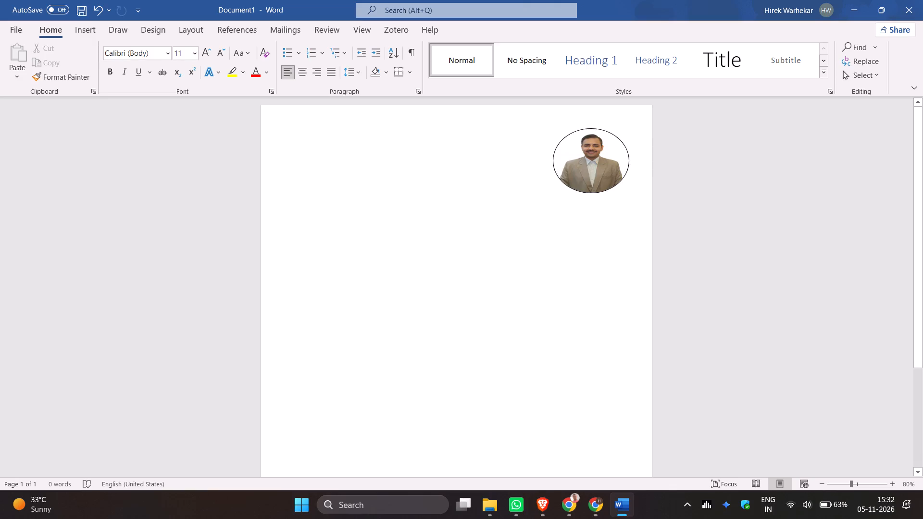
click(592, 412)
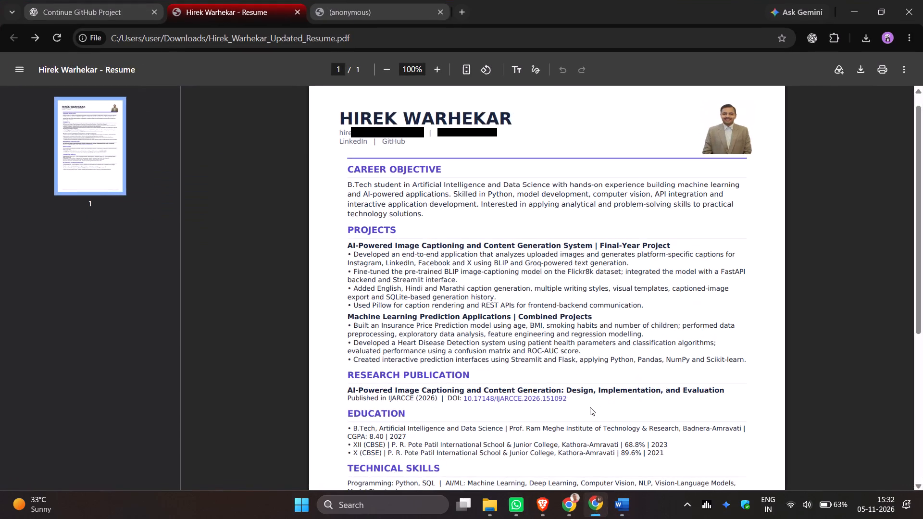
click(343, 0)
scroll(424, 190, up, 4)
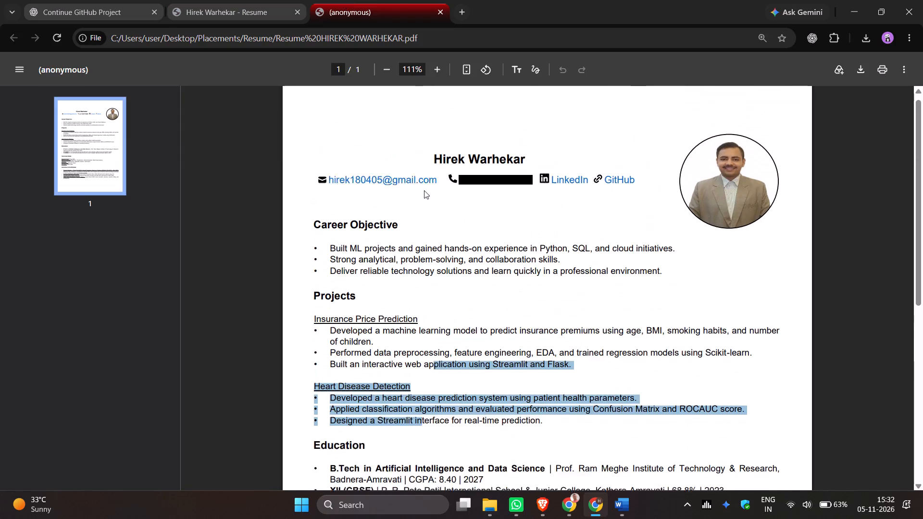
drag(433, 175, 532, 176)
key(ctrl+c)
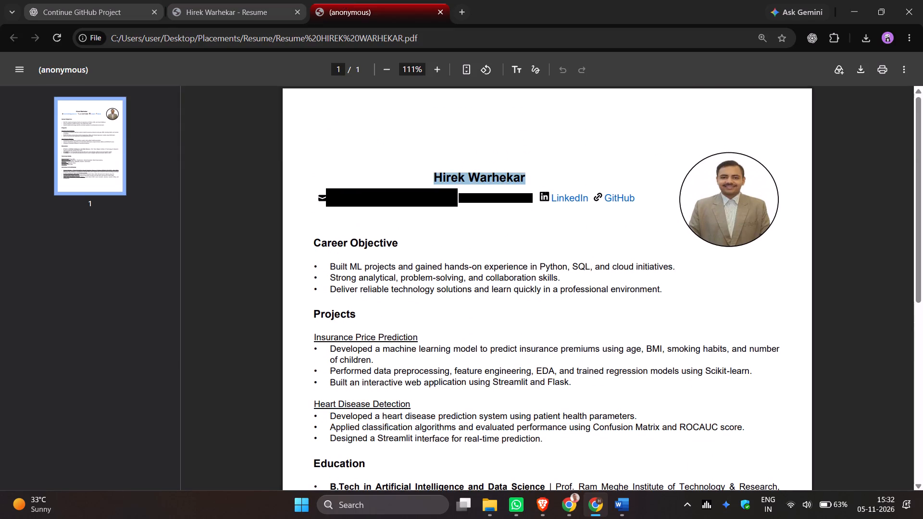
click(620, 509)
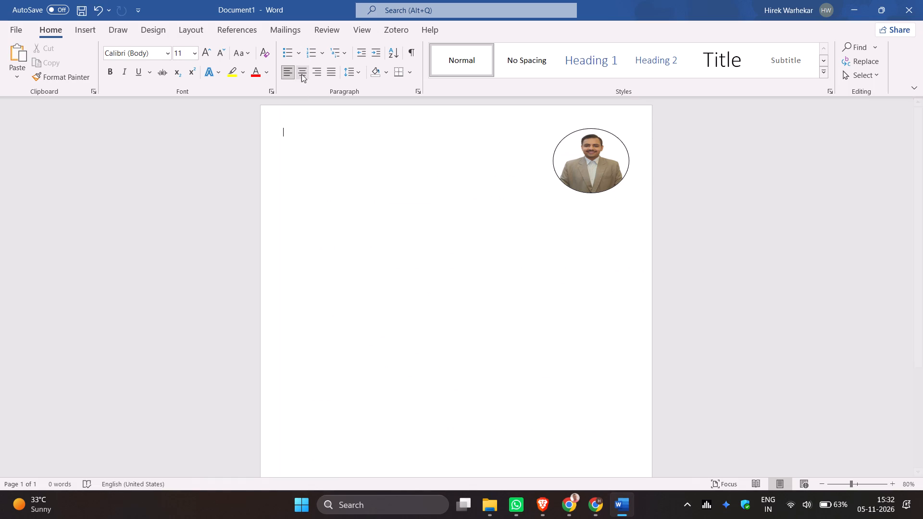
click(300, 68)
key(ctrl+v)
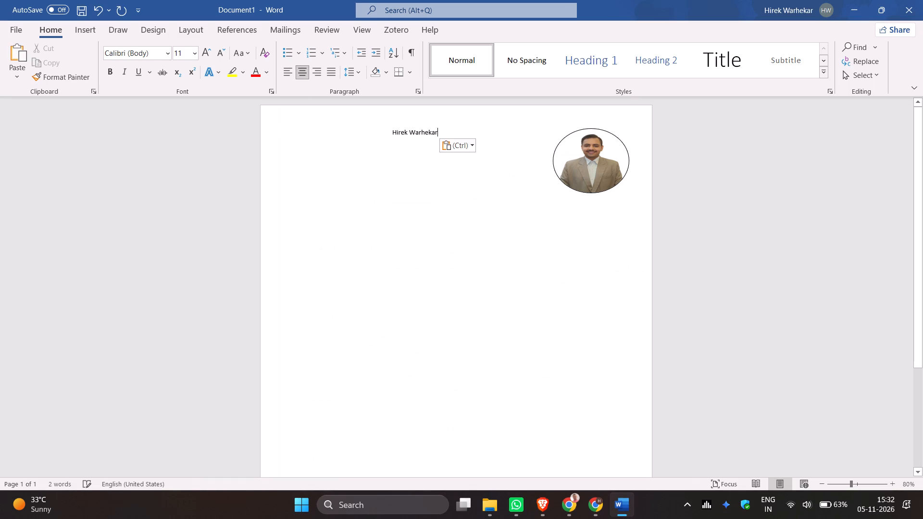
Insert a blank line above the centred name.
click(391, 132)
key(Return)
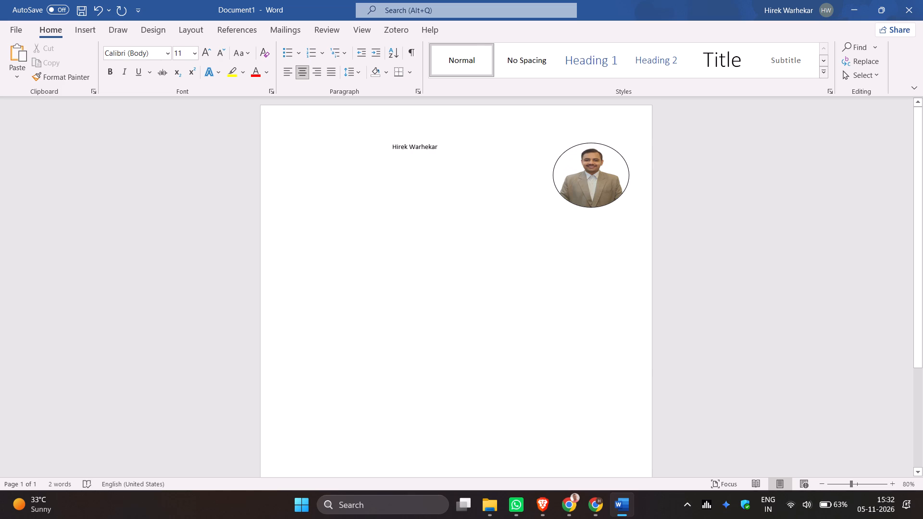
Move the photo back up to the top-right corner of the page margins.
click(569, 161)
drag(596, 149, 601, 128)
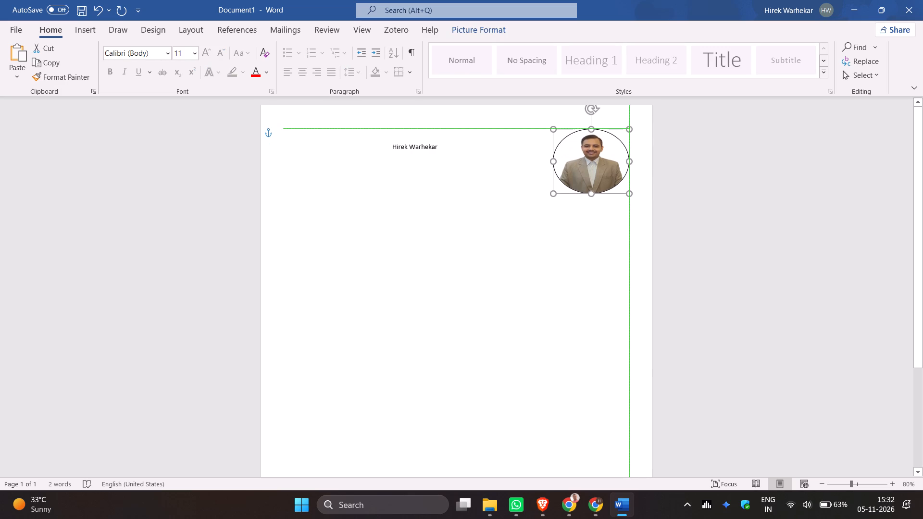
drag(601, 128, 617, 124)
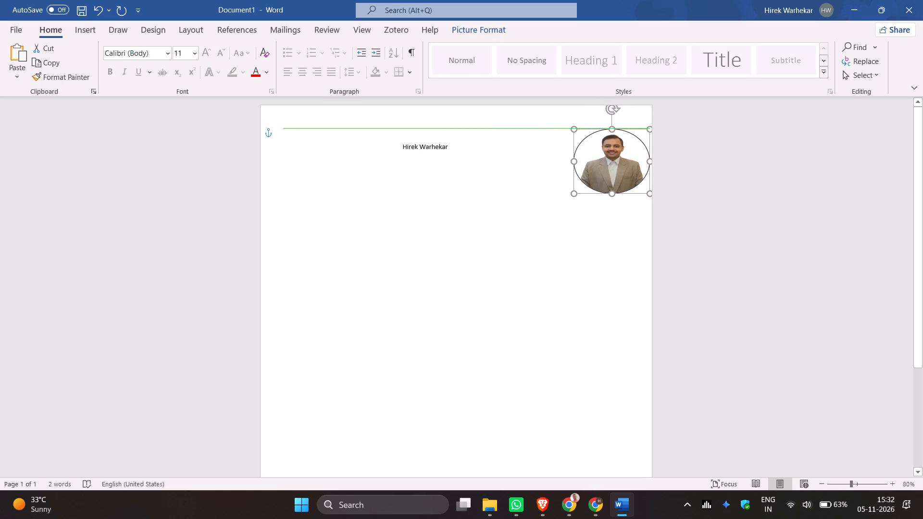
drag(617, 124, 588, 116)
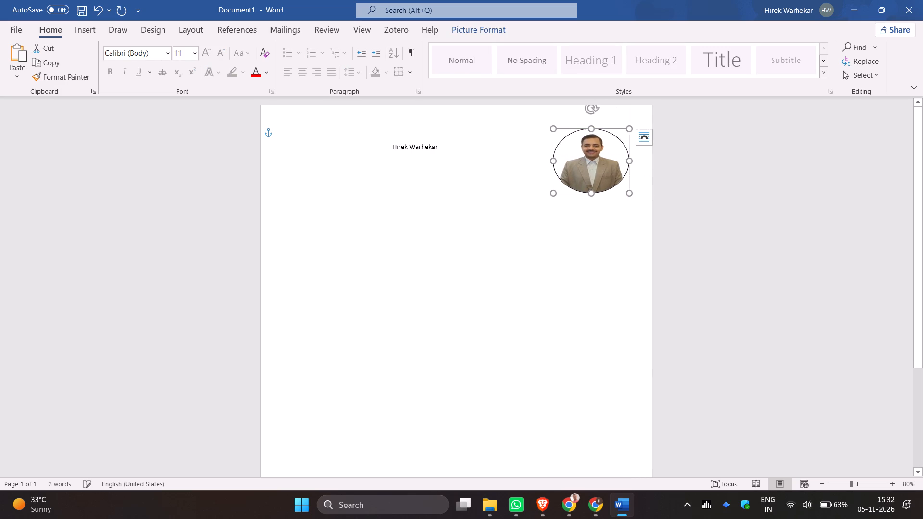
Format the name heading in Times New Roman, size 20, bold.
click(426, 148)
drag(442, 146, 391, 148)
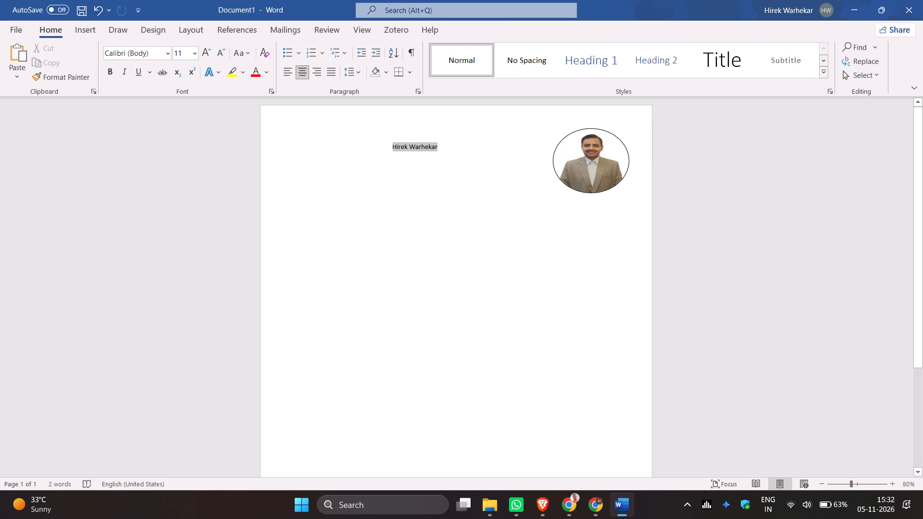
drag(391, 148, 390, 148)
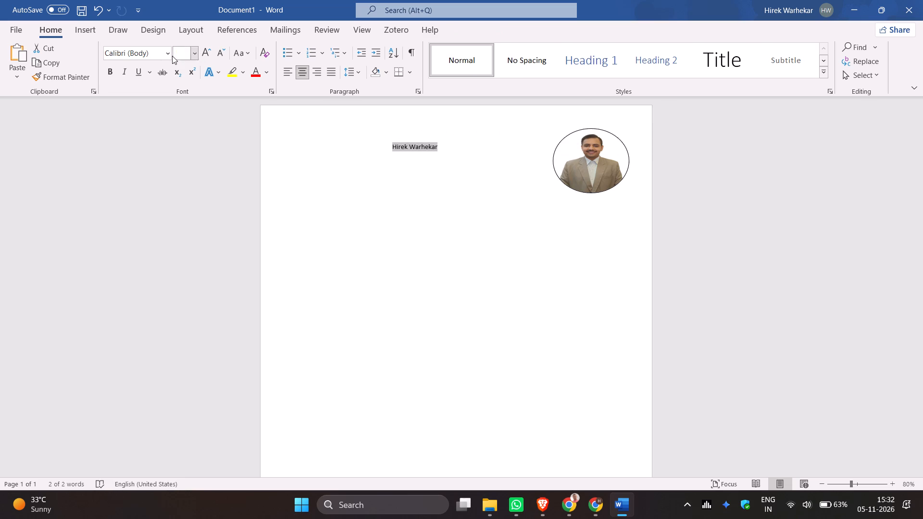
click(171, 55)
click(170, 55)
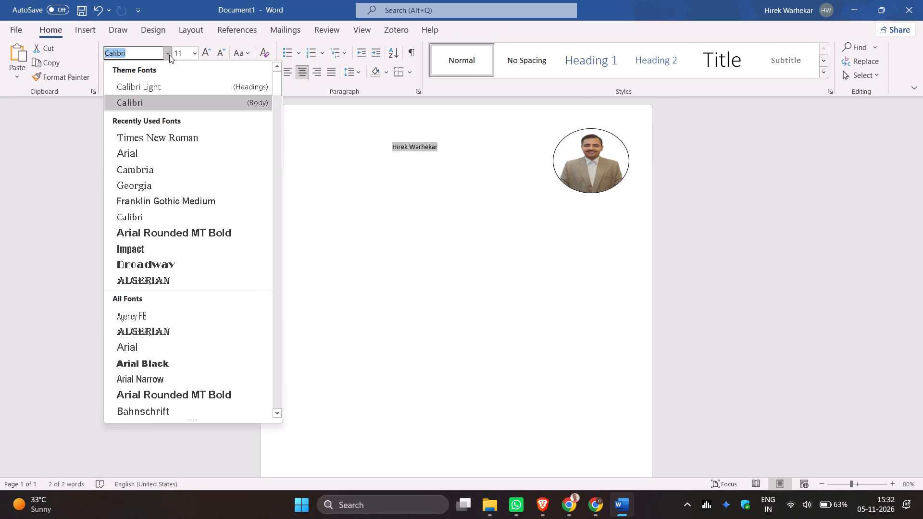
click(175, 138)
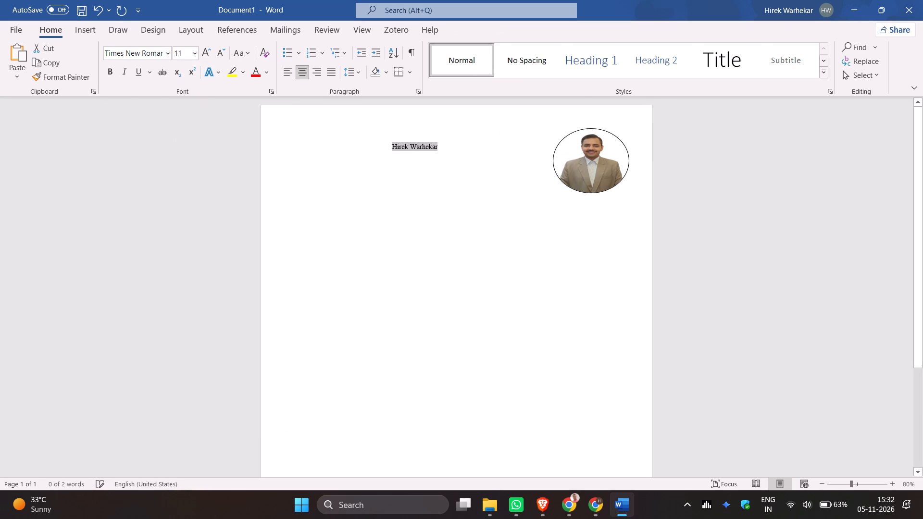
click(207, 51)
click(207, 51)
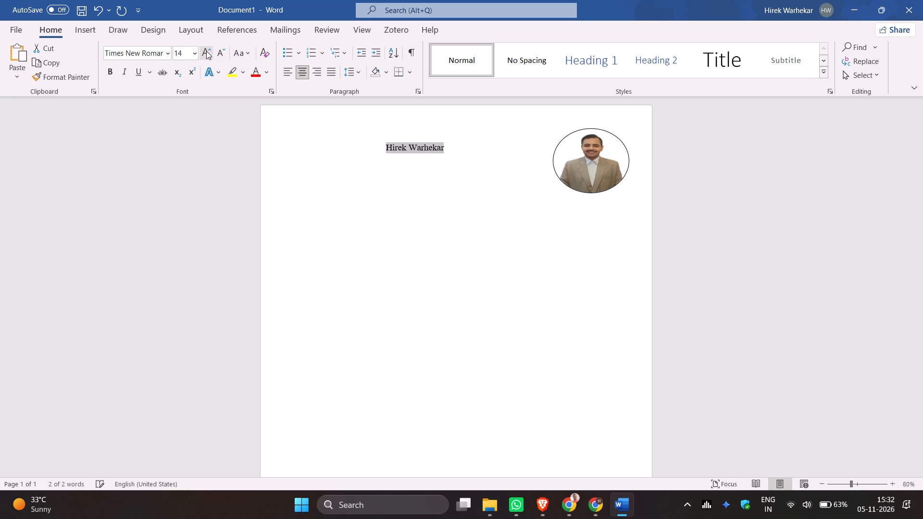
click(206, 51)
click(206, 51)
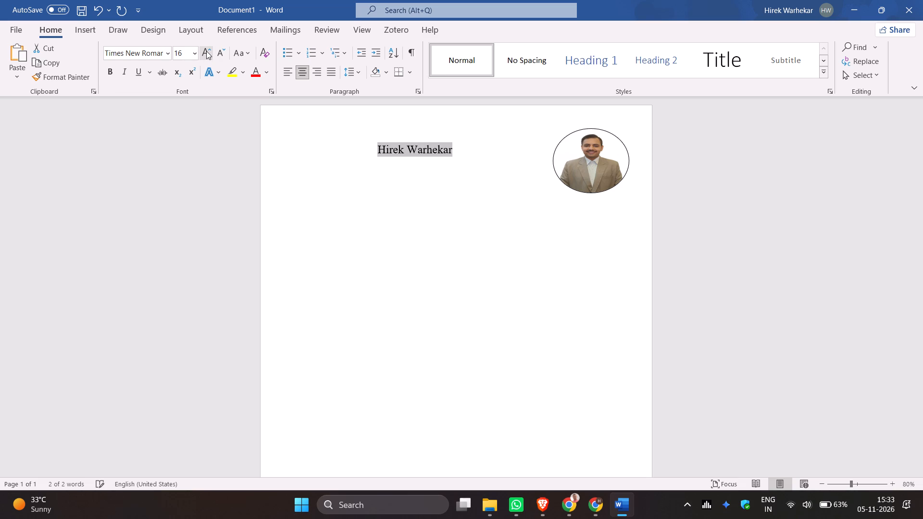
click(206, 51)
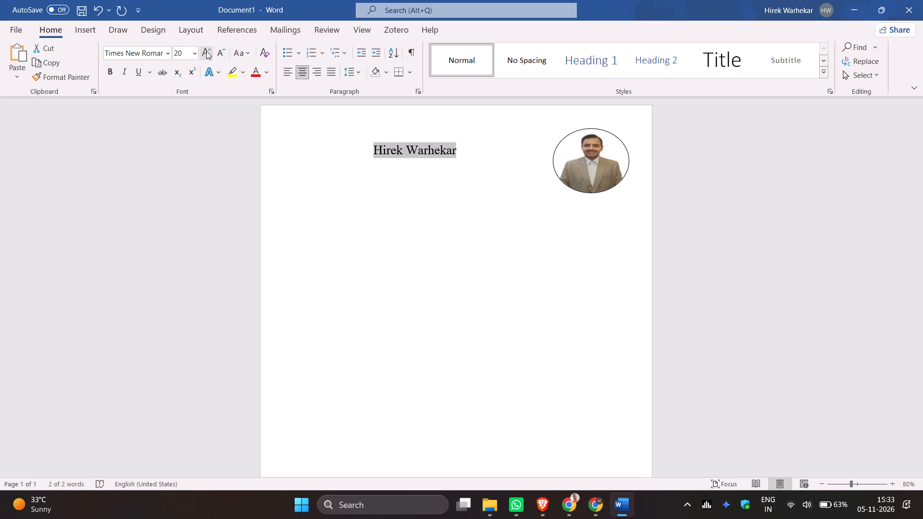
click(217, 51)
click(208, 48)
click(112, 72)
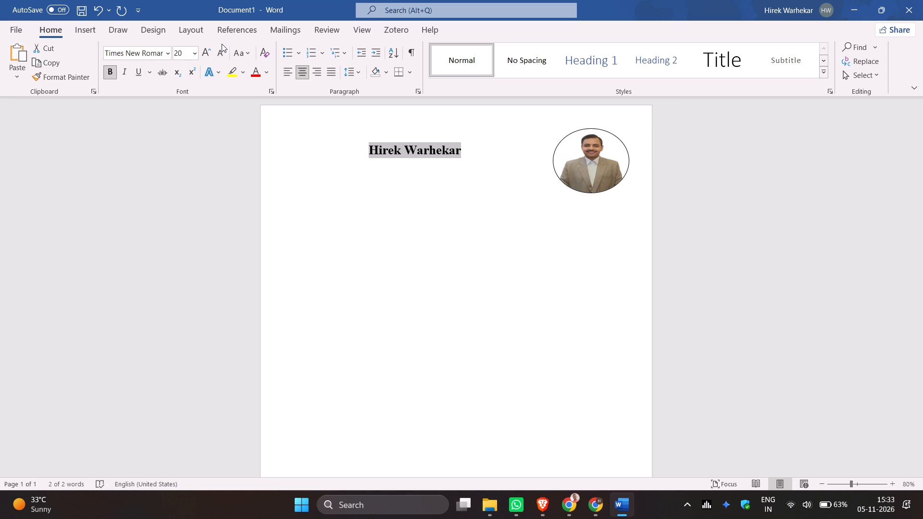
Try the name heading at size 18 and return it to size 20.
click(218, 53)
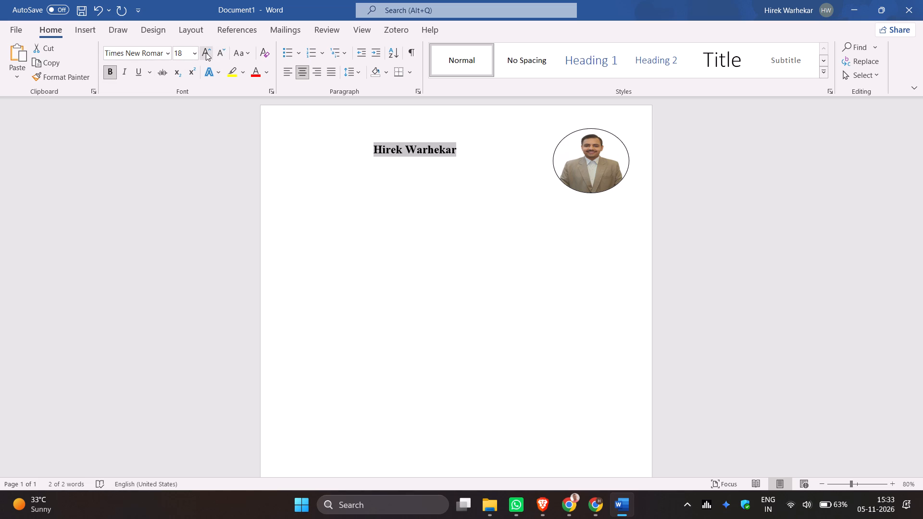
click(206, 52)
Start a new left-aligned line directly below the name heading.
click(471, 158)
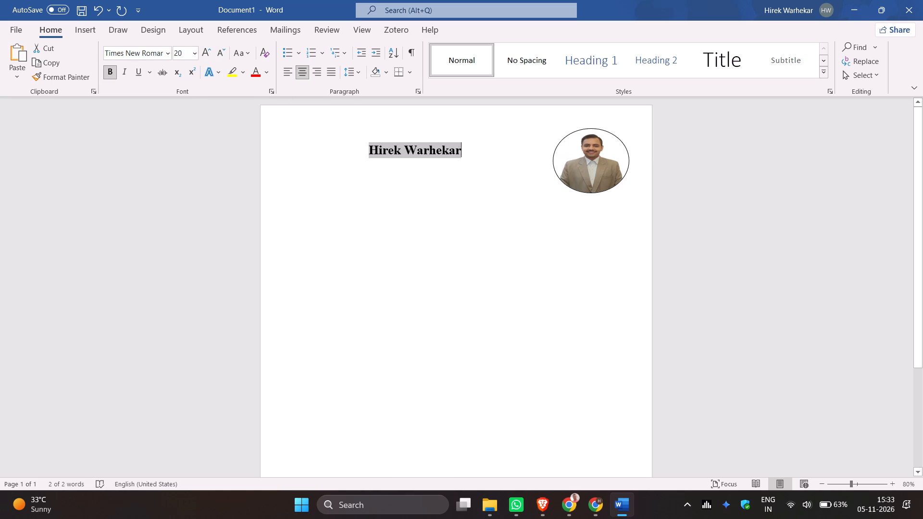
key(Return)
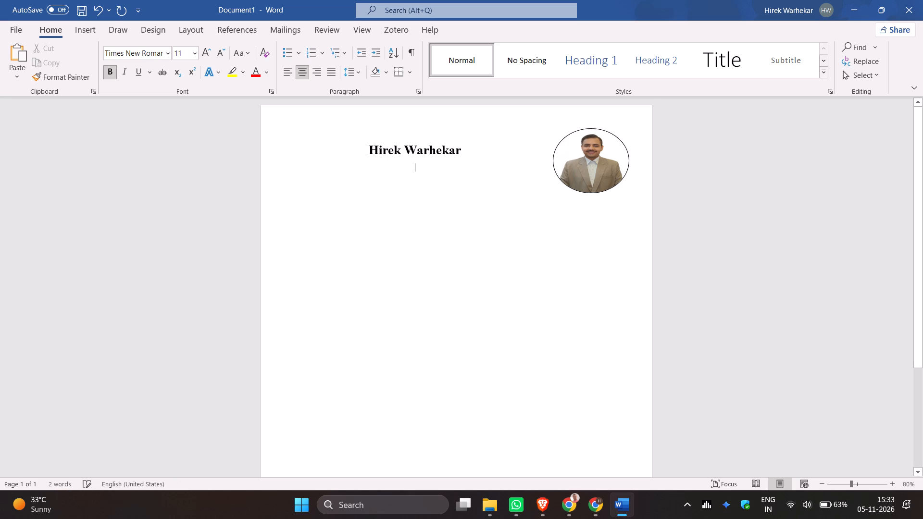
click(286, 71)
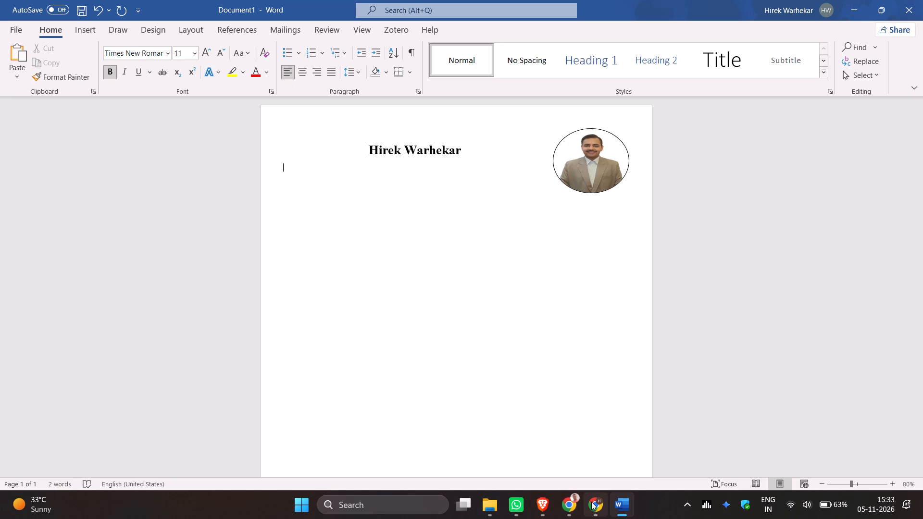
Open the resume PDF from the desktop in Word, accepting its conversion to an editable document.
click(919, 518)
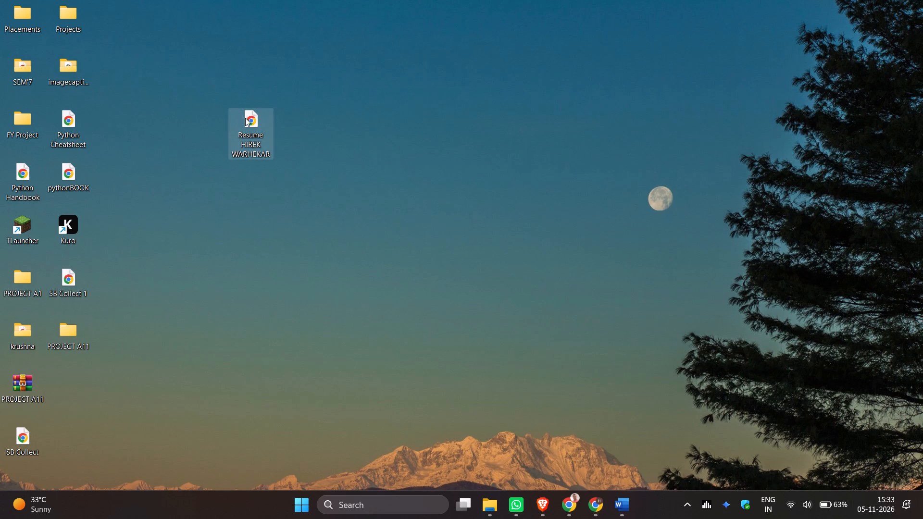
click(245, 118)
right_click(245, 118)
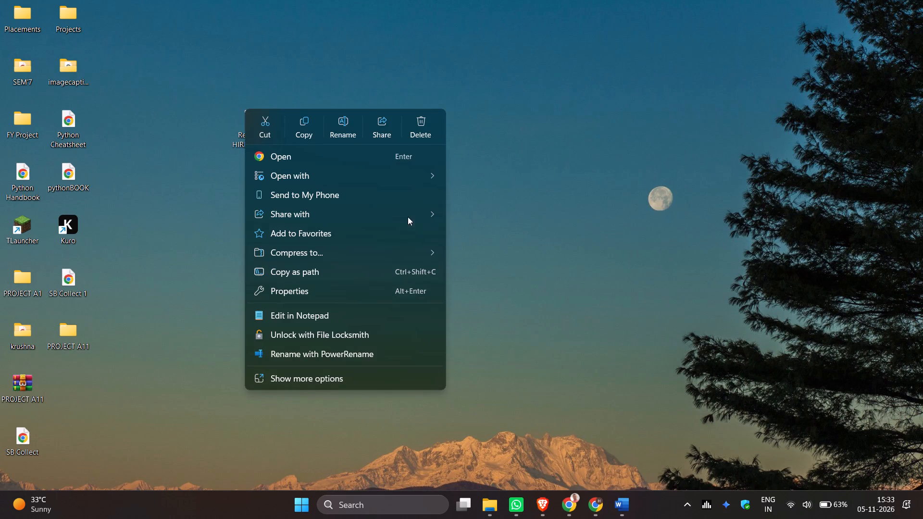
click(413, 176)
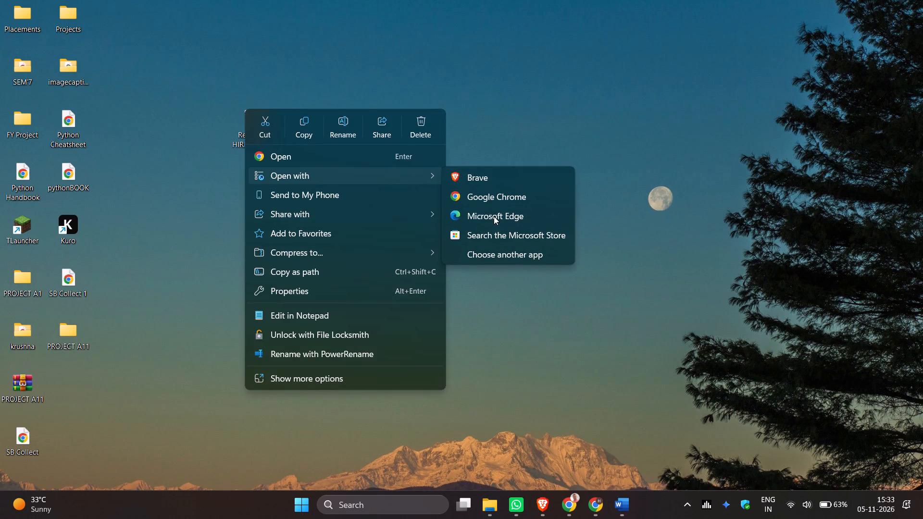
click(497, 257)
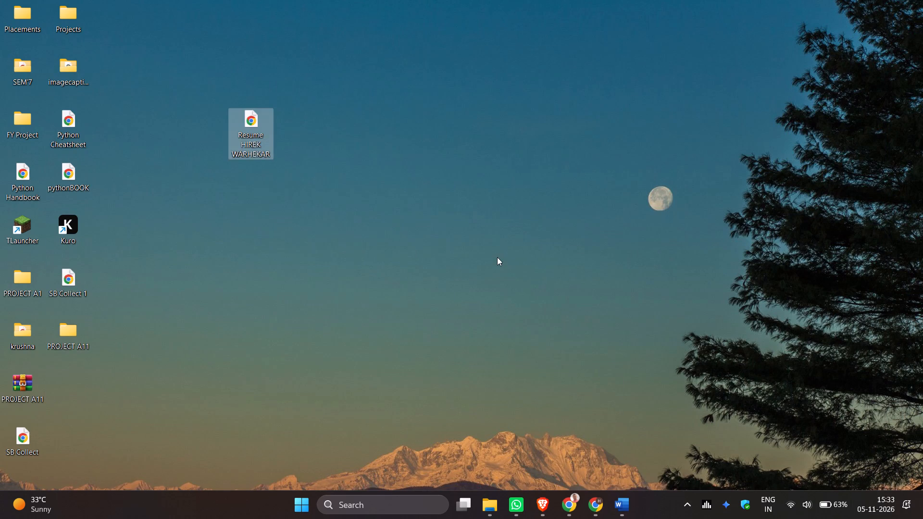
scroll(438, 310, down, 7)
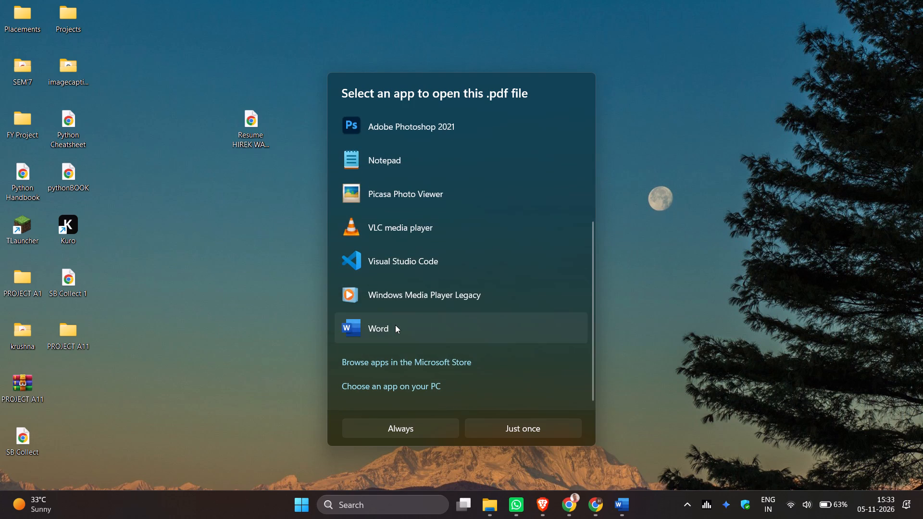
double_click(395, 325)
click(425, 297)
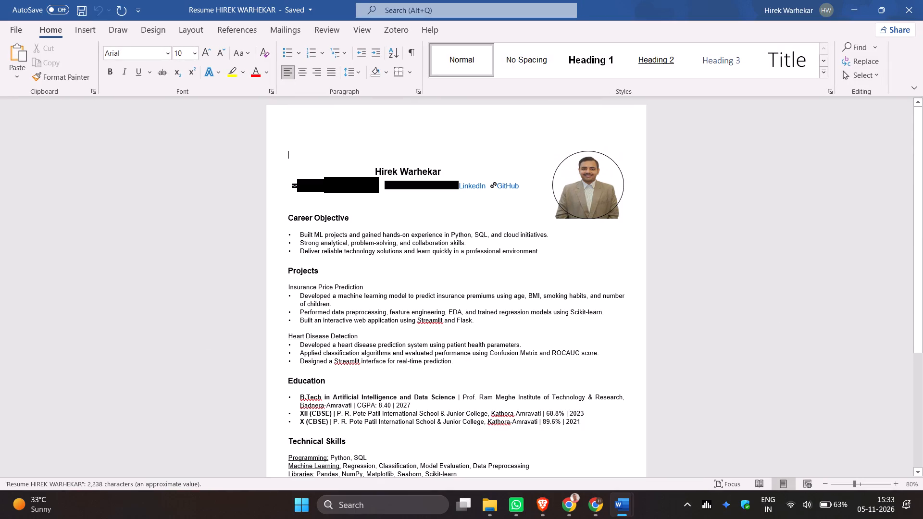
Copy the envelope icon from the converted resume's contact line and paste it below the name heading in Document1.
click(293, 185)
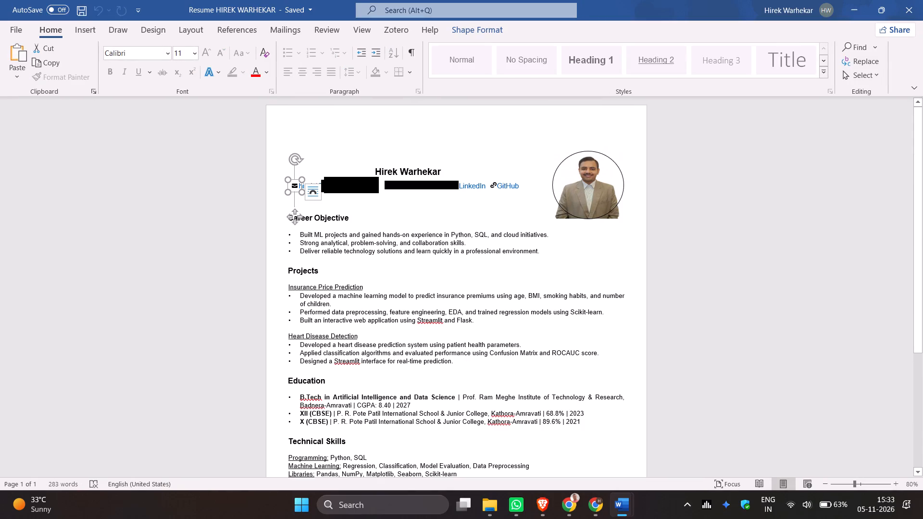
key(ctrl+c)
click(619, 508)
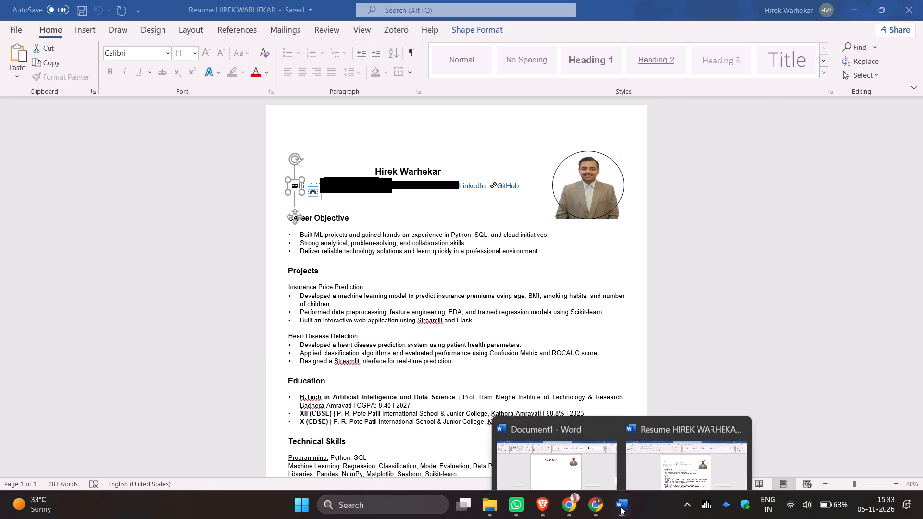
click(557, 438)
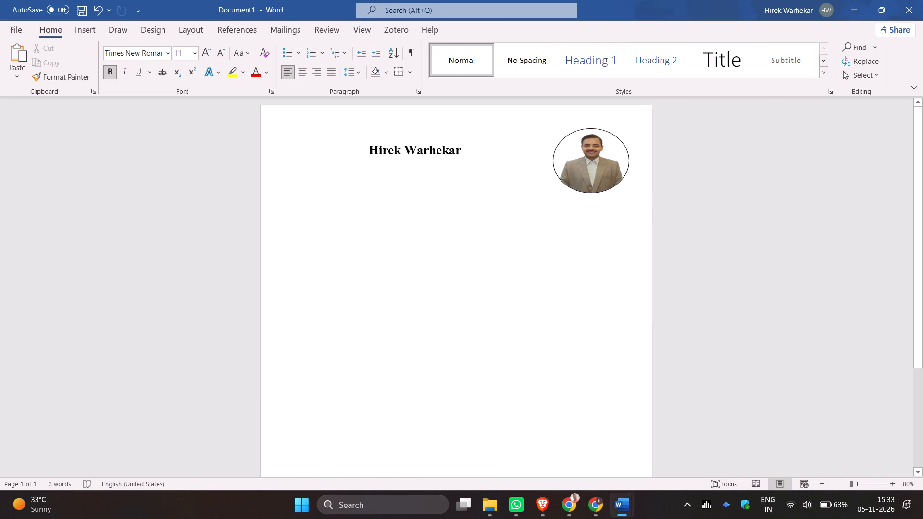
key(ctrl+v)
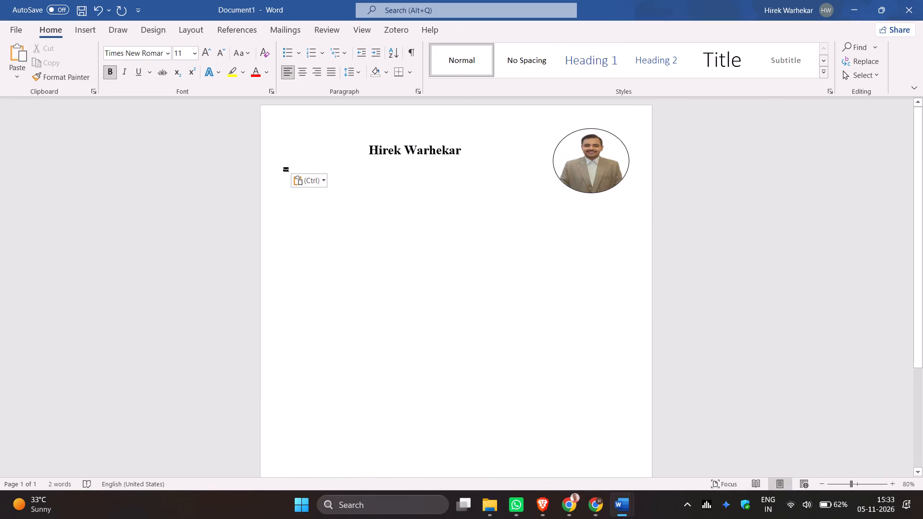
click(286, 167)
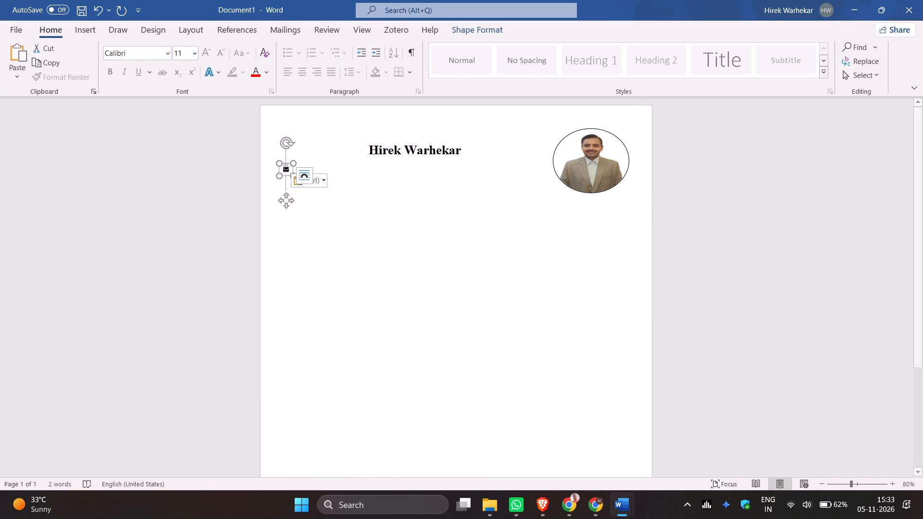
click(369, 196)
Arrange Document1 and the converted resume side by side, with Document1 on the left in the wider share of the screen.
click(420, 147)
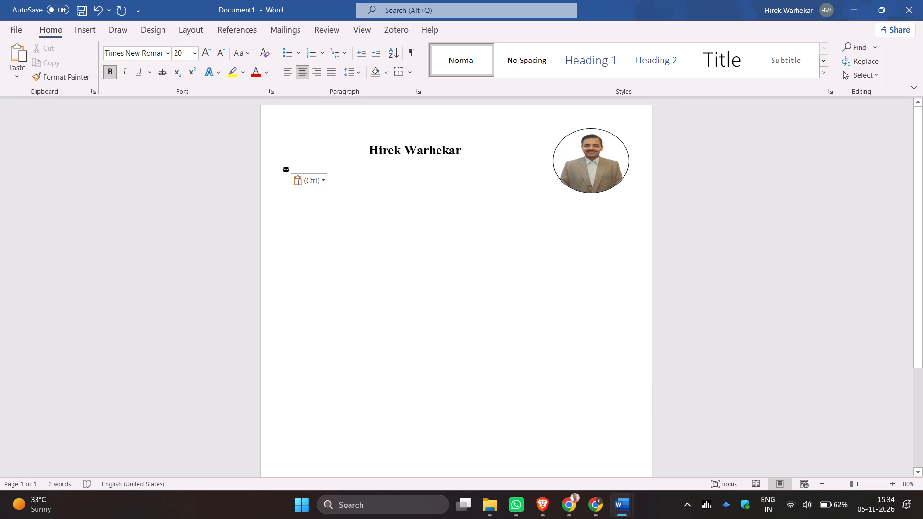
key(super+Left)
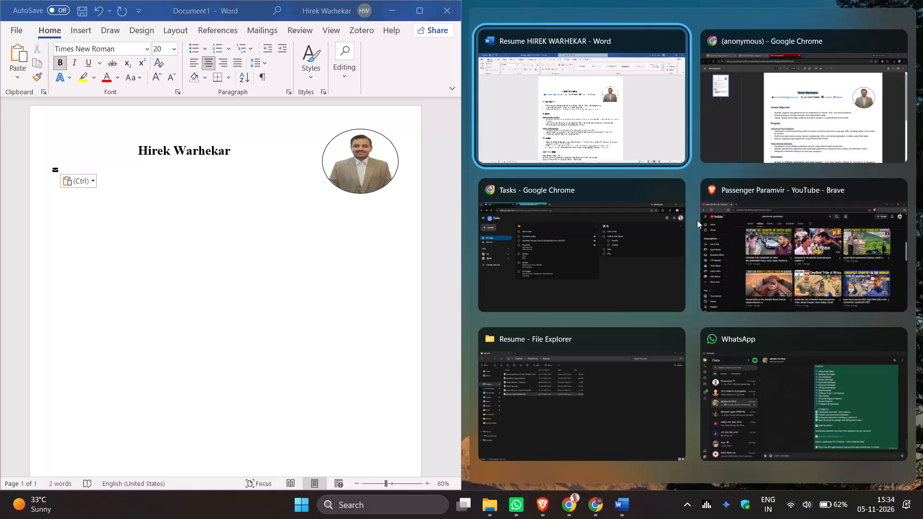
click(585, 91)
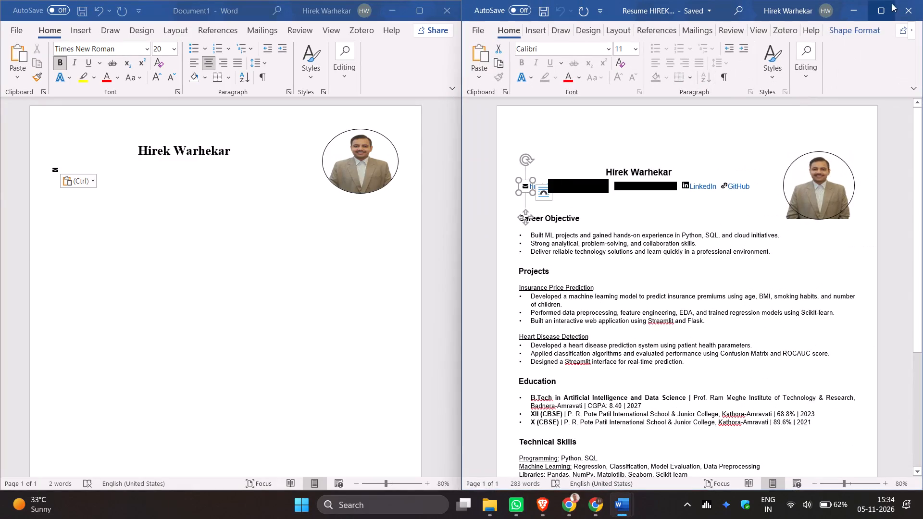
click(907, 89)
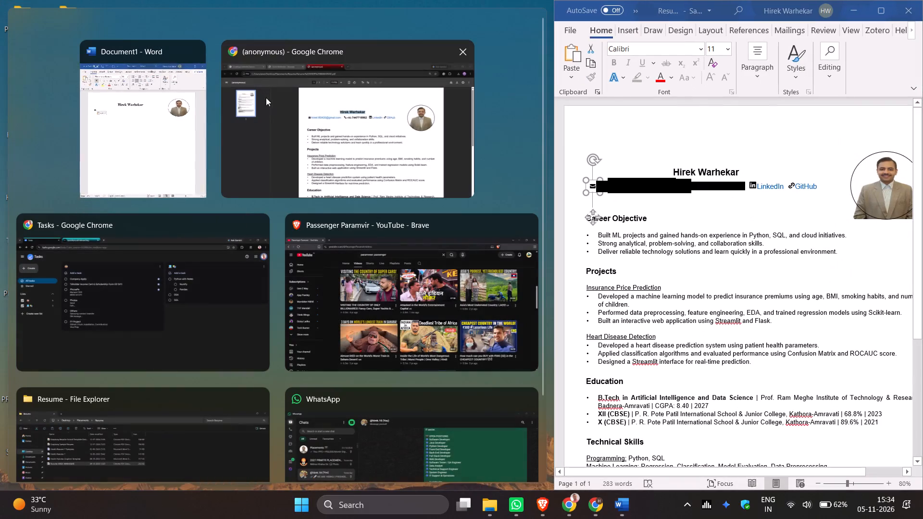
click(109, 126)
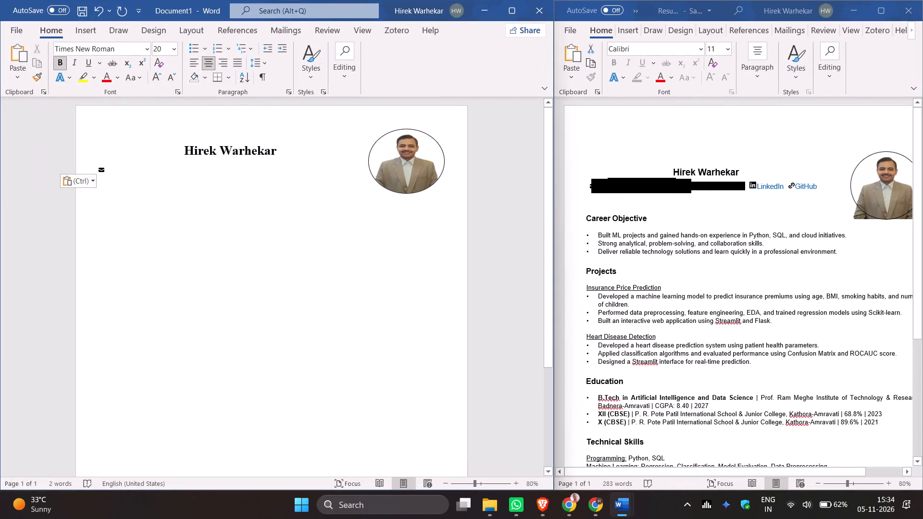
click(708, 170)
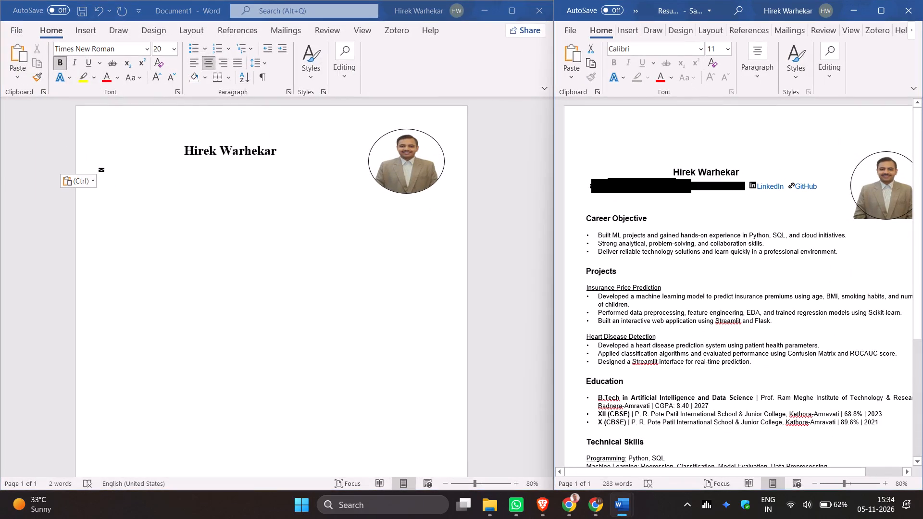
click(708, 170)
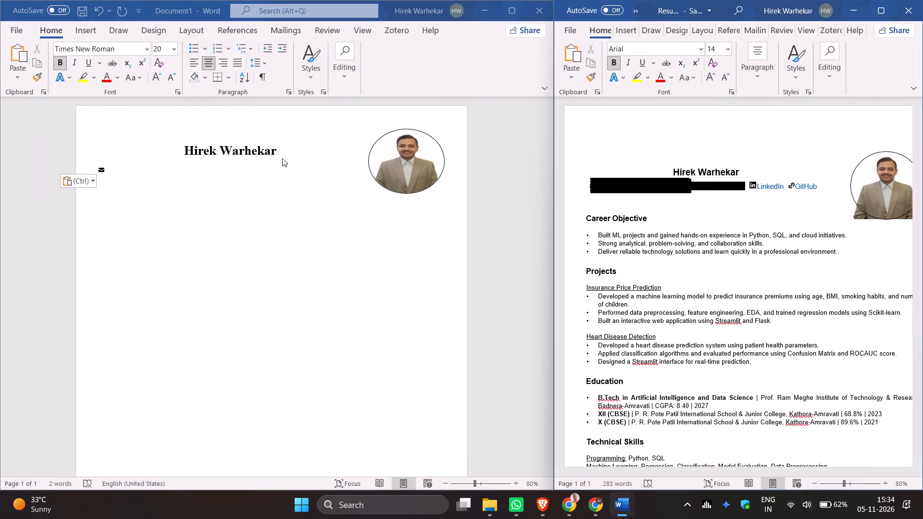
Set the name heading in Document1 to size 18.
click(277, 149)
drag(277, 149, 167, 156)
click(170, 76)
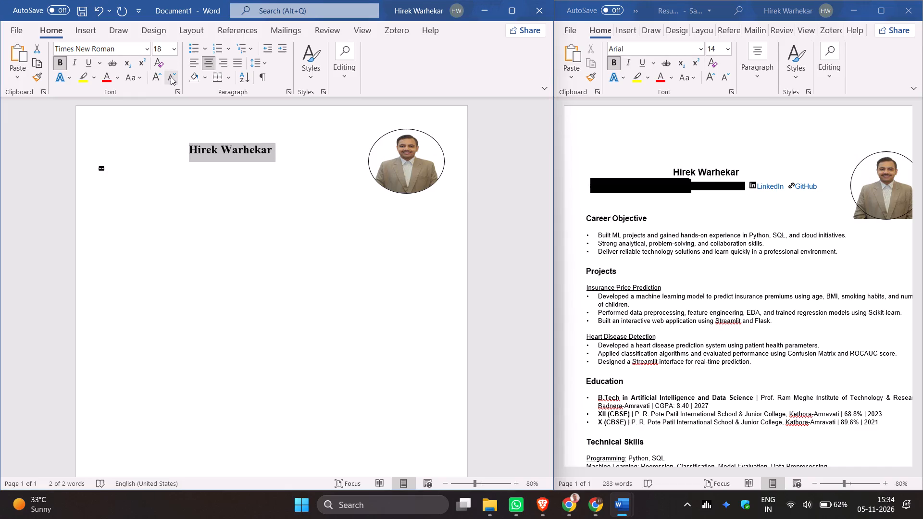
click(157, 77)
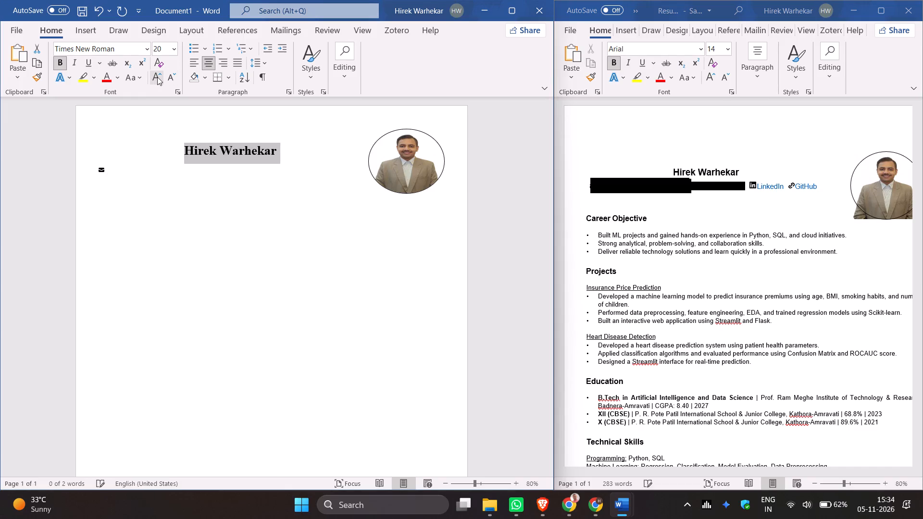
click(175, 76)
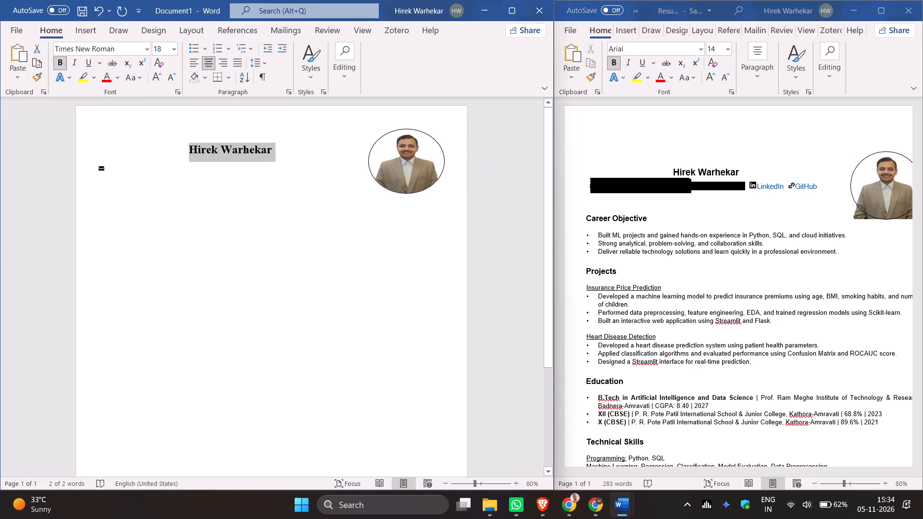
click(401, 150)
Enlarge the pasted envelope icon slightly.
click(100, 168)
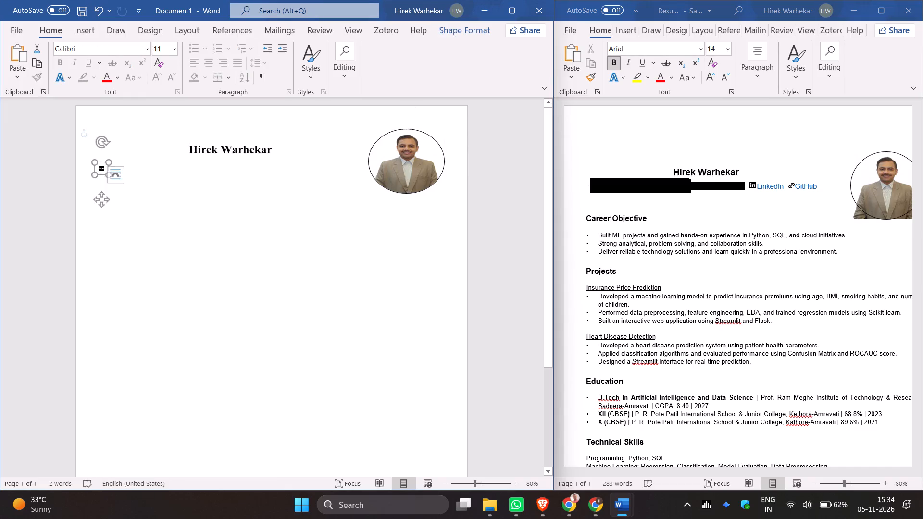
click(109, 176)
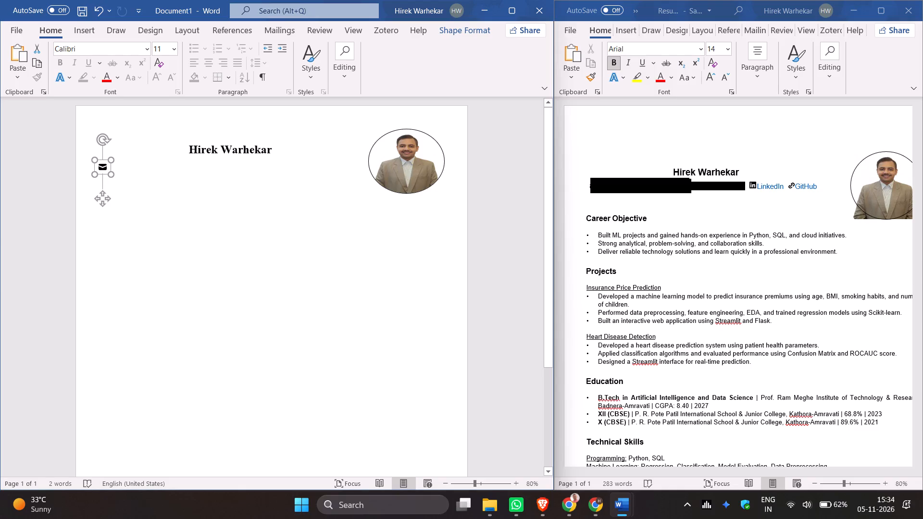
Insert a space after the envelope icon, and copy the e-mail address from the converted resume to that spot.
click(172, 167)
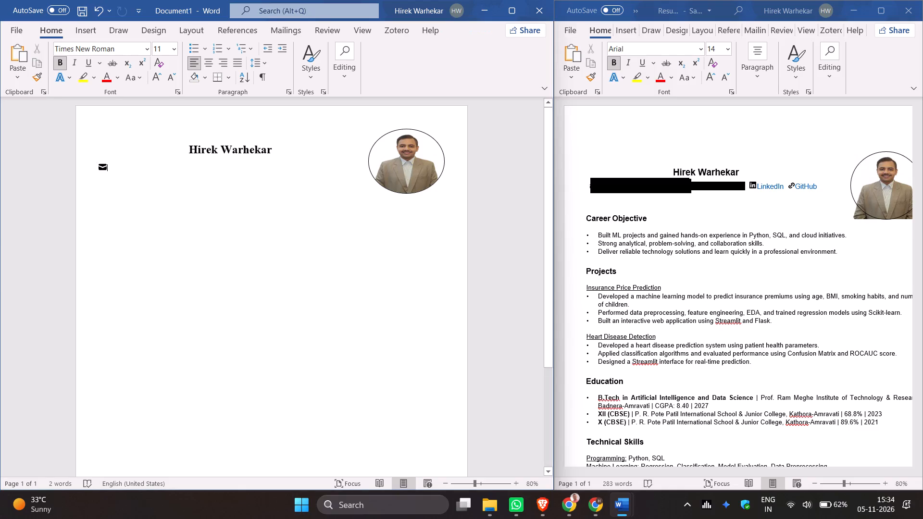
key(space)
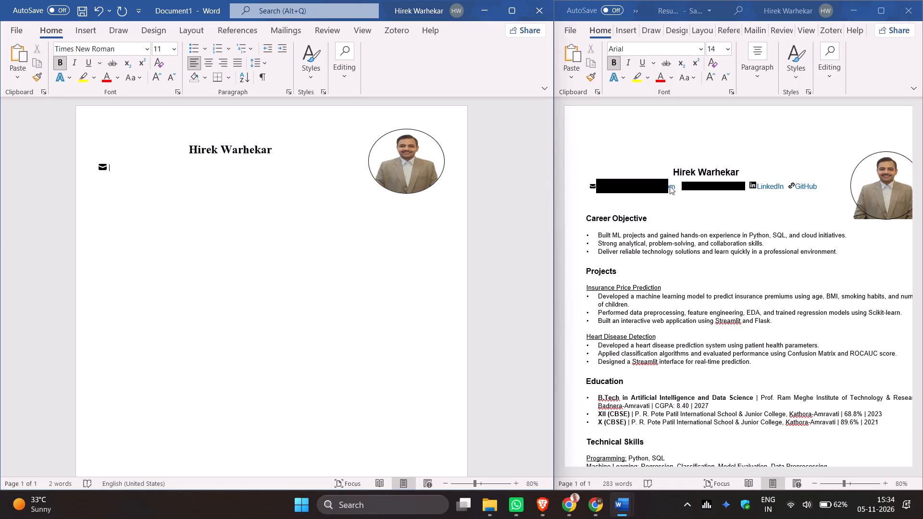
drag(676, 185, 655, 186)
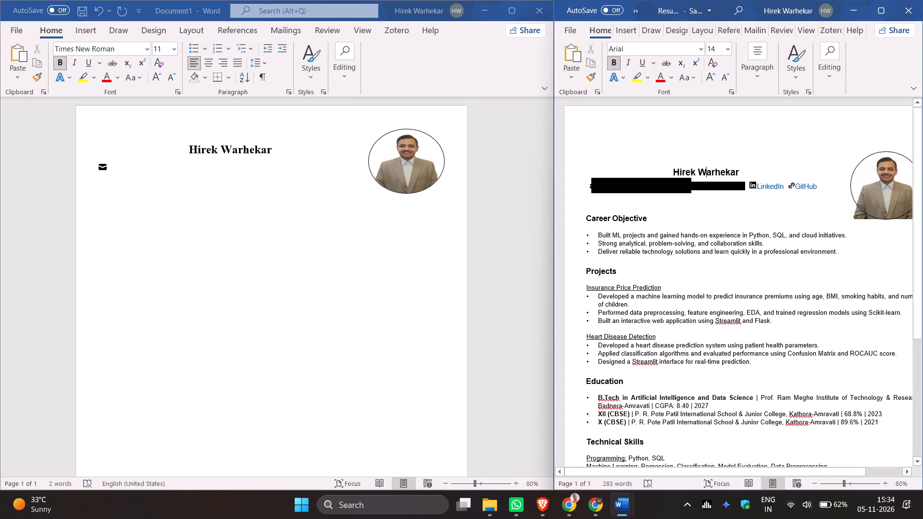
drag(674, 186, 610, 182)
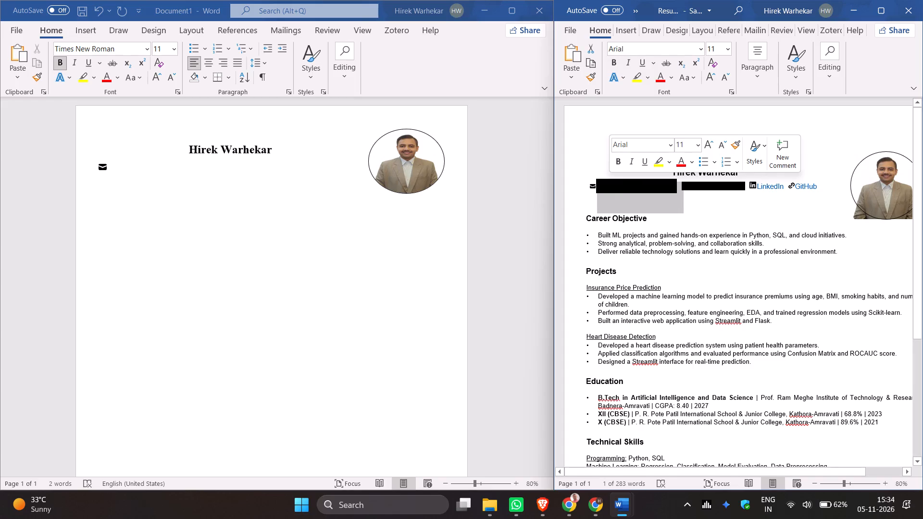
key(ctrl+c)
click(118, 168)
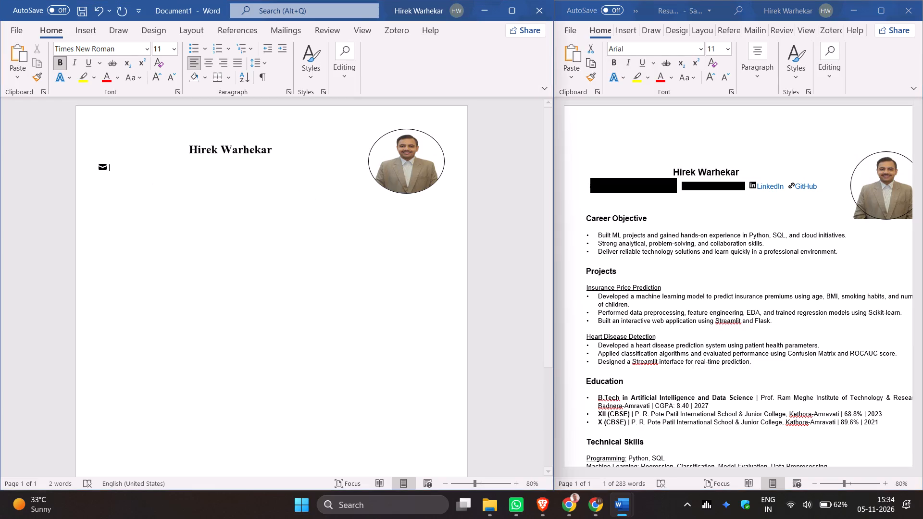
key(ctrl+v)
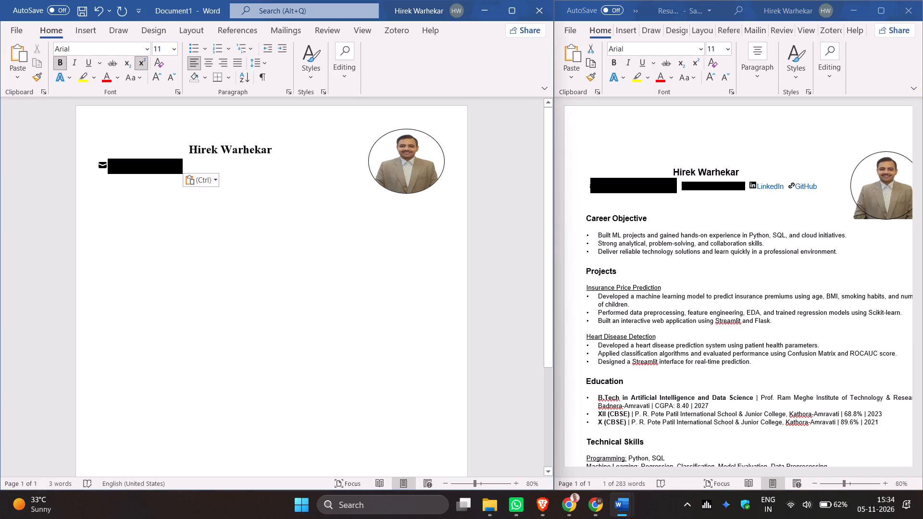
Set the e-mail address in Document1's contact line to size 14.
drag(182, 166, 111, 172)
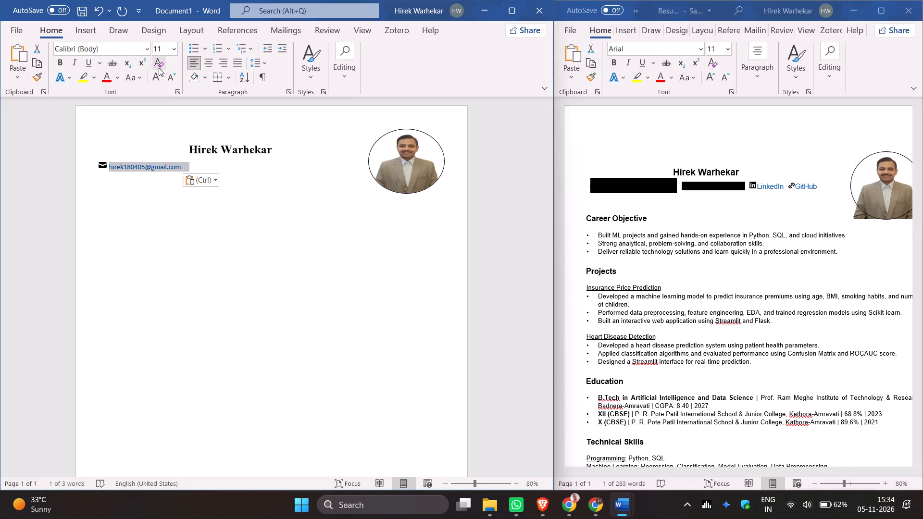
click(157, 79)
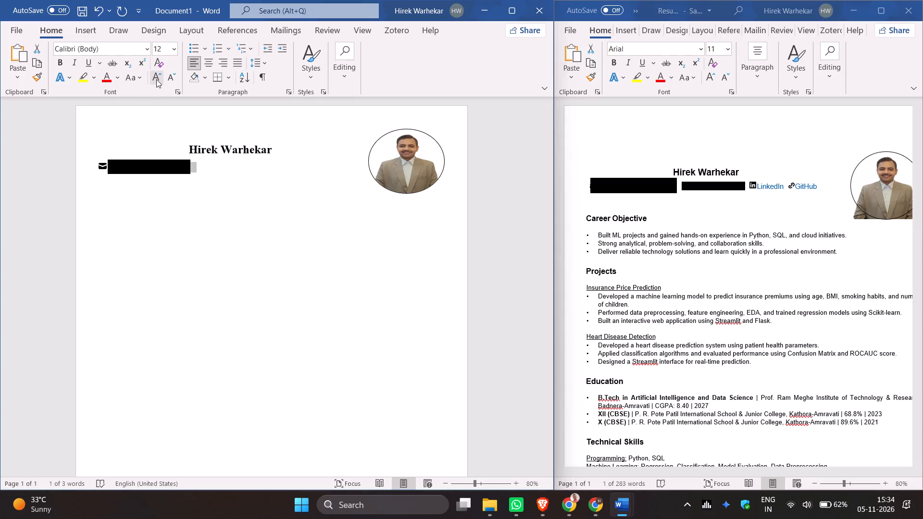
click(156, 79)
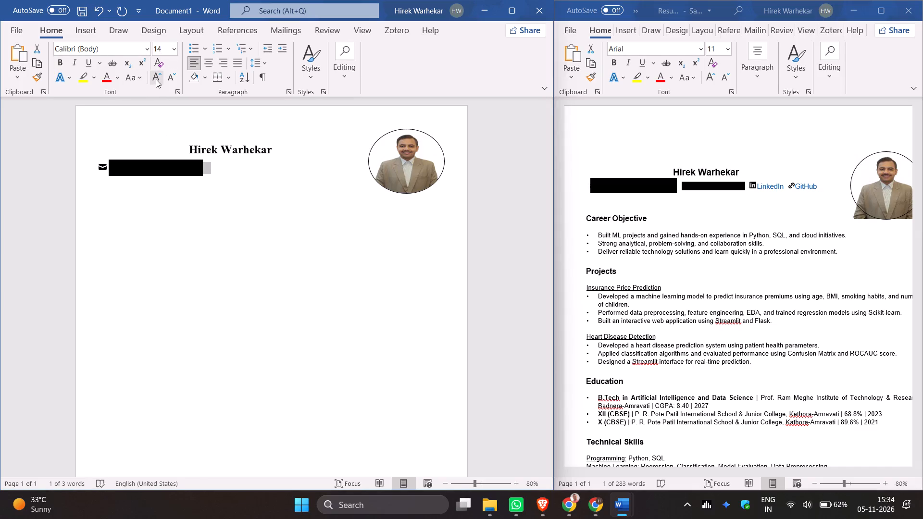
click(225, 169)
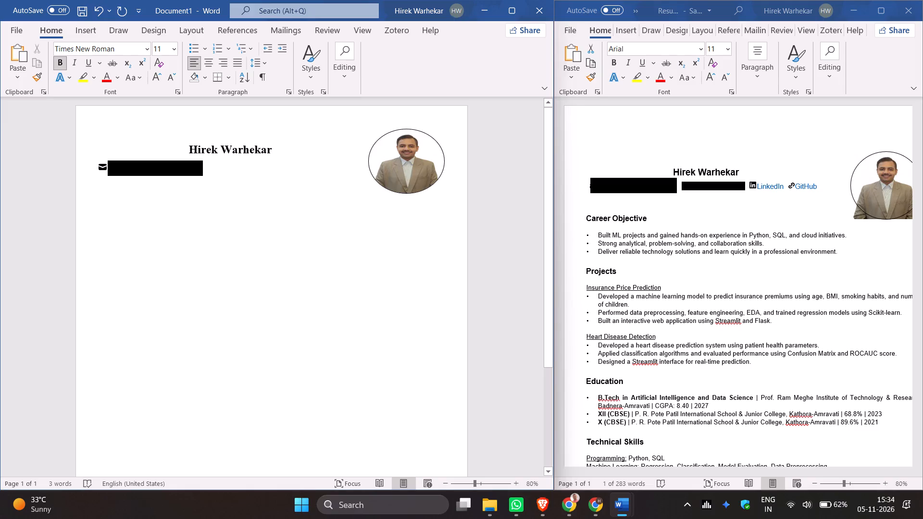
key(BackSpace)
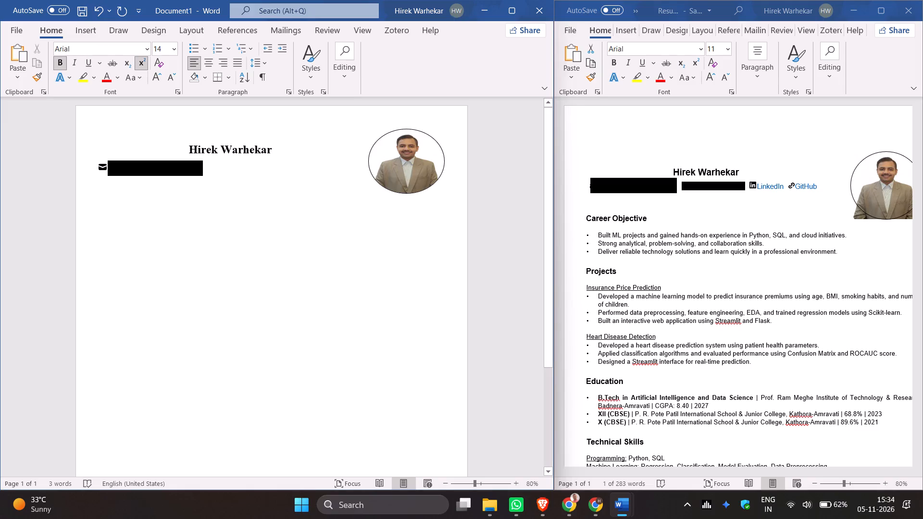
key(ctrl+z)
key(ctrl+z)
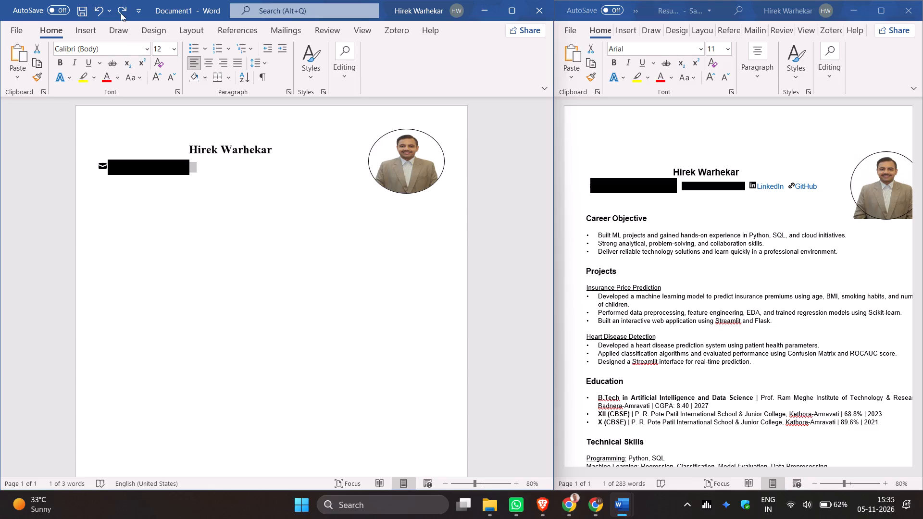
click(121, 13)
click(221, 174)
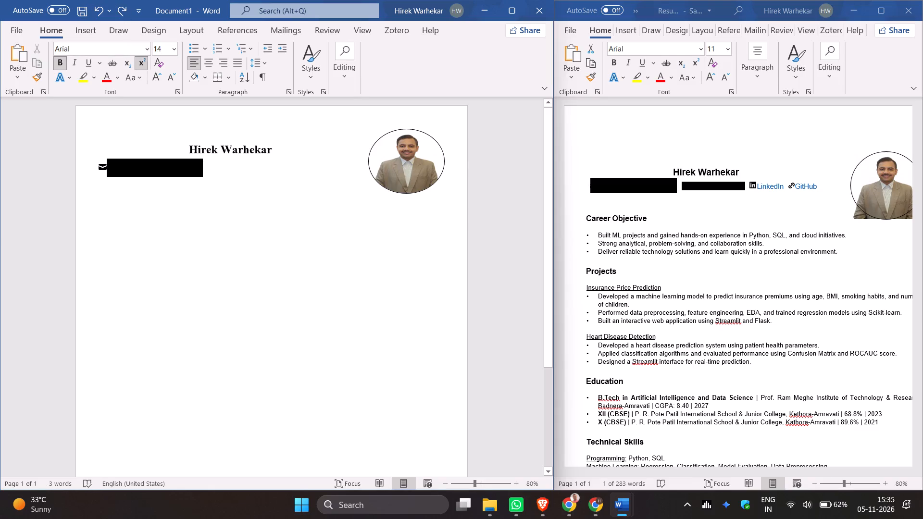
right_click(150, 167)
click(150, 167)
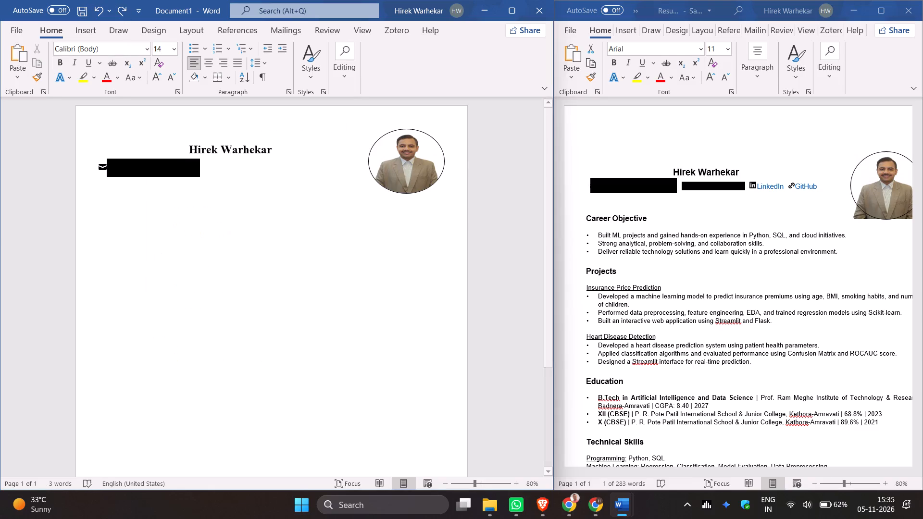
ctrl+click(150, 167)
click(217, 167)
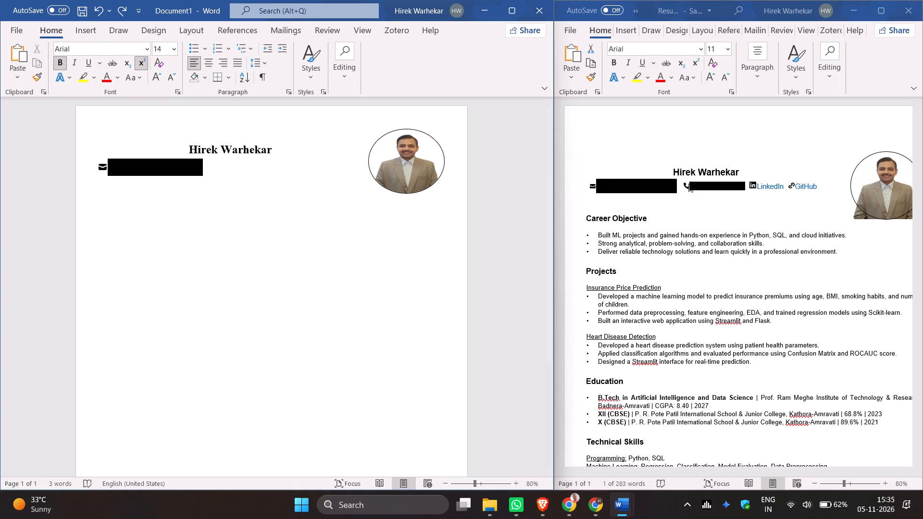
Copy the phone icon from the converted resume to the spot after the e-mail address in Document1.
click(688, 184)
click(686, 186)
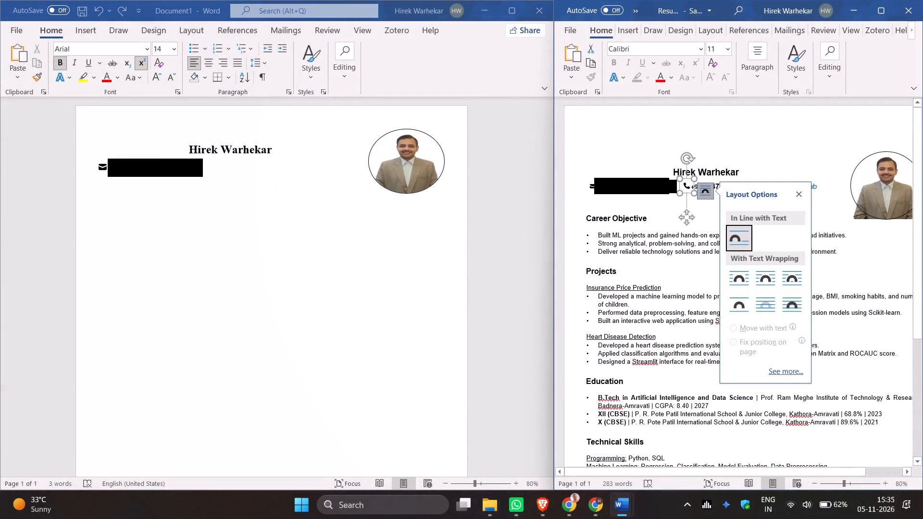
click(722, 157)
click(686, 185)
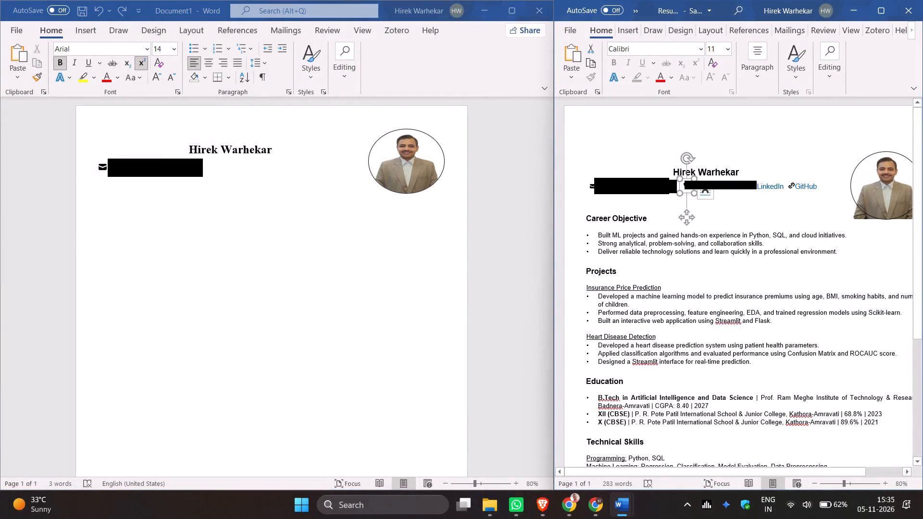
key(ctrl+c)
click(219, 165)
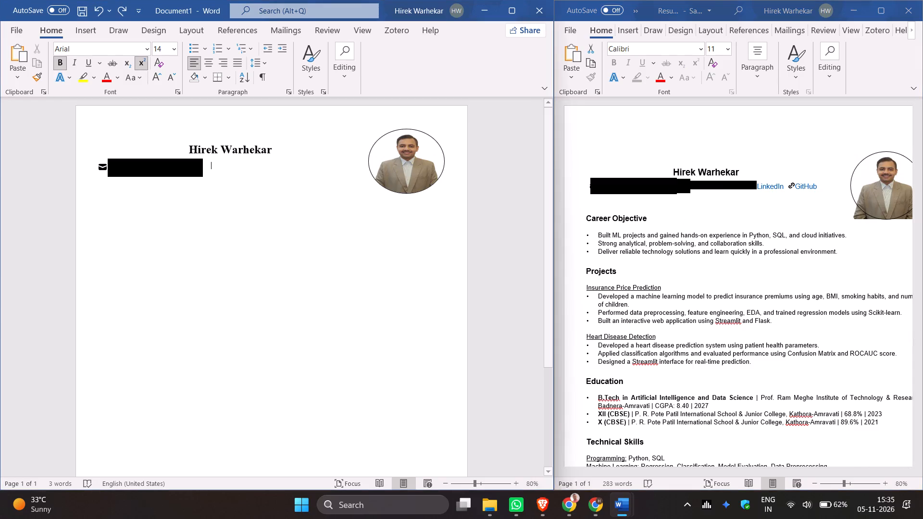
key(ctrl+v)
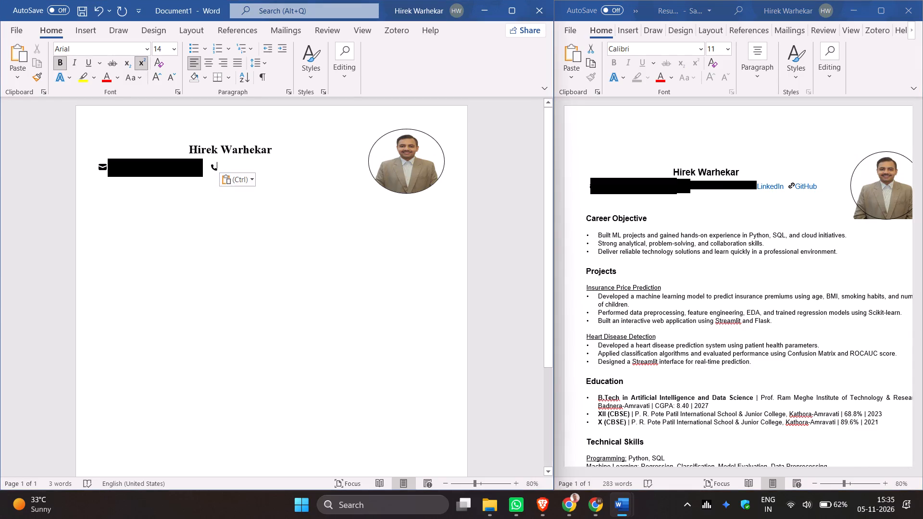
Enlarge the pasted phone icon slightly.
click(215, 169)
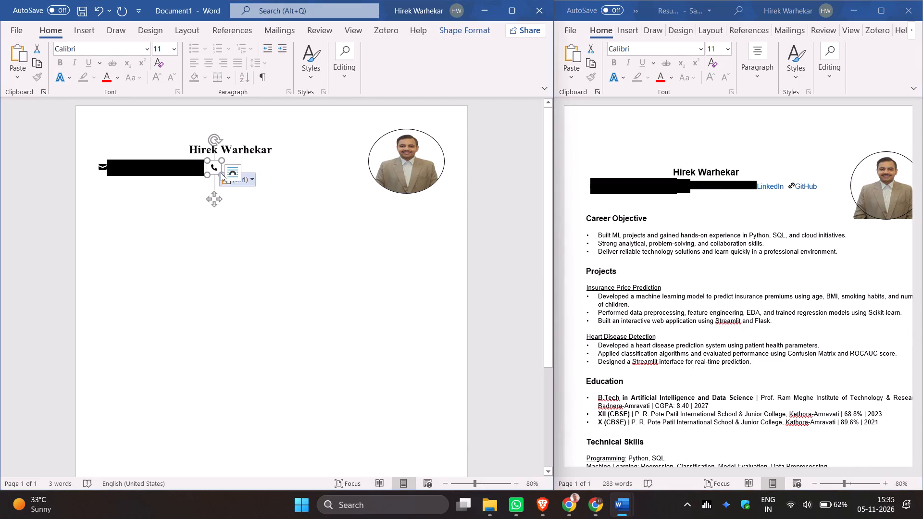
drag(221, 173, 226, 178)
click(253, 311)
drag(221, 172, 225, 180)
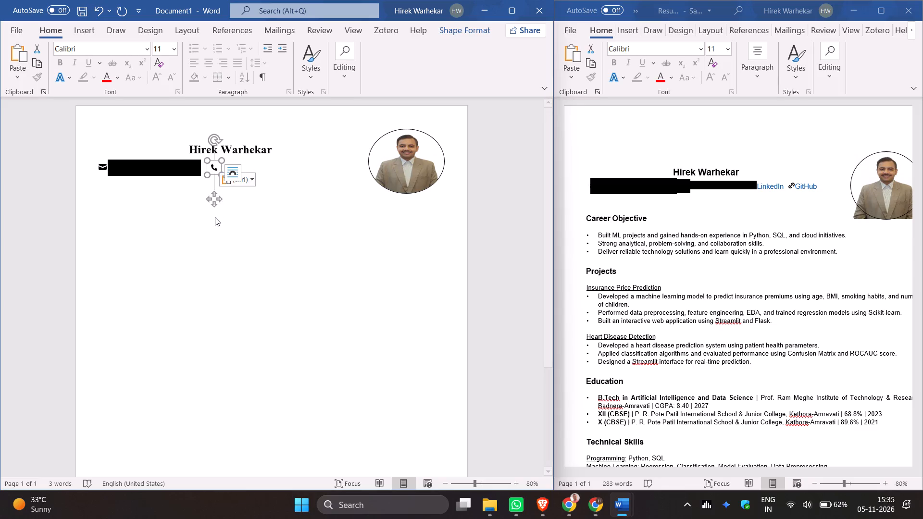
click(215, 223)
click(214, 220)
double_click(251, 209)
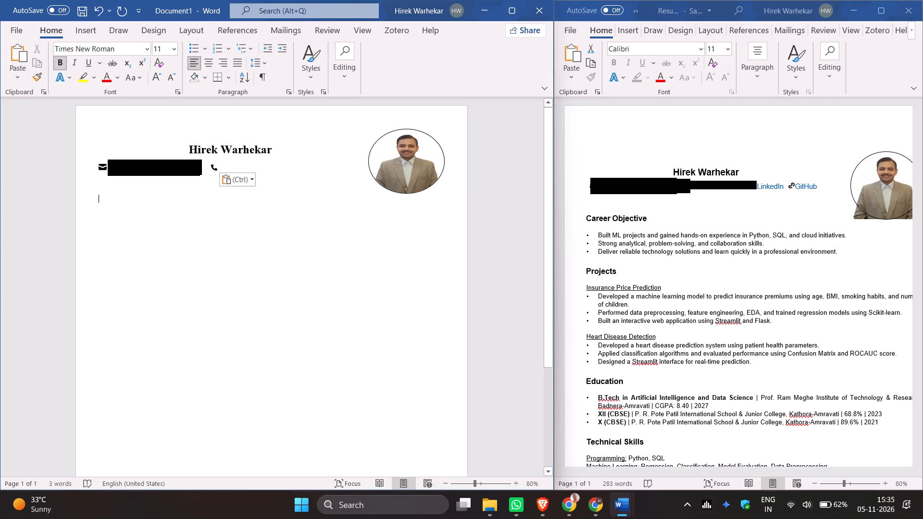
click(215, 168)
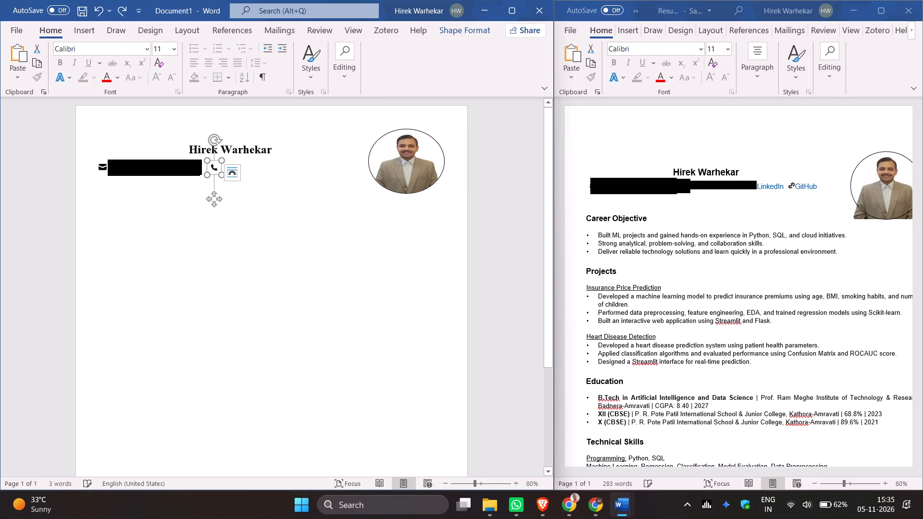
click(223, 174)
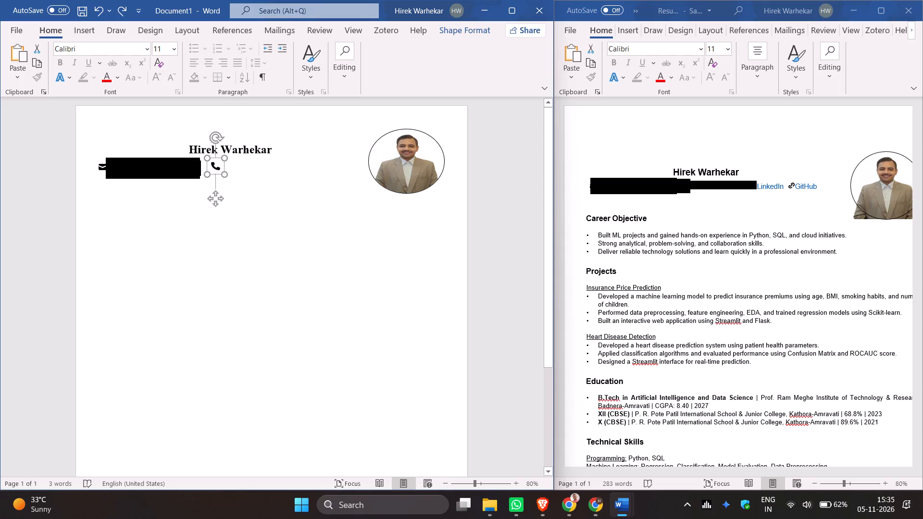
click(224, 207)
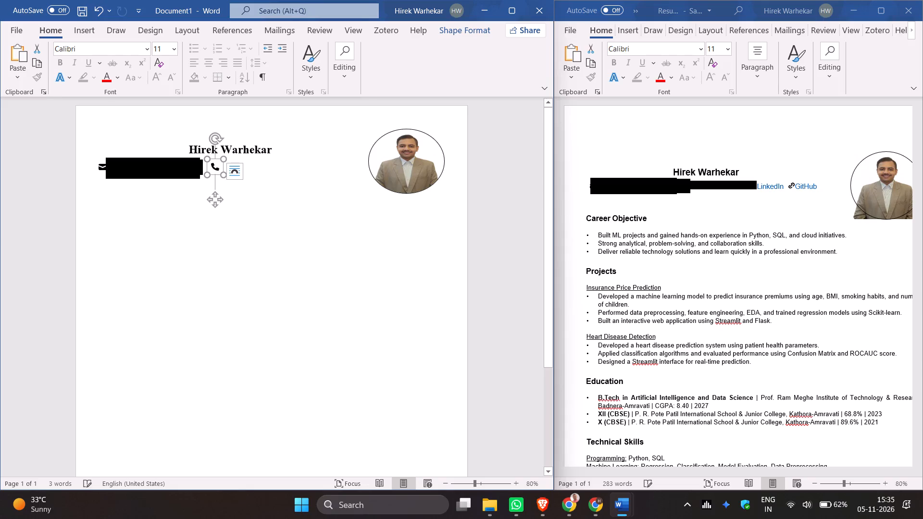
click(248, 203)
Insert a space after the phone icon, and copy the phone number from the converted resume to that spot.
click(232, 167)
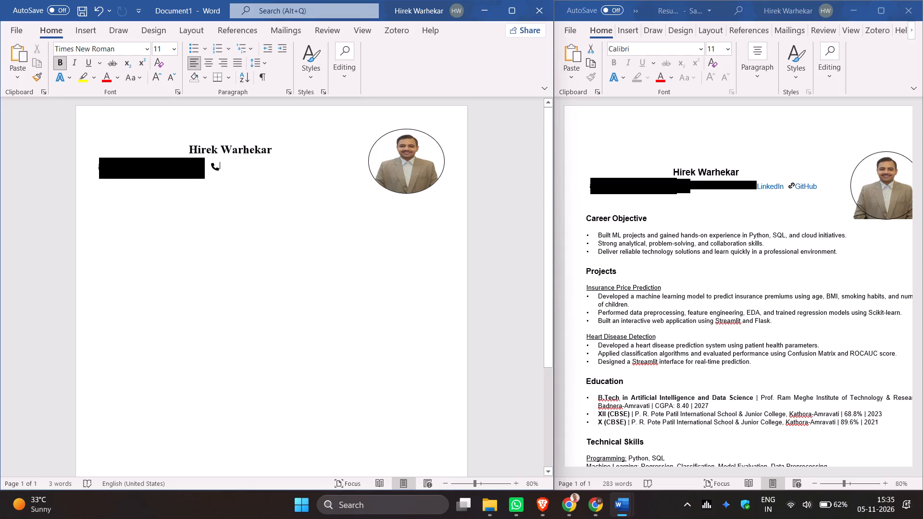
key(space)
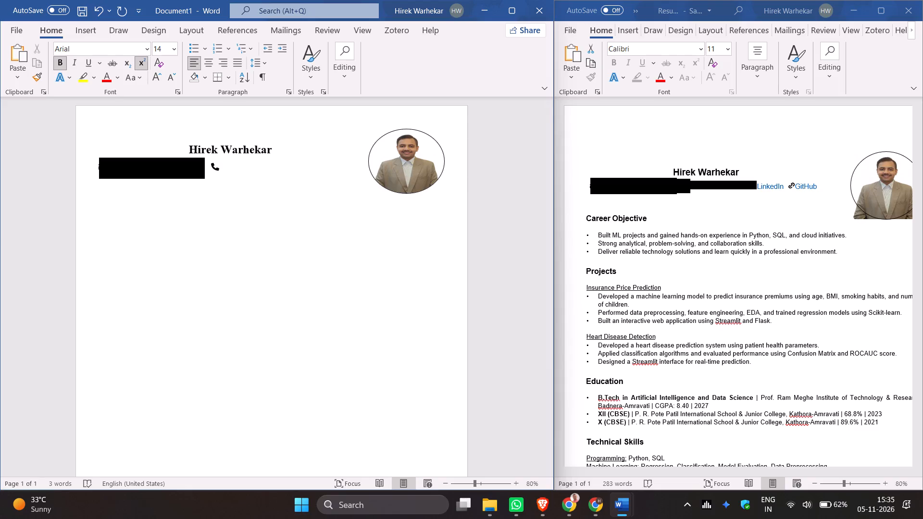
click(737, 184)
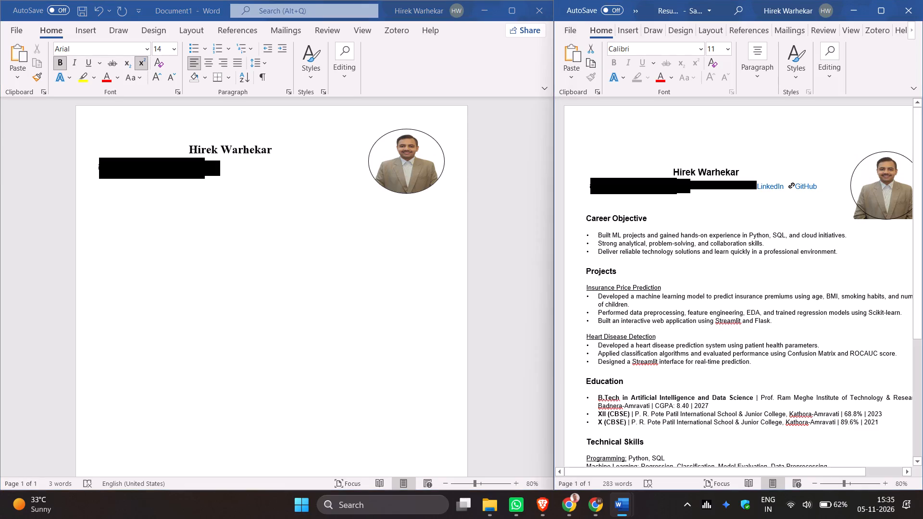
drag(742, 184, 692, 187)
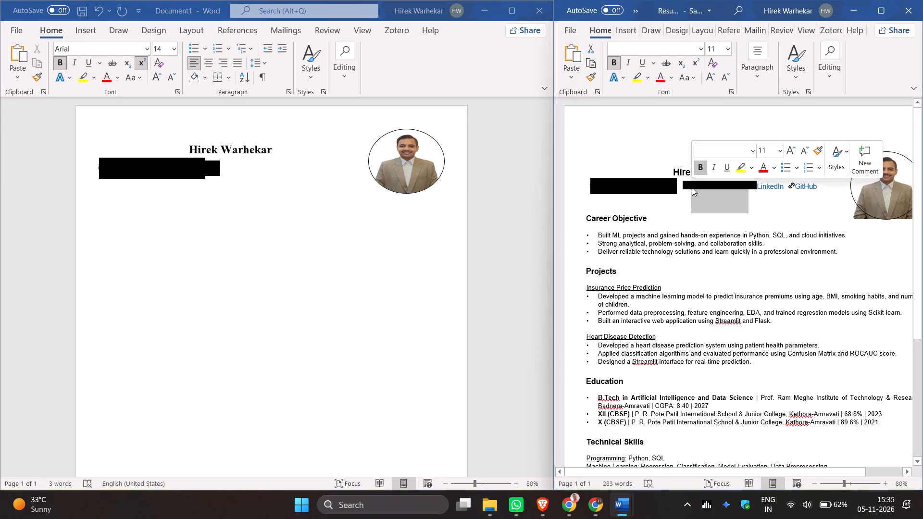
key(ctrl+c)
click(231, 165)
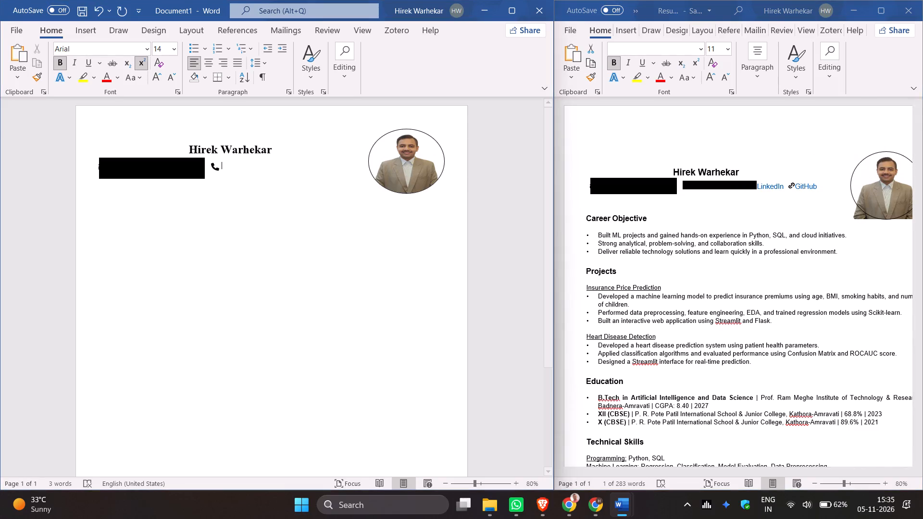
key(ctrl+v)
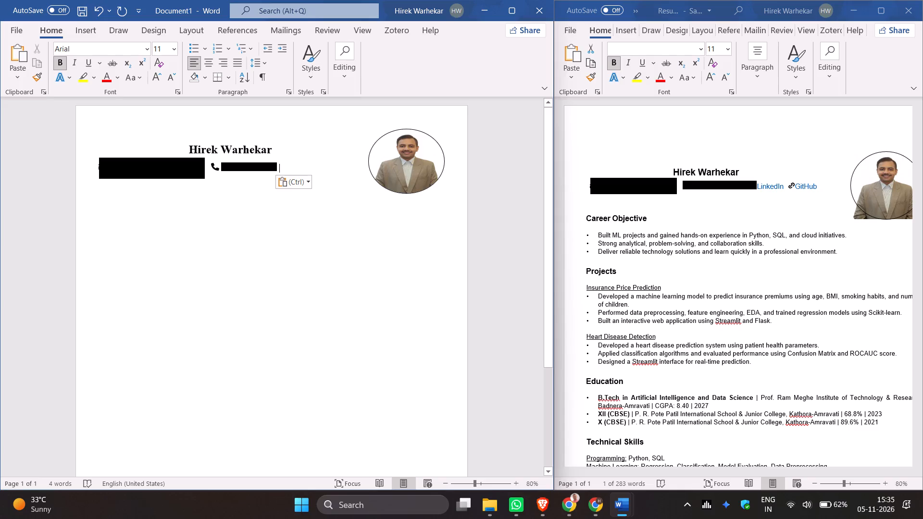
Set the pasted phone number in the contact line to size 12.
drag(274, 167, 226, 173)
drag(226, 173, 221, 173)
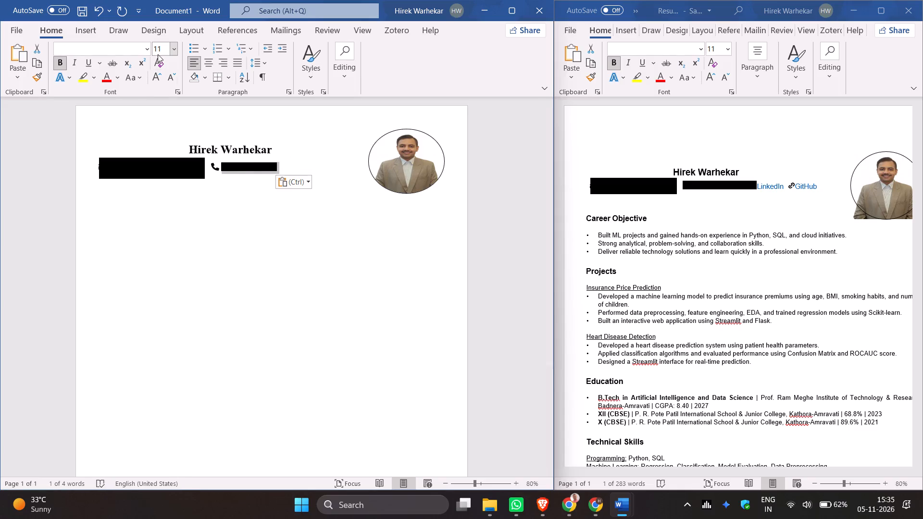
click(158, 76)
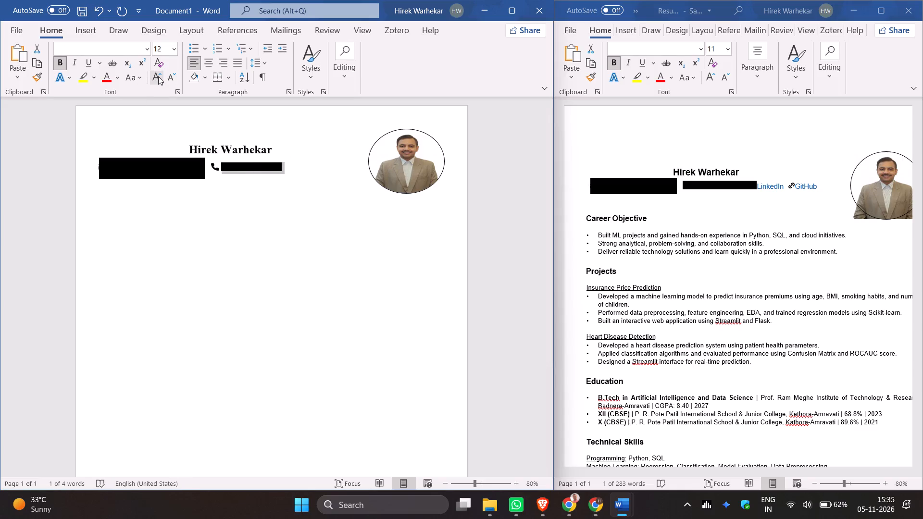
click(166, 168)
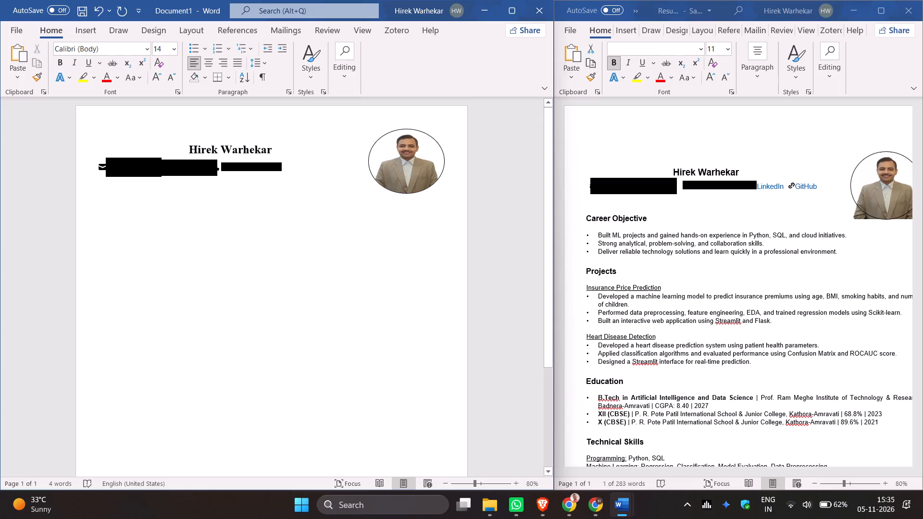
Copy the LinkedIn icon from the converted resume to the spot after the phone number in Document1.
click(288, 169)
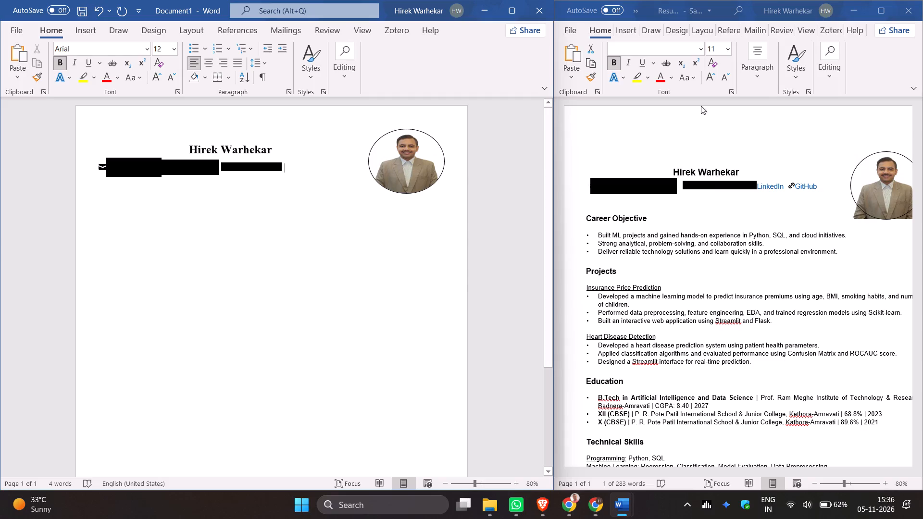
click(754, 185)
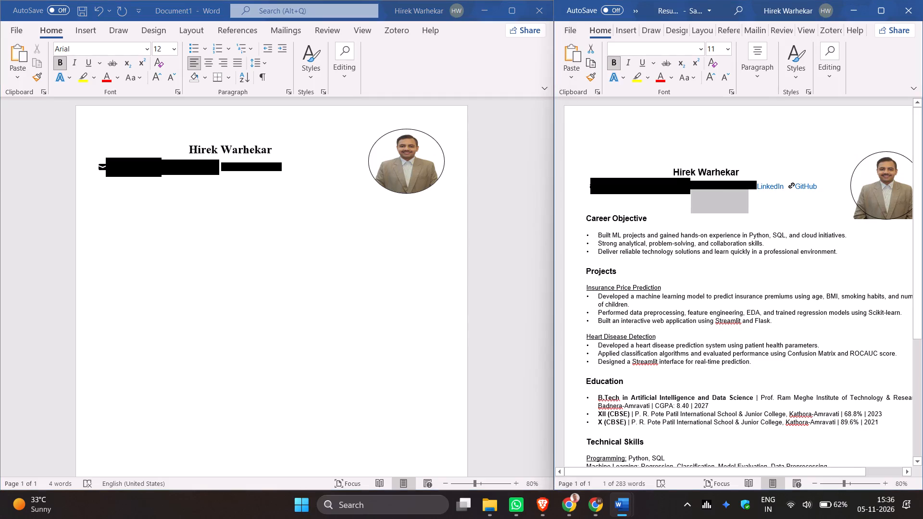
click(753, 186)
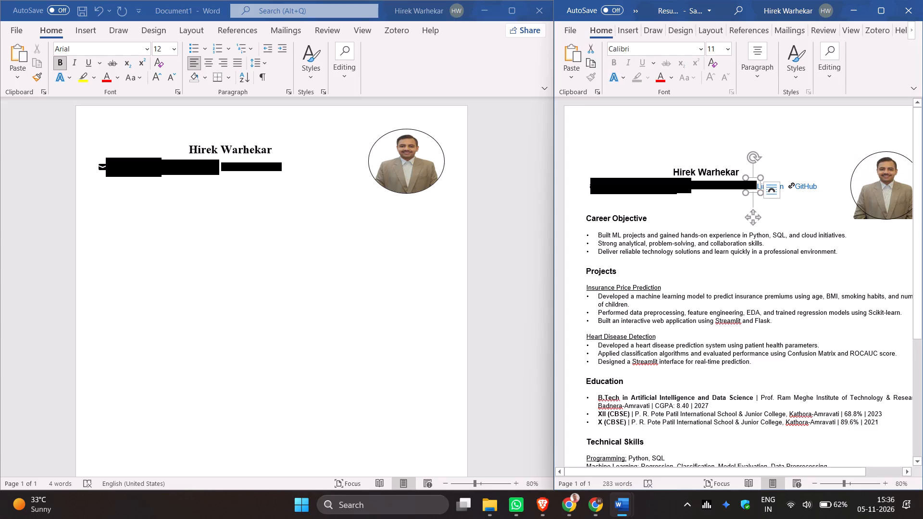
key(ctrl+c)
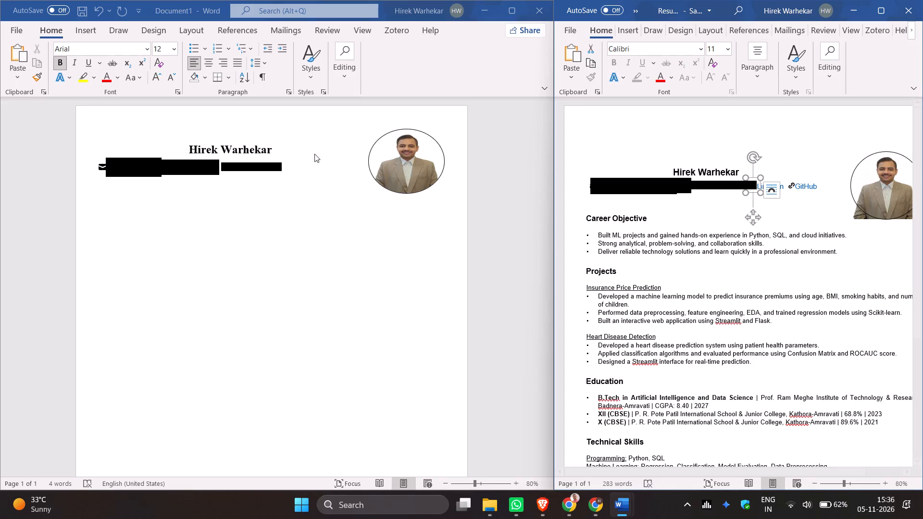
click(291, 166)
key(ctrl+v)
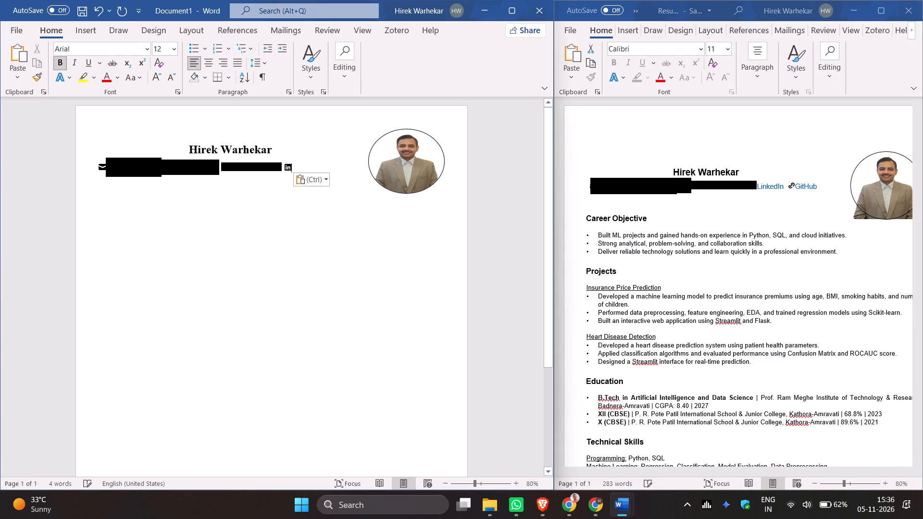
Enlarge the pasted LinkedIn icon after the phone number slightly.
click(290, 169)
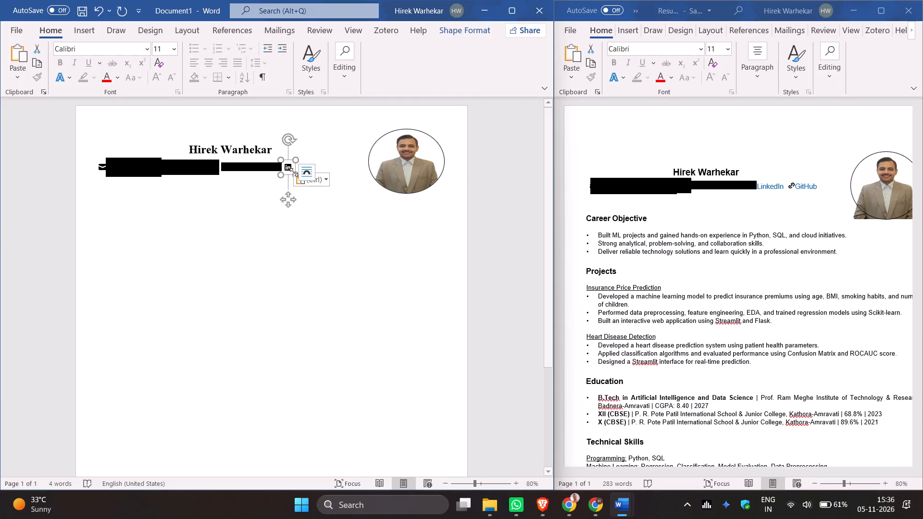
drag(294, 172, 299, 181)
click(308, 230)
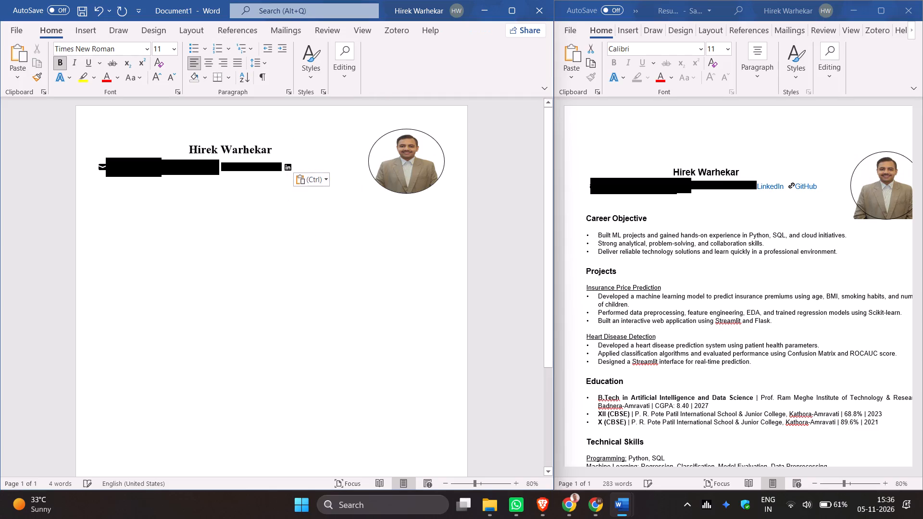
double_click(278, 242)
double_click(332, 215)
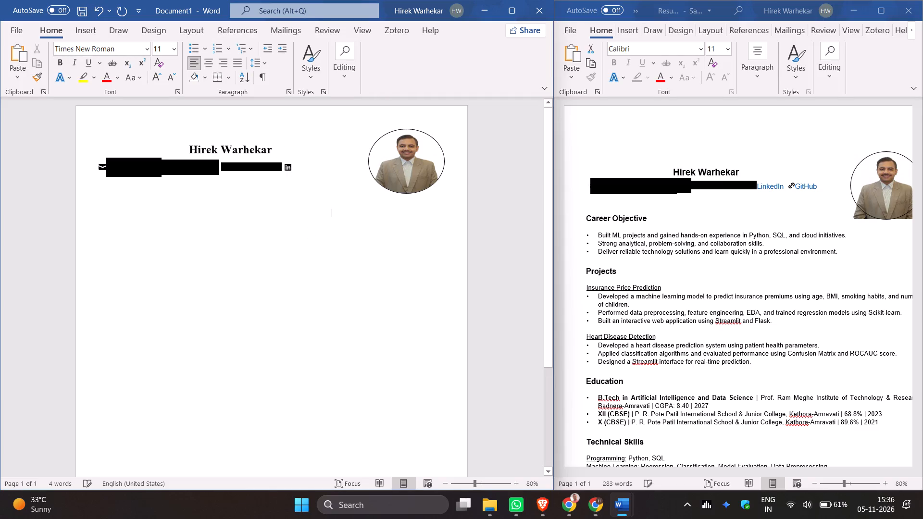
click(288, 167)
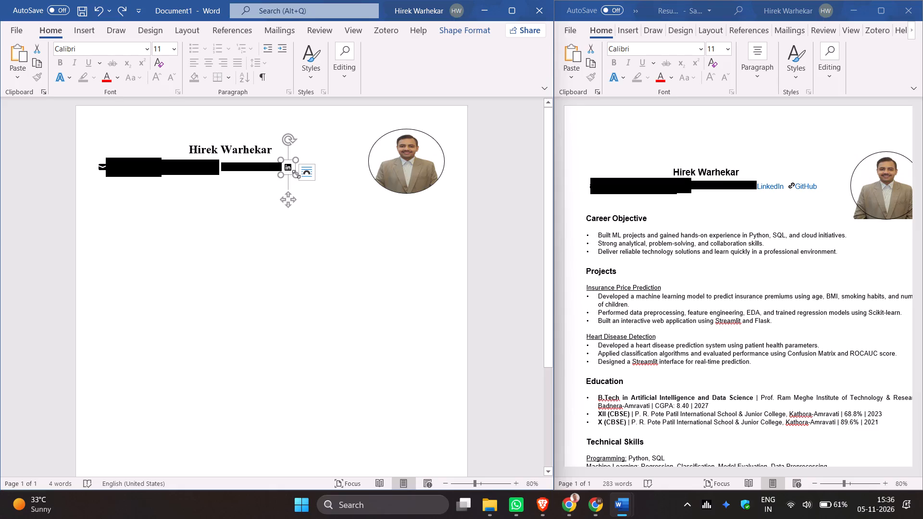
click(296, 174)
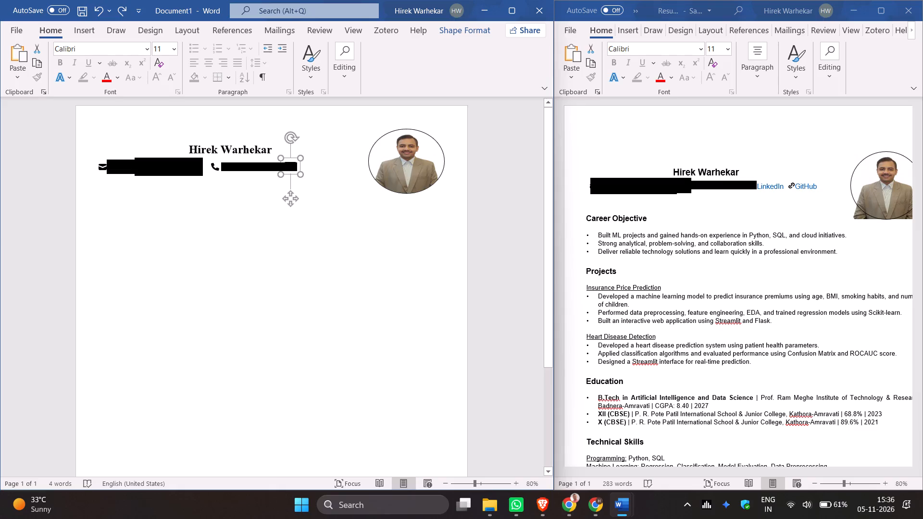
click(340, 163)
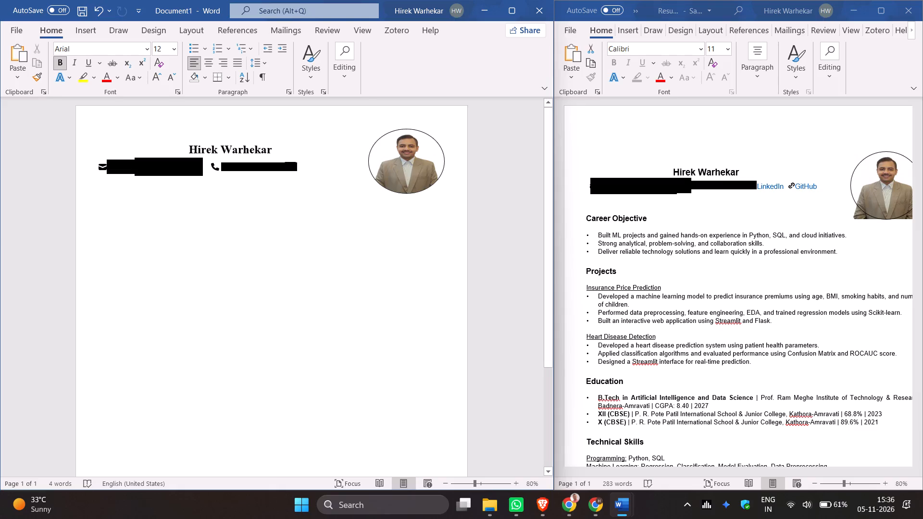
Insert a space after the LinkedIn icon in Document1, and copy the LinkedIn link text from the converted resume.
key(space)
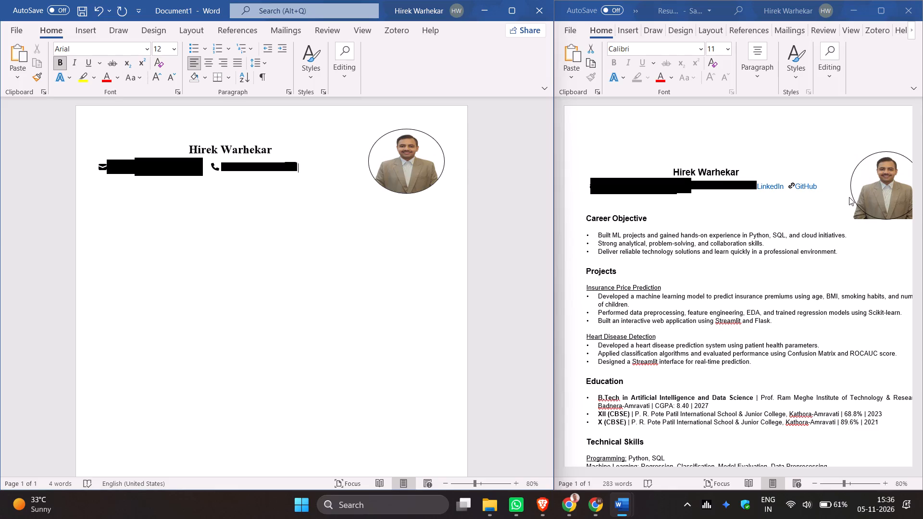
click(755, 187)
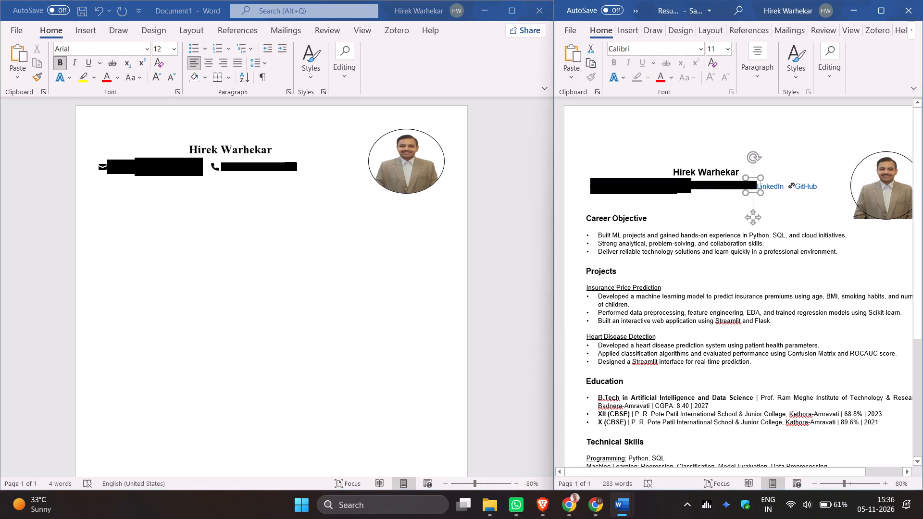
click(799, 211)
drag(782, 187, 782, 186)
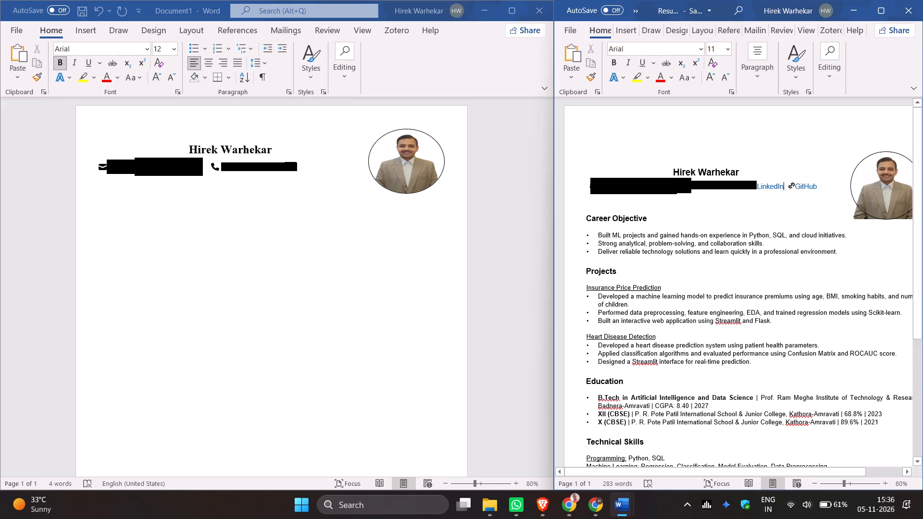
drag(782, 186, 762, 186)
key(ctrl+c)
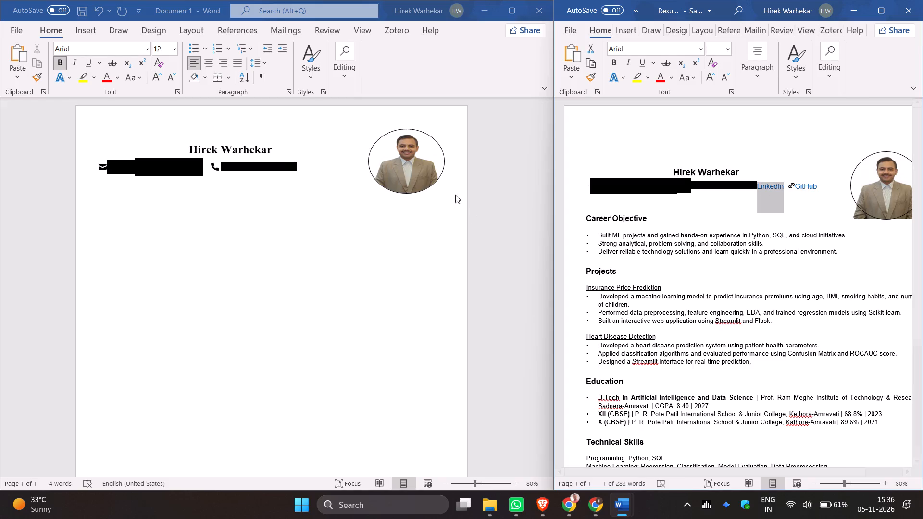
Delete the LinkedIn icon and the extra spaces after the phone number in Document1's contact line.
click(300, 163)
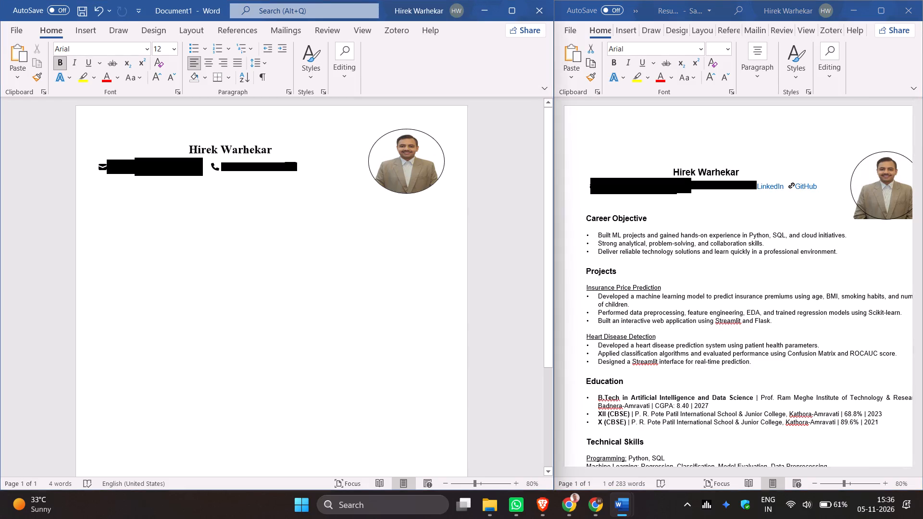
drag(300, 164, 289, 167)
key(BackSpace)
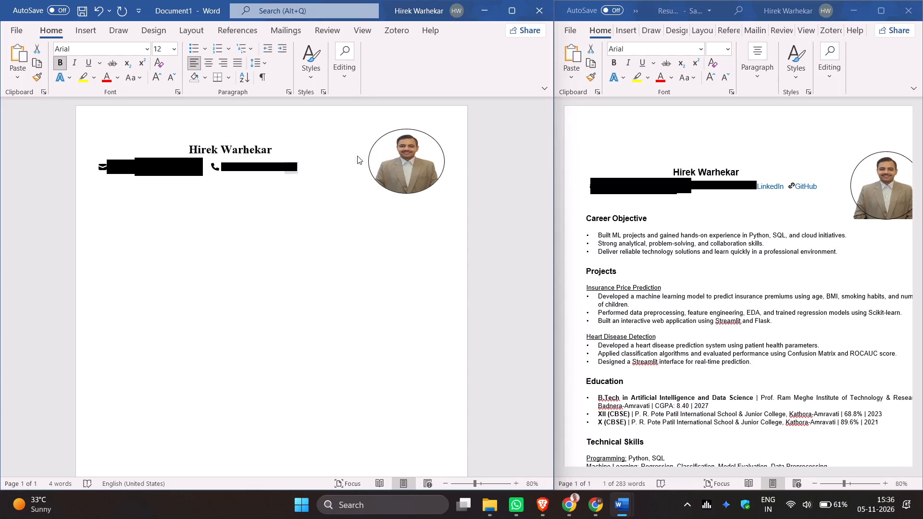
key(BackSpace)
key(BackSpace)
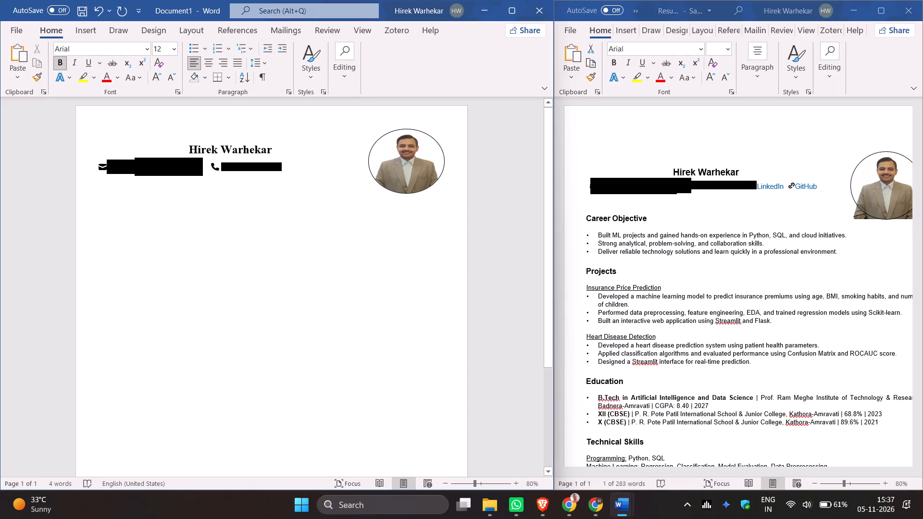
Centre the contact line with the e-mail address and phone number below the name.
click(99, 167)
click(209, 210)
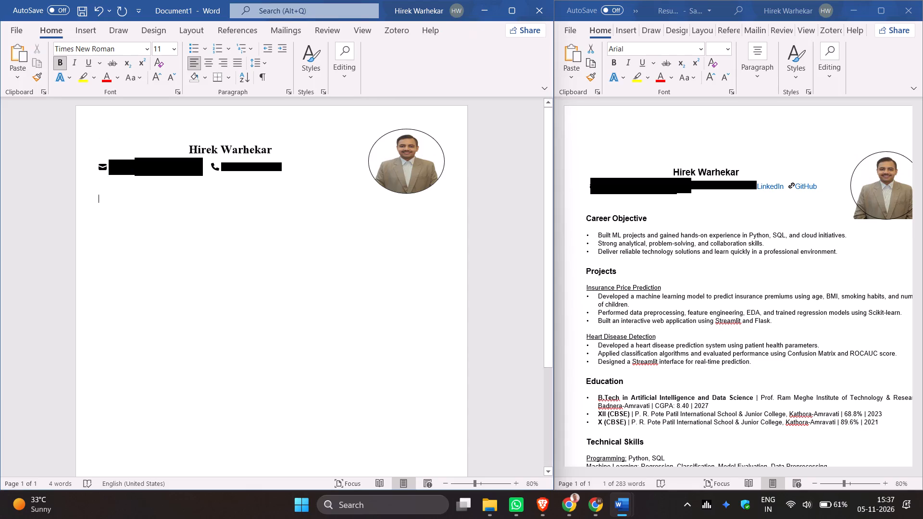
drag(282, 167, 90, 167)
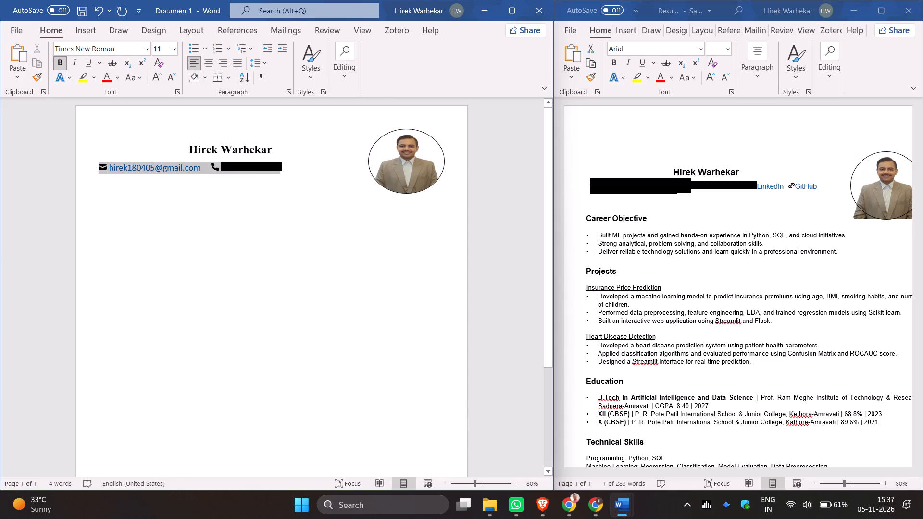
drag(90, 167, 90, 166)
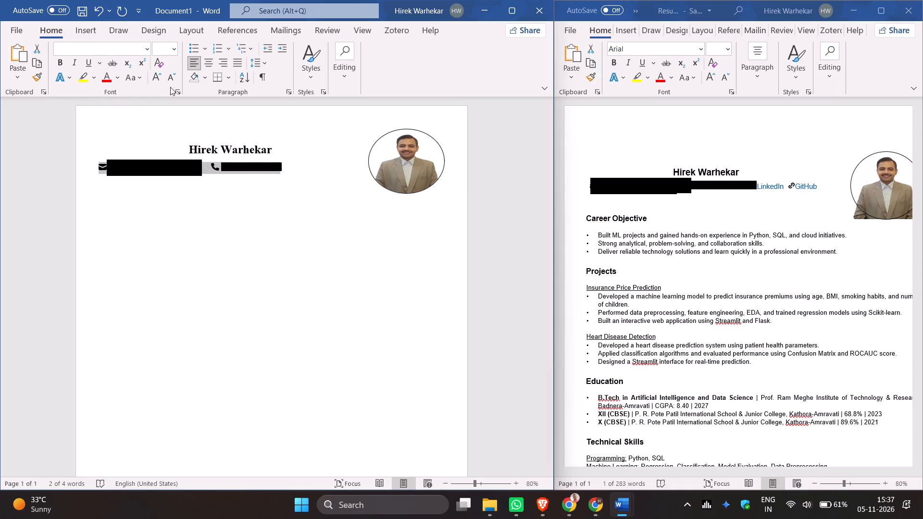
click(209, 60)
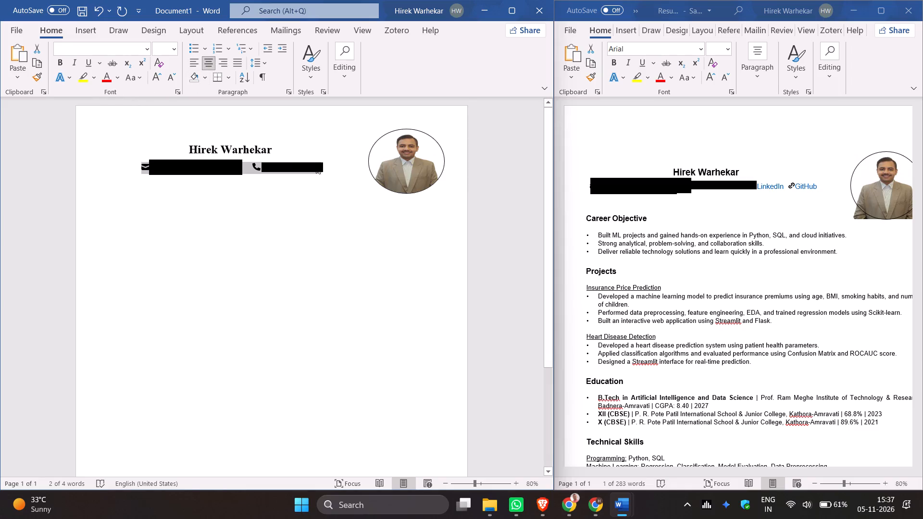
Start a new line below the contact line and copy the LinkedIn icon from the converted resume onto it.
click(323, 167)
key(BackSpace)
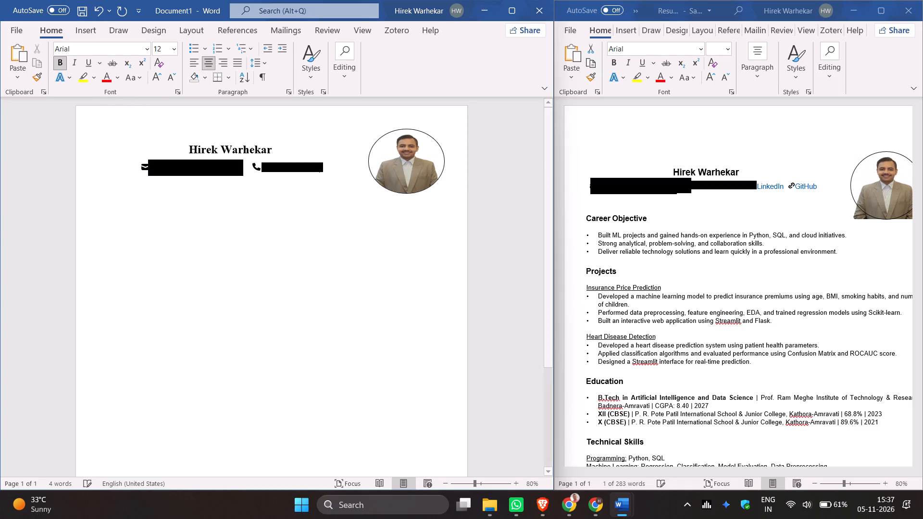
key(Return)
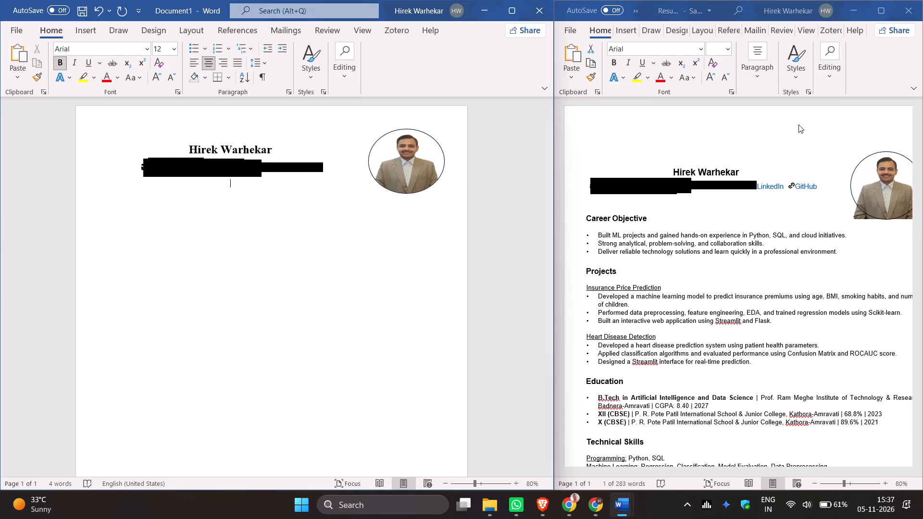
click(751, 185)
click(753, 185)
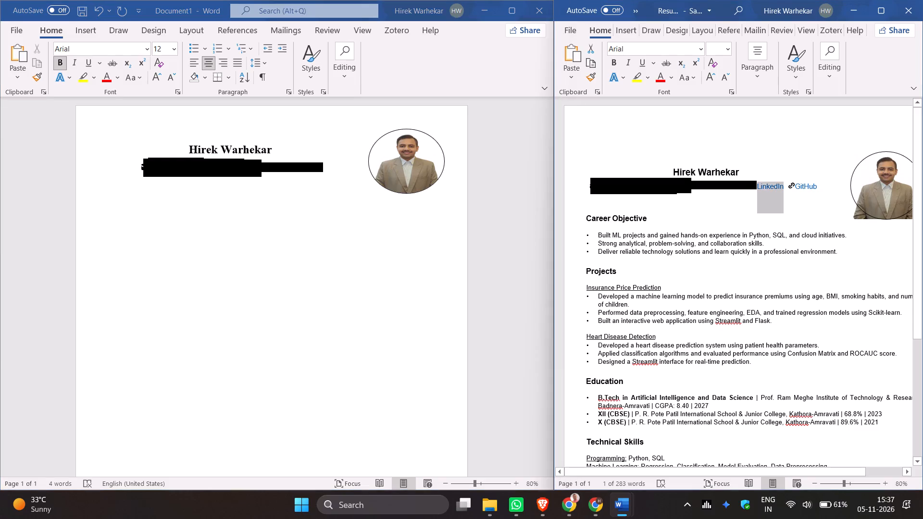
key(ctrl+c)
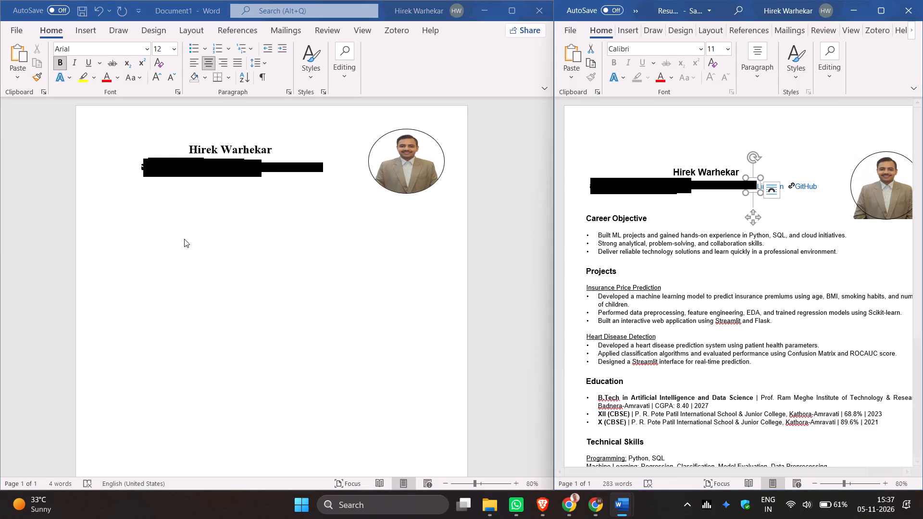
click(235, 186)
key(ctrl+v)
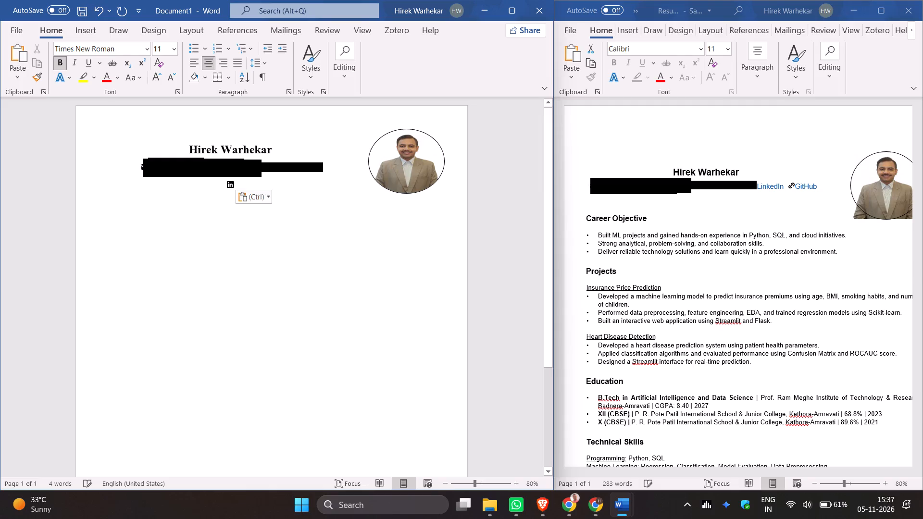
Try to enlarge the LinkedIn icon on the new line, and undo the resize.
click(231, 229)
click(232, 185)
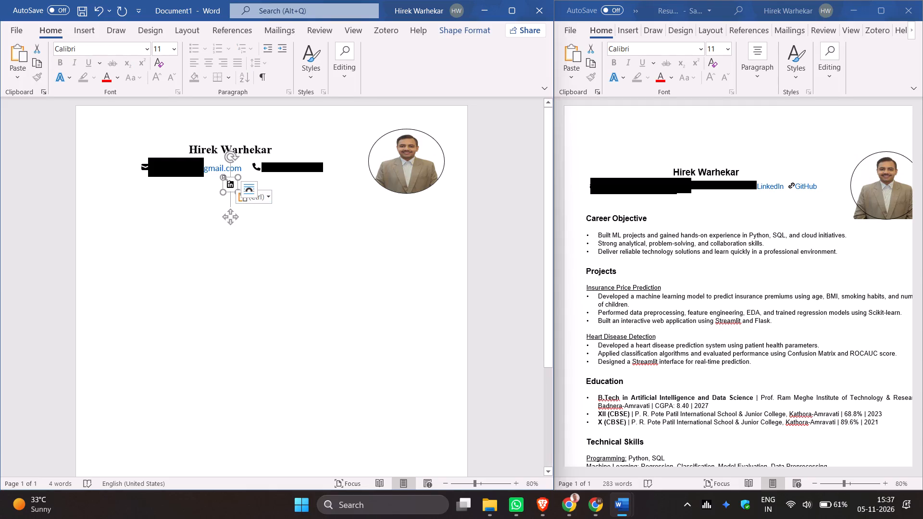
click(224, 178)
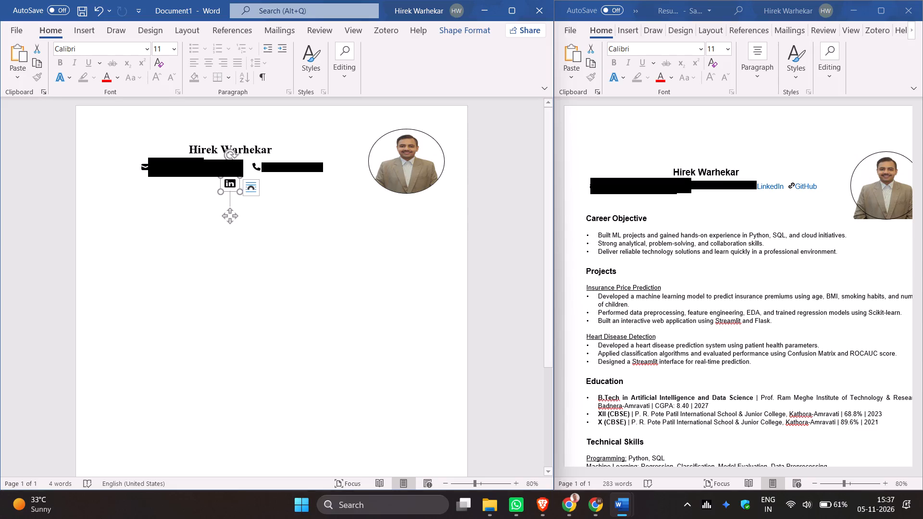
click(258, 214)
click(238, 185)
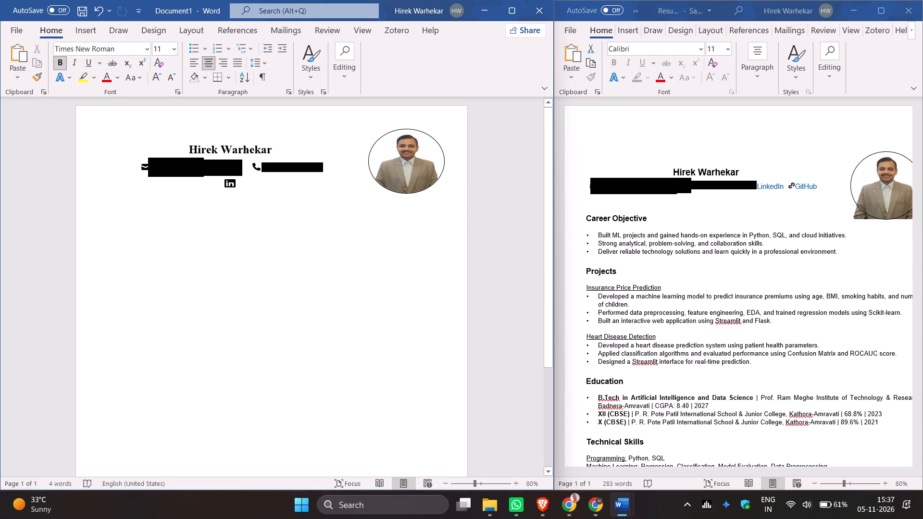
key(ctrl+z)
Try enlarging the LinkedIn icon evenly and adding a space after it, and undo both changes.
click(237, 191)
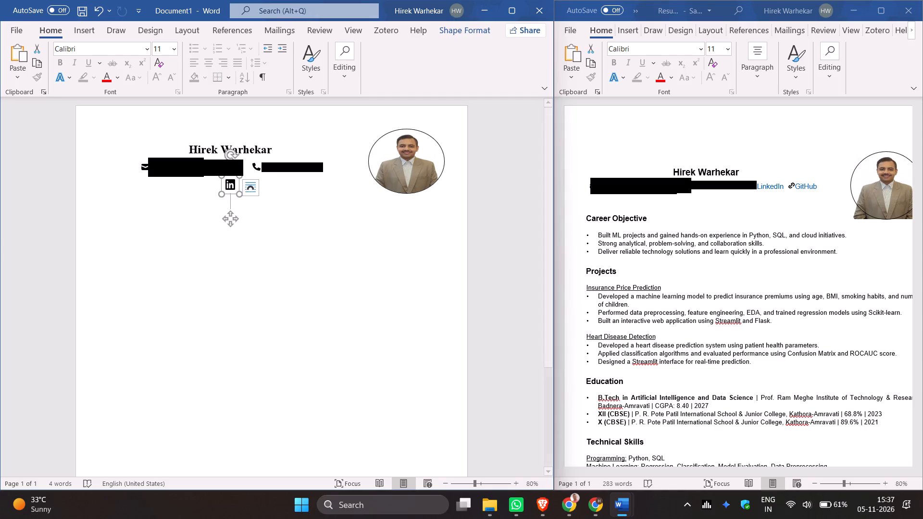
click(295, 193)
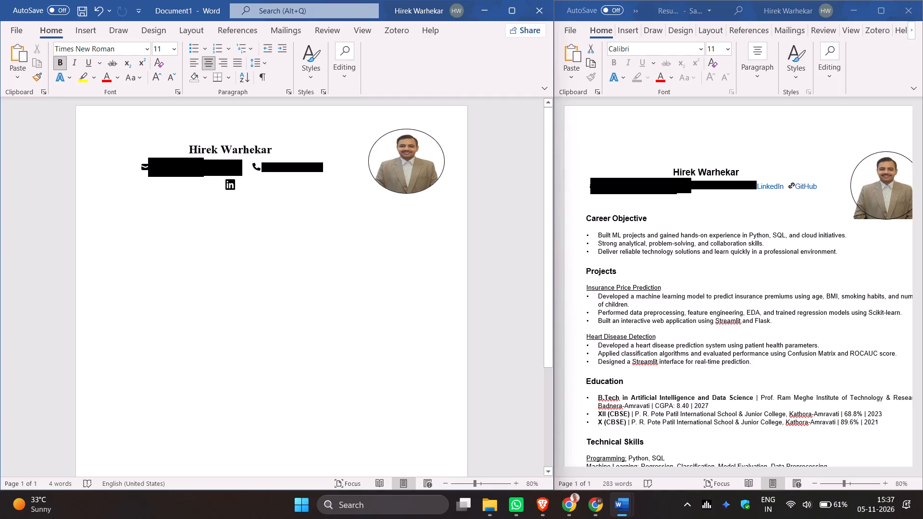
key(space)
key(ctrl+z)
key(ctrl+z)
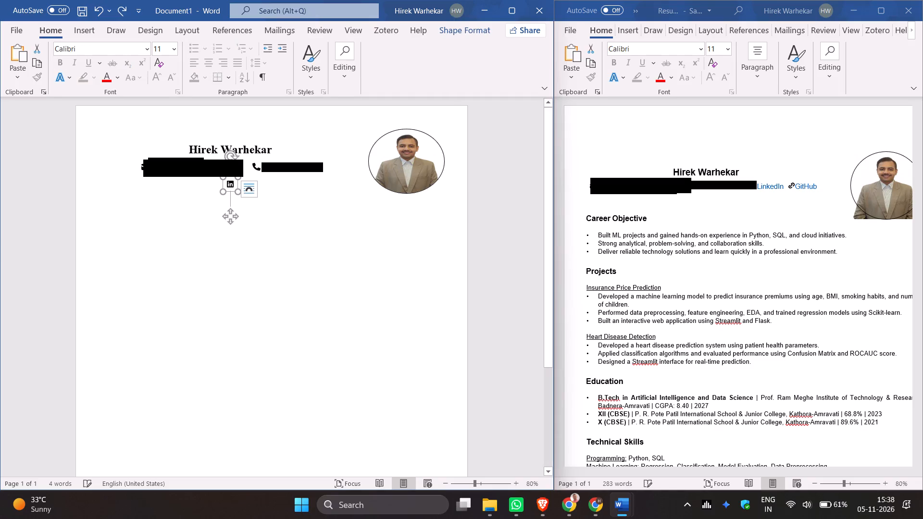
Enlarge the LinkedIn icon on the line below the e-mail and phone number.
click(237, 193)
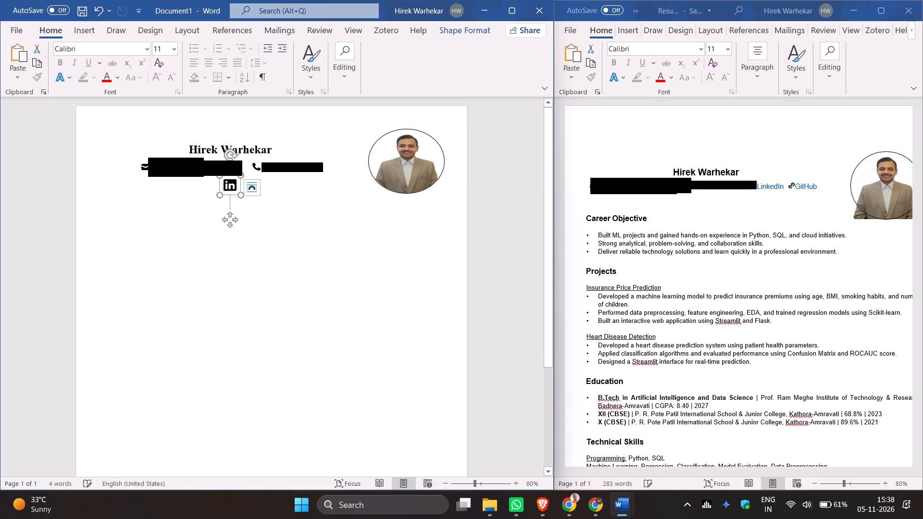
click(281, 205)
Add a space after the LinkedIn icon and copy the "LinkedIn" link text from the converted resume there.
click(249, 186)
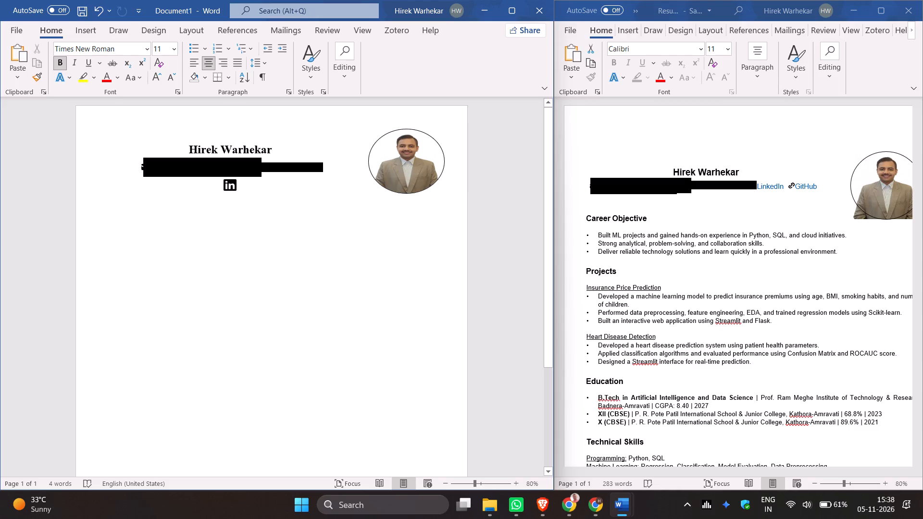
click(249, 192)
key(space)
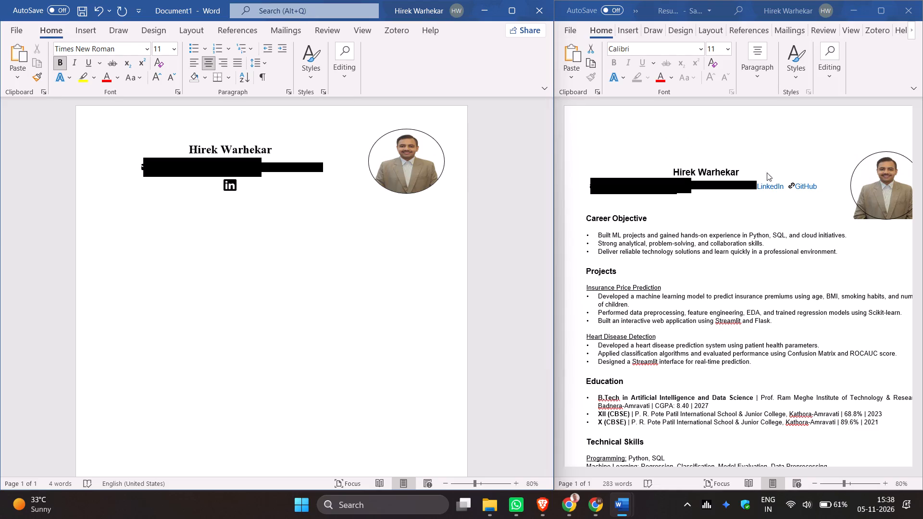
double_click(773, 186)
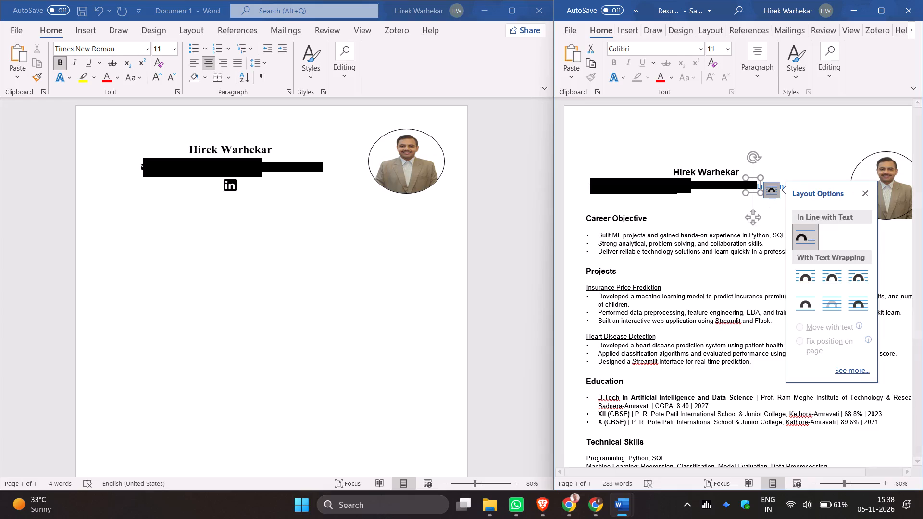
click(816, 133)
drag(784, 188, 754, 187)
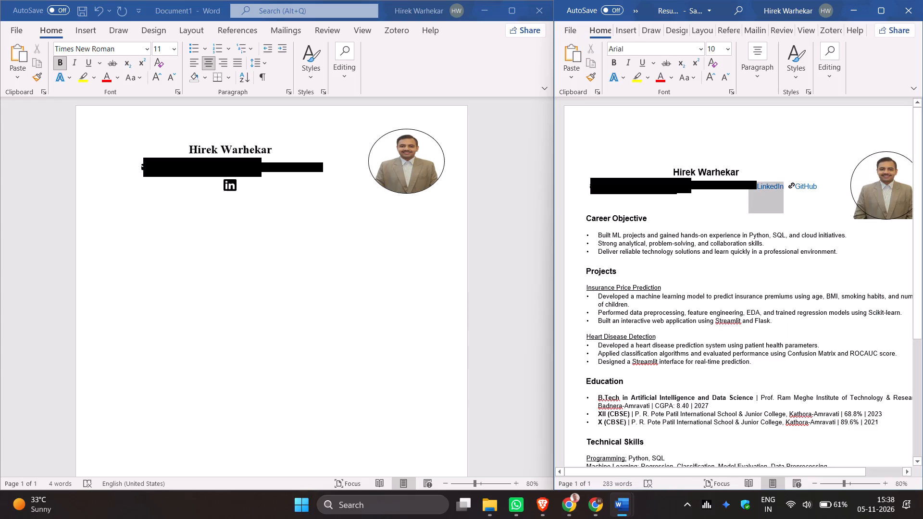
drag(754, 187, 757, 185)
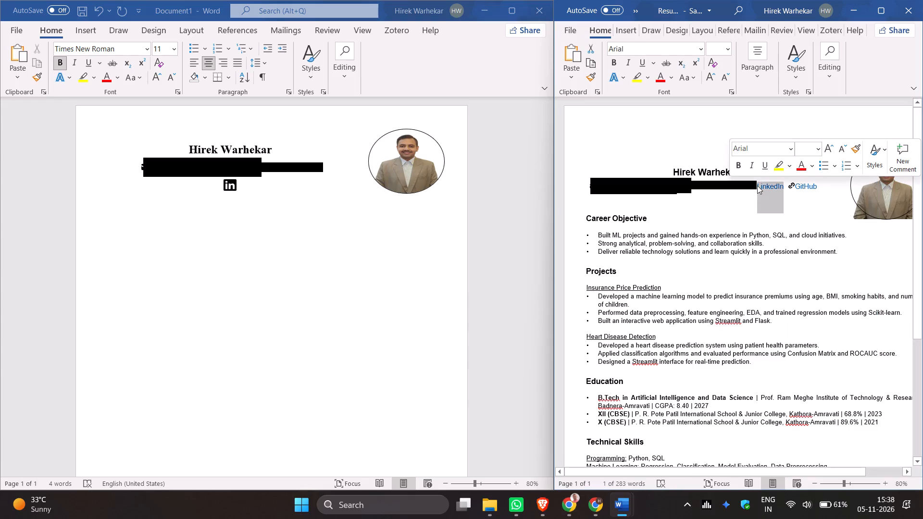
key(ctrl+c)
click(248, 186)
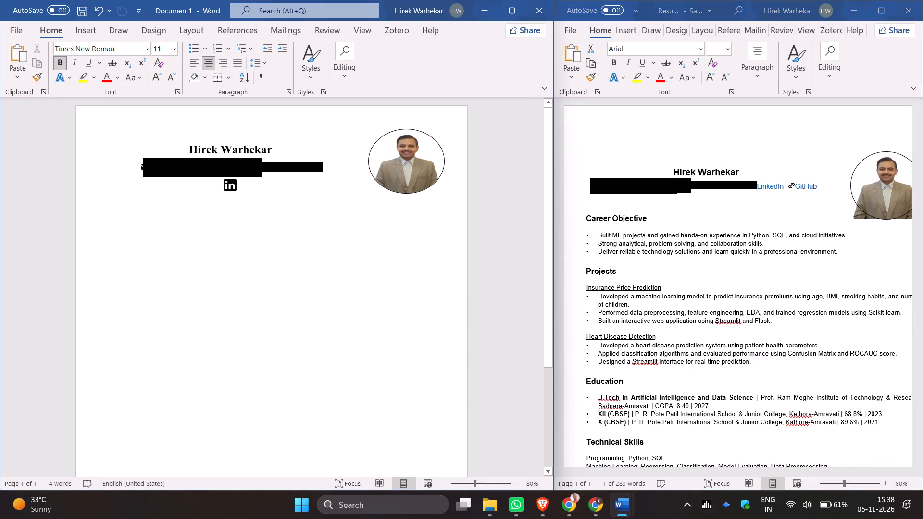
key(ctrl+v)
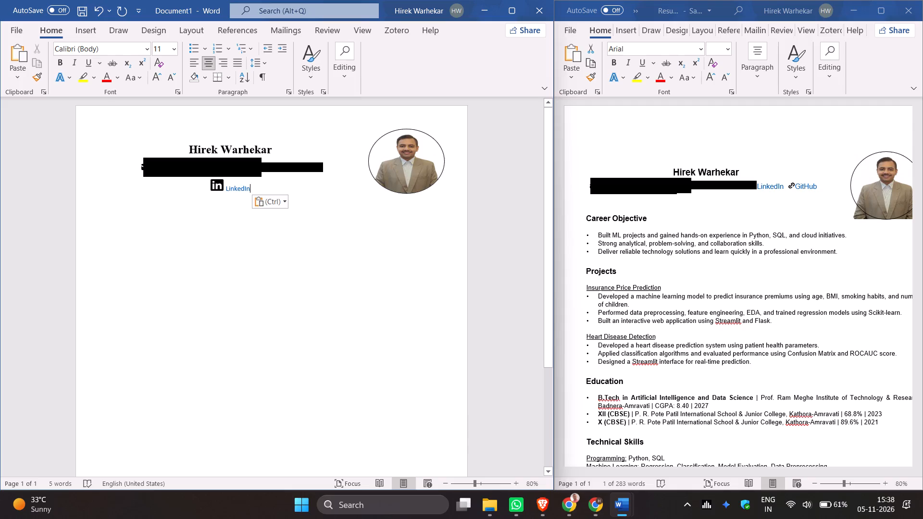
Add spacing after the "LinkedIn" text and copy the chain-link icon beside GitHub from the converted resume there.
key(space)
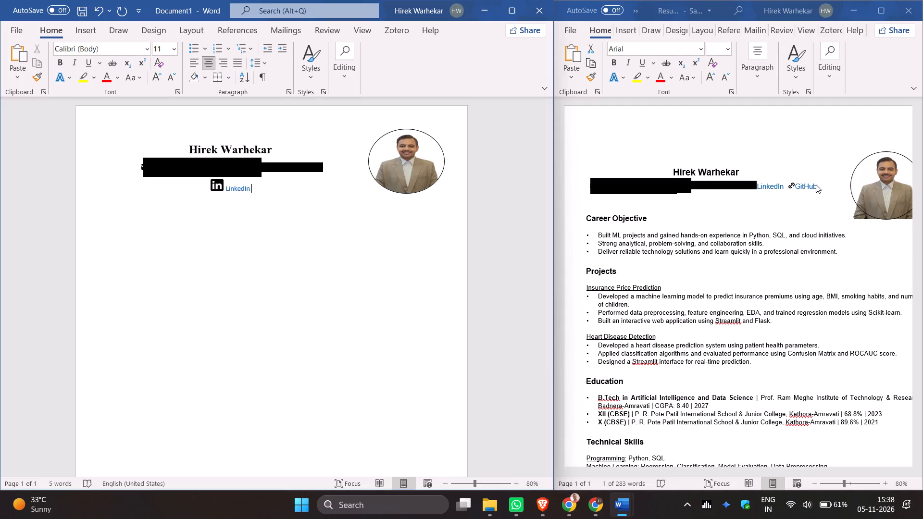
click(792, 185)
click(792, 185)
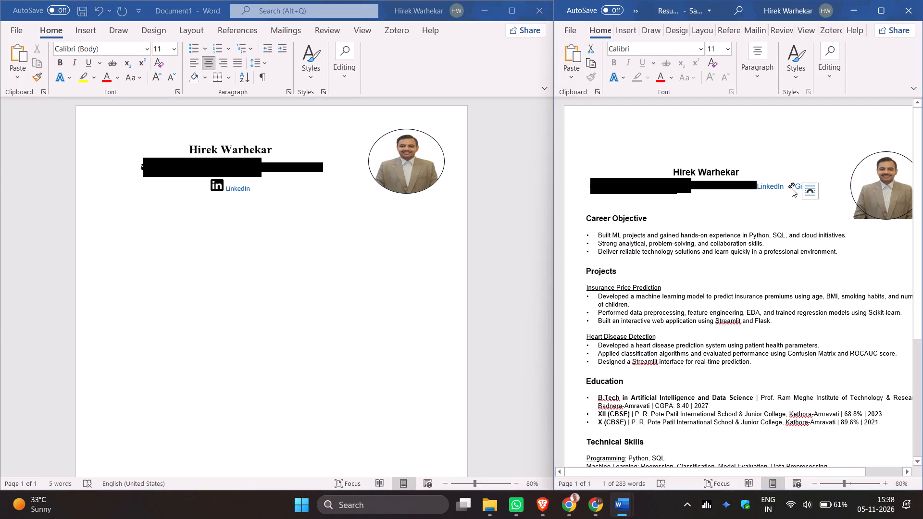
click(791, 186)
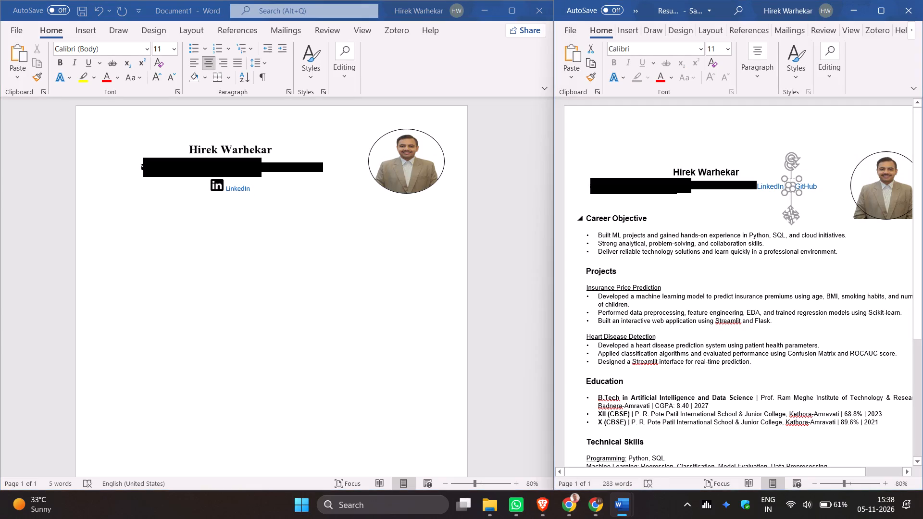
click(831, 251)
click(792, 187)
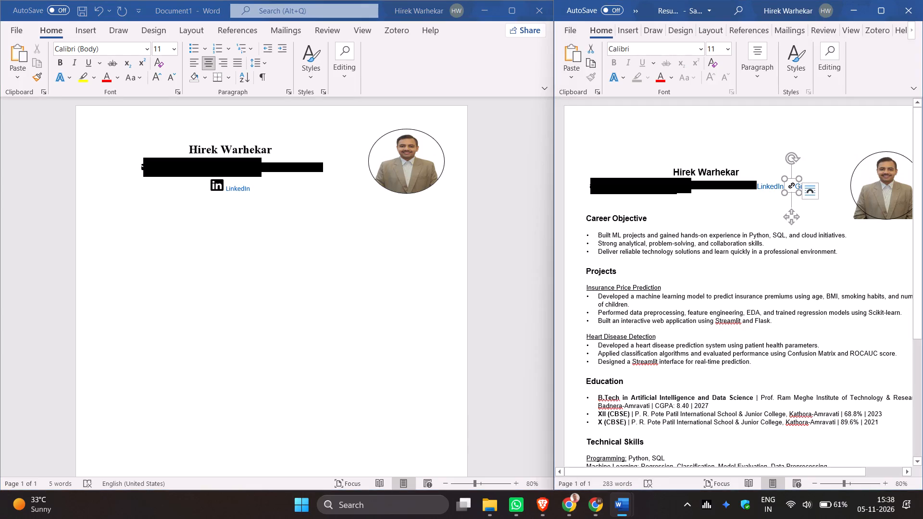
right_click(792, 186)
click(812, 213)
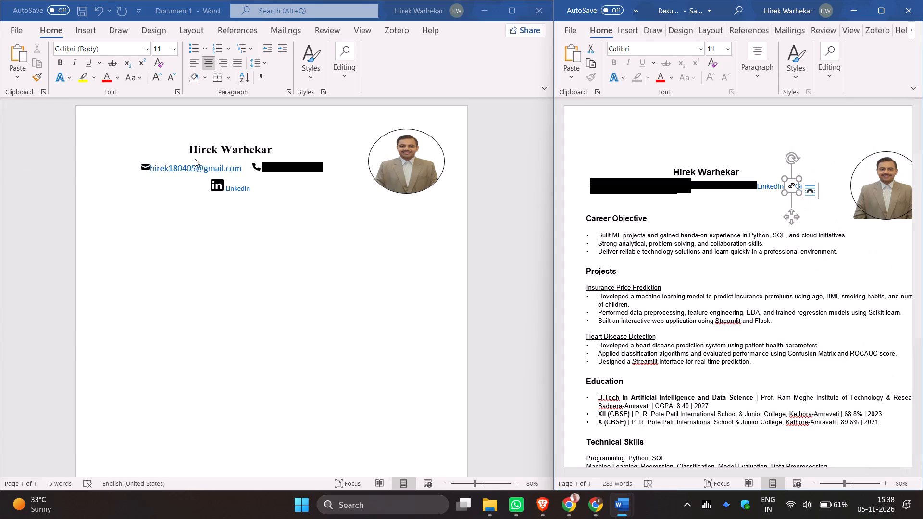
click(277, 189)
key(space)
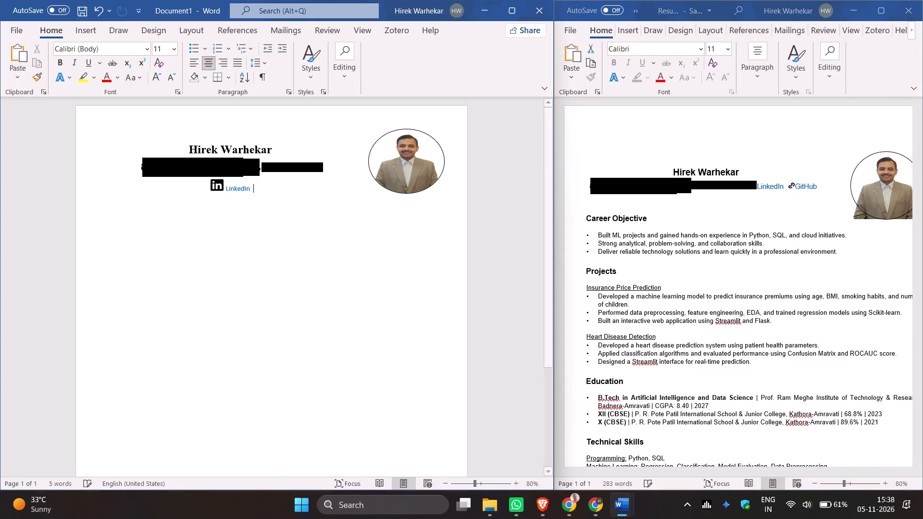
key(ctrl+v)
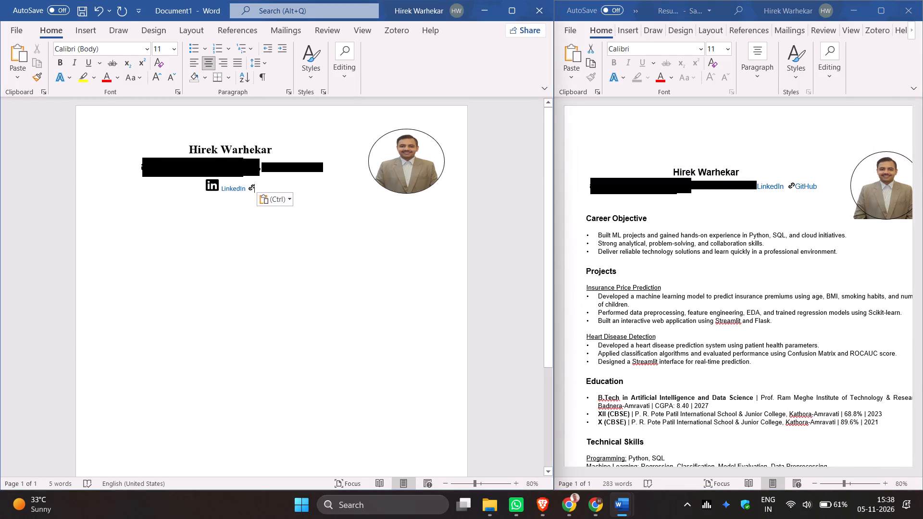
Slightly enlarge the chain-link icon placed after the "LinkedIn" text.
click(251, 188)
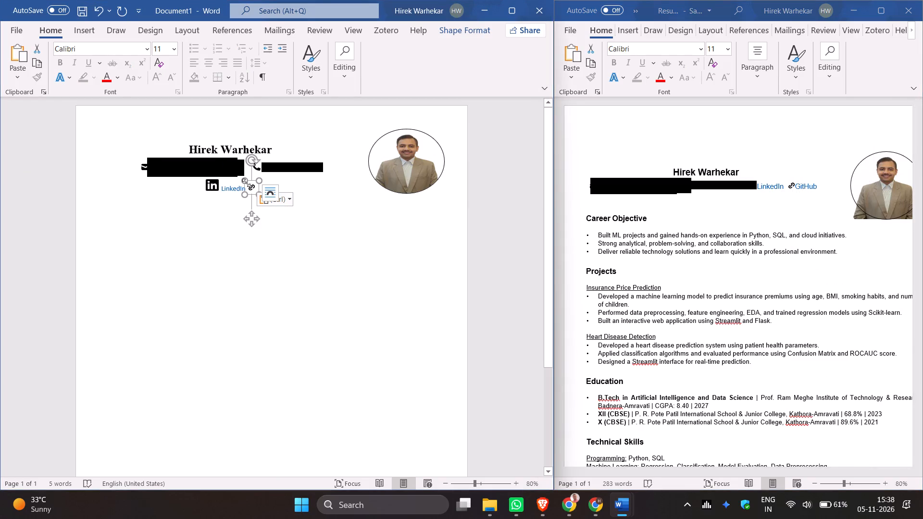
click(246, 182)
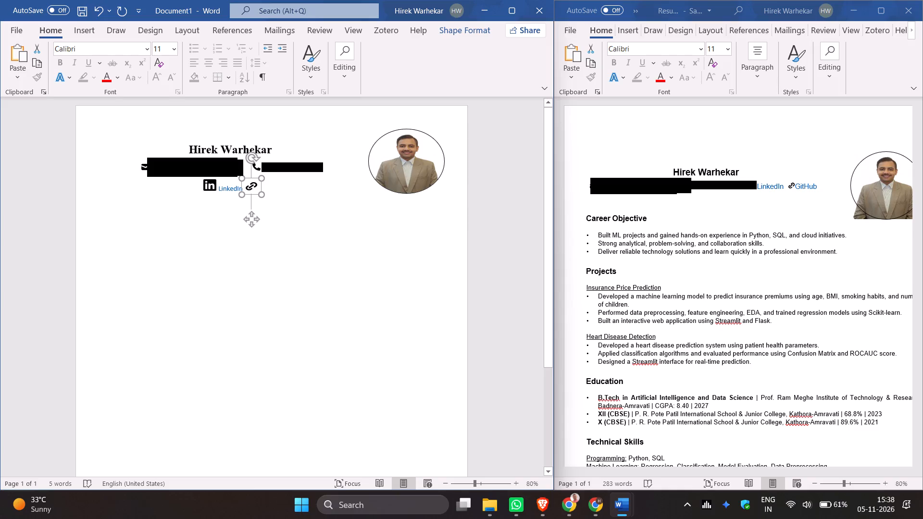
Add a space after the chain-link icon and copy the "GitHub" link text from the converted resume there.
click(822, 185)
click(822, 189)
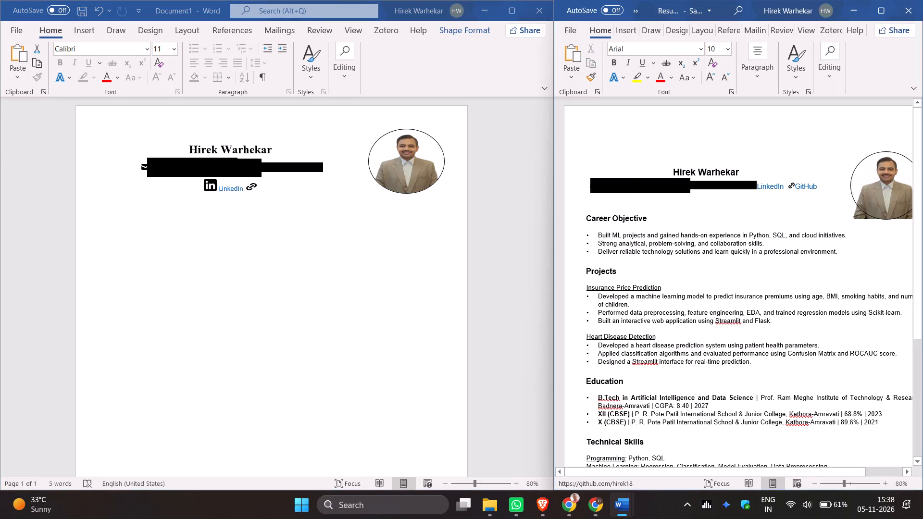
drag(816, 185, 796, 186)
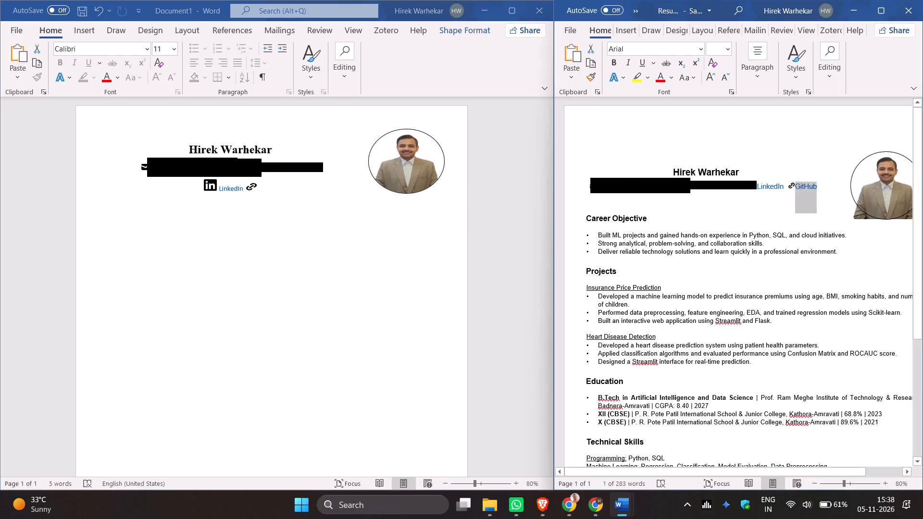
key(ctrl+c)
click(267, 185)
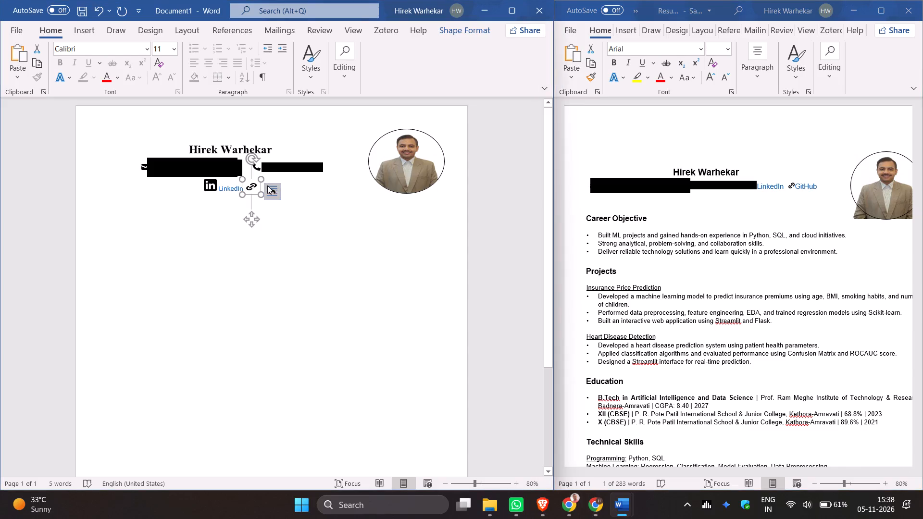
click(302, 185)
key(space)
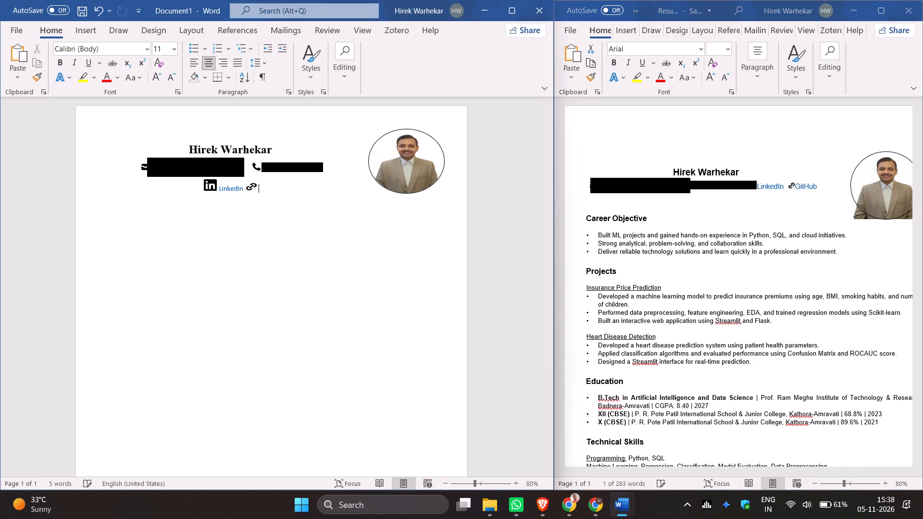
key(ctrl+v)
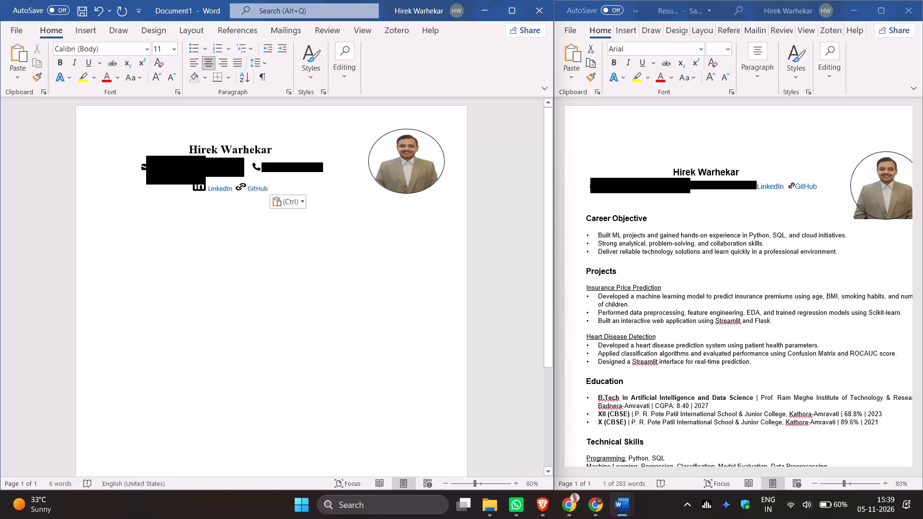
click(224, 187)
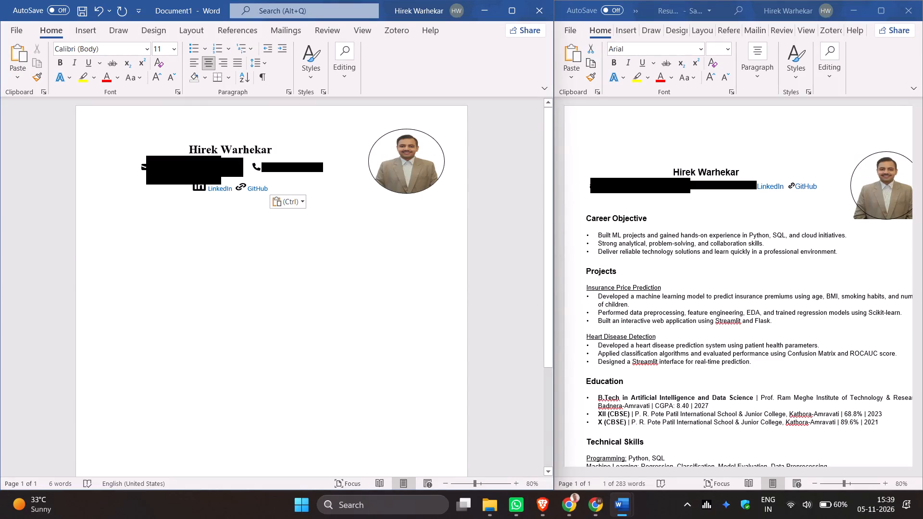
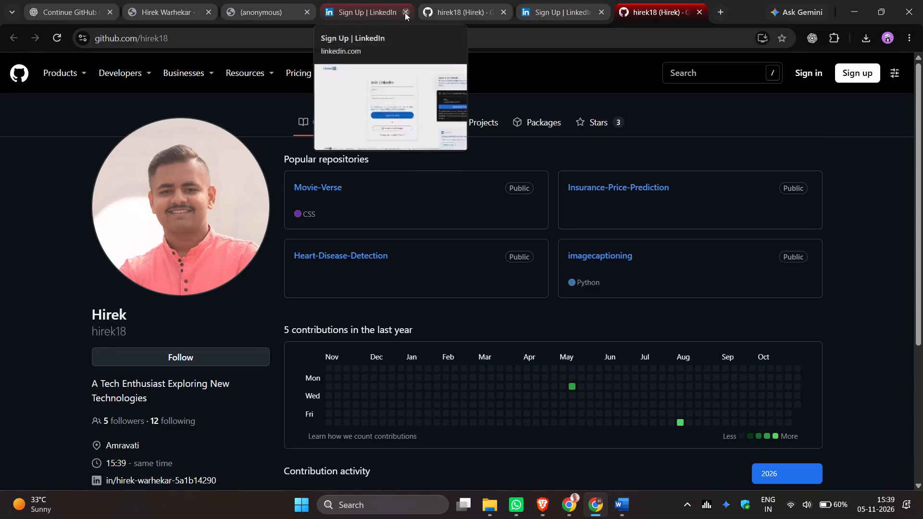
Close the LinkedIn and GitHub browser tabs and return to the Word documents.
click(405, 12)
click(405, 12)
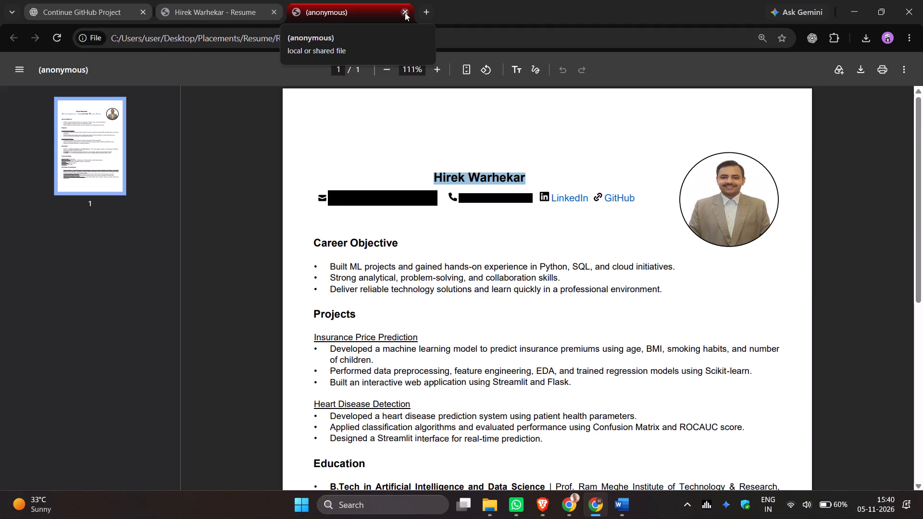
click(860, 0)
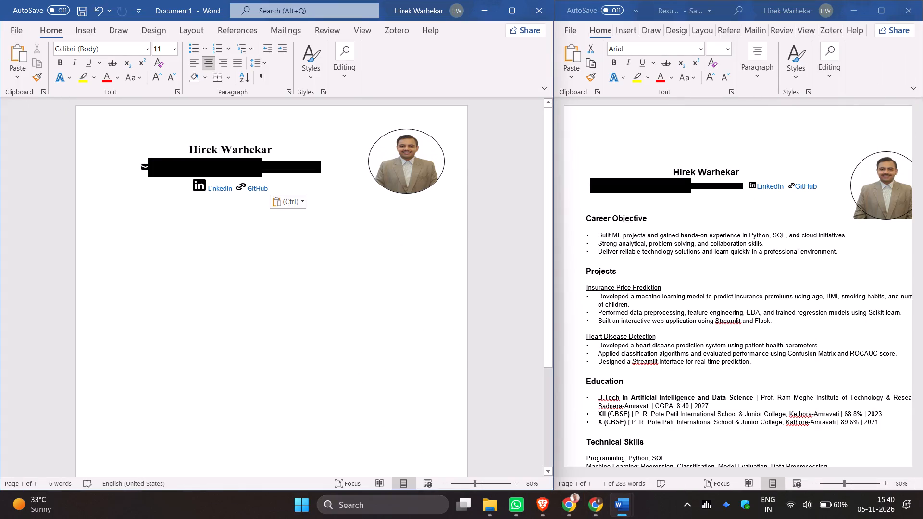
Left-align the email and phone contact line under the name in the new document.
click(289, 183)
click(141, 170)
drag(141, 169, 237, 173)
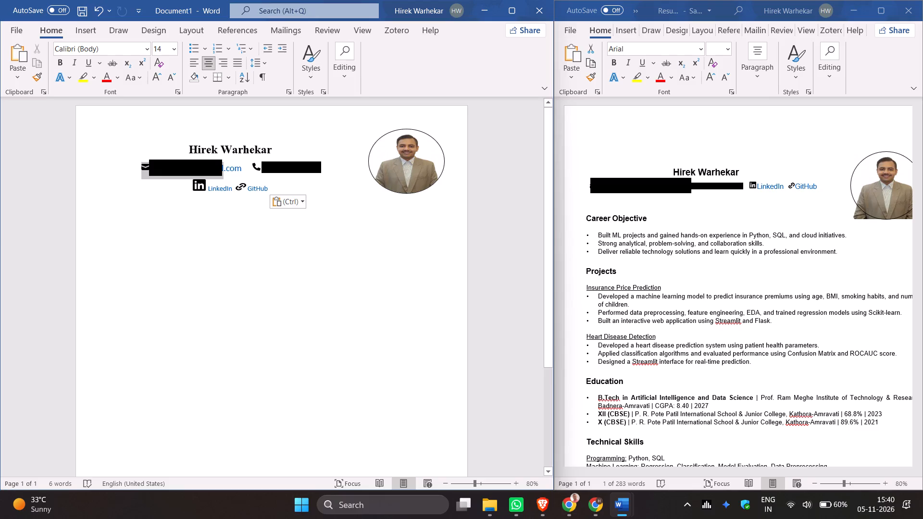
drag(237, 173, 328, 171)
click(196, 62)
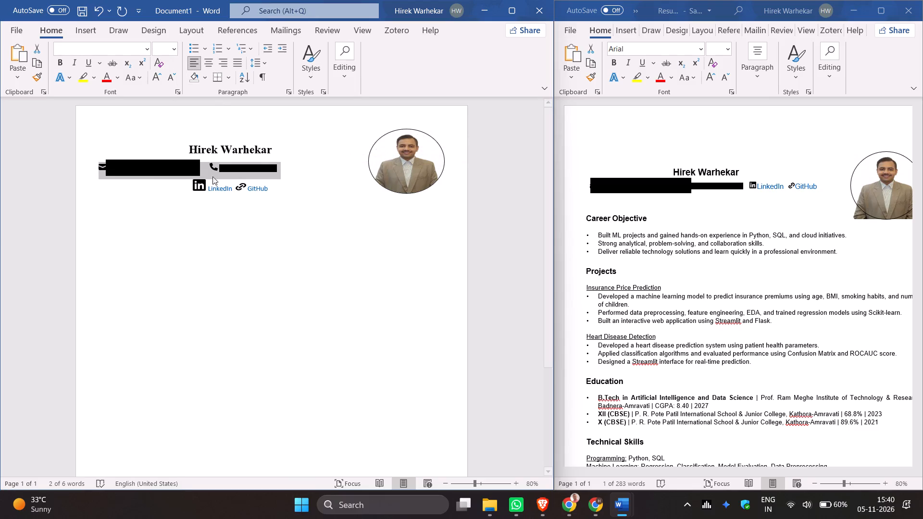
click(223, 205)
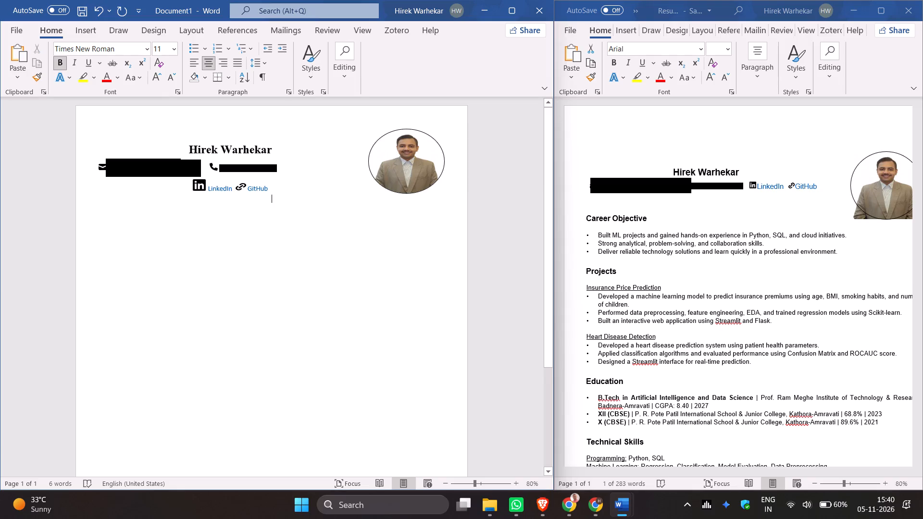
Move the LinkedIn icon and its link text up to the contact line, two spaces after the phone number.
drag(233, 188, 192, 186)
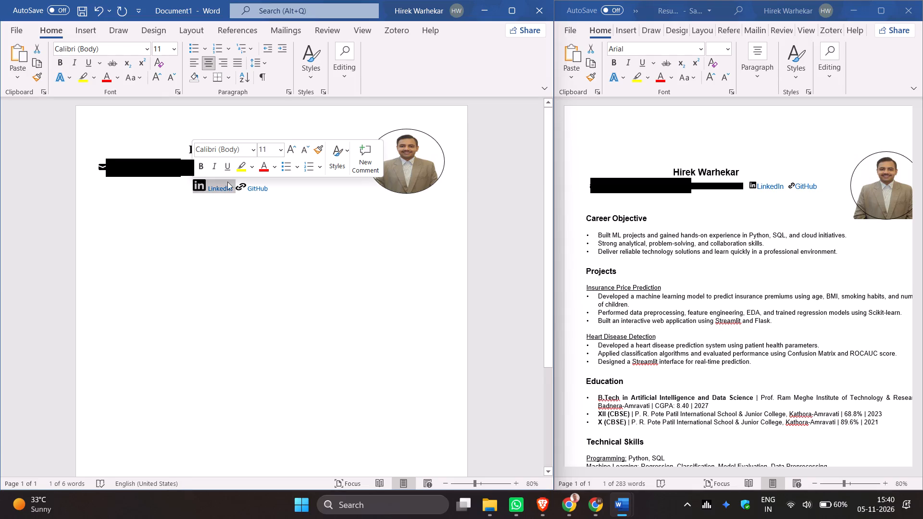
key(ctrl+x)
click(291, 168)
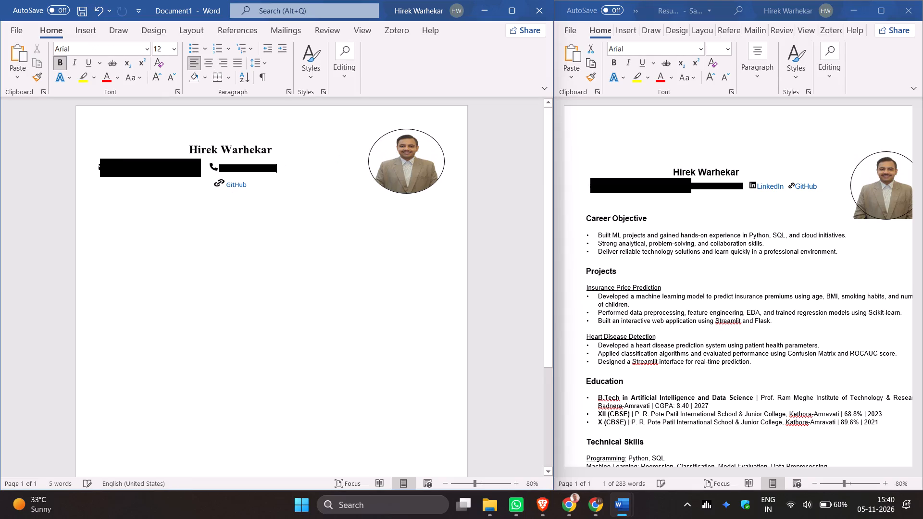
key(space)
key(space)
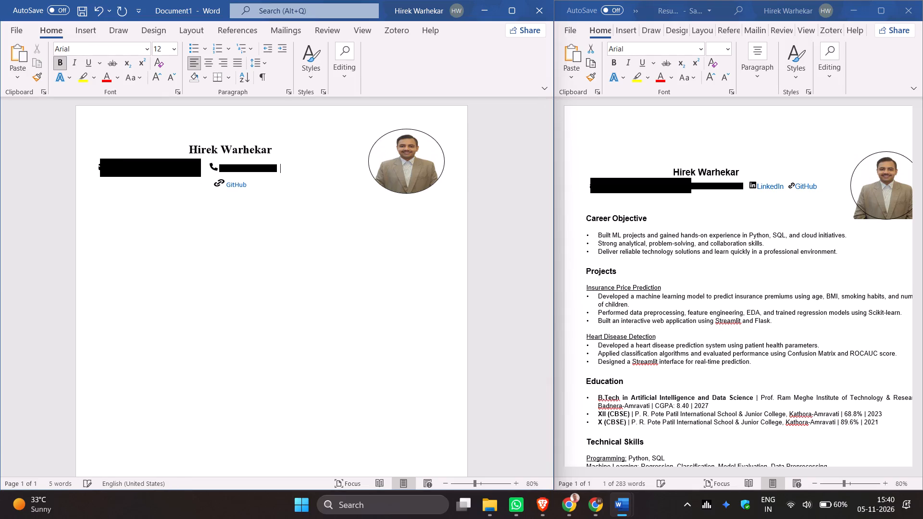
key(ctrl+v)
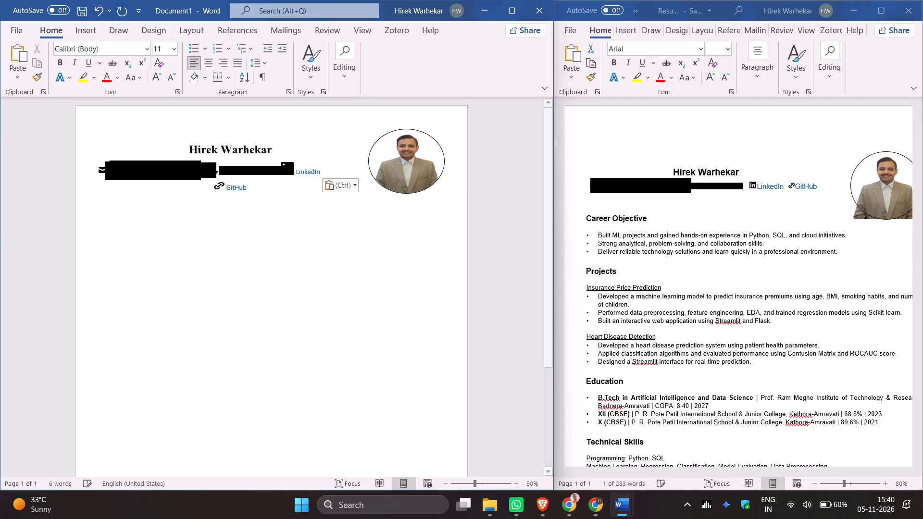
Move the chain-link icon and "GitHub" link text to the end of the contact line, after "LinkedIn".
drag(253, 191, 220, 189)
drag(220, 189, 211, 187)
key(ctrl+c)
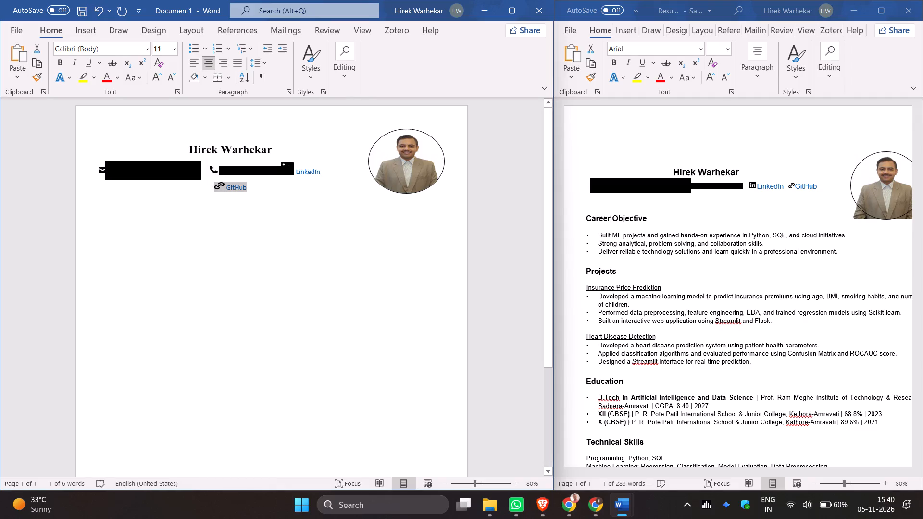
key(ctrl+x)
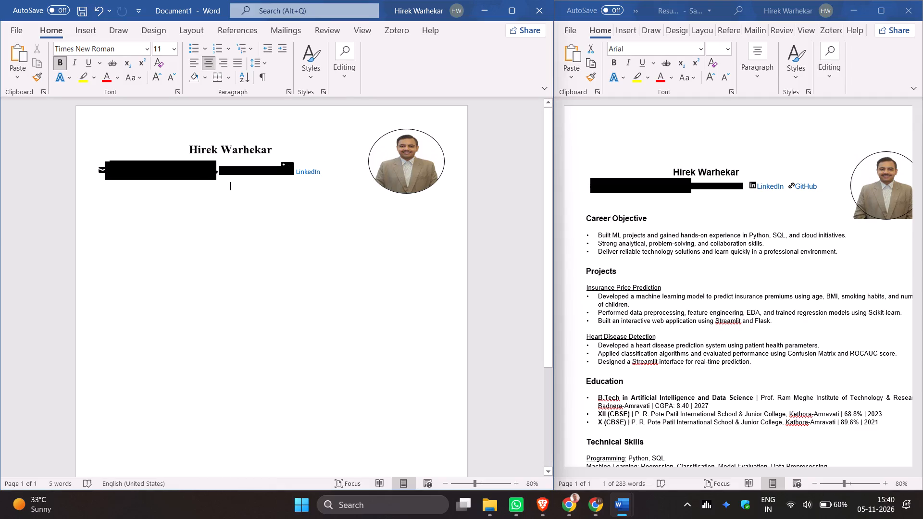
click(340, 170)
key(ctrl+v)
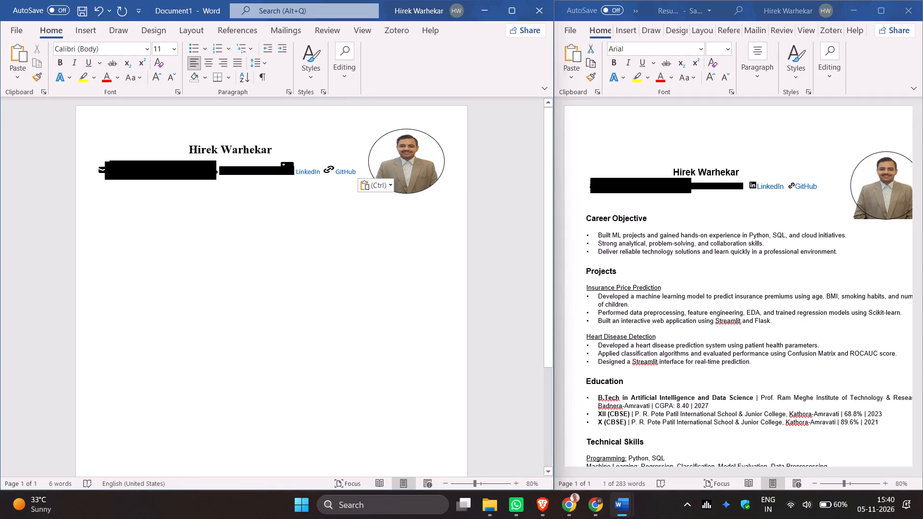
Insert a space between the envelope icon and the email address.
click(107, 175)
key(space)
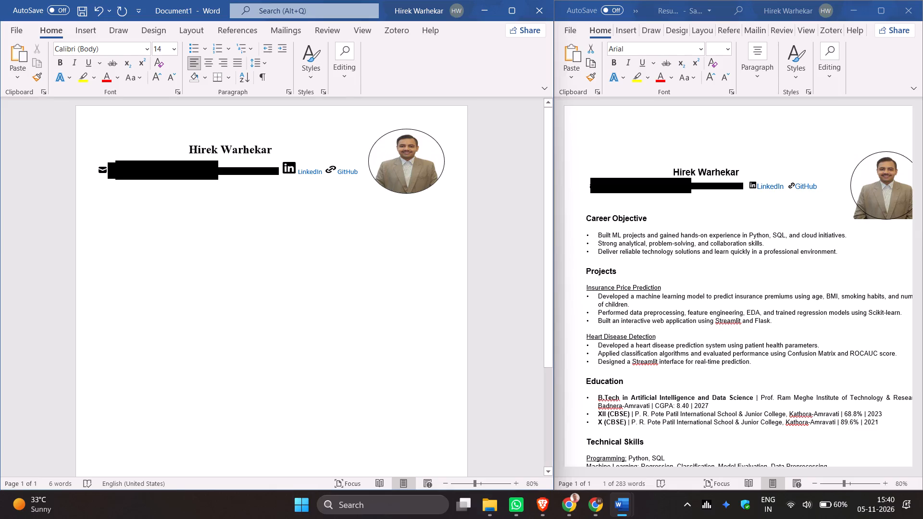
Shrink the LinkedIn icon so it fits the height of the contact line text.
click(291, 170)
drag(299, 158, 293, 165)
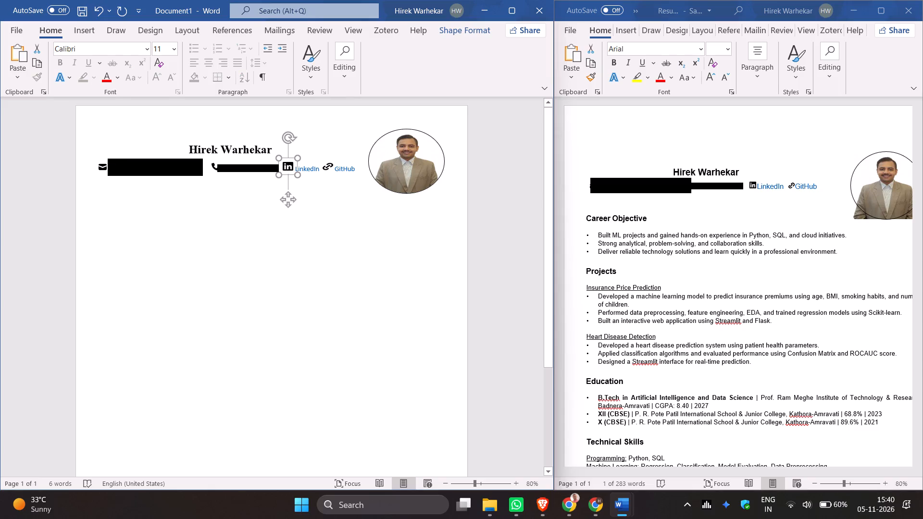
drag(293, 165, 293, 167)
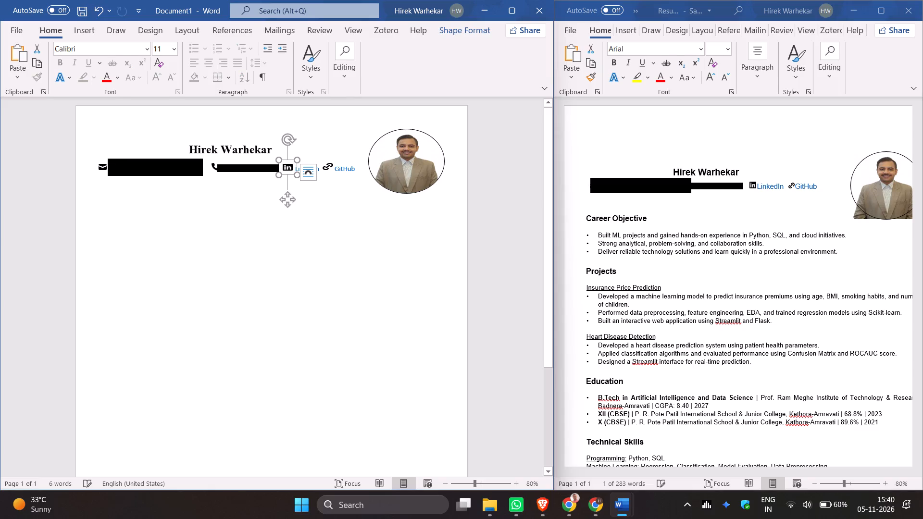
click(302, 210)
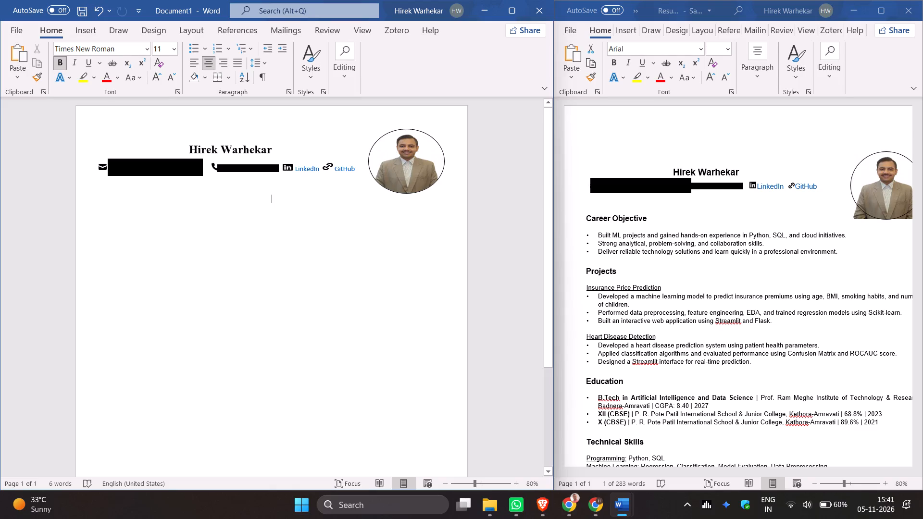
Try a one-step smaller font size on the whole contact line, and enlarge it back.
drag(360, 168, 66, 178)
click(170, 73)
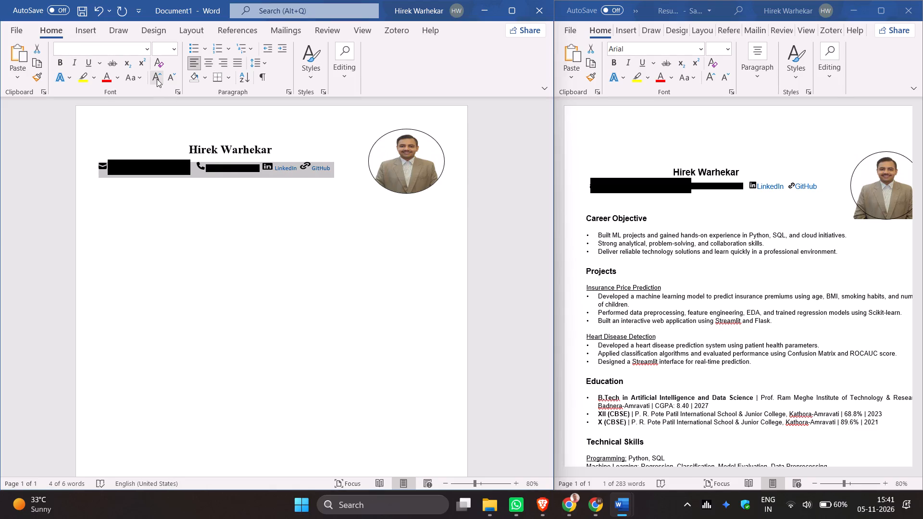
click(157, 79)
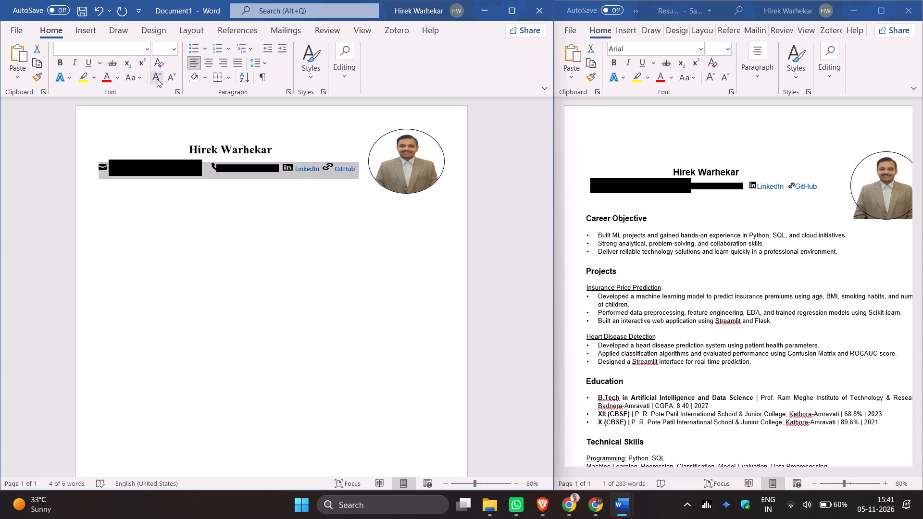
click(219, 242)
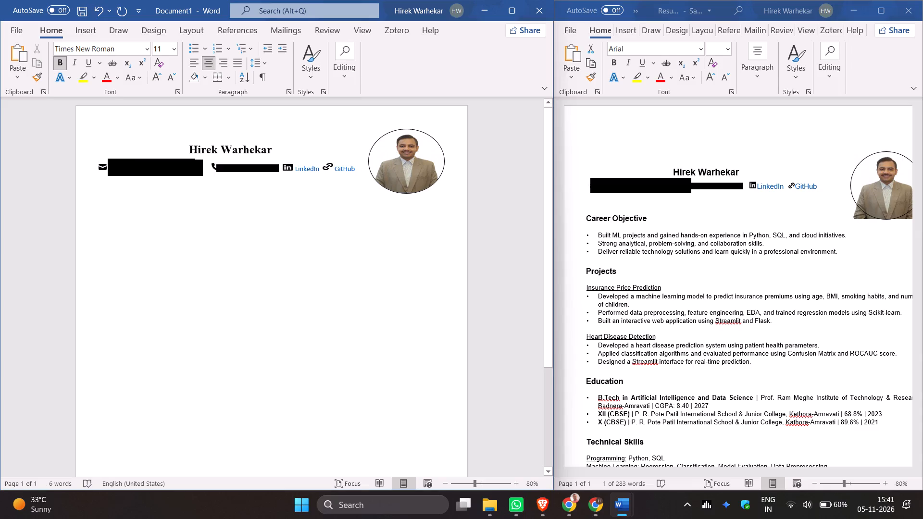
Delete the four extra spaces before the phone icon in the contact line.
click(211, 166)
key(BackSpace)
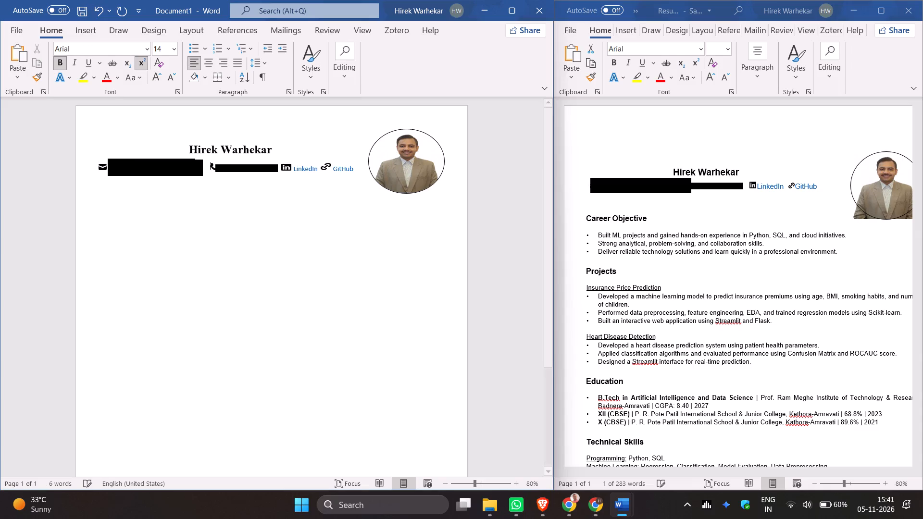
key(BackSpace)
key(BackSpace)
key(BackSpace)
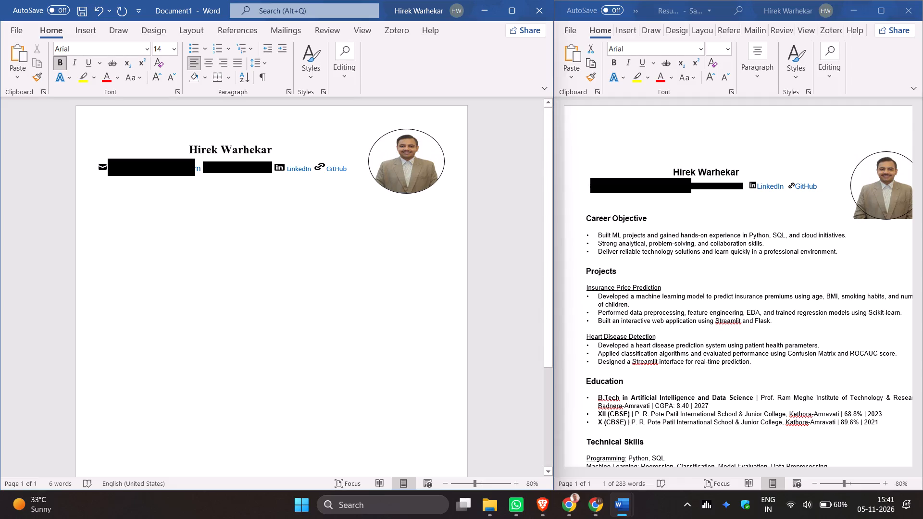
Fine-tune the size of the LinkedIn icon in the contact line.
click(281, 167)
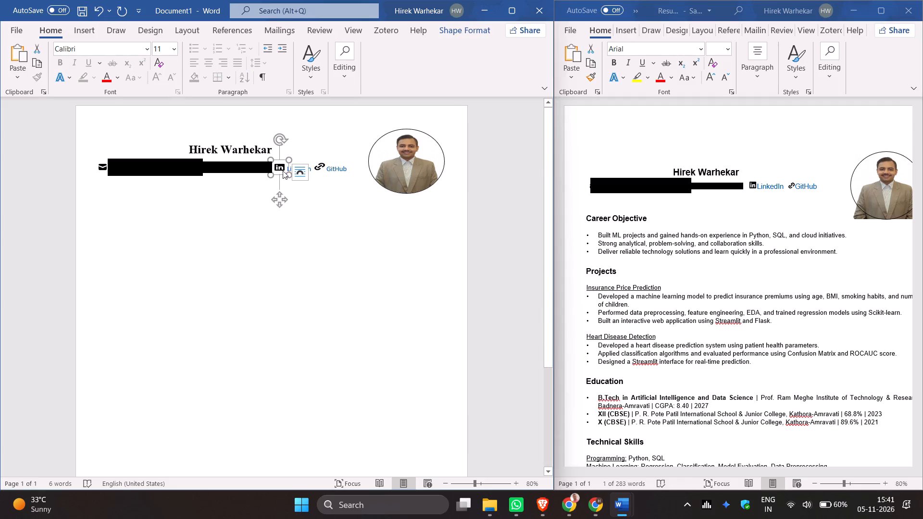
click(287, 174)
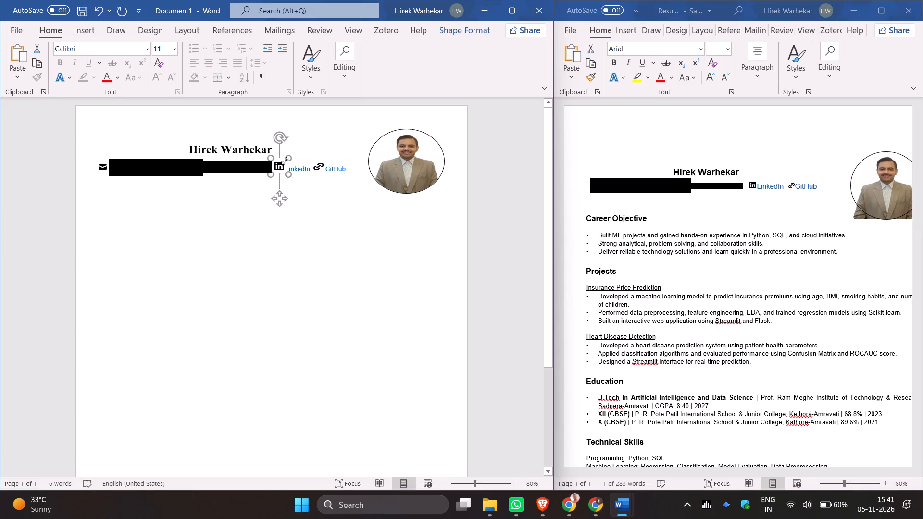
drag(287, 159, 282, 161)
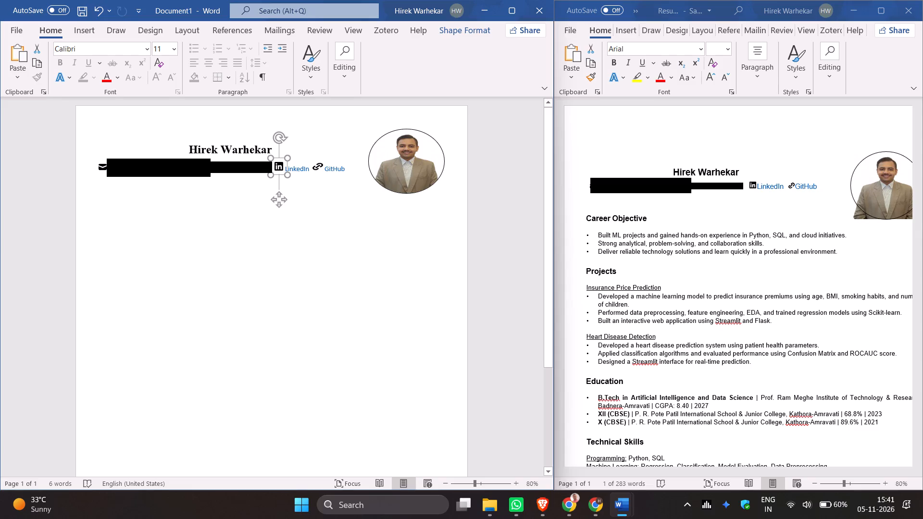
drag(282, 161, 285, 163)
click(337, 199)
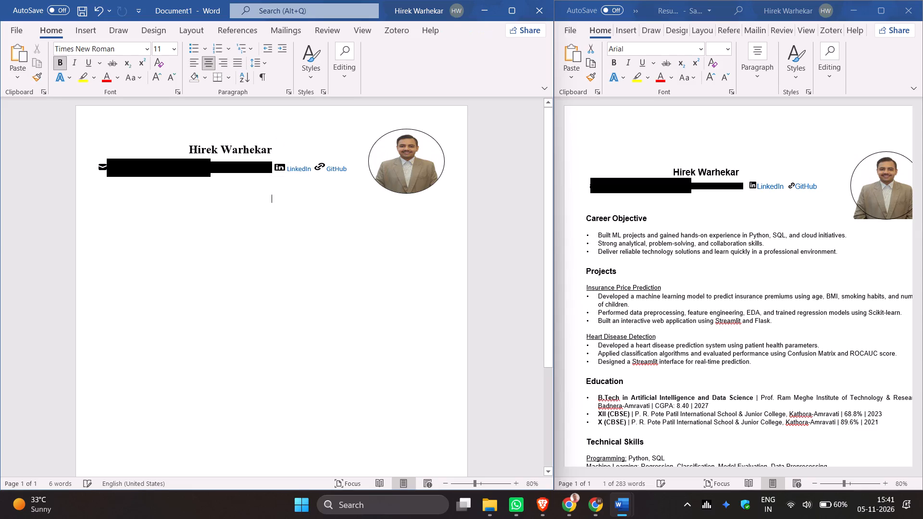
Increase the font size of the "LinkedIn" link text to 14.
click(285, 169)
click(295, 168)
right_click(295, 168)
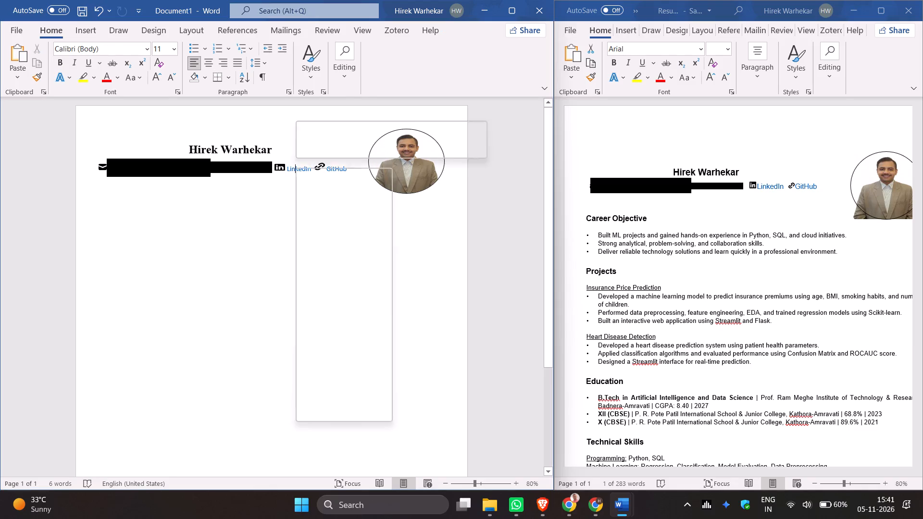
click(280, 189)
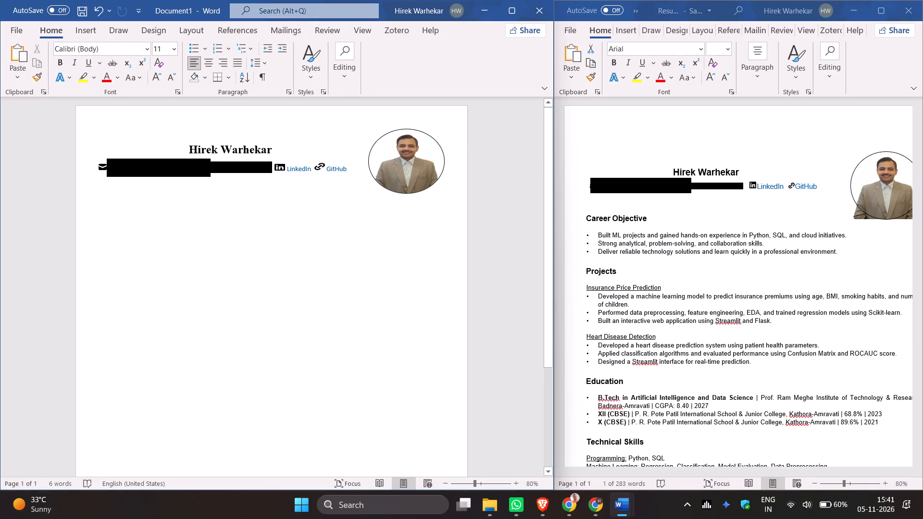
drag(309, 169, 298, 169)
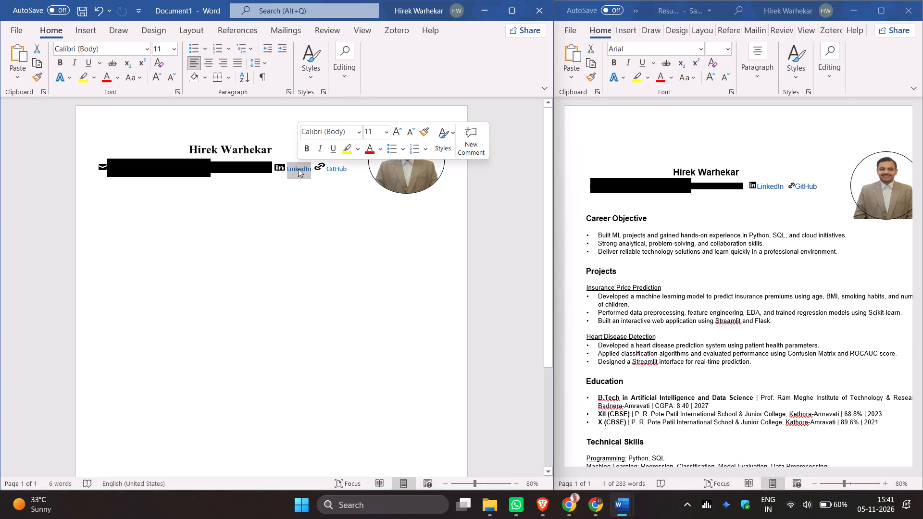
click(398, 135)
click(398, 135)
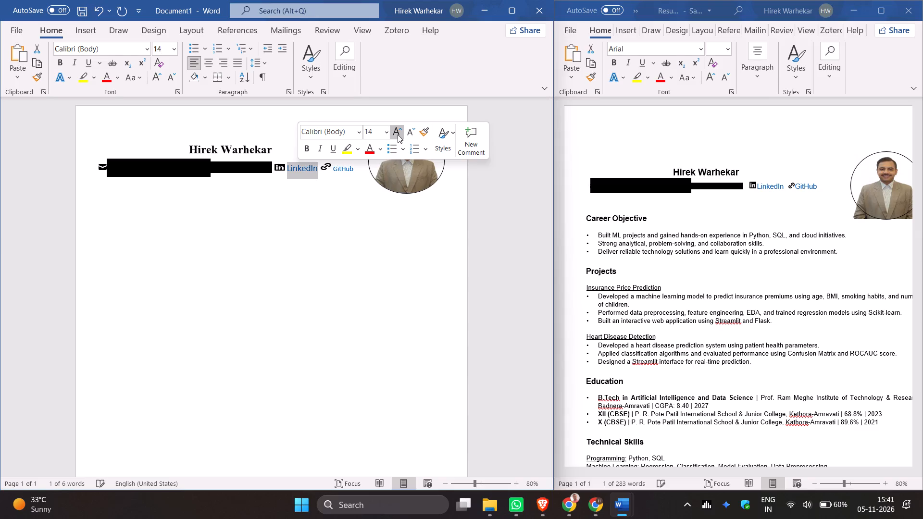
click(332, 218)
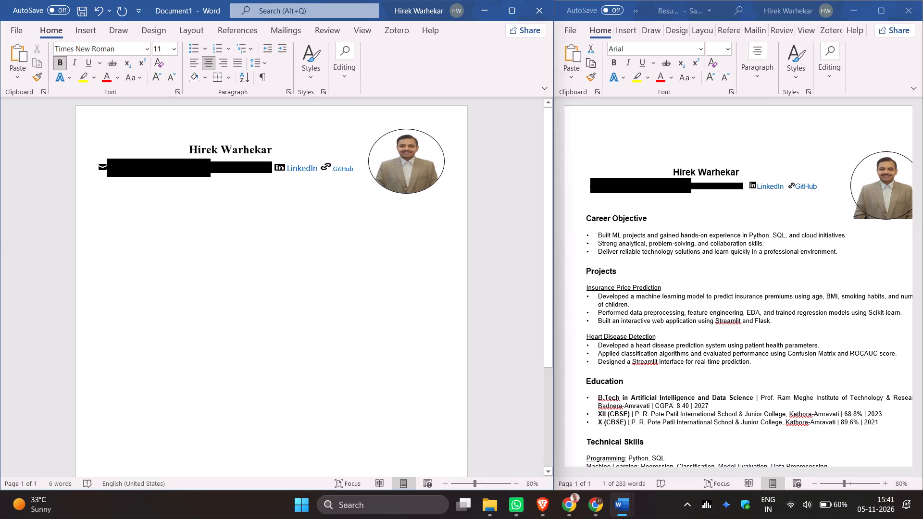
Increase the font size of the "GitHub" link text to 14.
drag(353, 168, 339, 167)
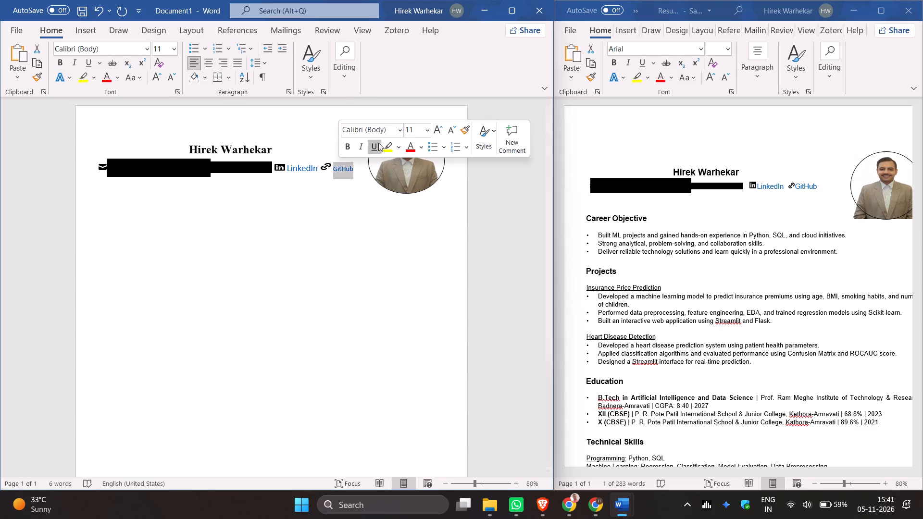
click(436, 131)
click(436, 131)
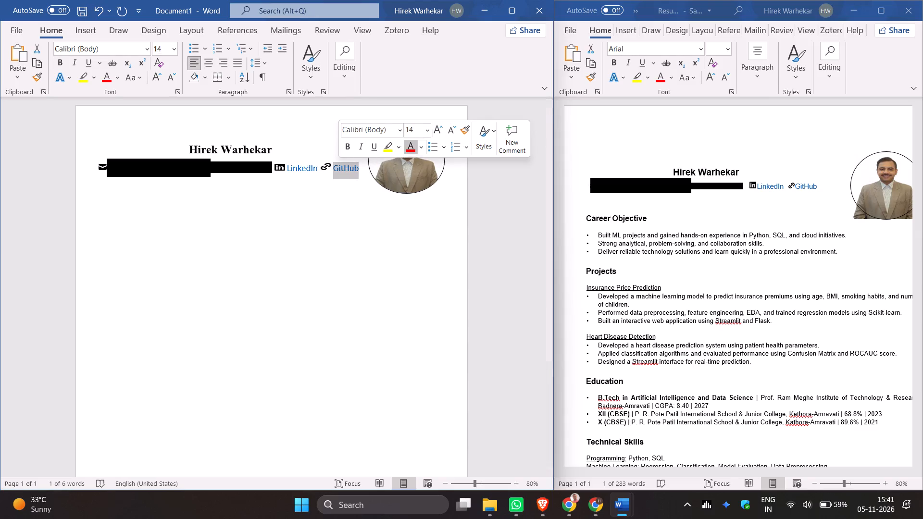
Check the font and size of the name and of each item in the contact line.
click(328, 214)
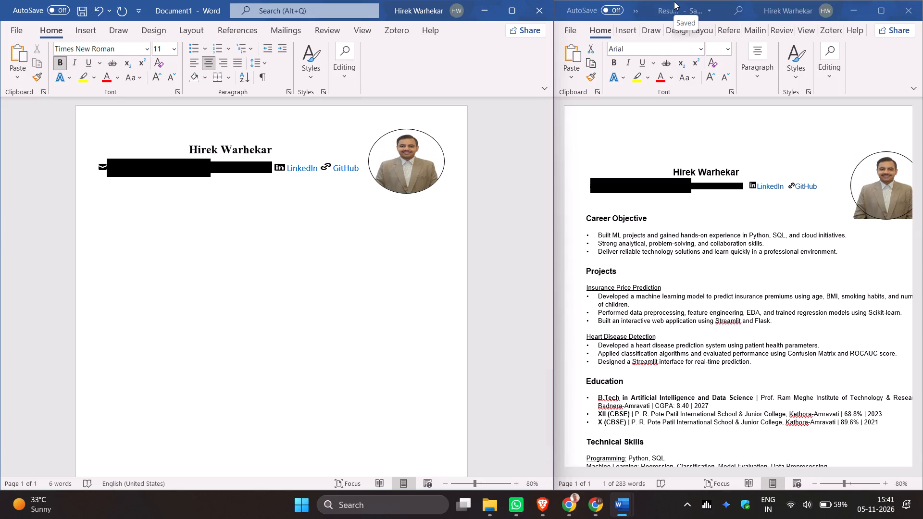
click(253, 148)
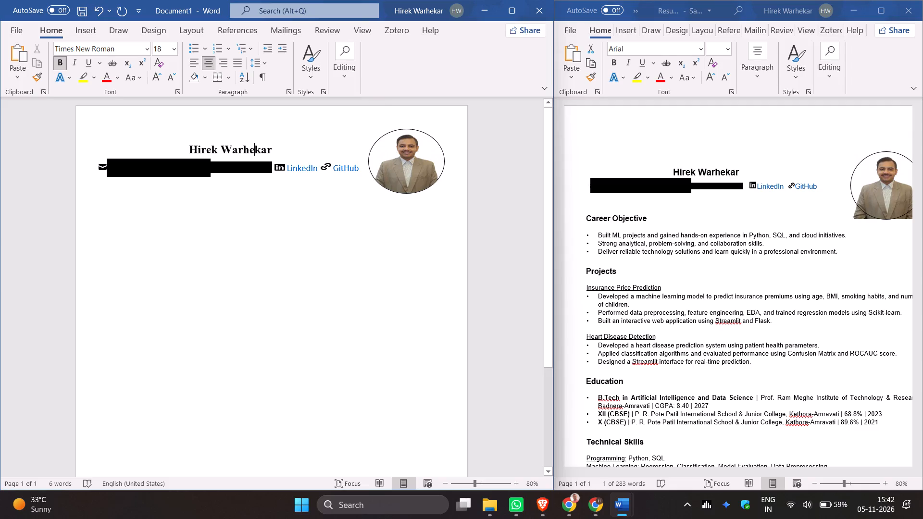
click(132, 168)
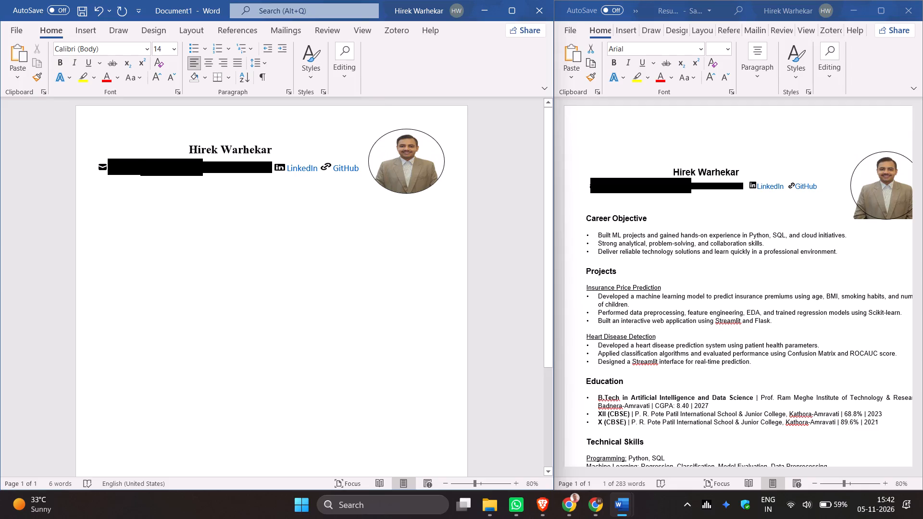
click(244, 166)
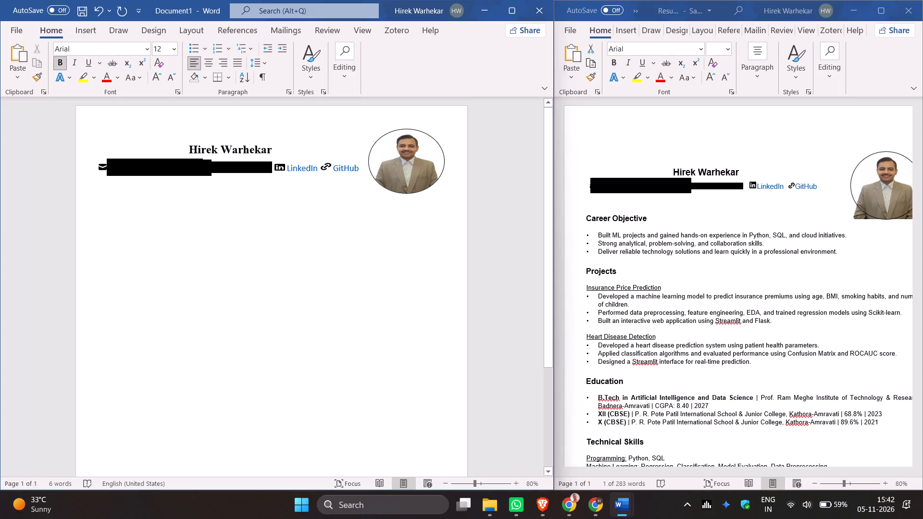
click(303, 171)
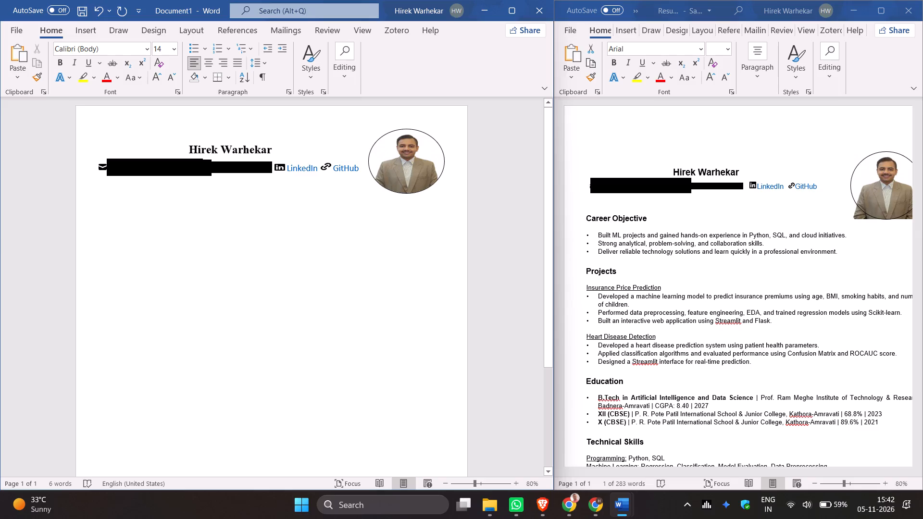
click(346, 167)
click(238, 169)
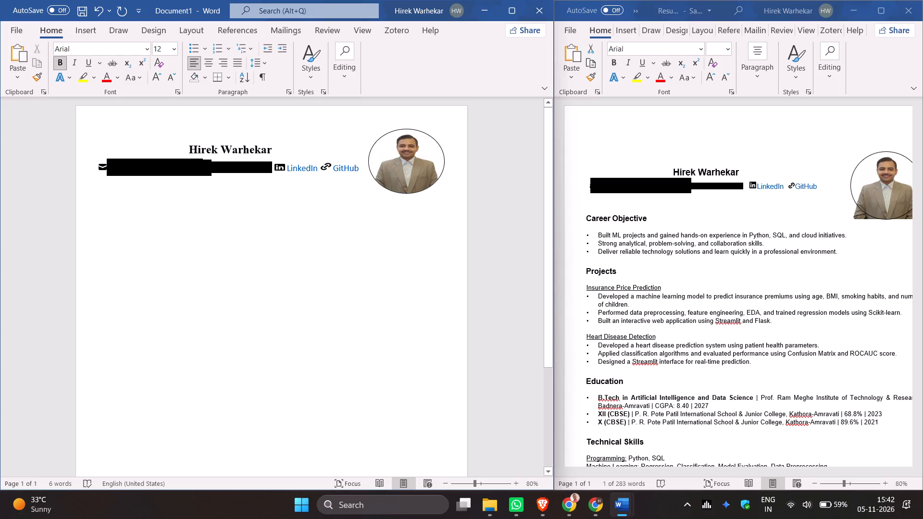
click(280, 167)
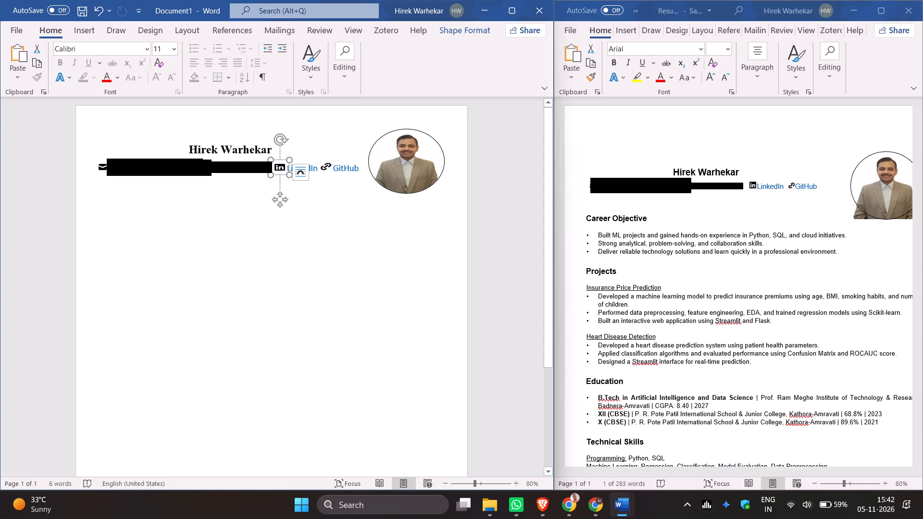
click(299, 202)
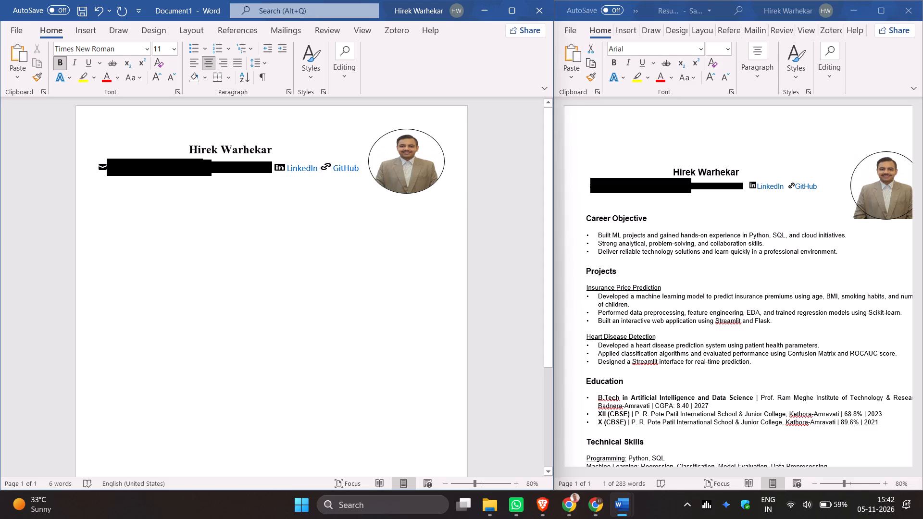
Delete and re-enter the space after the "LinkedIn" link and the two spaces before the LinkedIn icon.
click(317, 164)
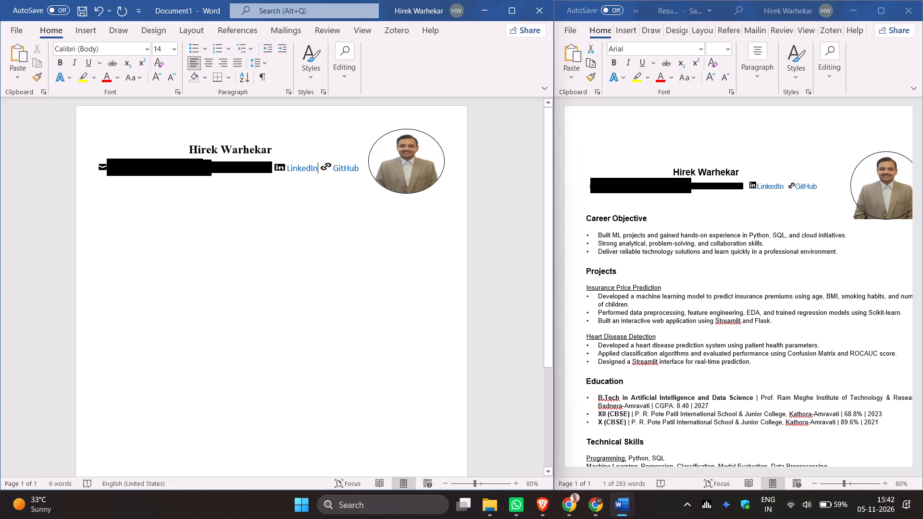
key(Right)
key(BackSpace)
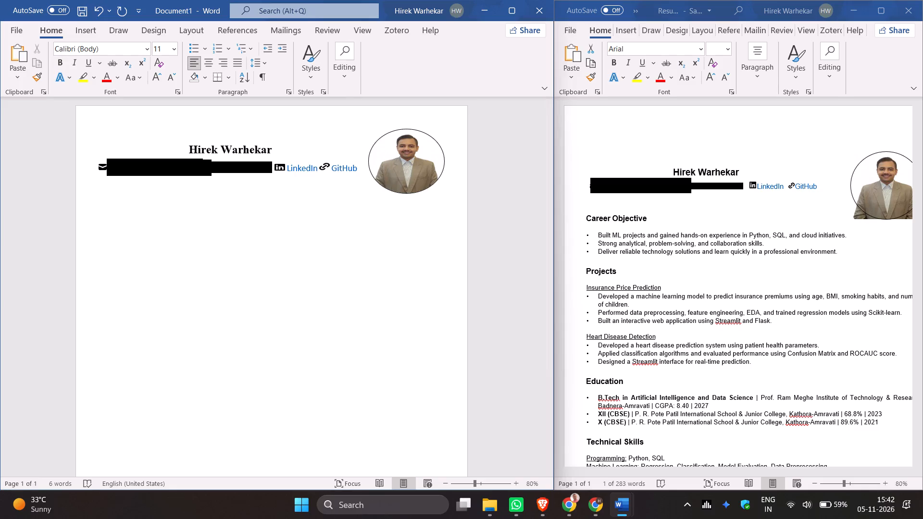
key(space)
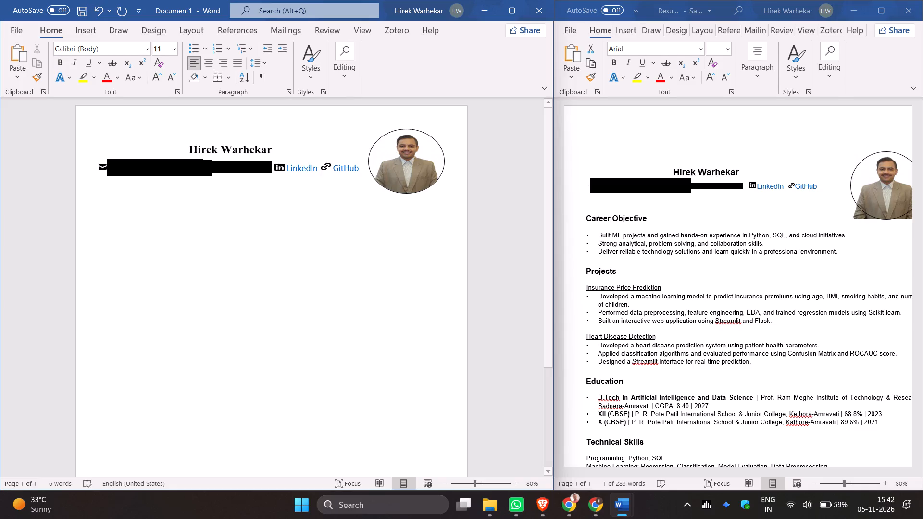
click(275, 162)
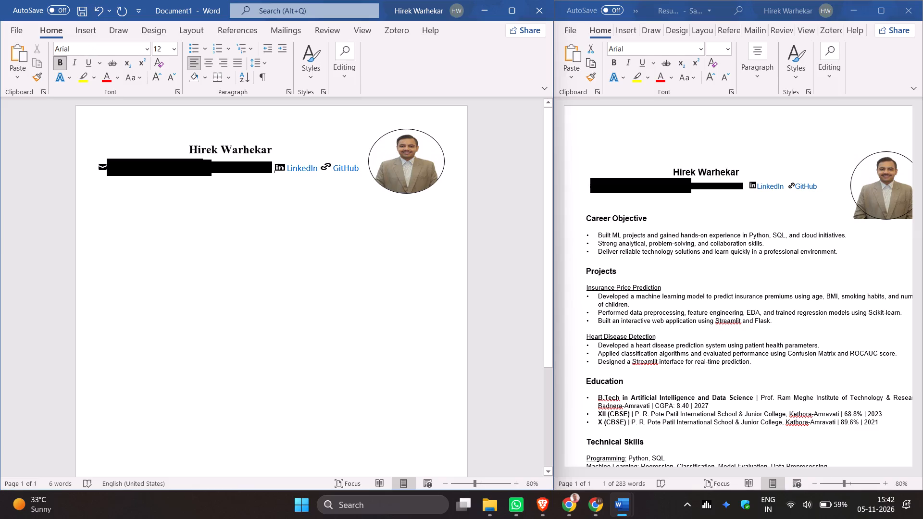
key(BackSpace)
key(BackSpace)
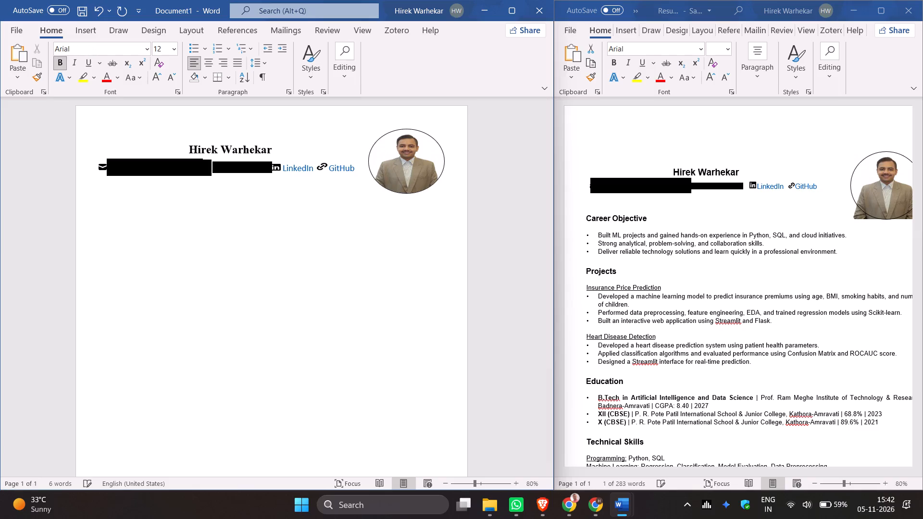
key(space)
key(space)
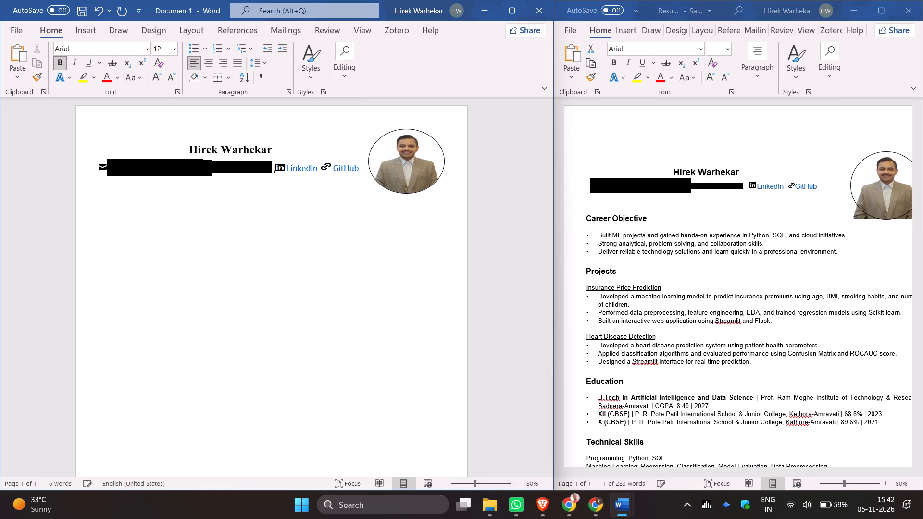
Replace the single space between the "LinkedIn" link and the GitHub icon with two spaces.
click(319, 166)
key(BackSpace)
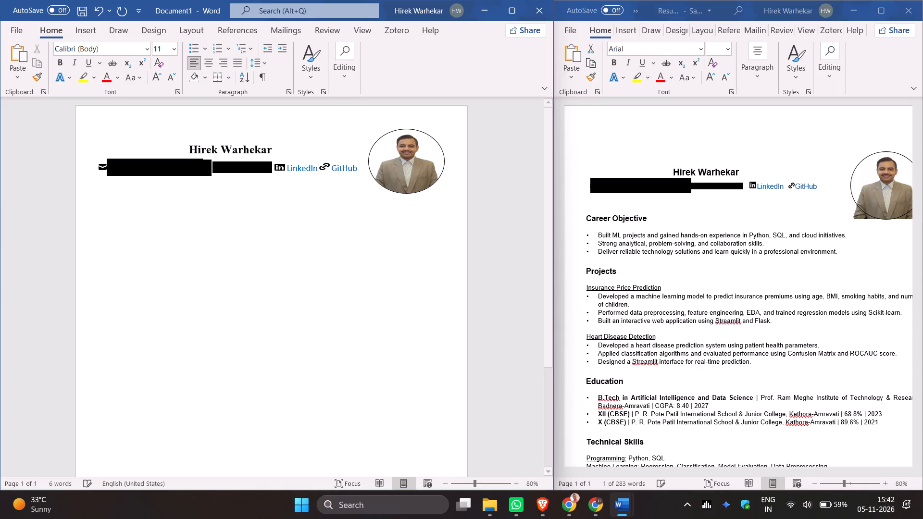
key(space)
key(space)
Replace the spacing between the email address and the phone icon with two spaces, keeping the address intact.
click(203, 165)
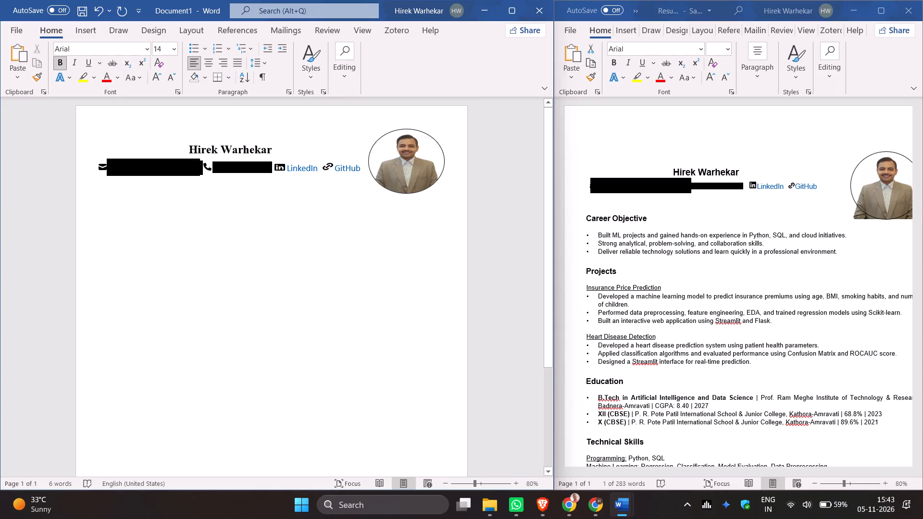
key(BackSpace)
key(BackSpace)
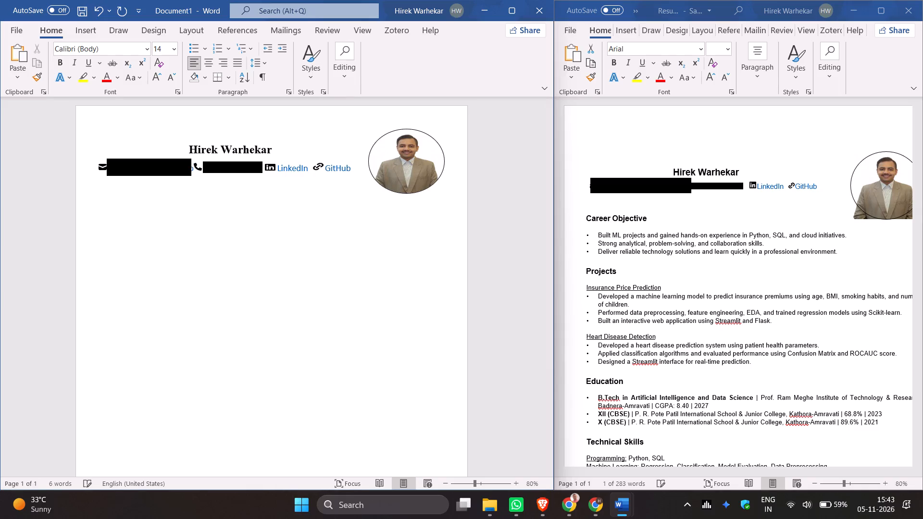
key(ctrl+z)
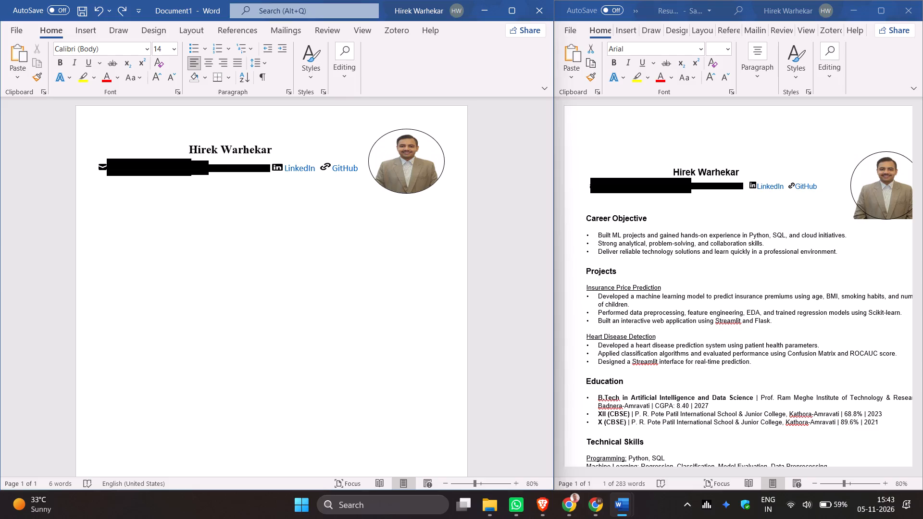
key(space)
key(space)
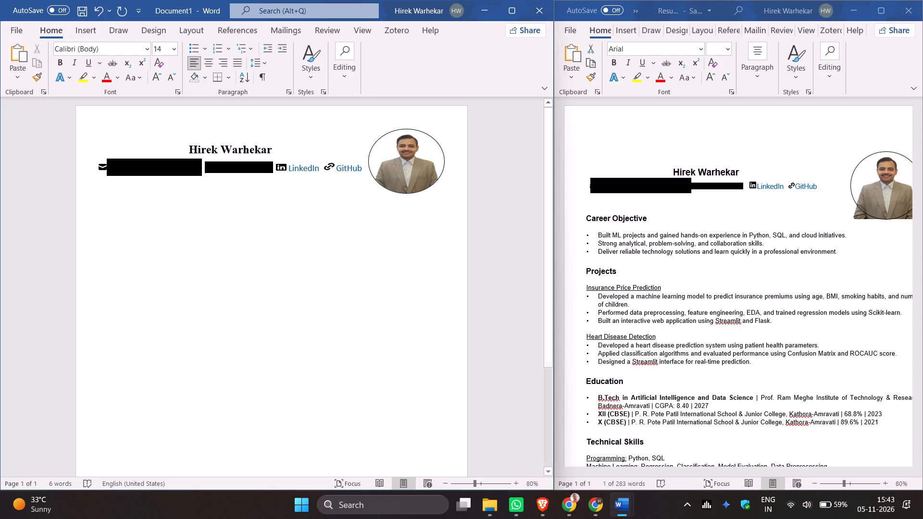
Remove the underline from the whole email address in the contact line.
click(165, 173)
click(191, 198)
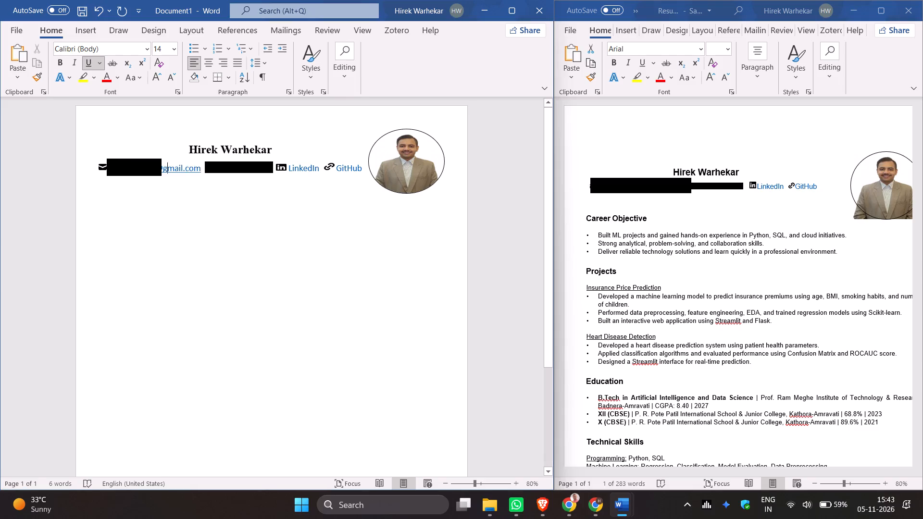
drag(199, 168, 140, 163)
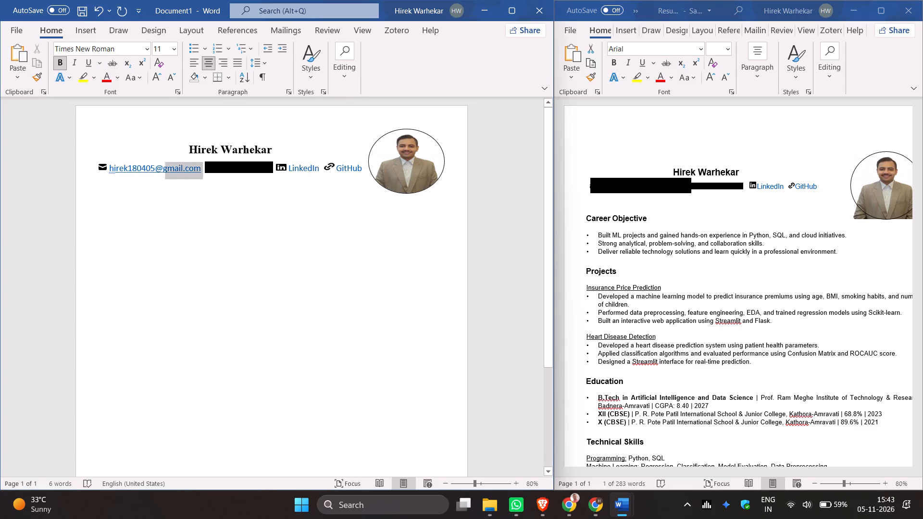
drag(140, 163, 111, 169)
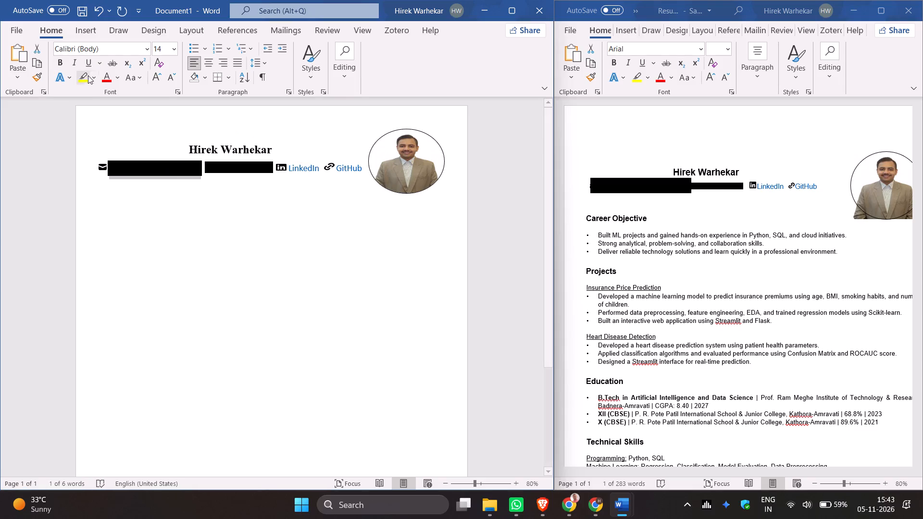
click(88, 66)
click(88, 66)
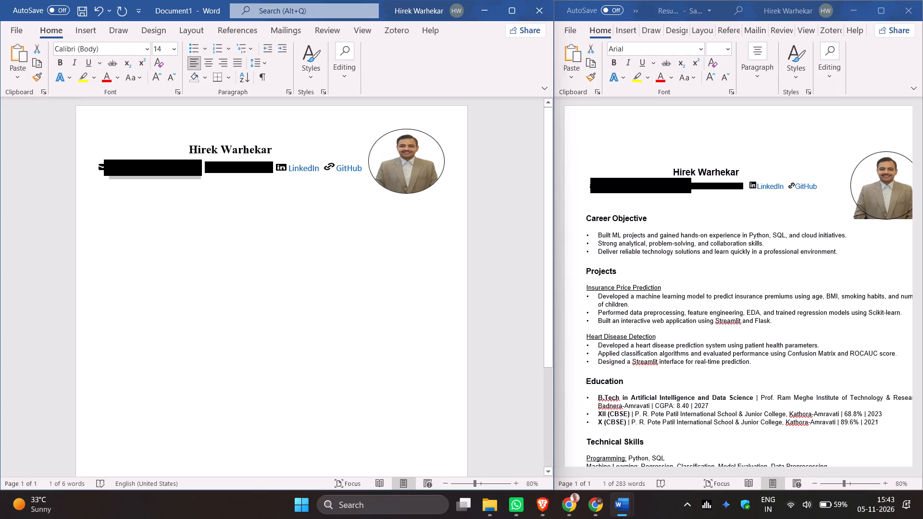
click(168, 208)
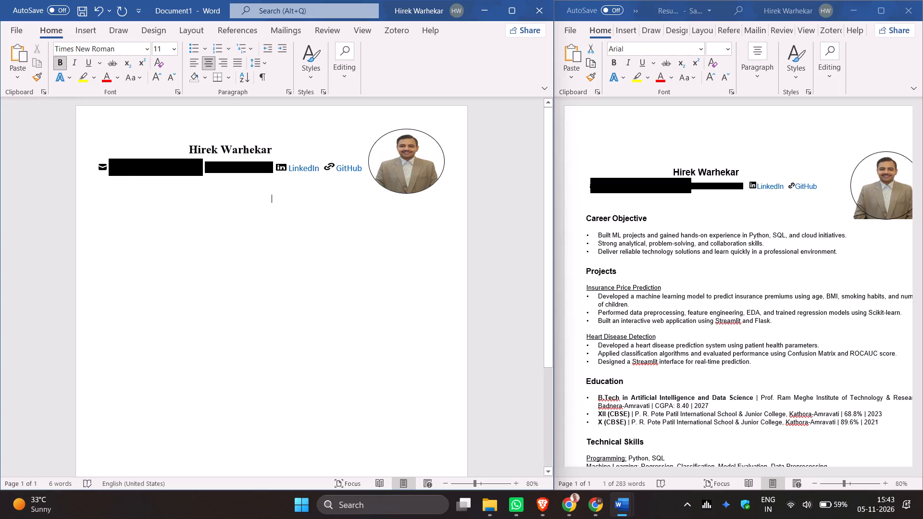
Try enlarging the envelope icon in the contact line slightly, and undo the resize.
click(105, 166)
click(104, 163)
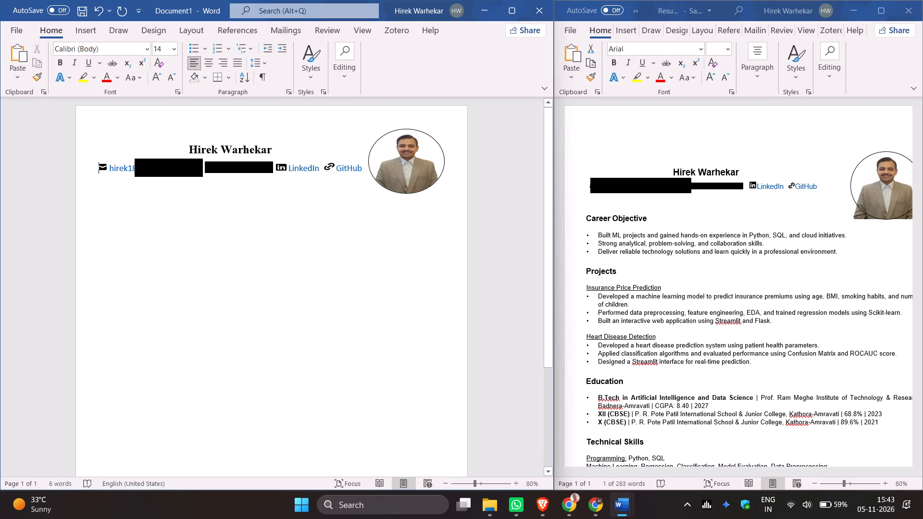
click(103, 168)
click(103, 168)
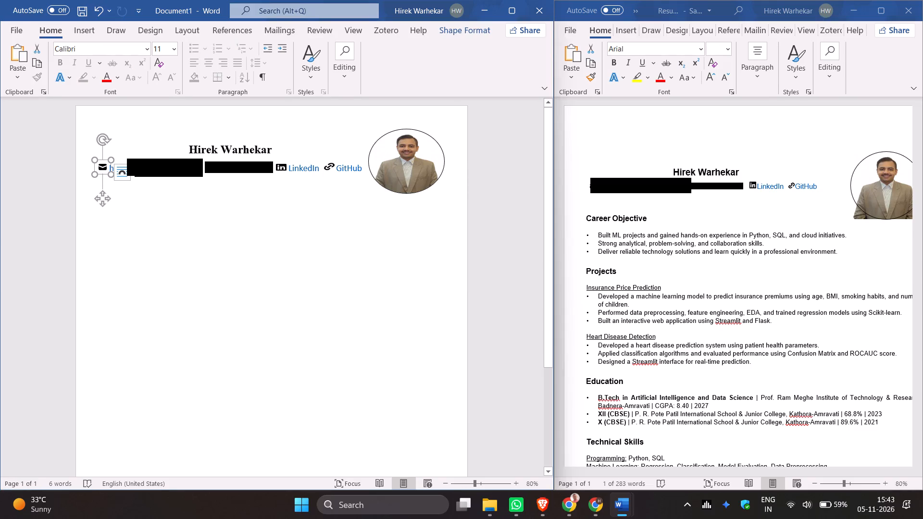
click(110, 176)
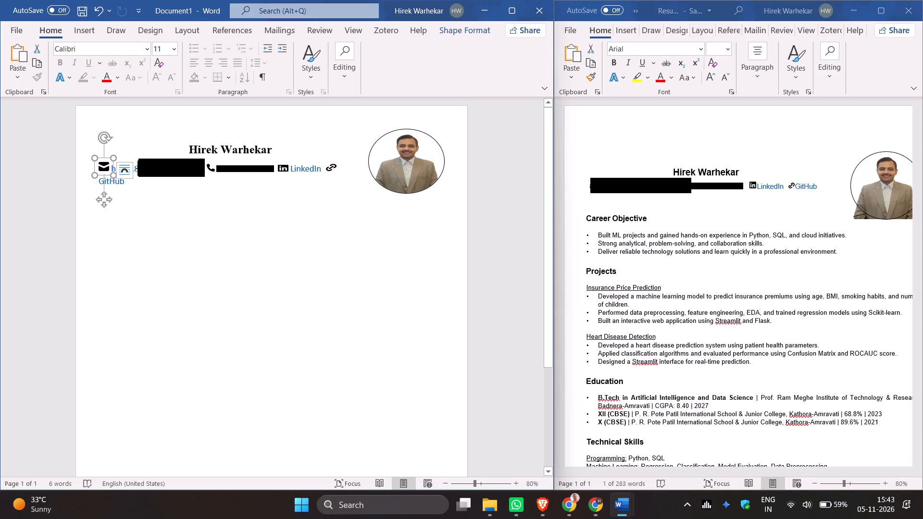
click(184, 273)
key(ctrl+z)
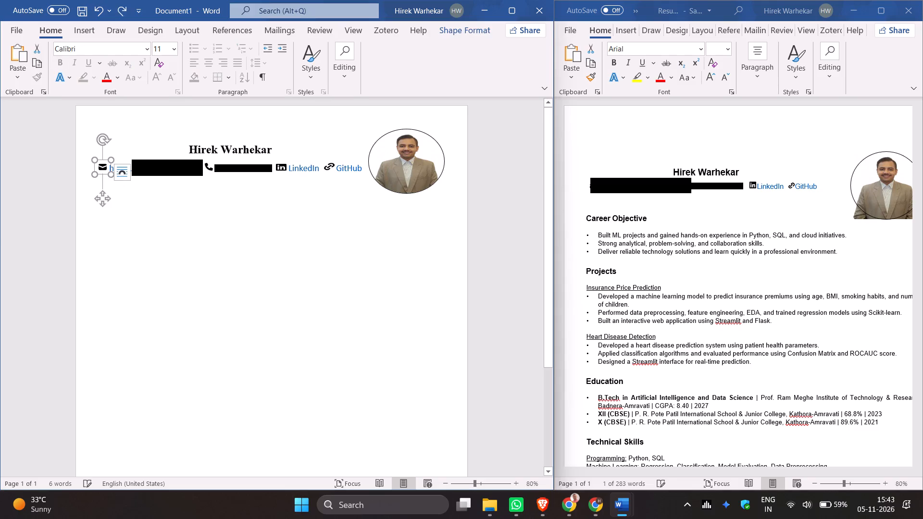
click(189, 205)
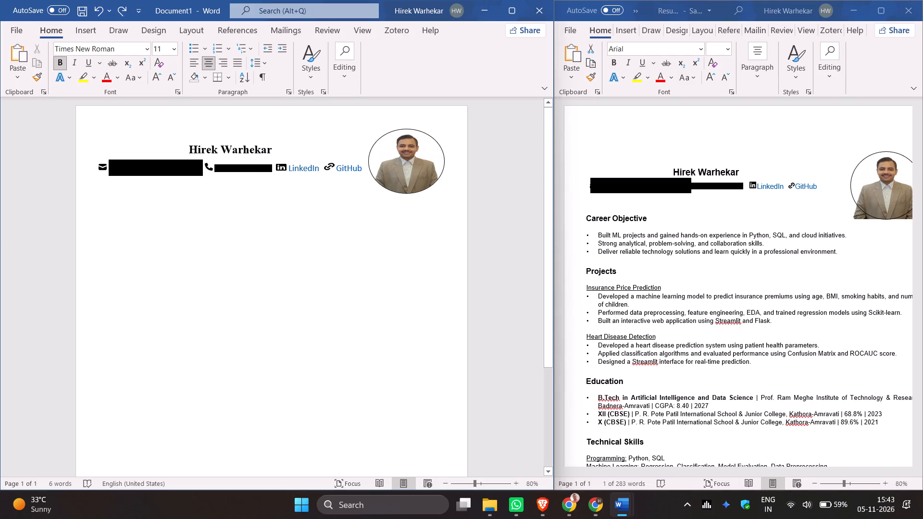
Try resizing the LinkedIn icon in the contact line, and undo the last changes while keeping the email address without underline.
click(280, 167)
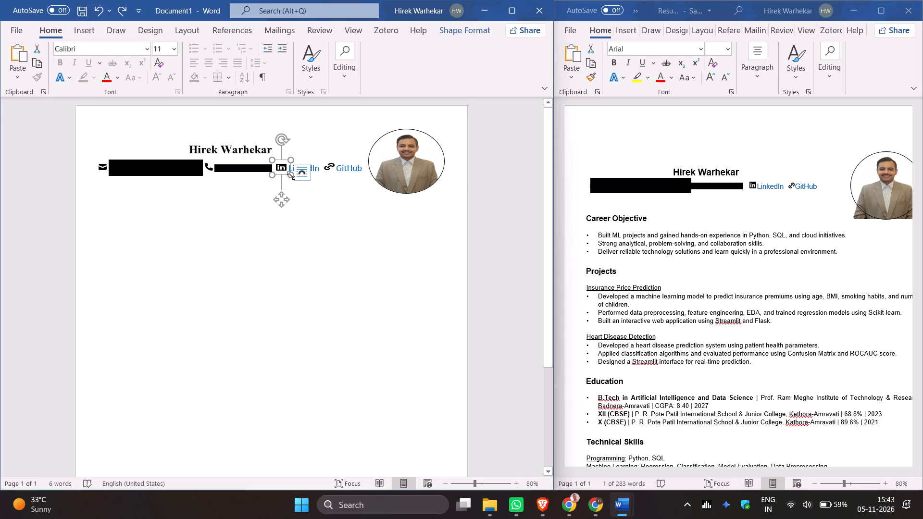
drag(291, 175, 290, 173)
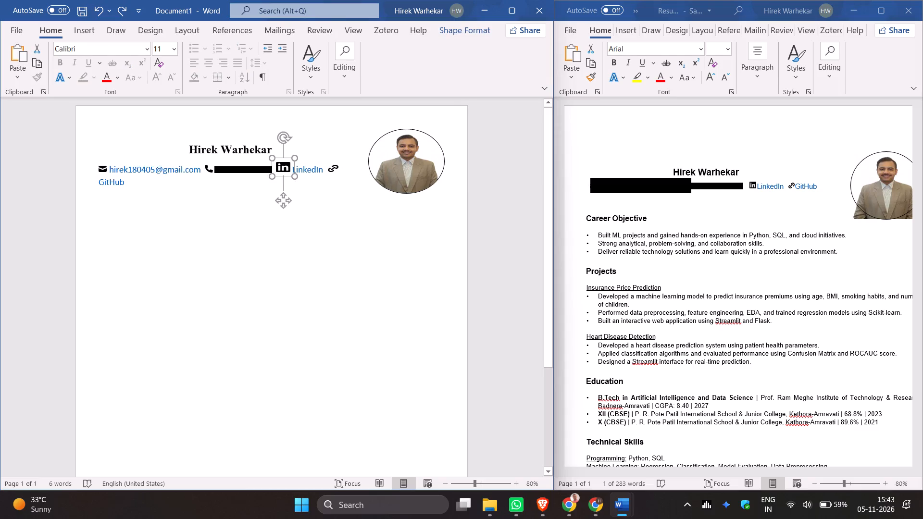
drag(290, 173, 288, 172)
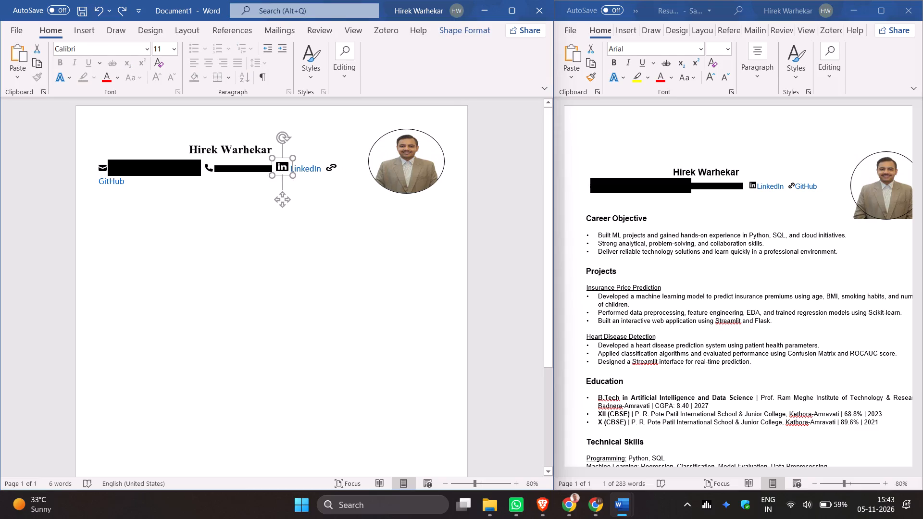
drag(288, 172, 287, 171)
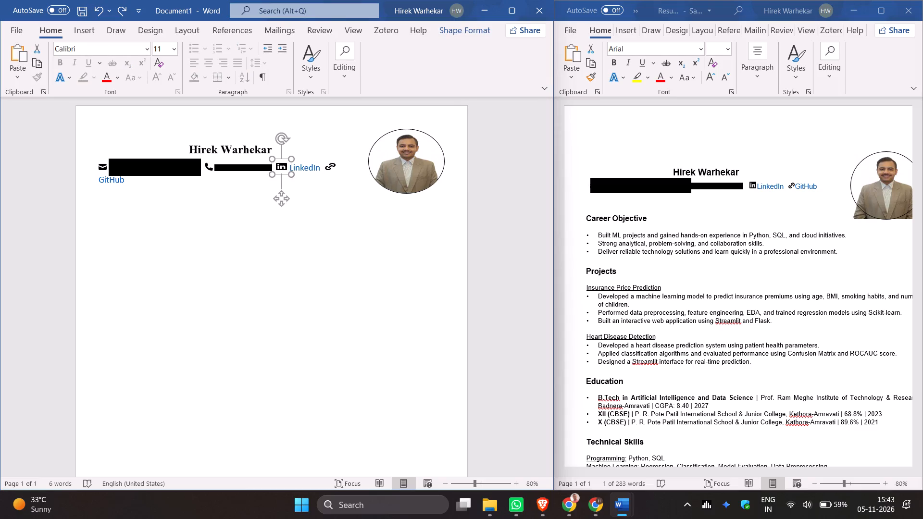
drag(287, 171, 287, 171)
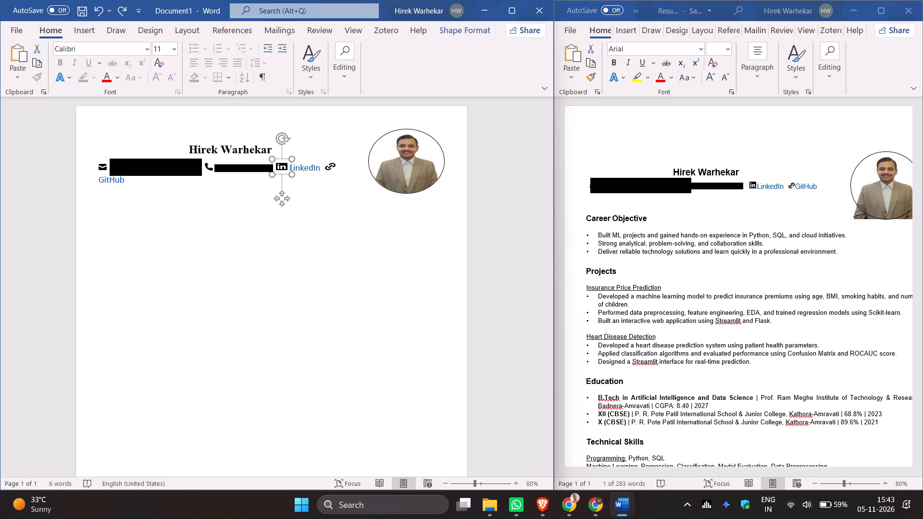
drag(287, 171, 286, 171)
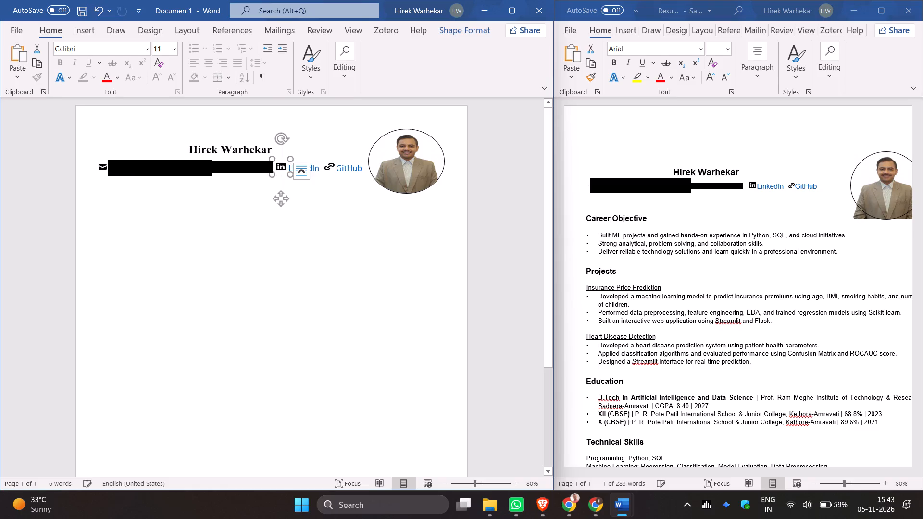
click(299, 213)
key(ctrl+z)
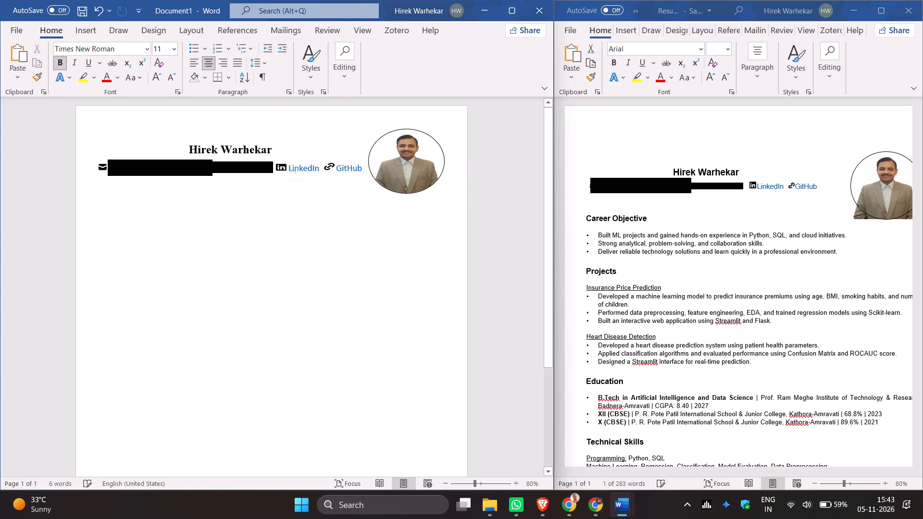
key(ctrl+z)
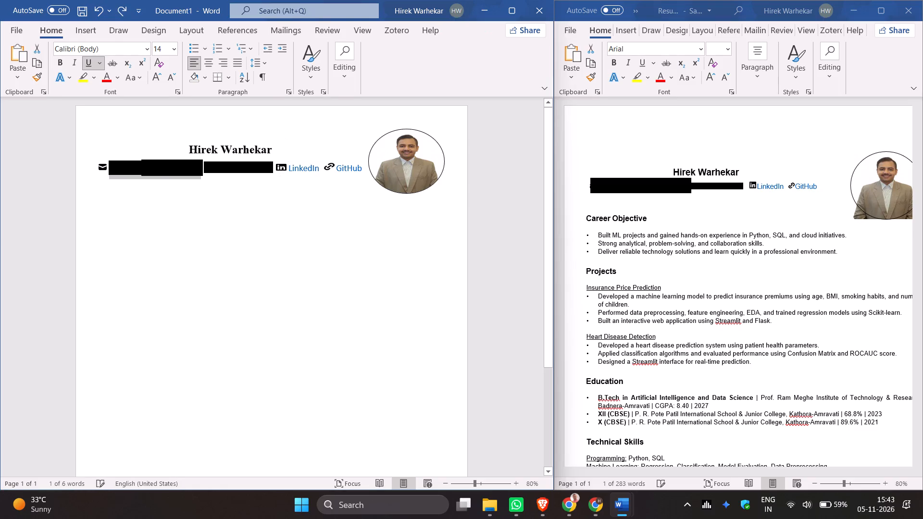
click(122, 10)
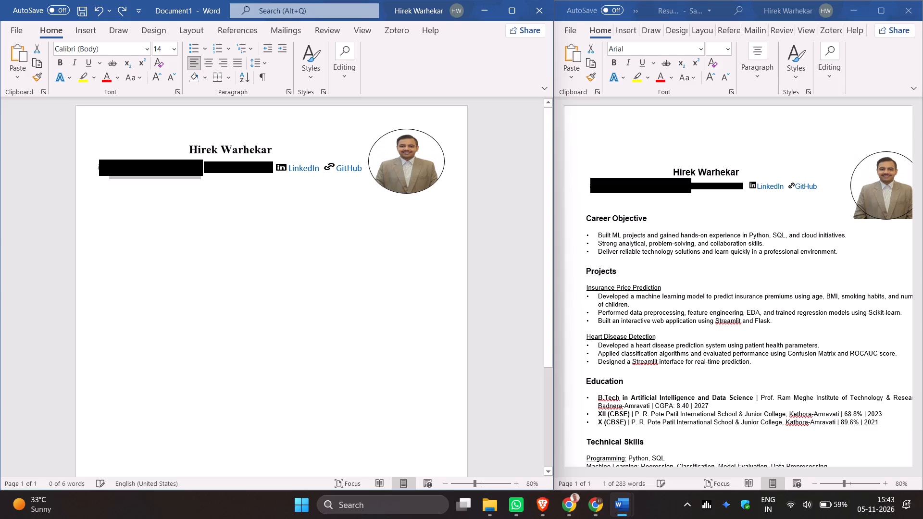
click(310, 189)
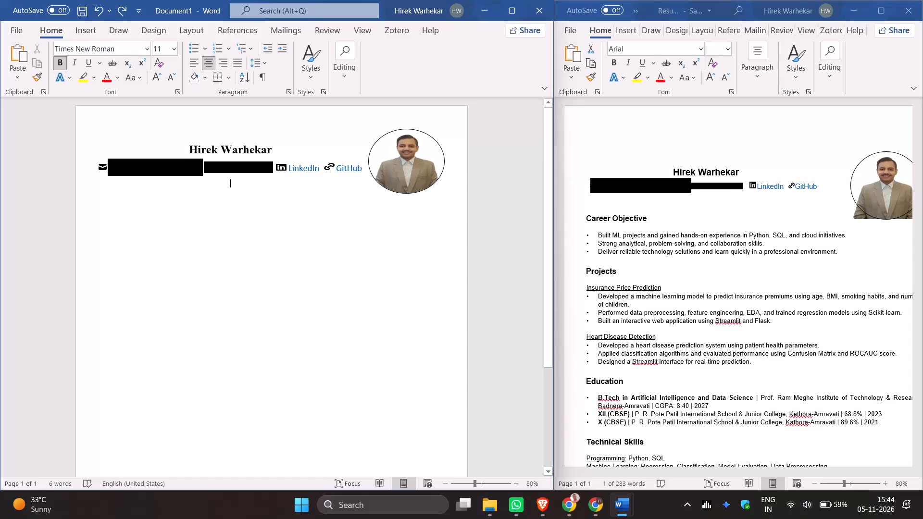
Set the "LinkedIn" link, the email address and the "GitHub" link in the contact line to Times New Roman.
drag(318, 168, 290, 168)
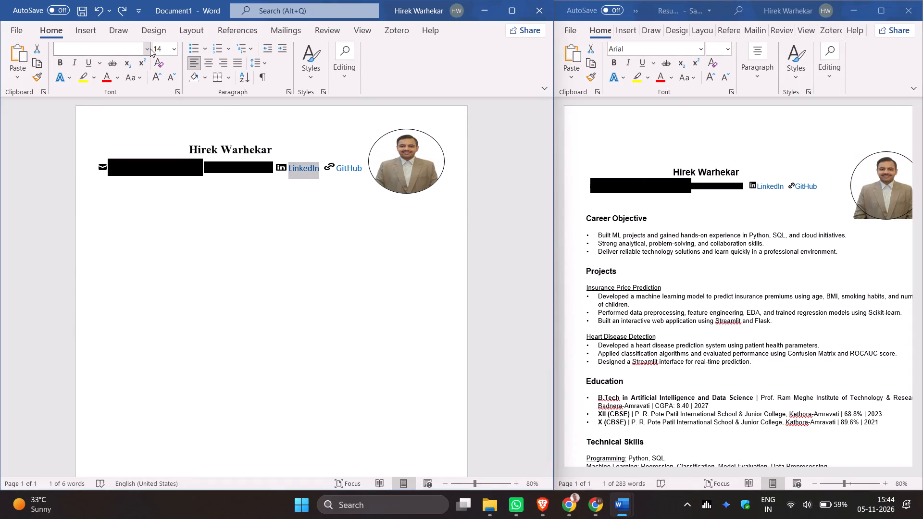
click(150, 48)
click(128, 135)
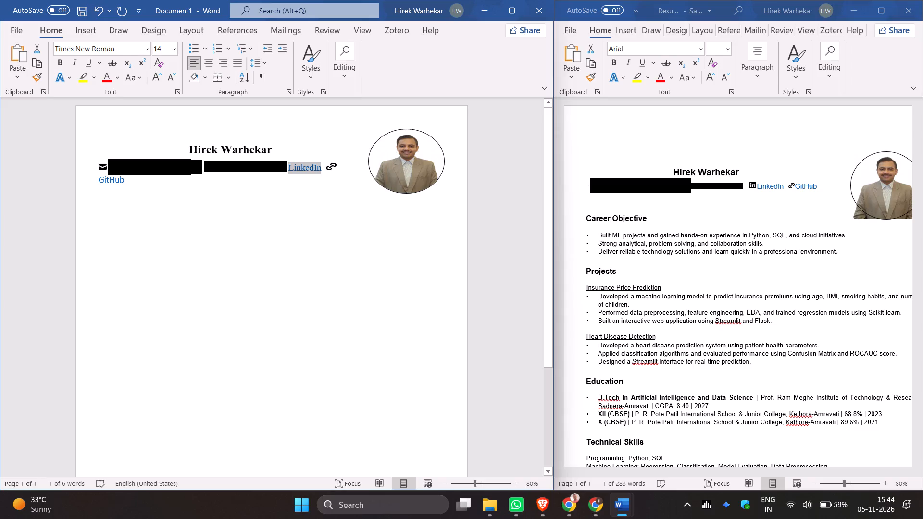
drag(200, 169, 108, 168)
click(150, 50)
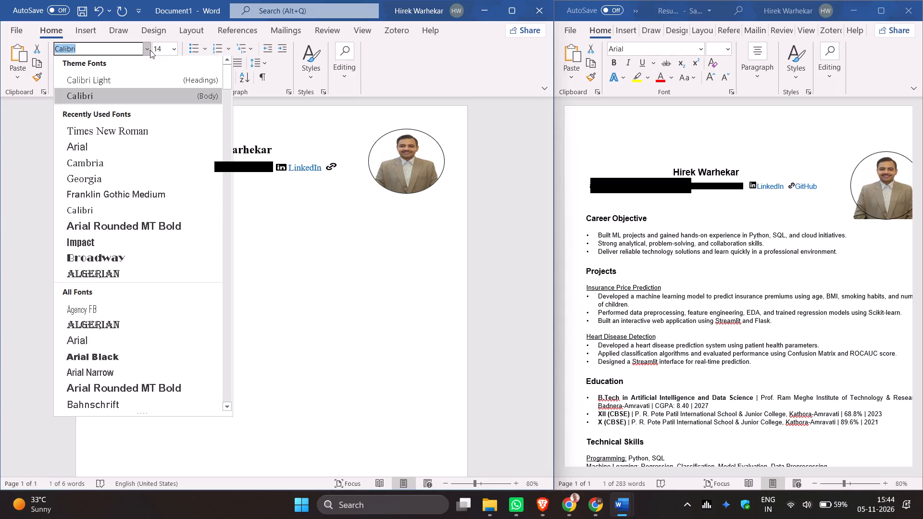
click(153, 126)
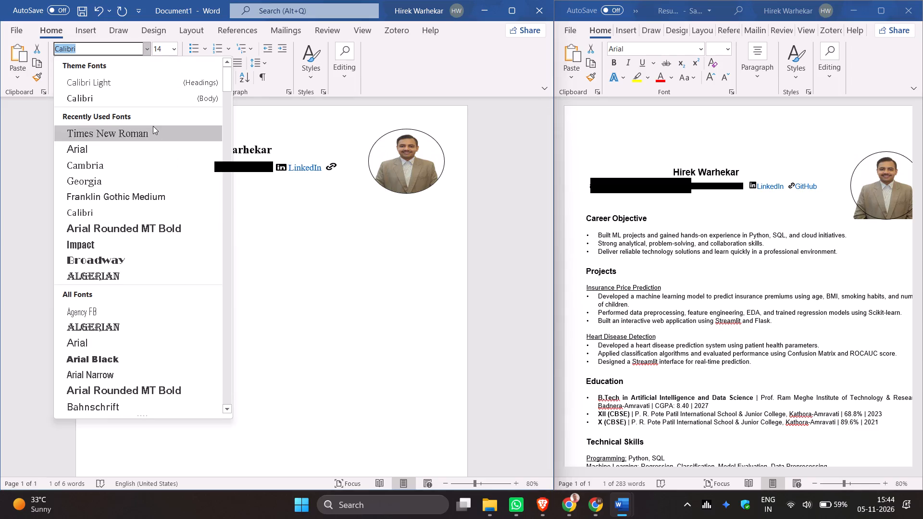
click(253, 196)
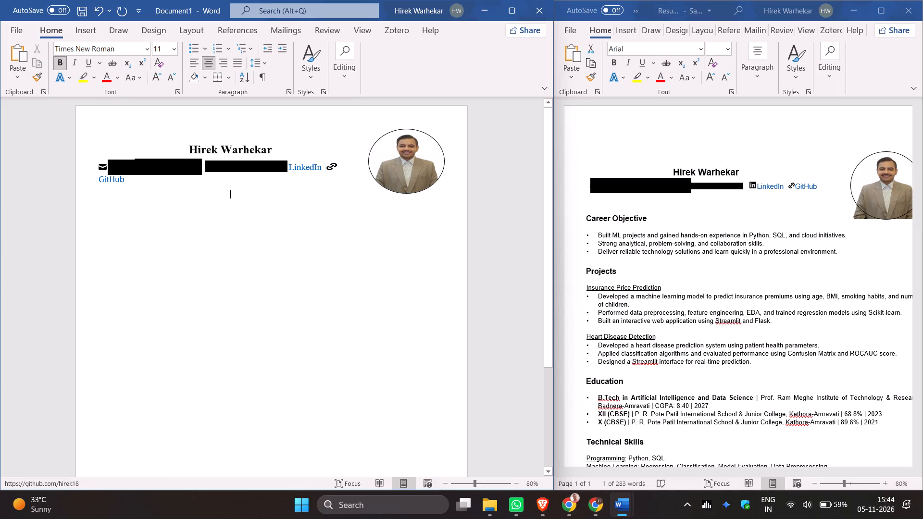
drag(125, 183, 105, 181)
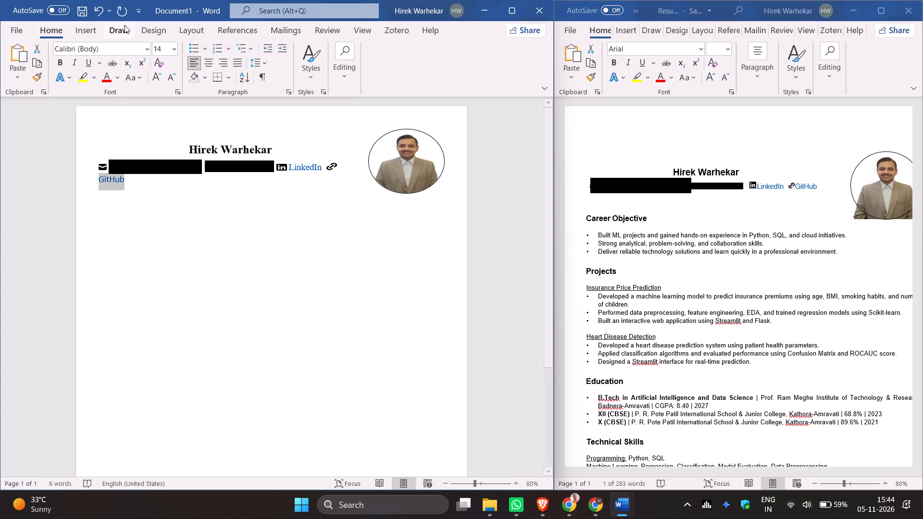
click(142, 46)
click(146, 47)
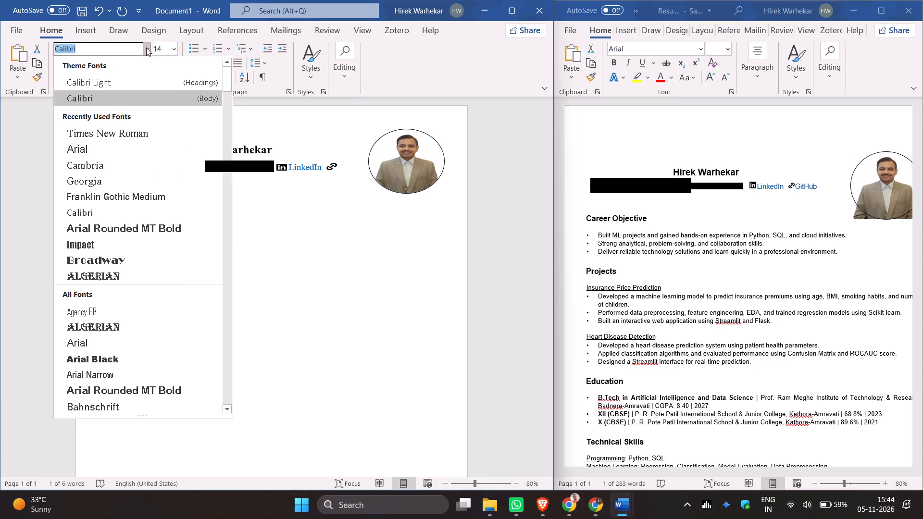
click(155, 129)
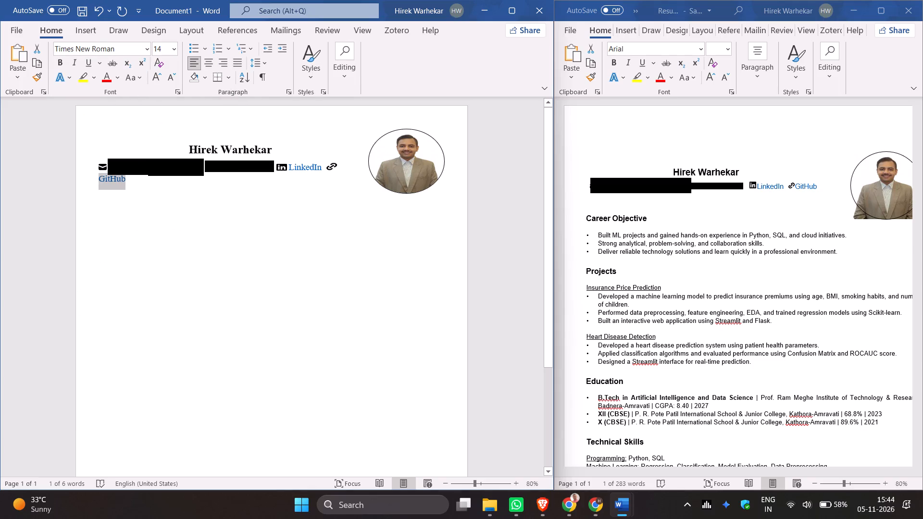
click(189, 213)
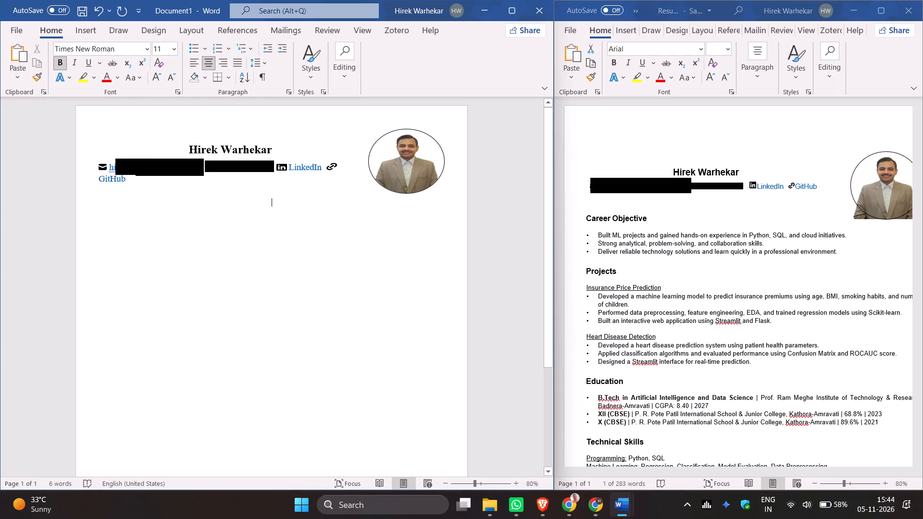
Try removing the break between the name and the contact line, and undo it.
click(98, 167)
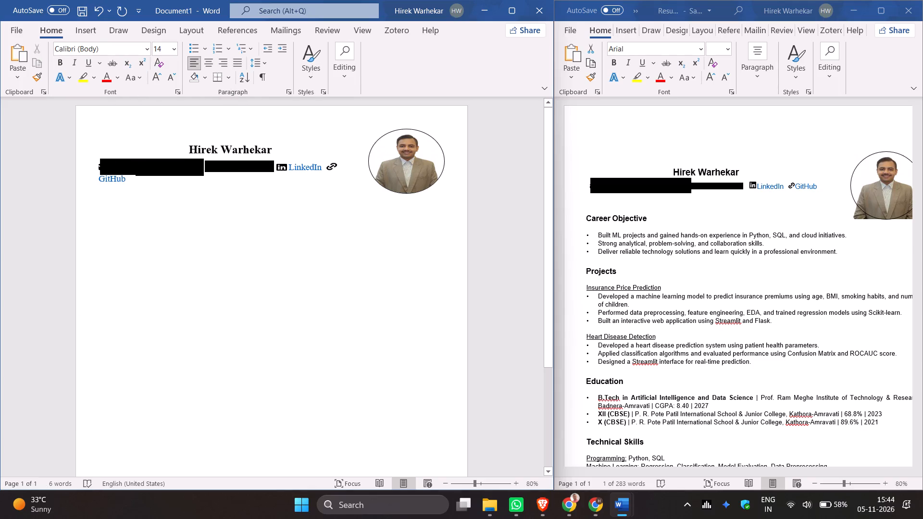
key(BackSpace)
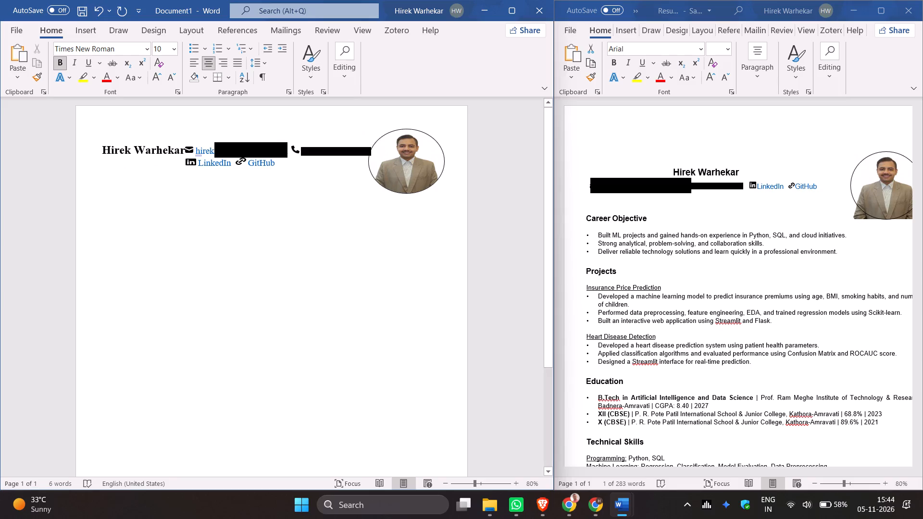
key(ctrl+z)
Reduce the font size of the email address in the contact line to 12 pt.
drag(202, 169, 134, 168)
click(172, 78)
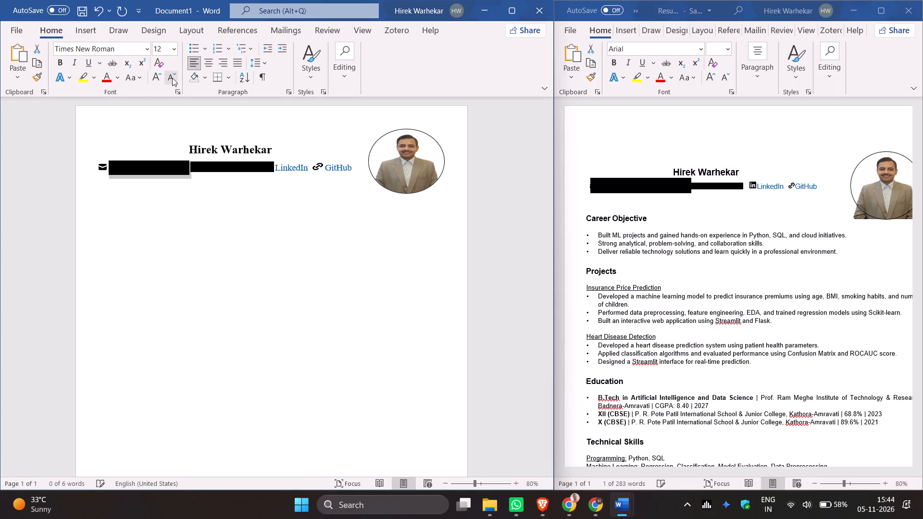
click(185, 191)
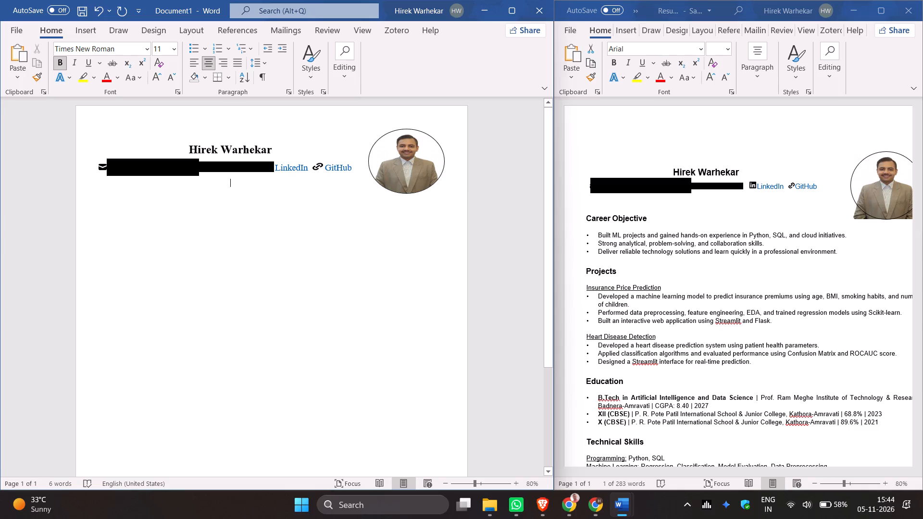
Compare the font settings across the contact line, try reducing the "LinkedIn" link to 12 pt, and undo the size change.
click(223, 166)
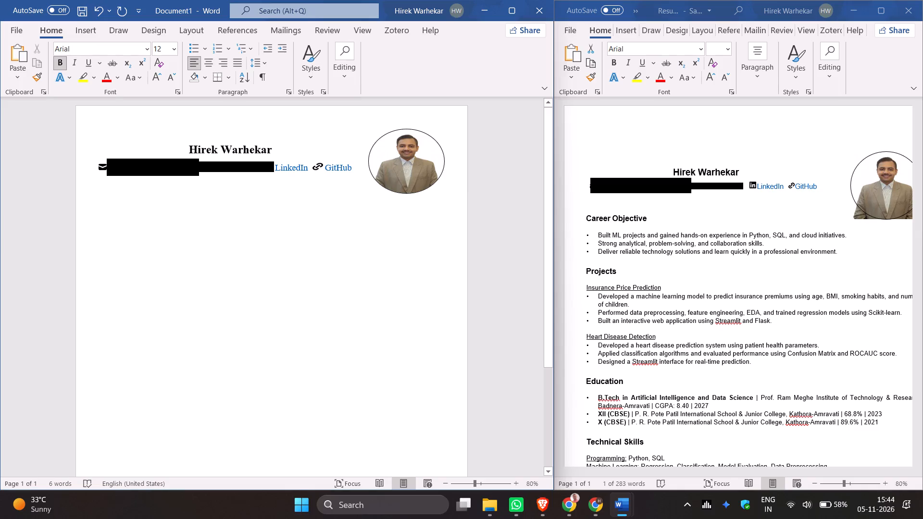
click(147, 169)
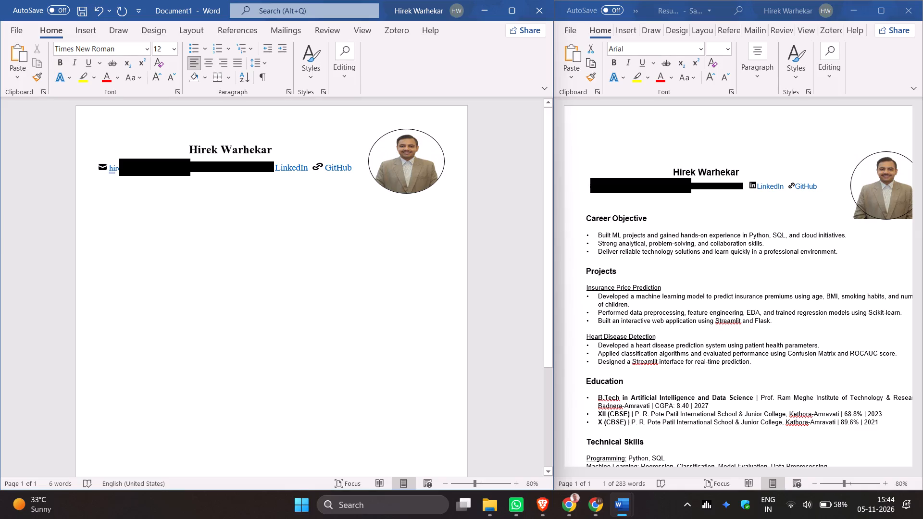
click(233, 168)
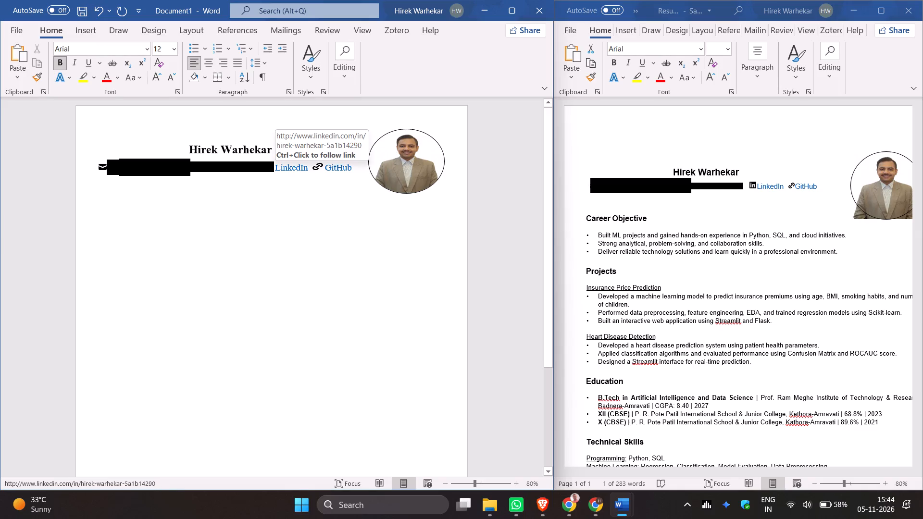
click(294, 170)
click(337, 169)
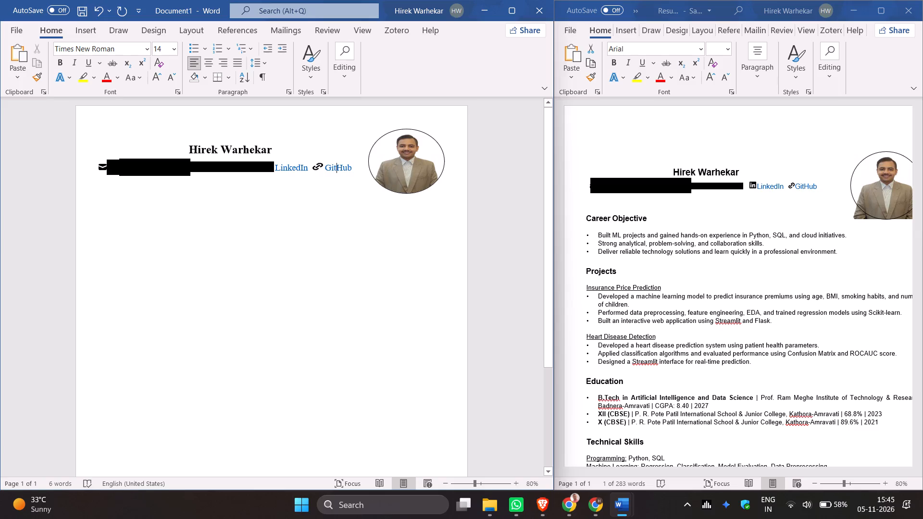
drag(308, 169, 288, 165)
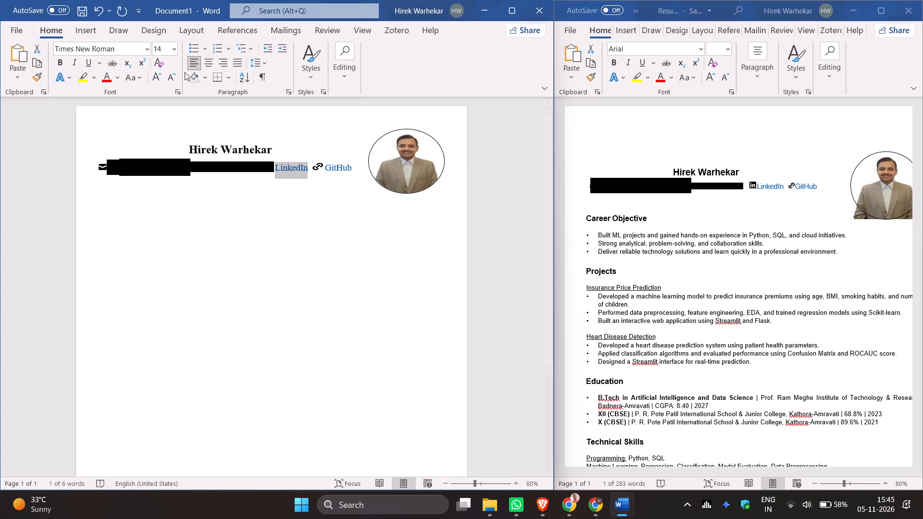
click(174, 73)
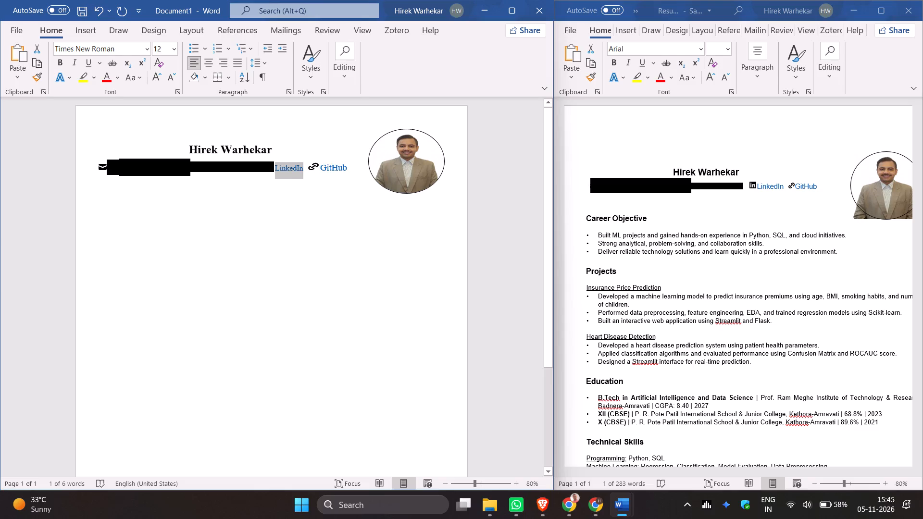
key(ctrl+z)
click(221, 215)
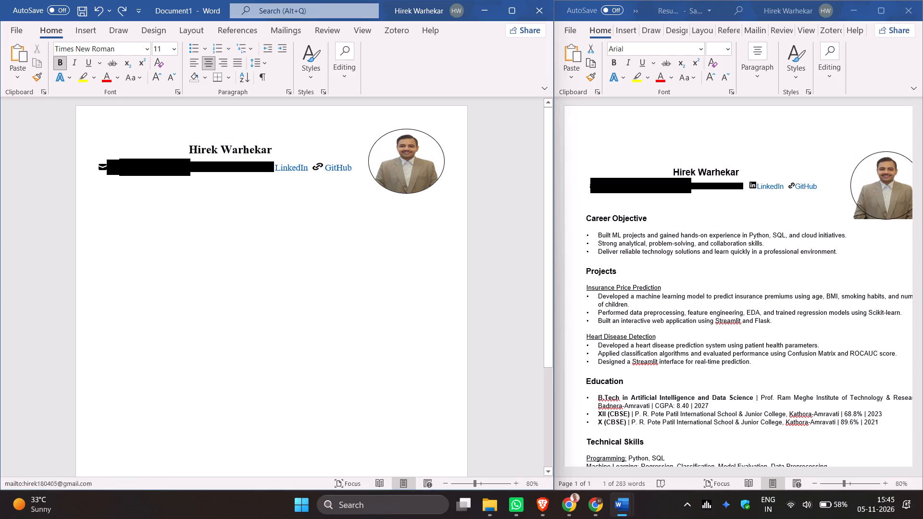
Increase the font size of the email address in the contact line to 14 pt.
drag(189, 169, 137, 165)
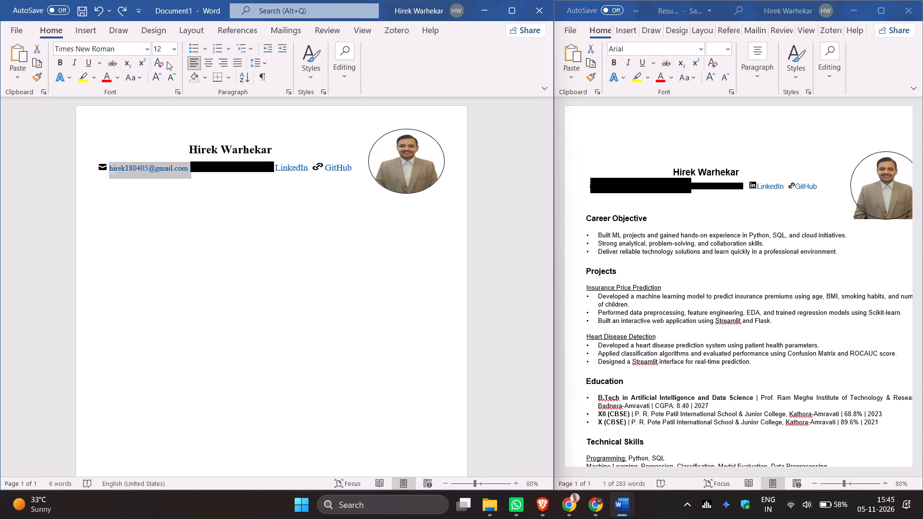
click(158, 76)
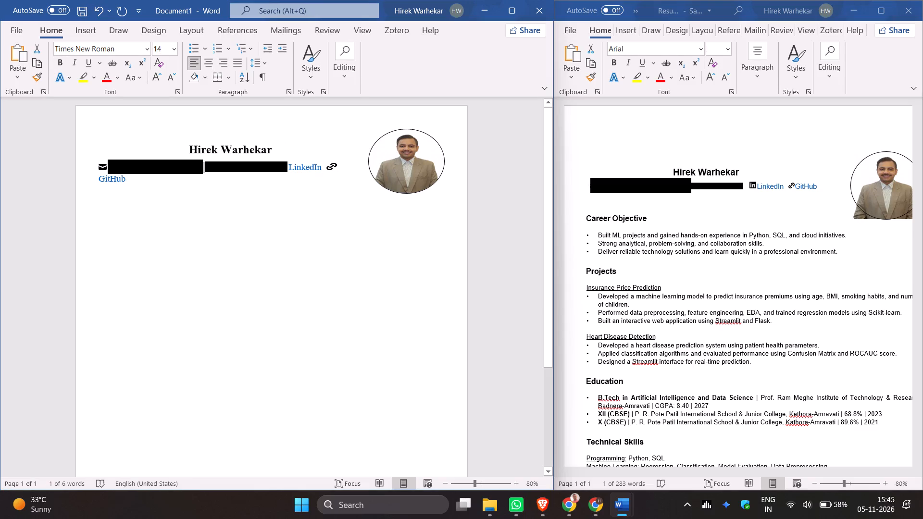
Reduce the font size of the phone number in the contact line to 11 pt.
drag(272, 168, 217, 166)
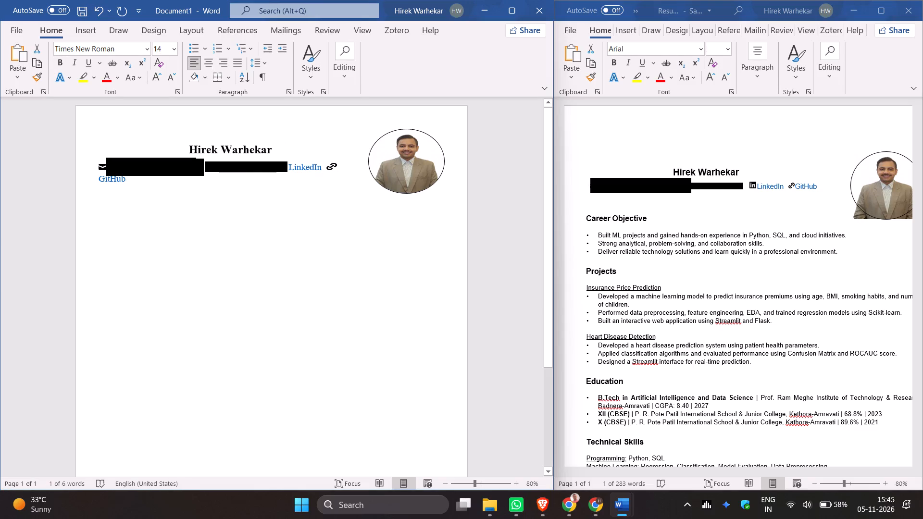
drag(217, 166, 214, 166)
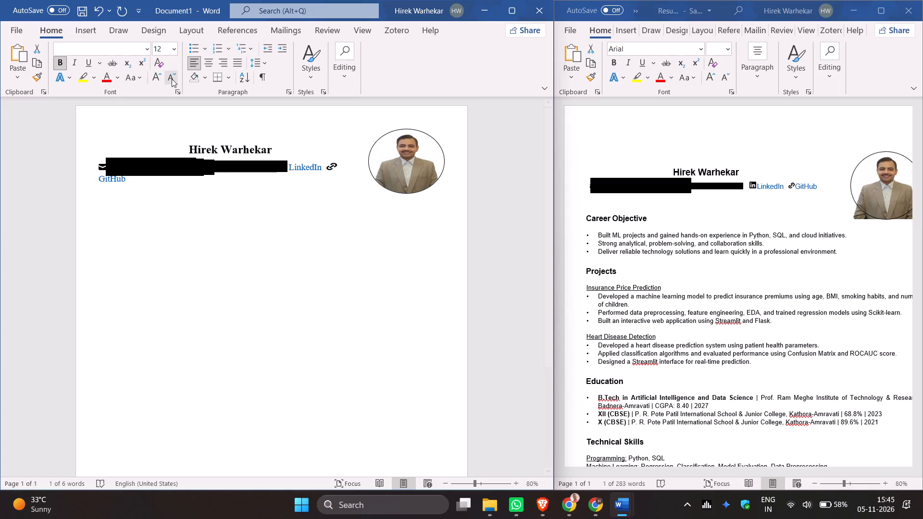
click(172, 79)
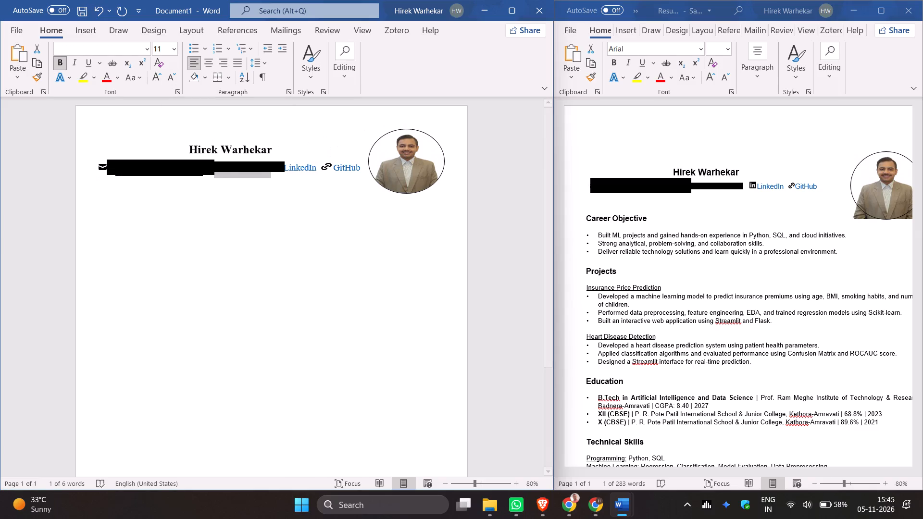
Check the font size of the email address, the "LinkedIn" link and the "GitHub" link in the contact line.
click(285, 198)
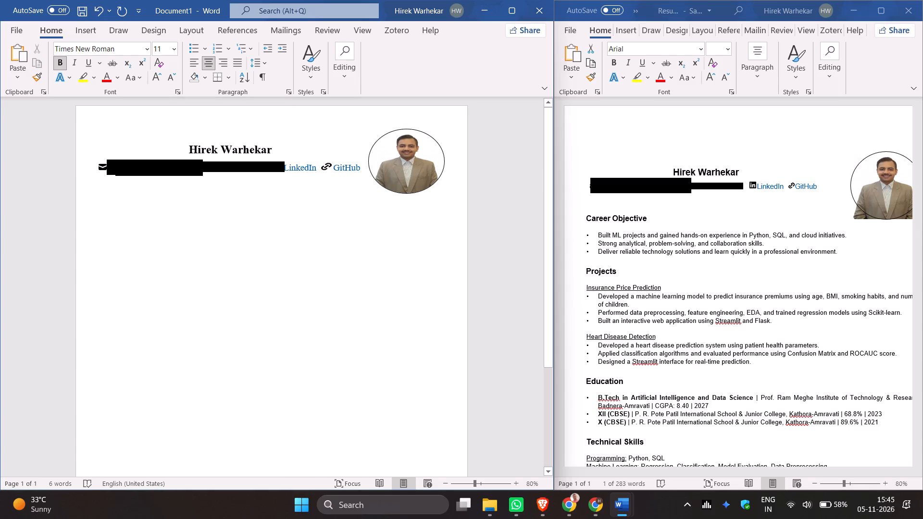
click(170, 169)
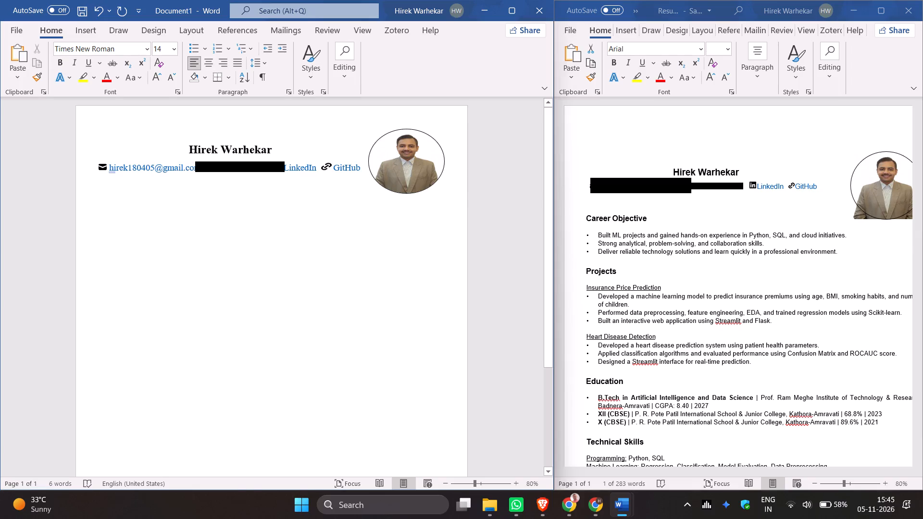
click(305, 164)
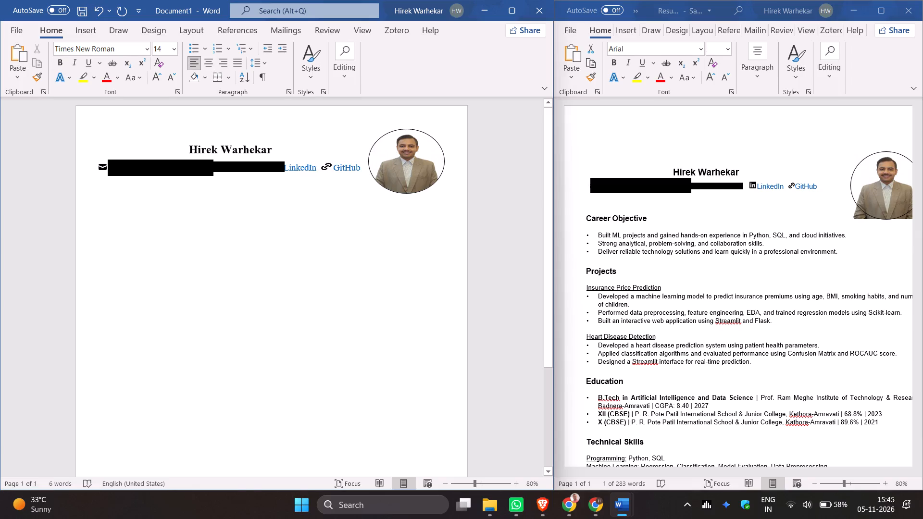
click(341, 166)
Add a new left-aligned line below the contact line in the new document.
click(159, 190)
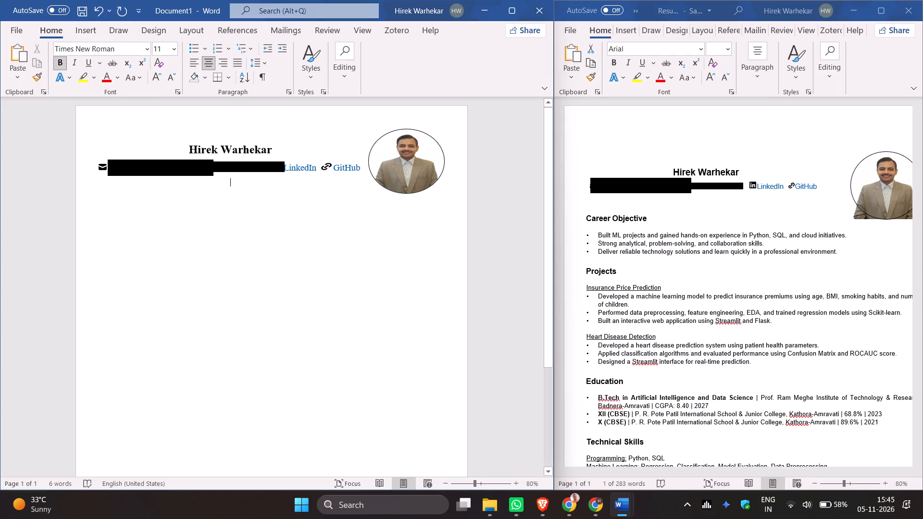
key(Return)
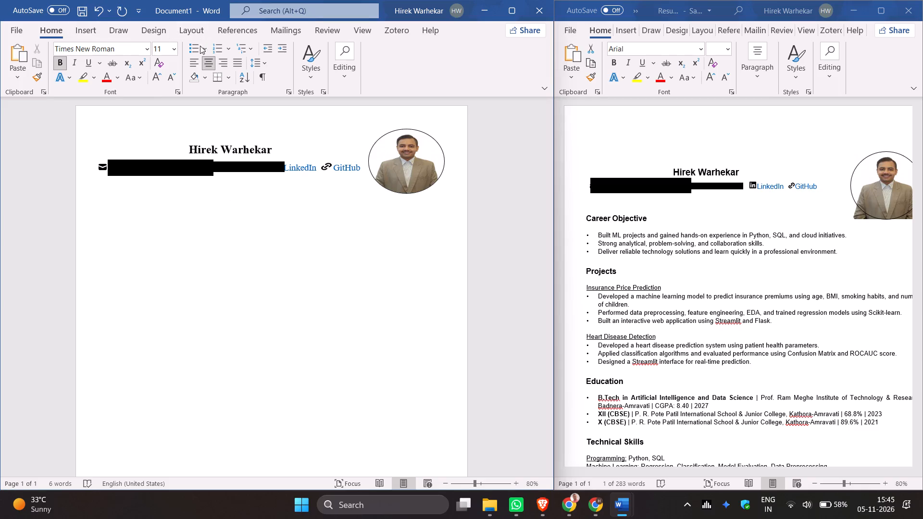
click(199, 58)
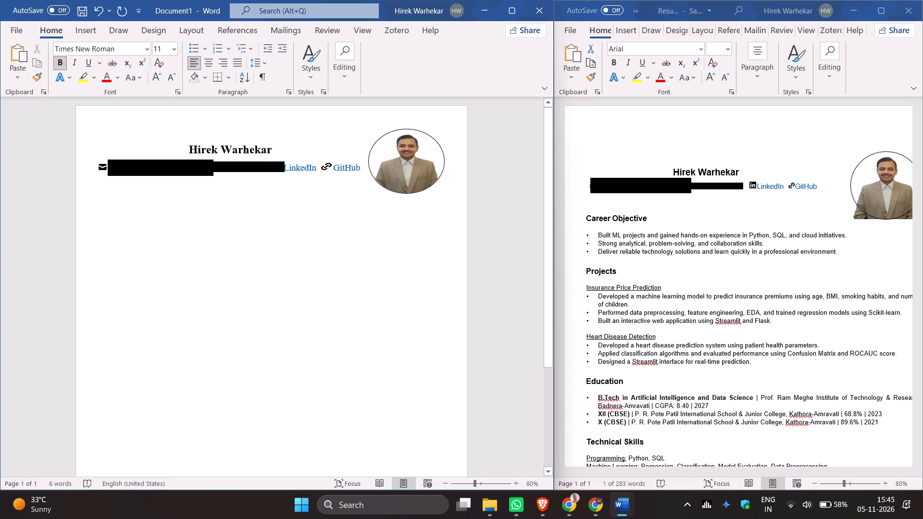
Copy the "Career Objective" heading from the old resume onto the new line below the contact line, leaving the cursor beneath it.
drag(651, 220, 632, 221)
drag(649, 217, 644, 216)
click(653, 218)
drag(647, 217, 595, 221)
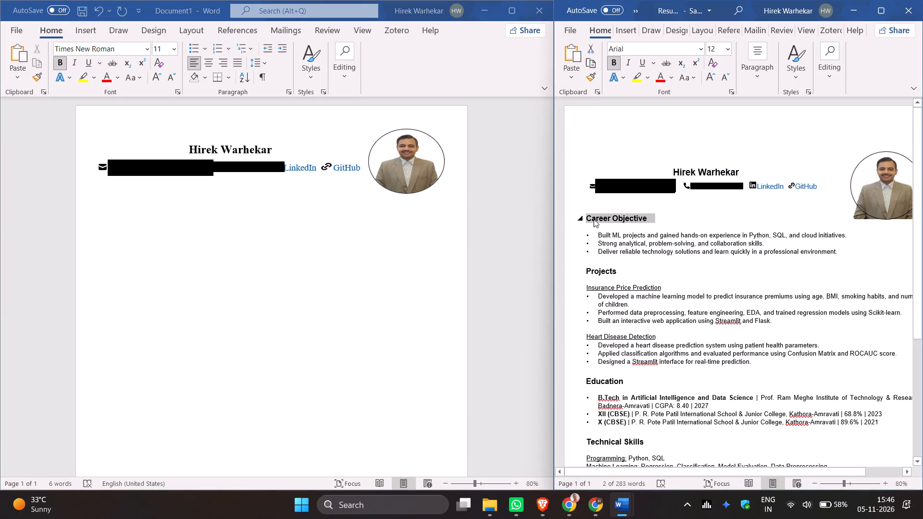
key(ctrl+c)
click(129, 202)
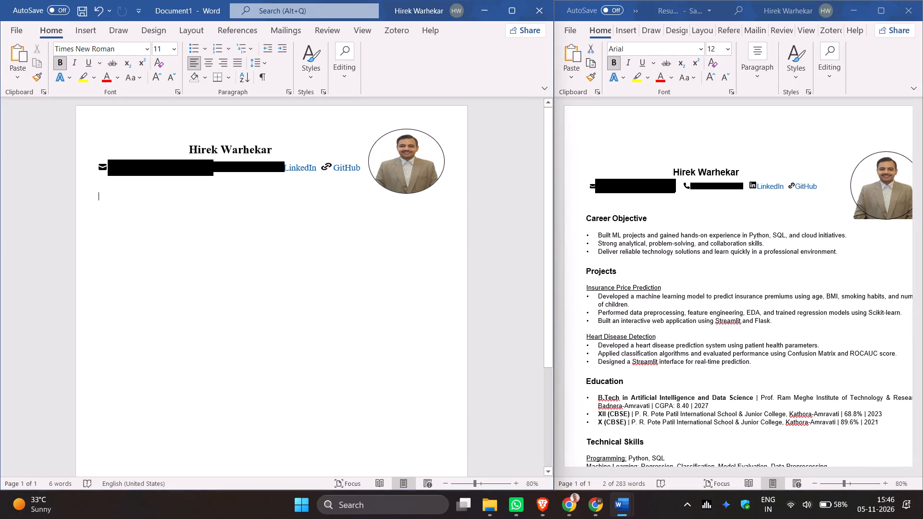
key(ctrl+v)
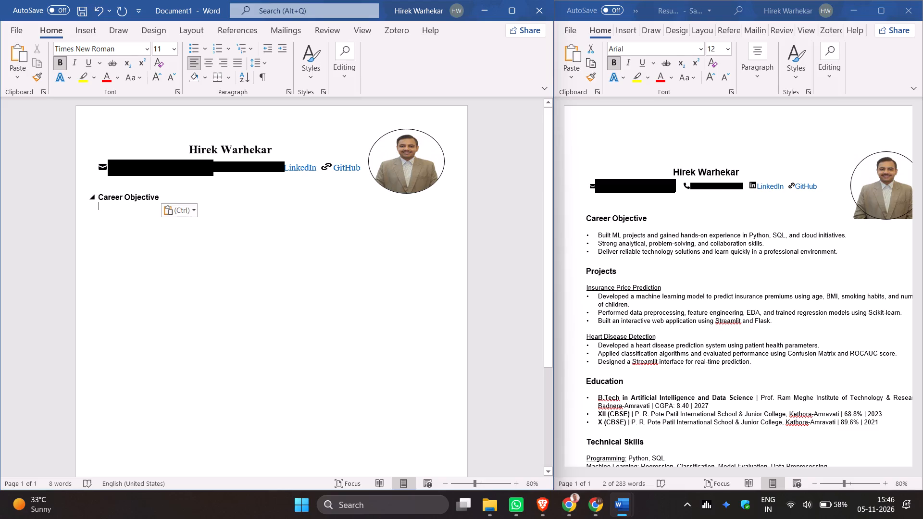
click(145, 194)
click(165, 199)
key(Down)
key(Down)
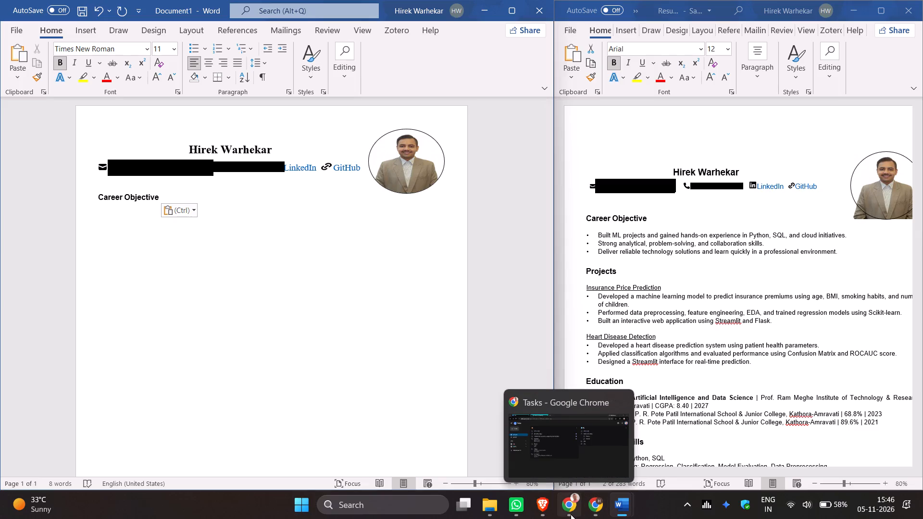
Switch to Chrome and read through the updated resume PDF, from the career objective down to activities and certifications.
click(588, 506)
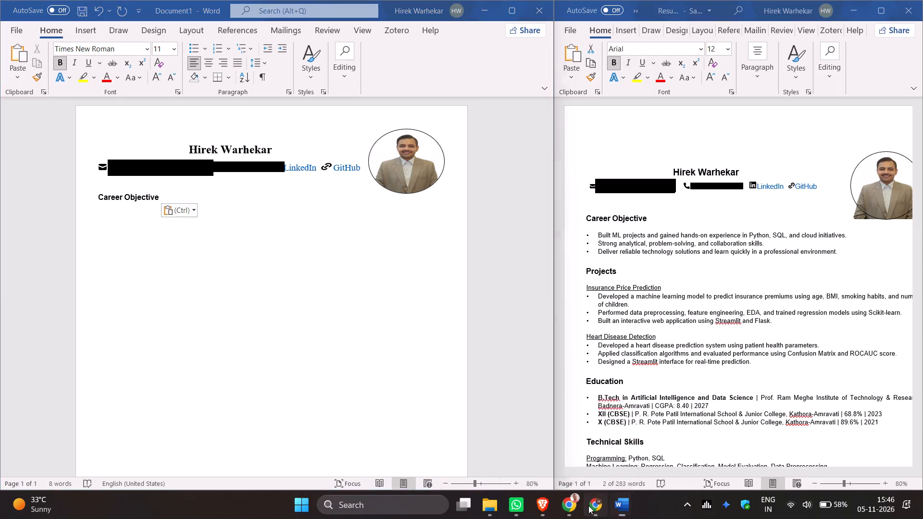
click(547, 269)
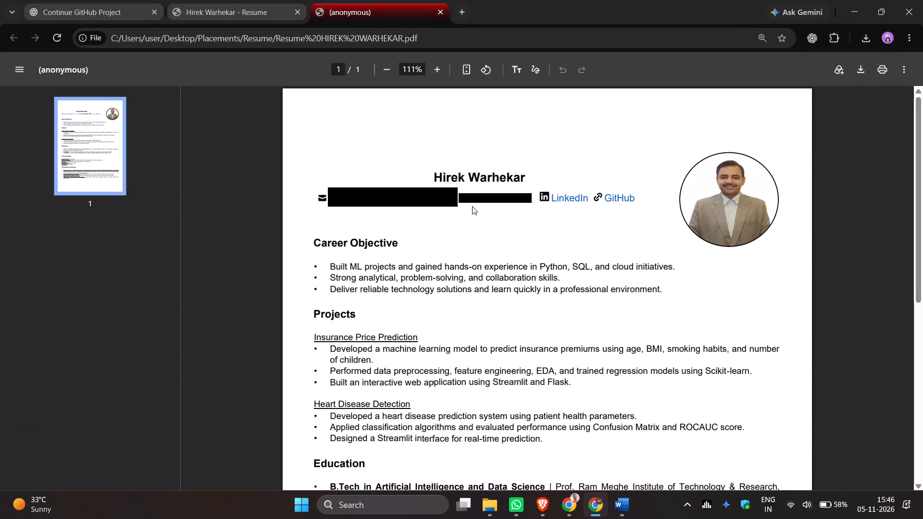
click(225, 0)
scroll(450, 230, up, 1)
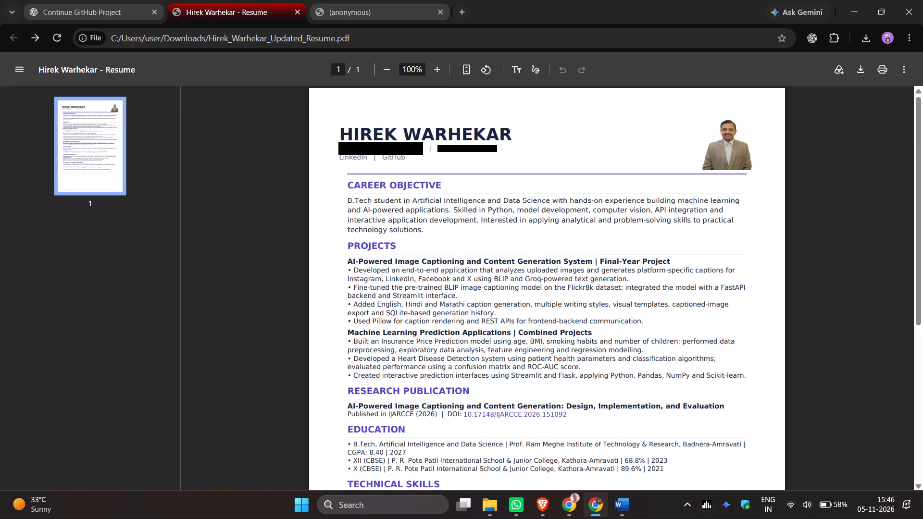
click(621, 510)
click(589, 442)
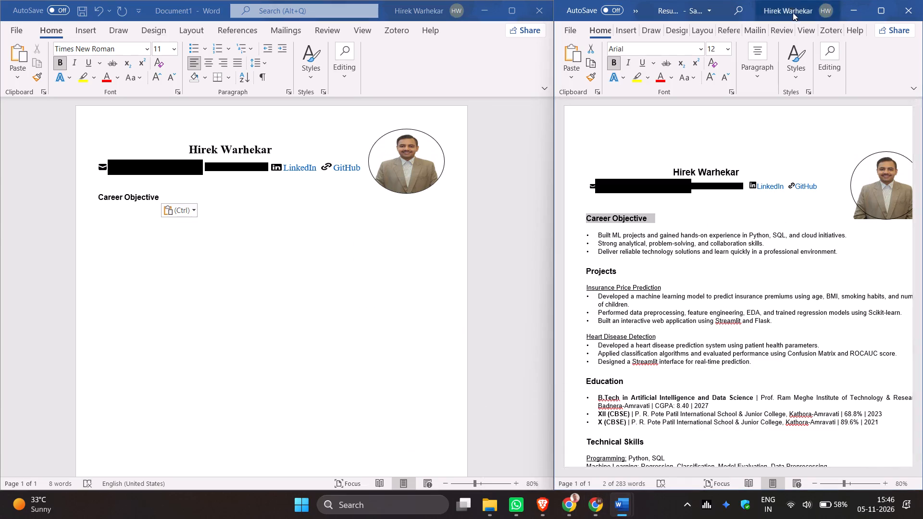
click(592, 502)
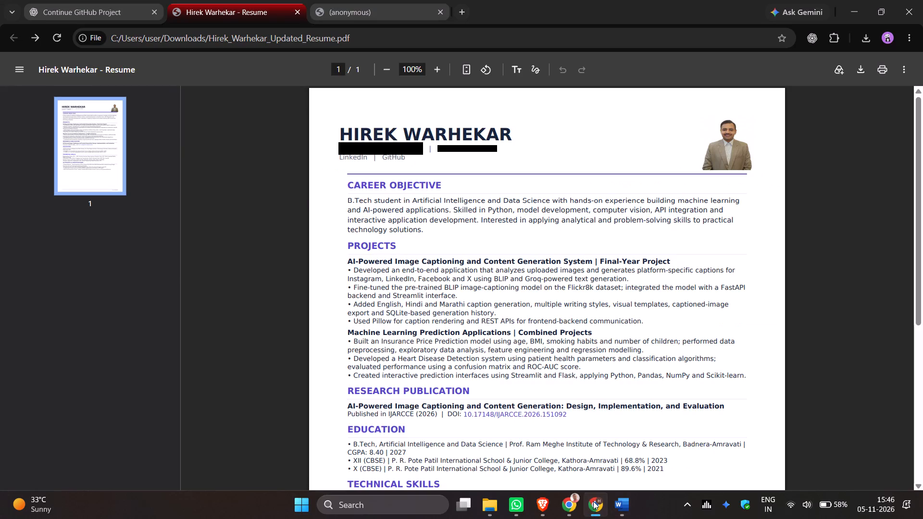
scroll(549, 292, down, 6)
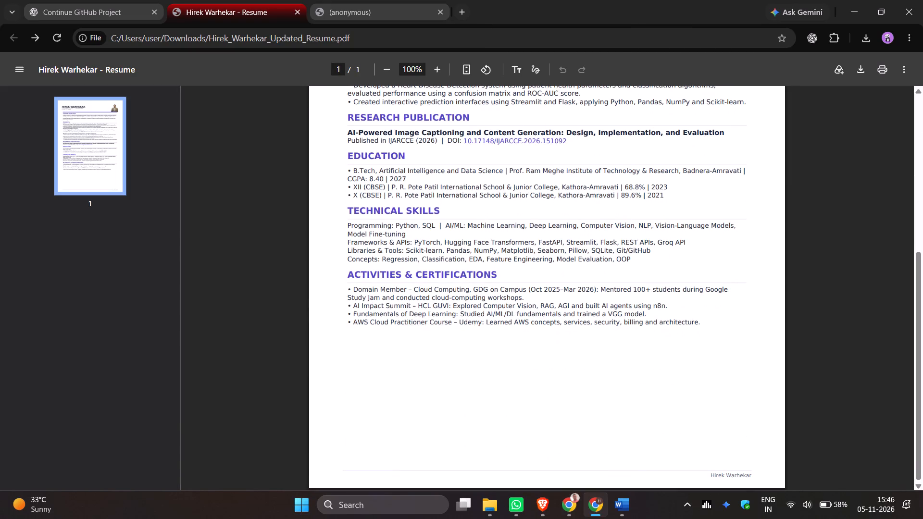
scroll(554, 280, up, 3)
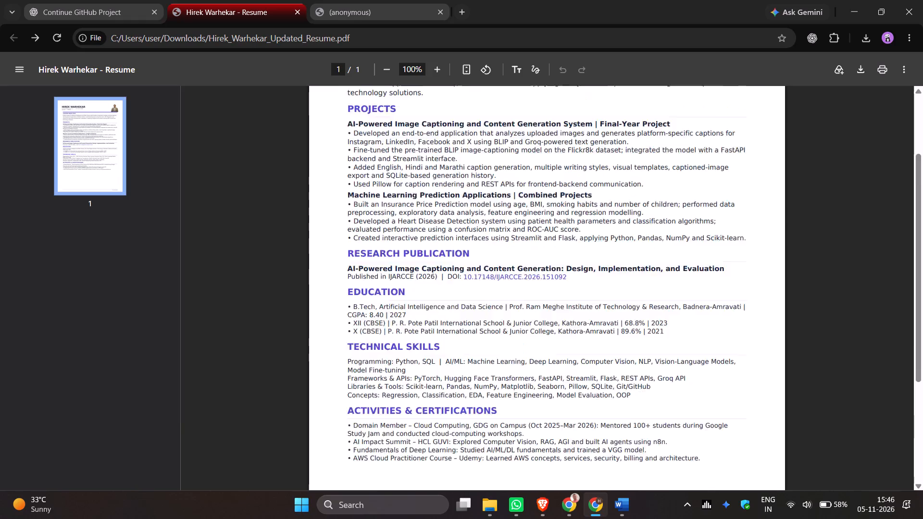
scroll(555, 277, up, 2)
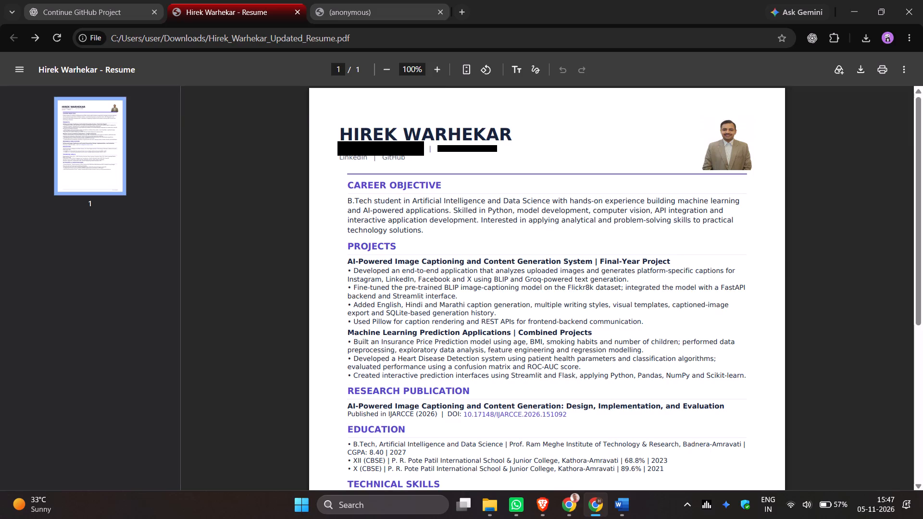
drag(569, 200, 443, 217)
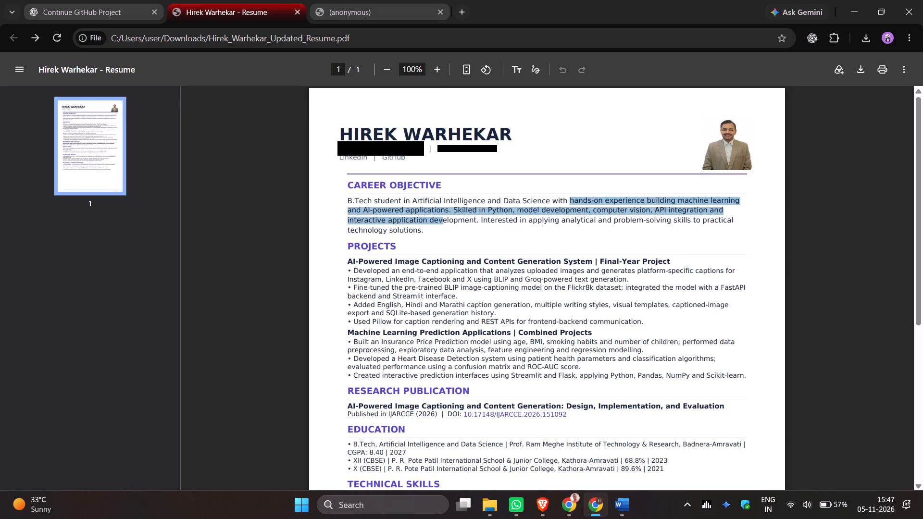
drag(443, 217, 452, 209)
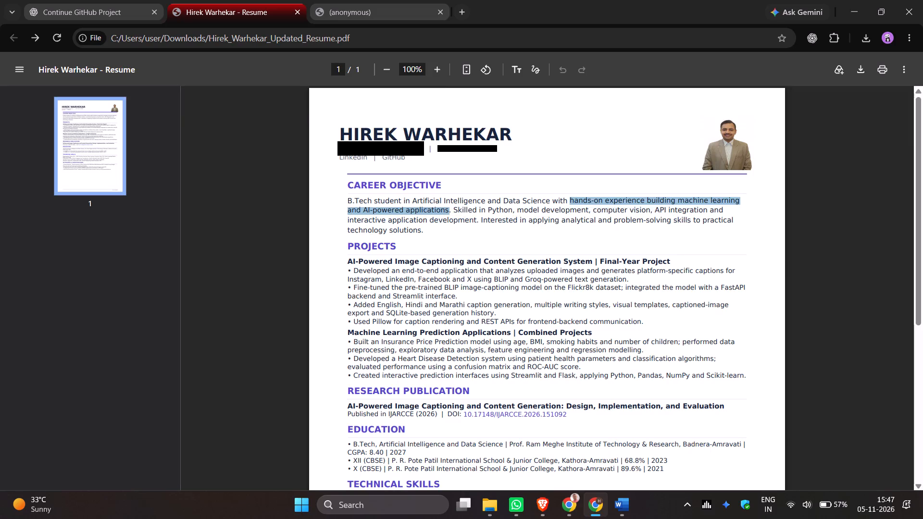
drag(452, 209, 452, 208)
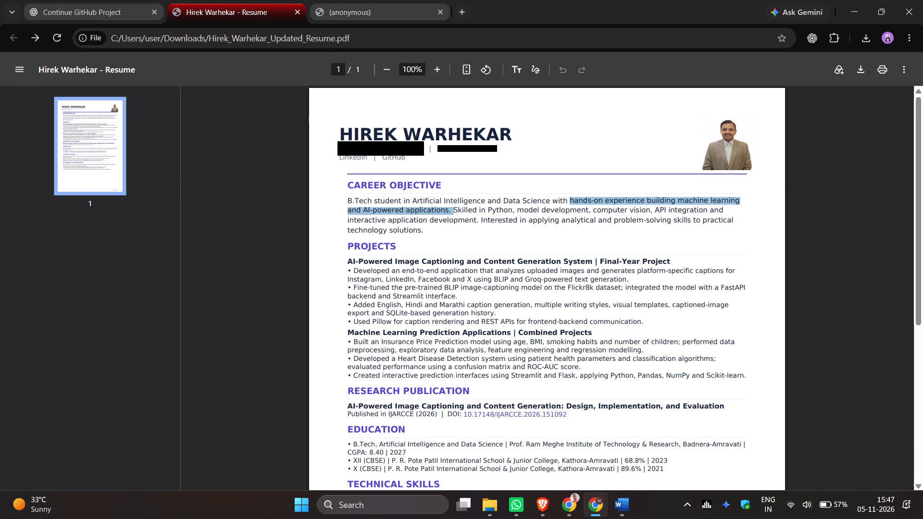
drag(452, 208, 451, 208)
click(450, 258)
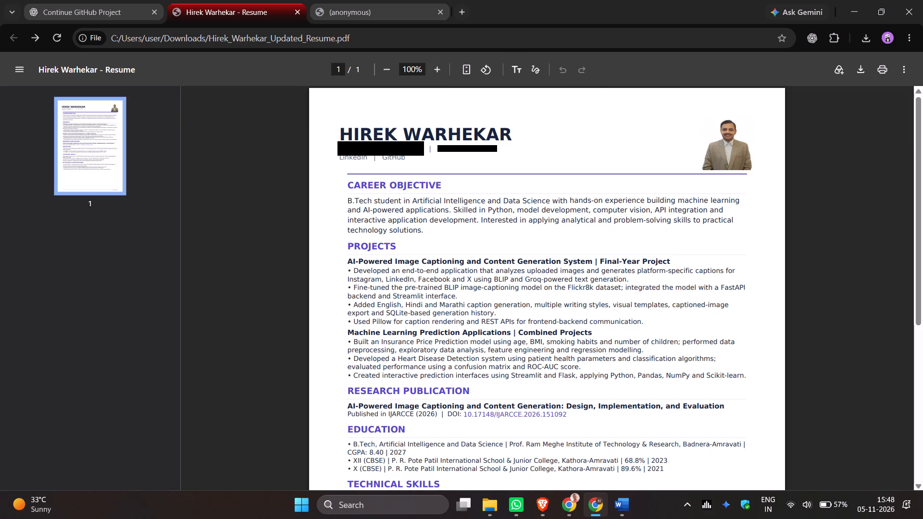
Copy the career objective text from "hands-on experience" through "technology solutions." in the updated resume PDF.
drag(570, 197, 735, 218)
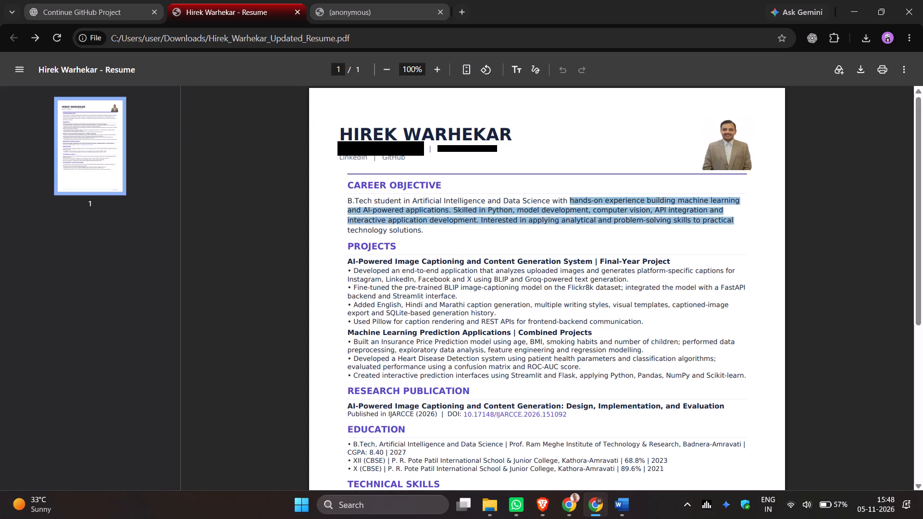
drag(735, 218, 432, 235)
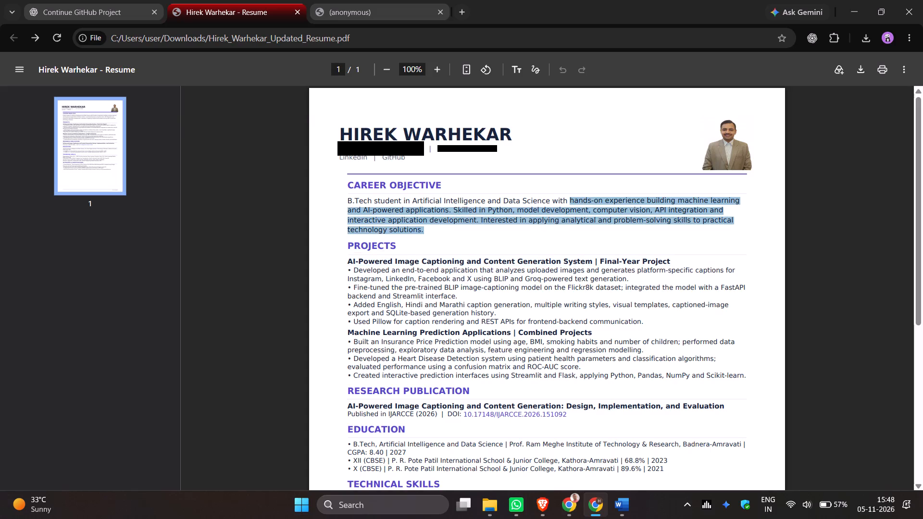
drag(432, 235, 432, 235)
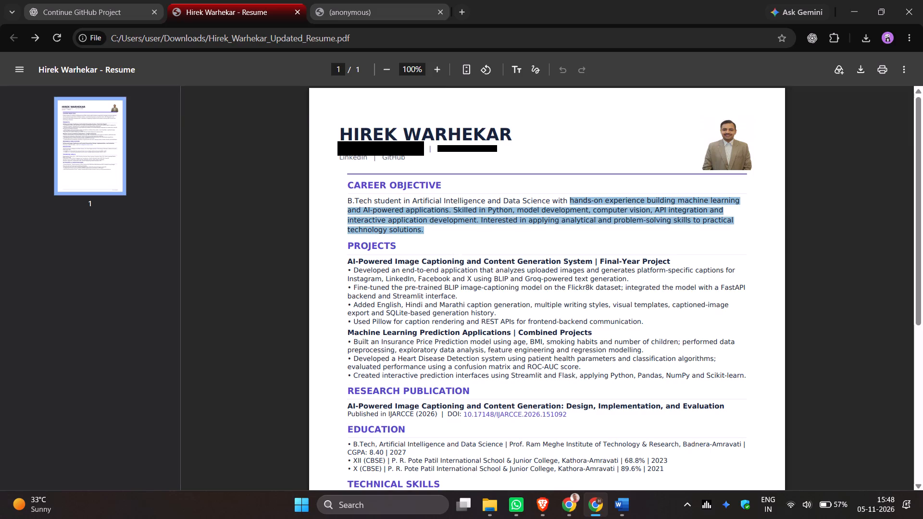
key(ctrl+c)
click(574, 507)
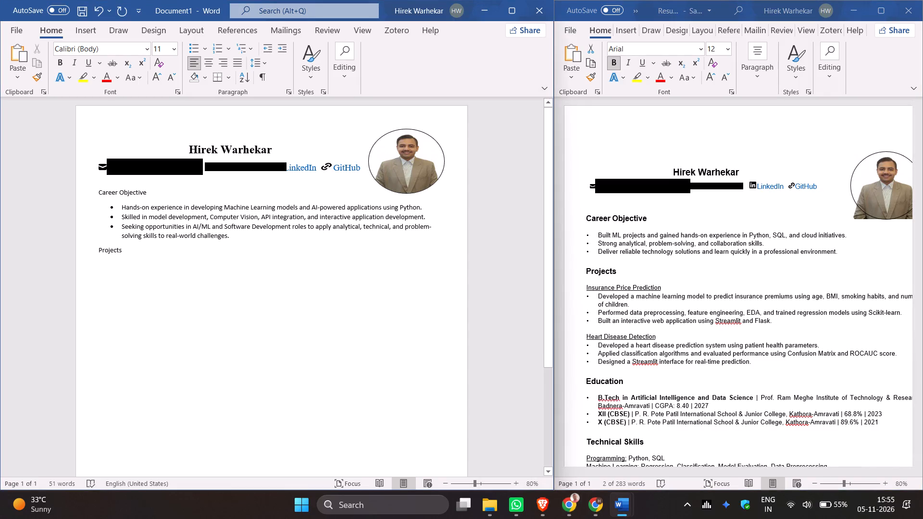
key(ctrl+v)
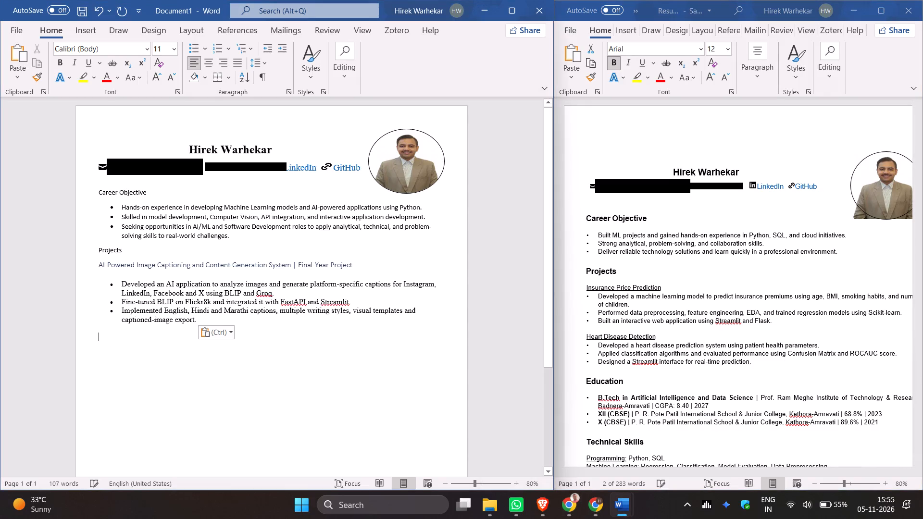
click(345, 267)
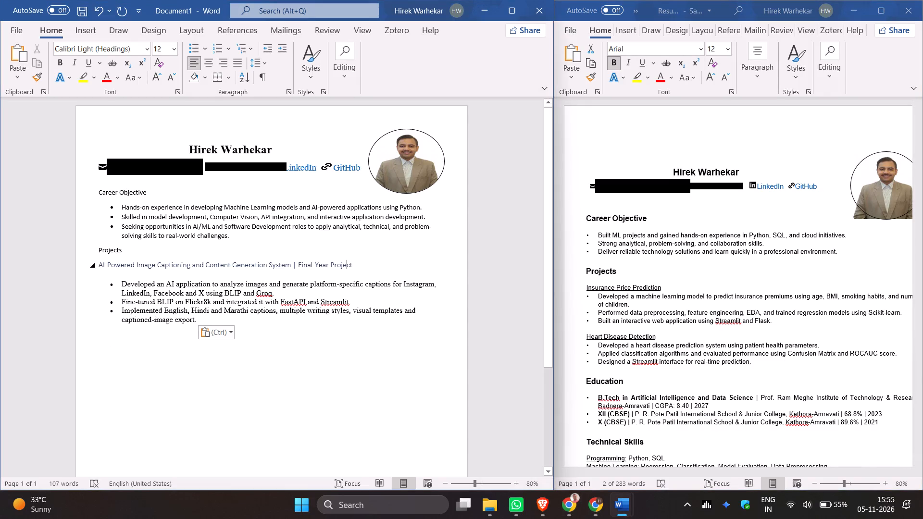
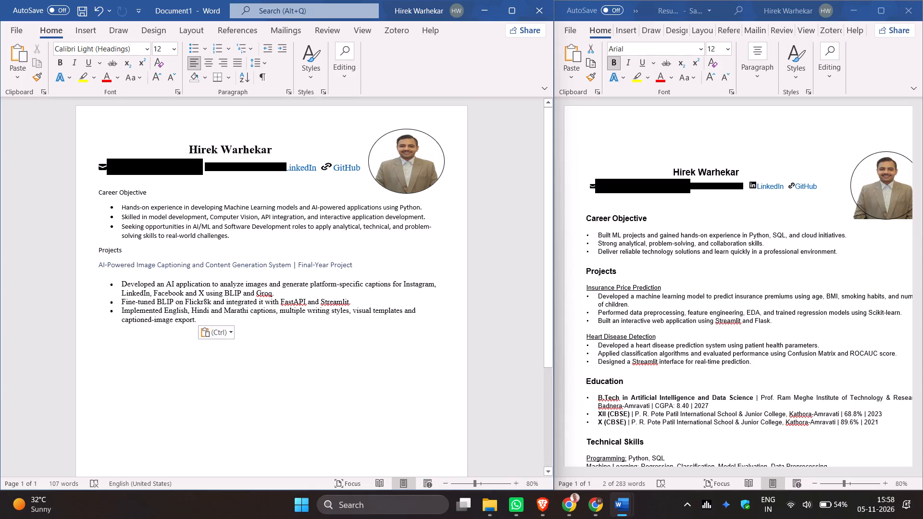
Undo the last paste of the project text under the Projects heading.
key(ctrl+z)
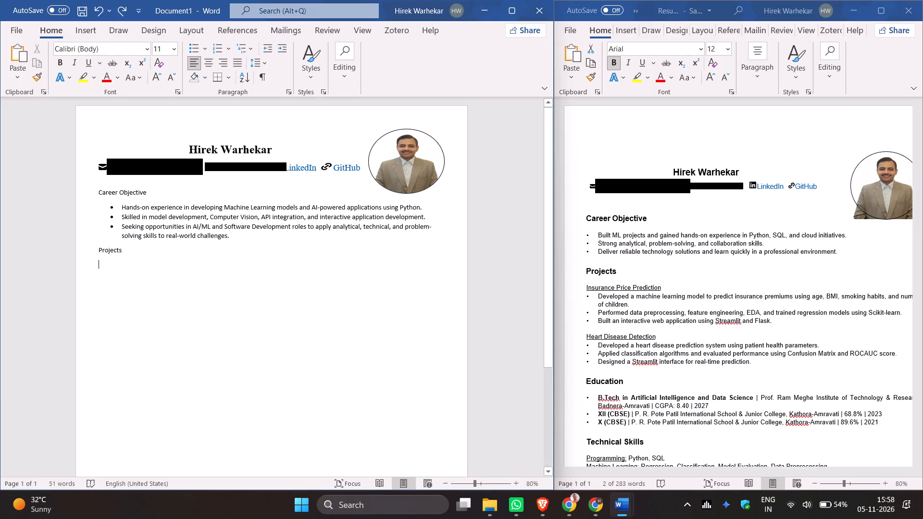
Enter the project title "AI-Powered Image Captioning & Content Generation System" under the Projects heading.
key(shift+a)
key(shift+i)
text(-Powered Image Captioning)
key(space)
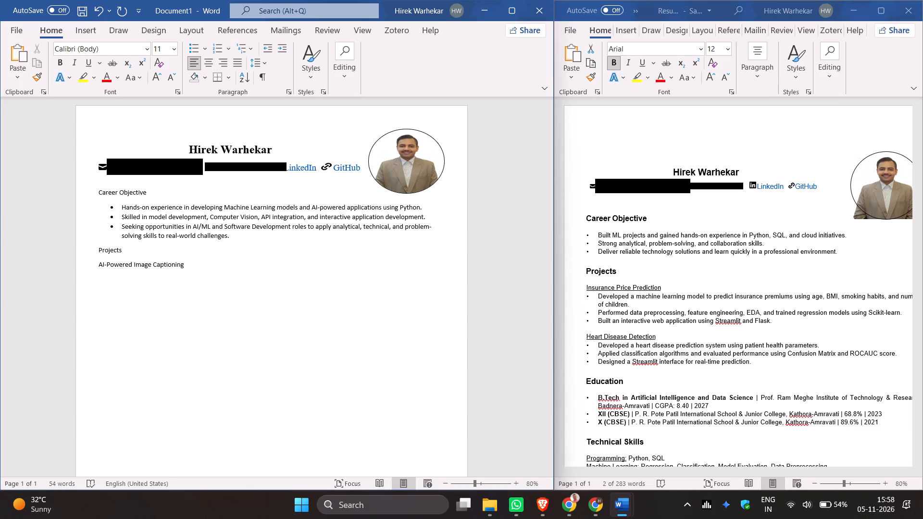
text(&)
key(space)
text(Content)
key(space)
text(Generation Sys)
text(tem)
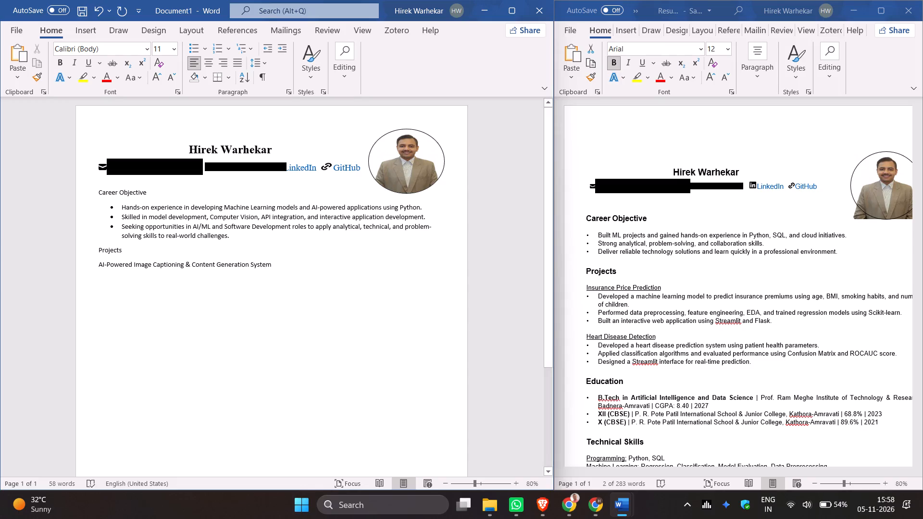
Check the project title in the ChatGPT answer, append "| Final Year Project" to the title in Word, and start a new line.
click(564, 496)
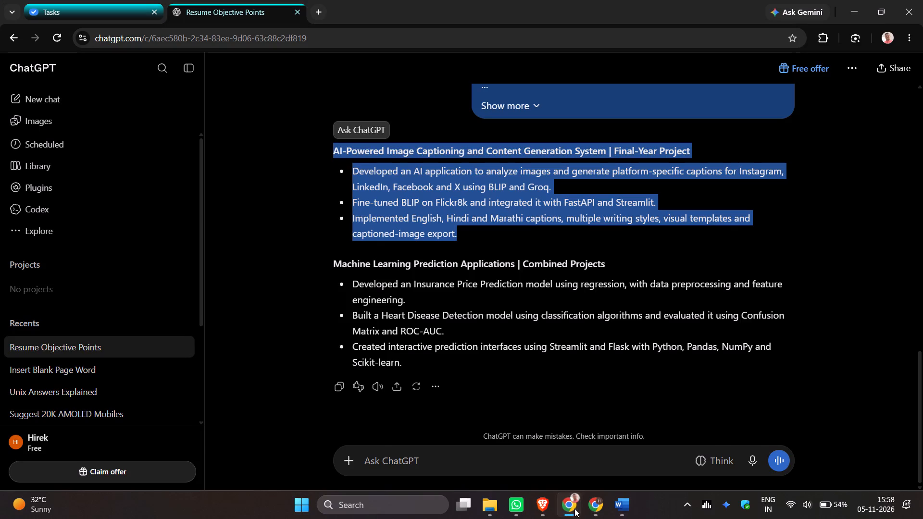
click(574, 508)
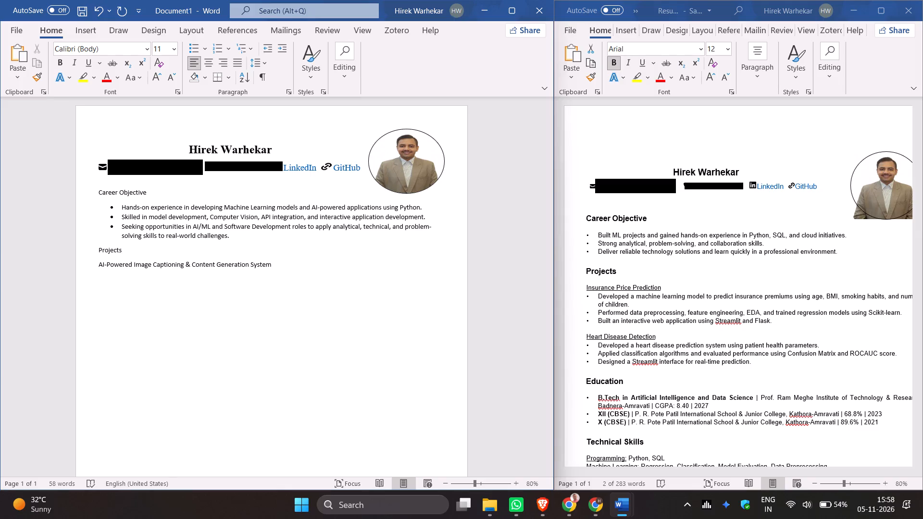
key(space)
text(|)
key(space)
text(Final)
key(space)
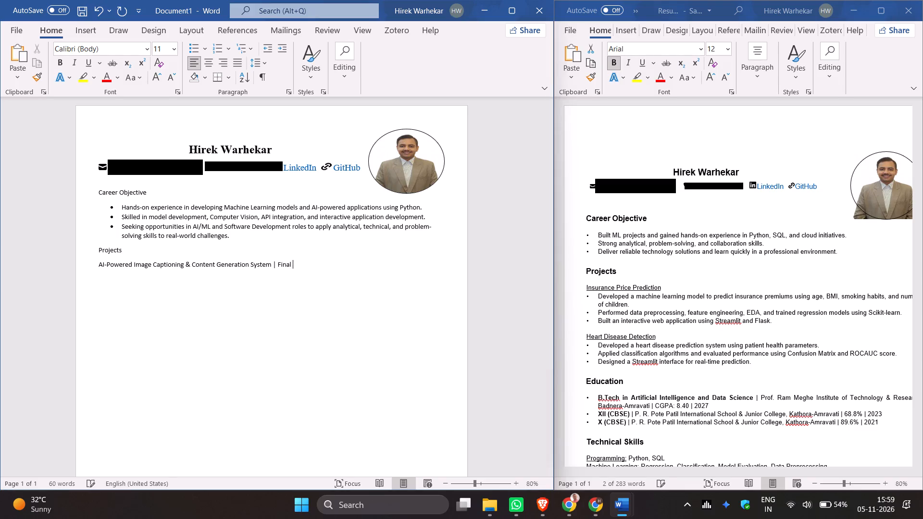
text(Year)
key(space)
key(shift+p)
text(ro)
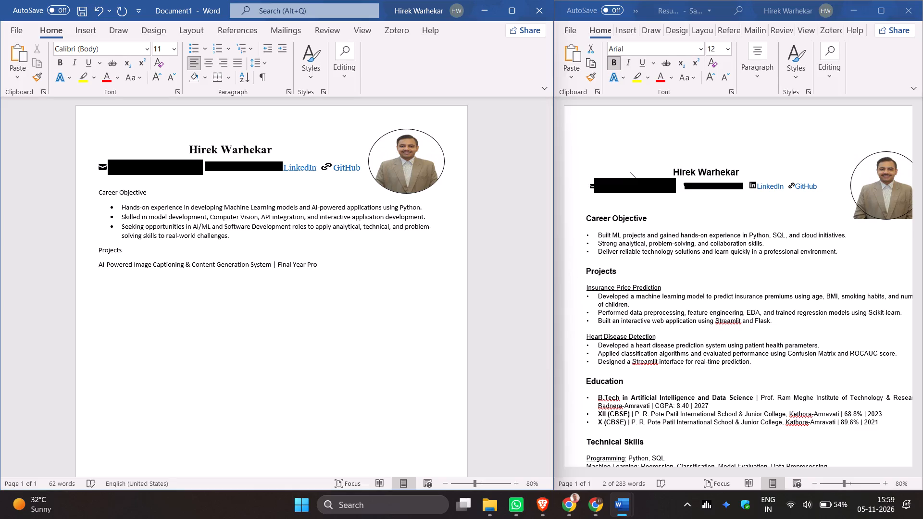
text(ject)
key(Return)
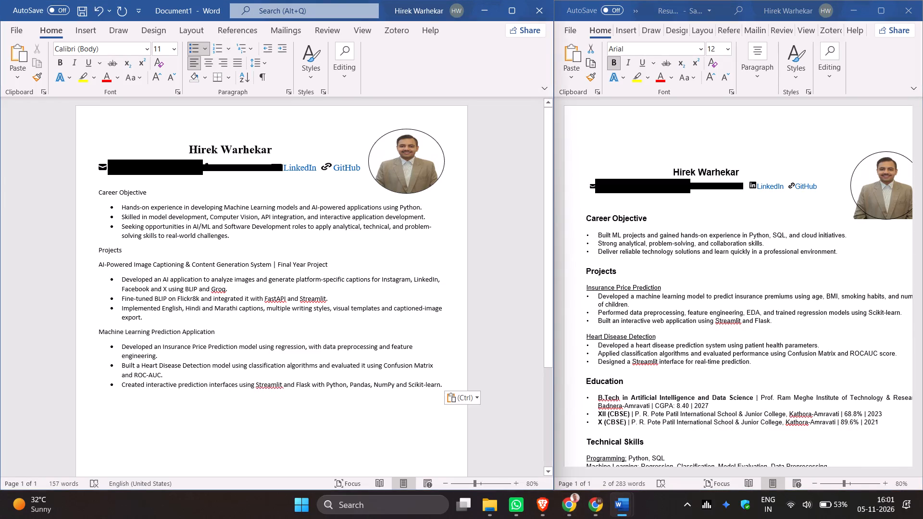
End the bulleted list under the second project and add the heading "Education" below it, following the old resume's section order.
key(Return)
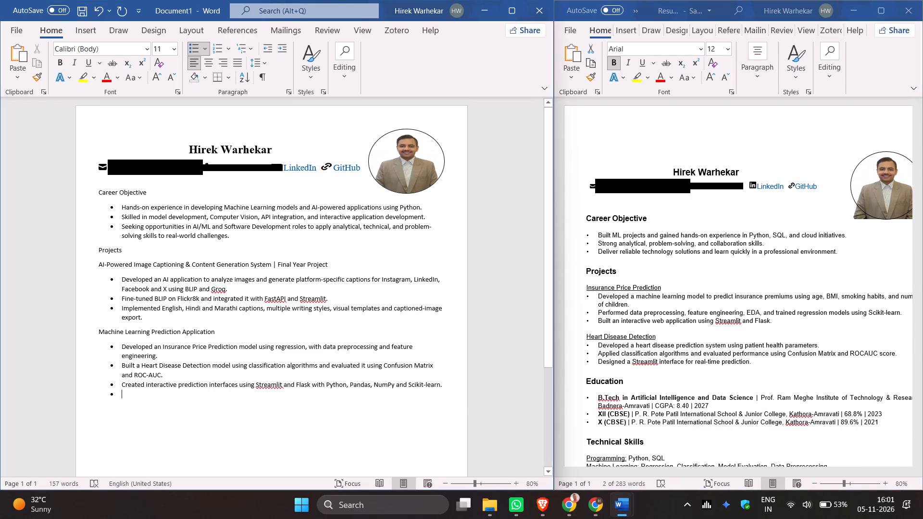
click(192, 47)
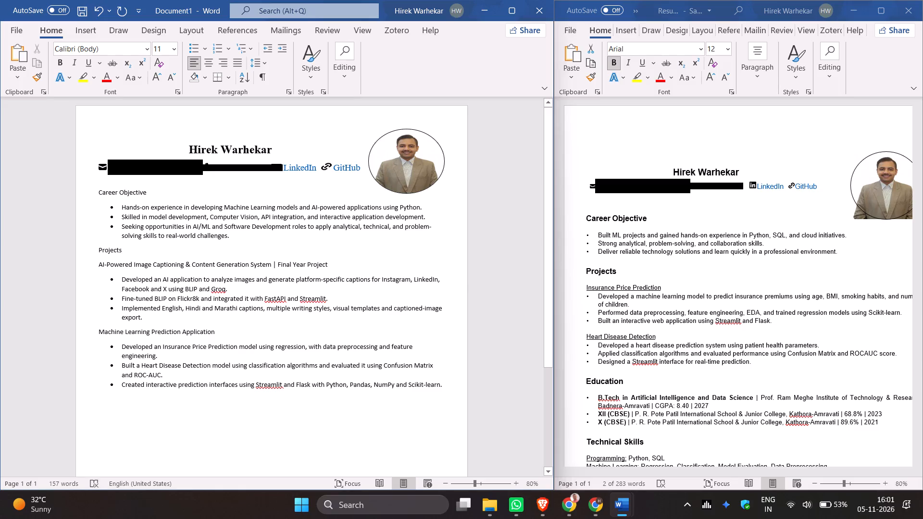
scroll(725, 355, down, 1)
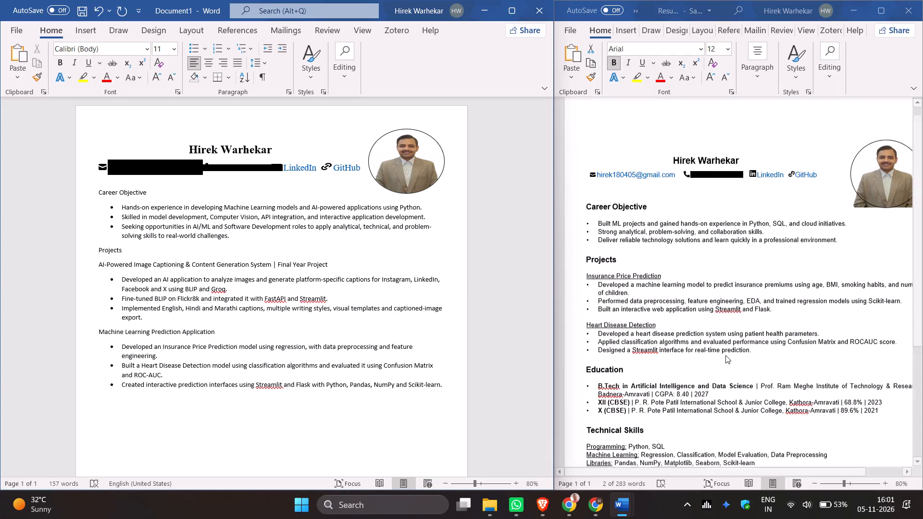
scroll(725, 355, down, 7)
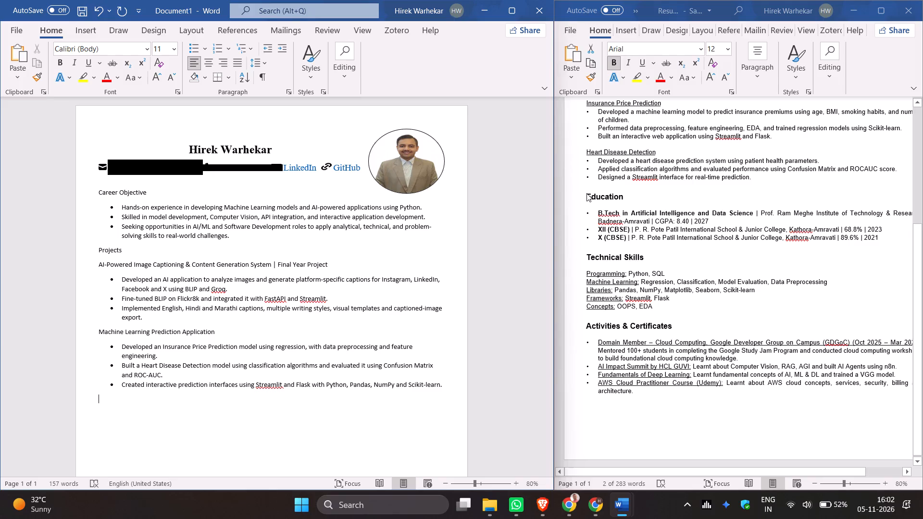
drag(586, 193, 624, 210)
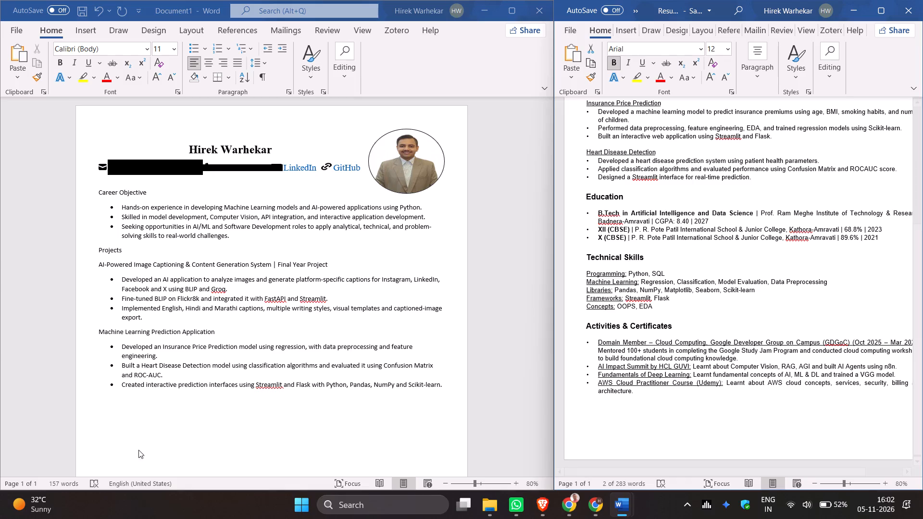
click(102, 404)
text(Education)
key(Return)
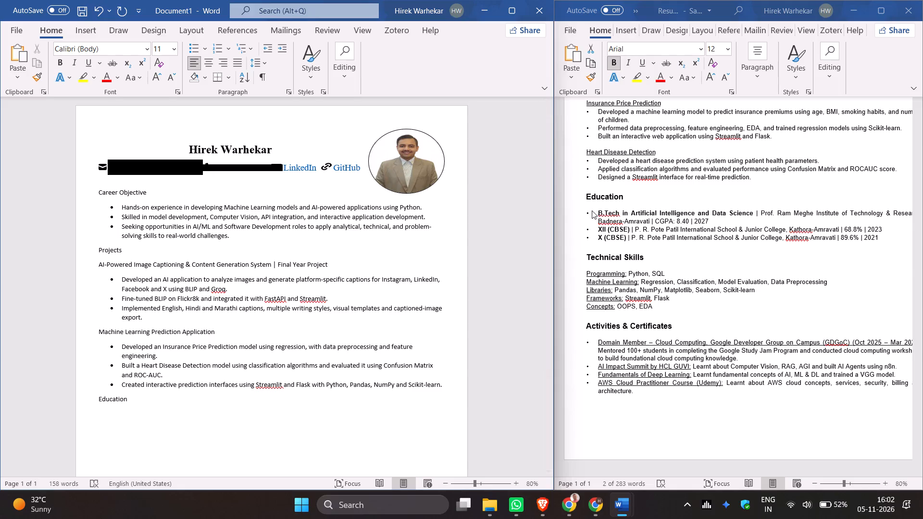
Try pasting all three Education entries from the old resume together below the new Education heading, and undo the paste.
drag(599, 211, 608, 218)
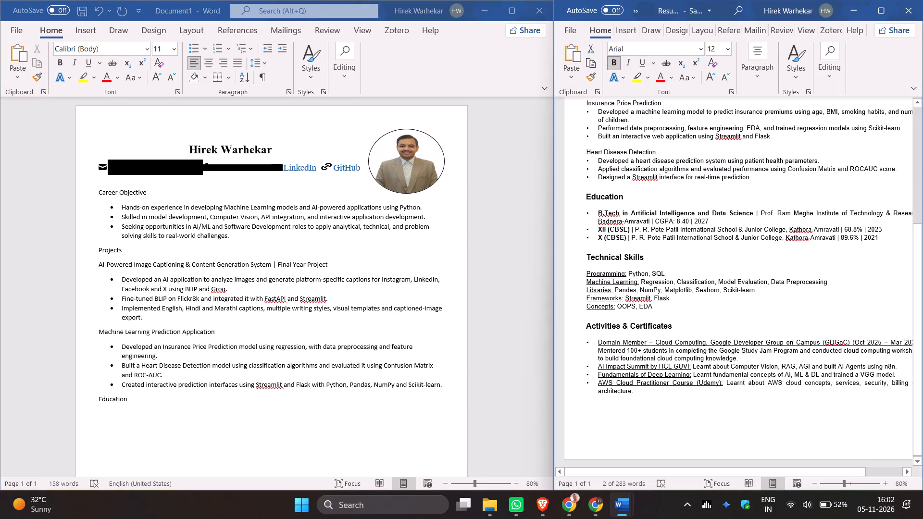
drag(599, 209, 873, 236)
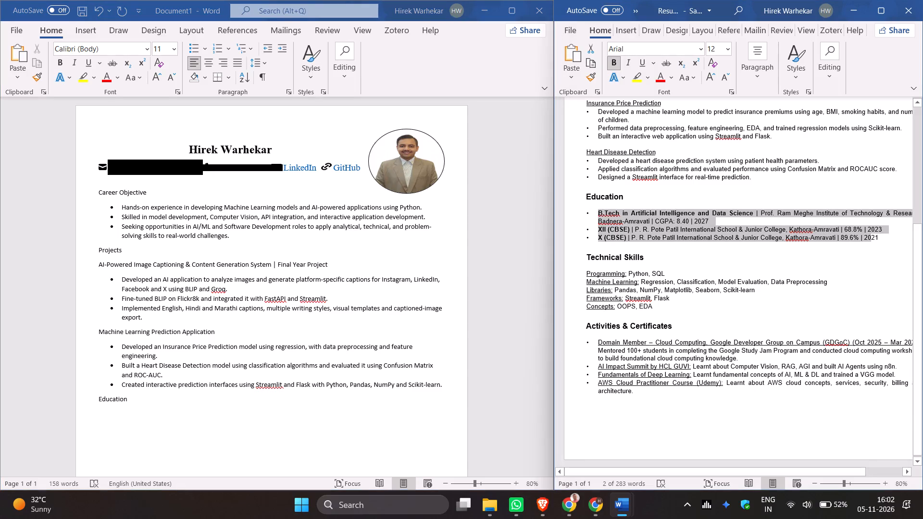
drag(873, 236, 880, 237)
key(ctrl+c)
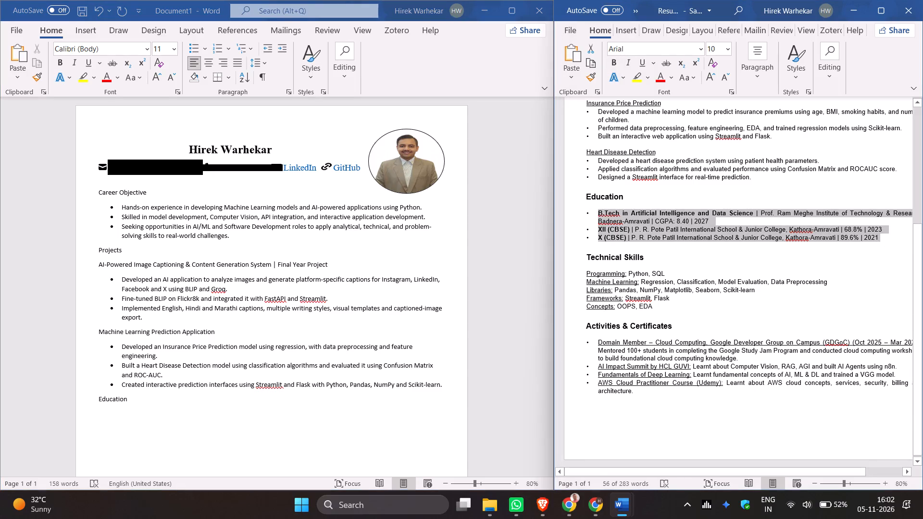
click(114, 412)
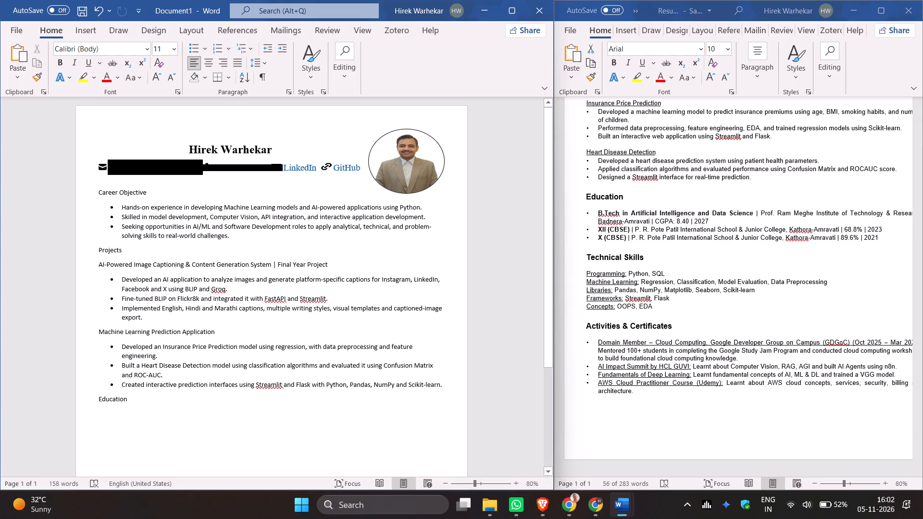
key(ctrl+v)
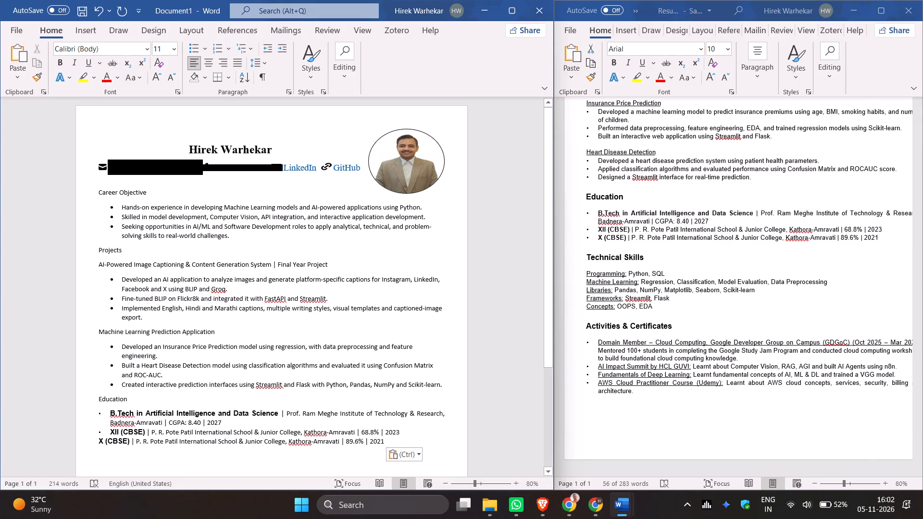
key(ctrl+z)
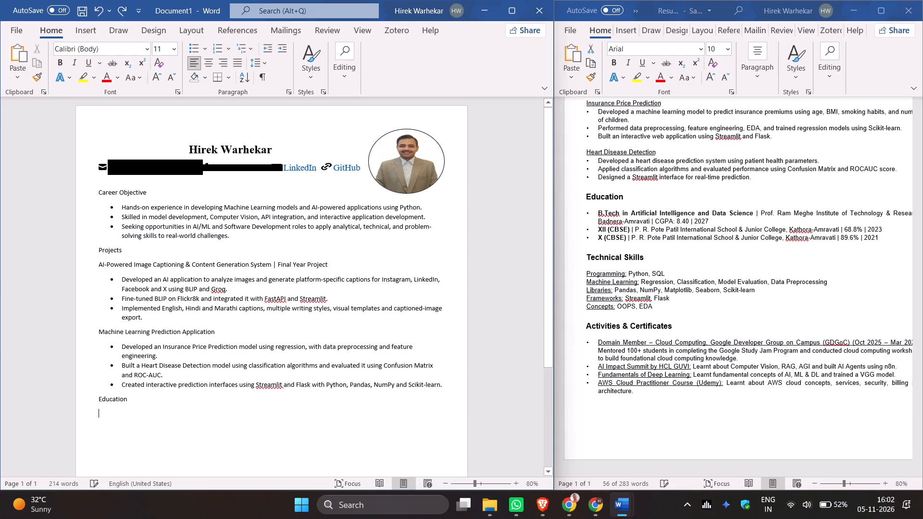
Start a bulleted list under Education, copy in the "B.Tech in Artificial Intelligence and Data Science" entry from the old resume, and start a second item.
click(190, 48)
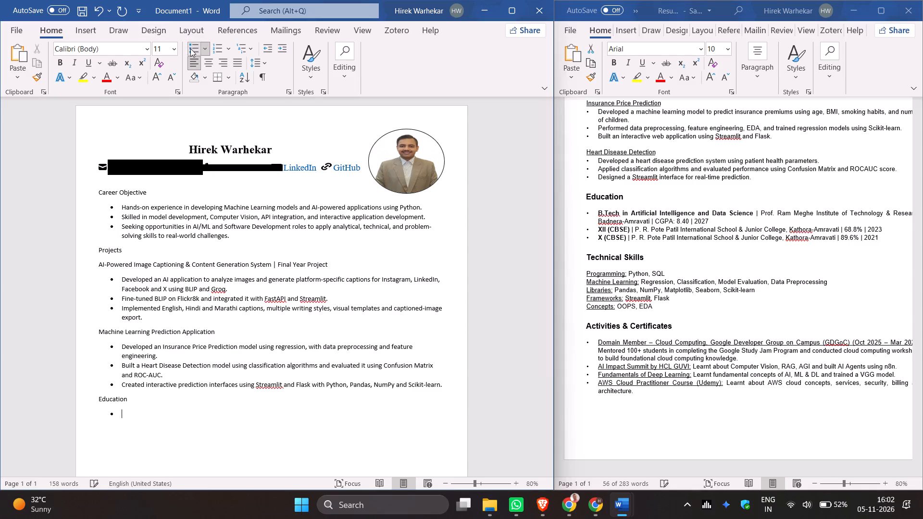
click(598, 210)
click(599, 211)
drag(599, 211, 634, 225)
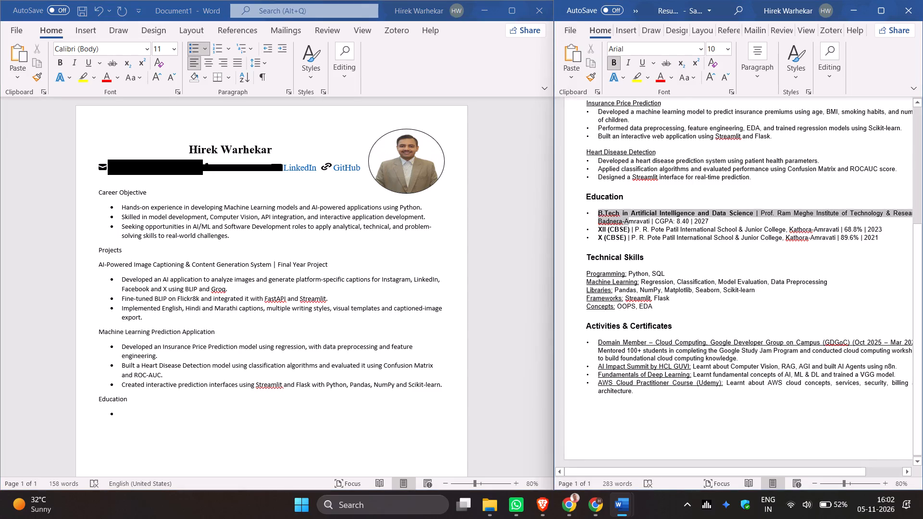
drag(634, 225, 706, 223)
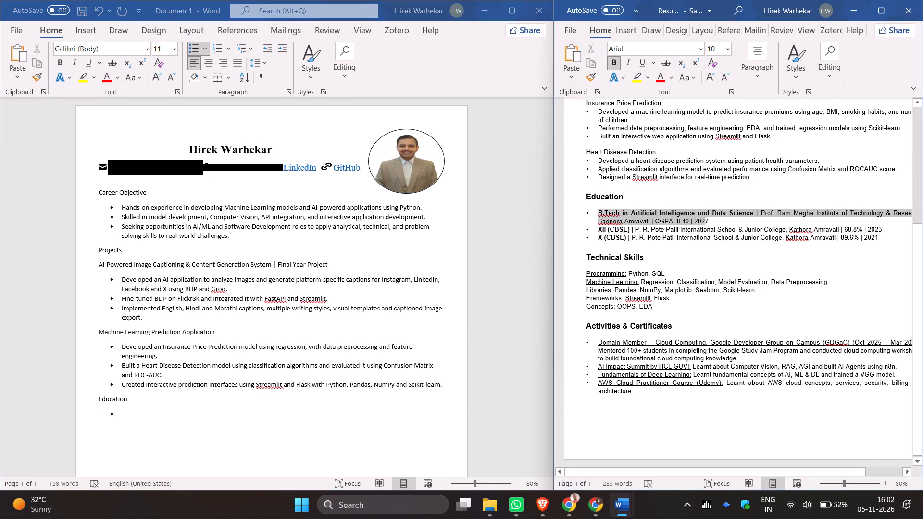
drag(706, 223, 708, 222)
key(ctrl+c)
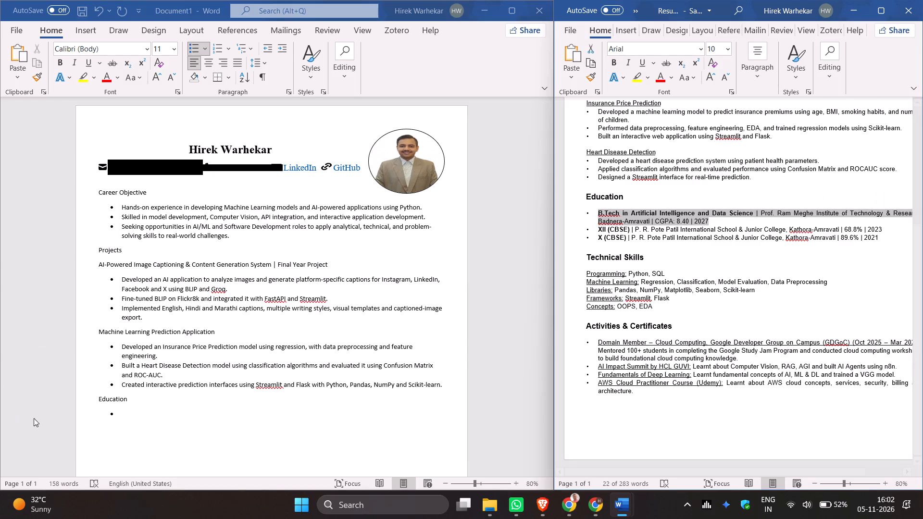
click(125, 411)
key(ctrl+v)
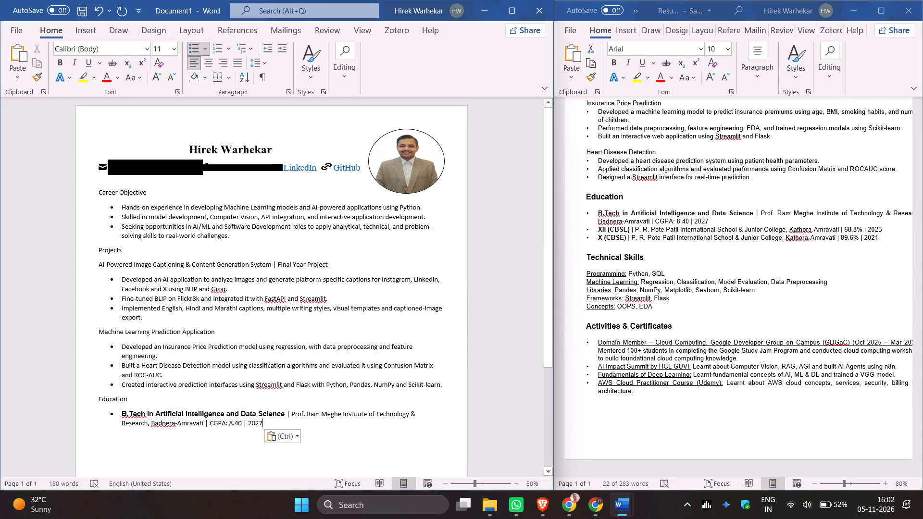
key(Return)
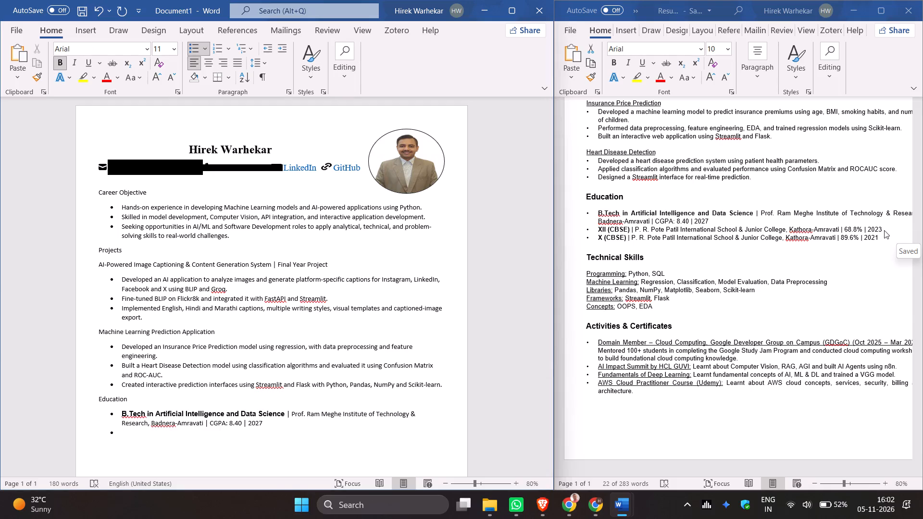
Copy the "XII (CBSE)" entry from the old resume into the new Education list as the second item.
drag(884, 229, 837, 233)
drag(882, 229, 881, 229)
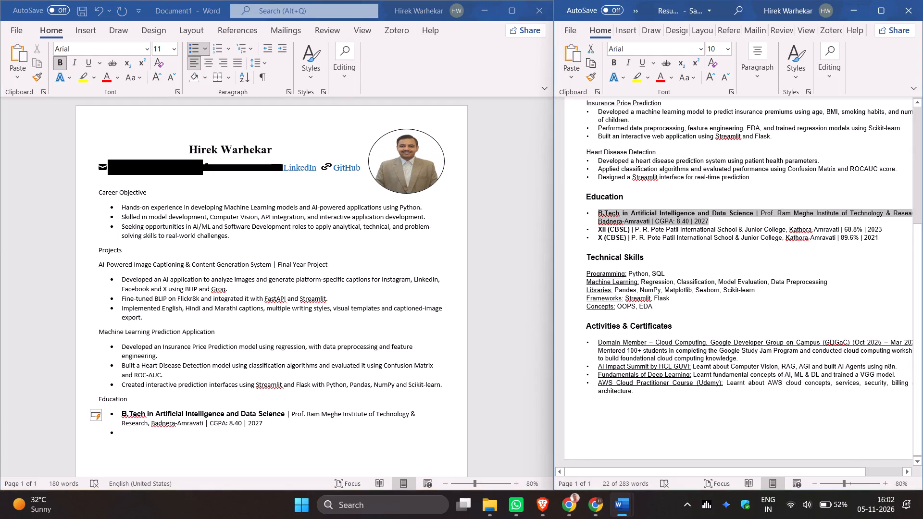
drag(881, 229, 598, 228)
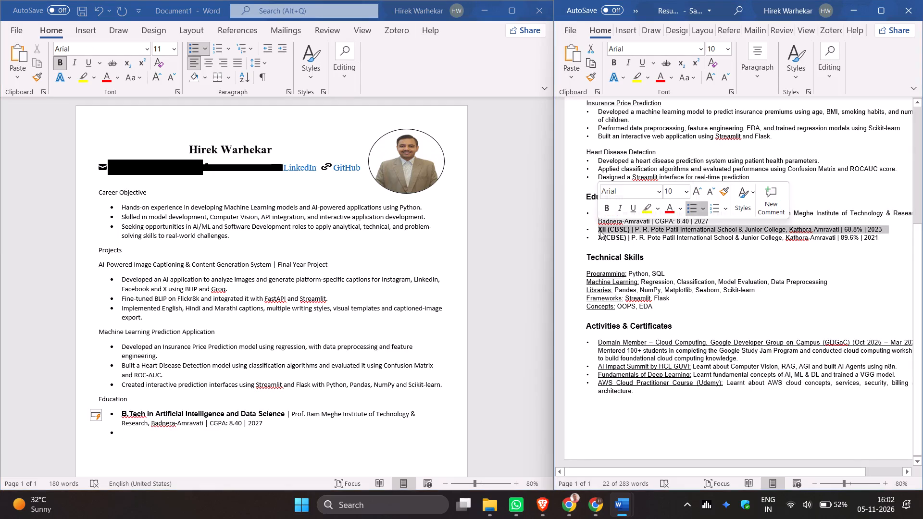
key(ctrl+c)
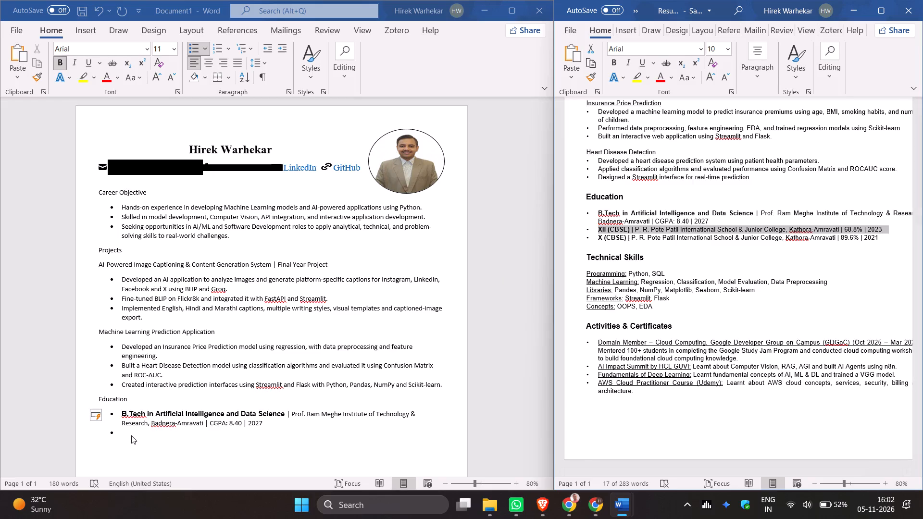
click(131, 435)
key(ctrl+v)
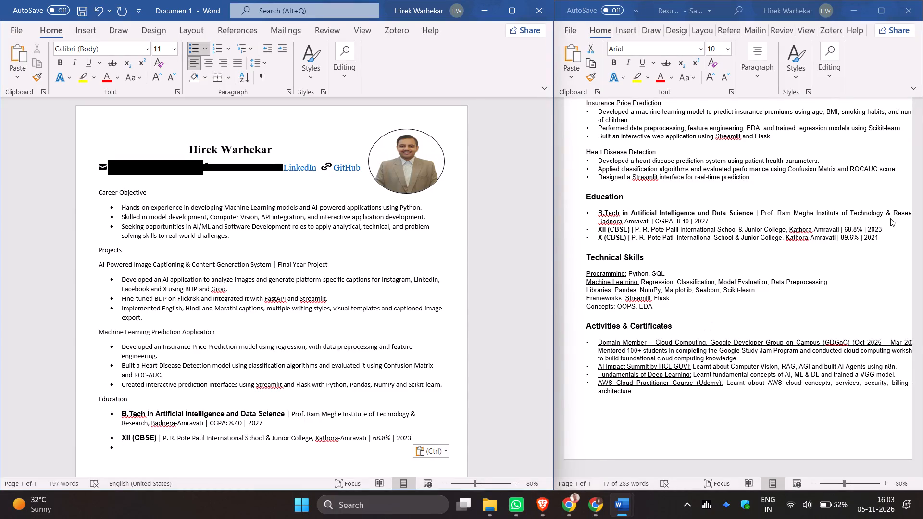
Copy the "X (CBSE)" entry from the old resume into the Education list as the third item, completing it with the year 2021.
drag(880, 235, 788, 241)
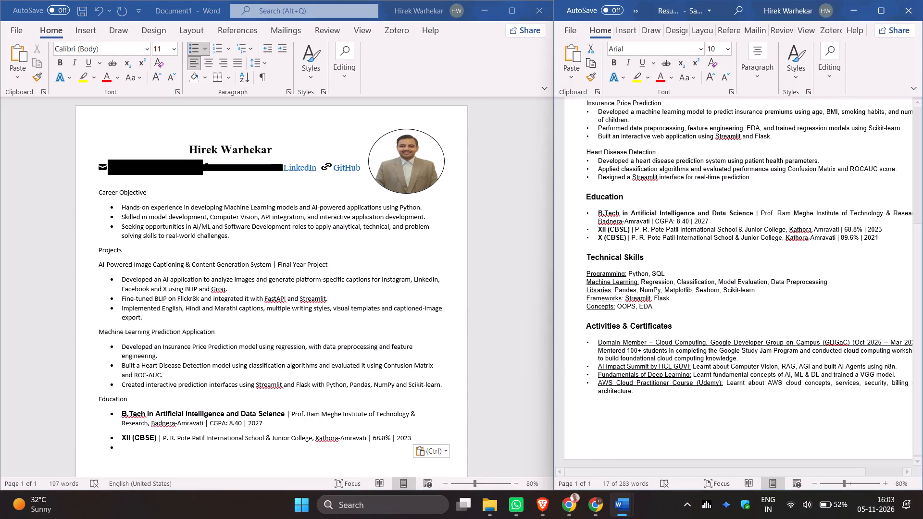
click(880, 243)
drag(880, 238, 610, 241)
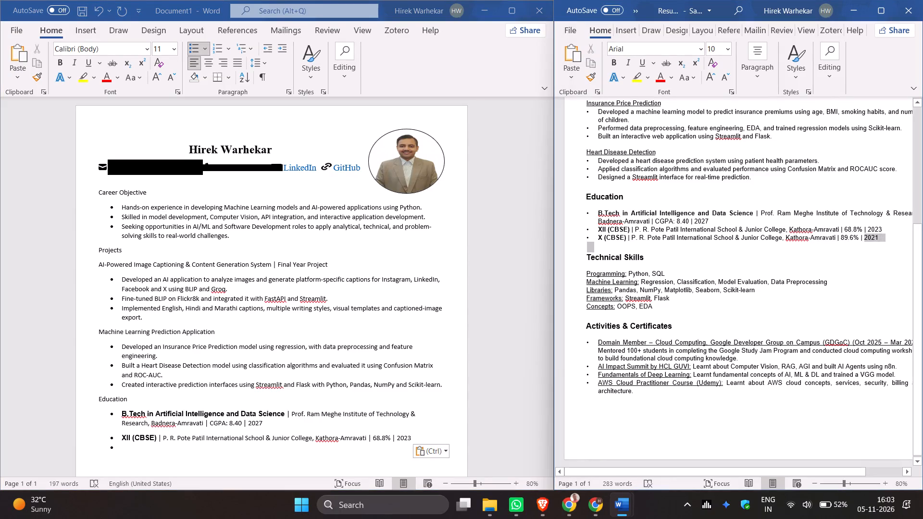
drag(610, 241, 600, 237)
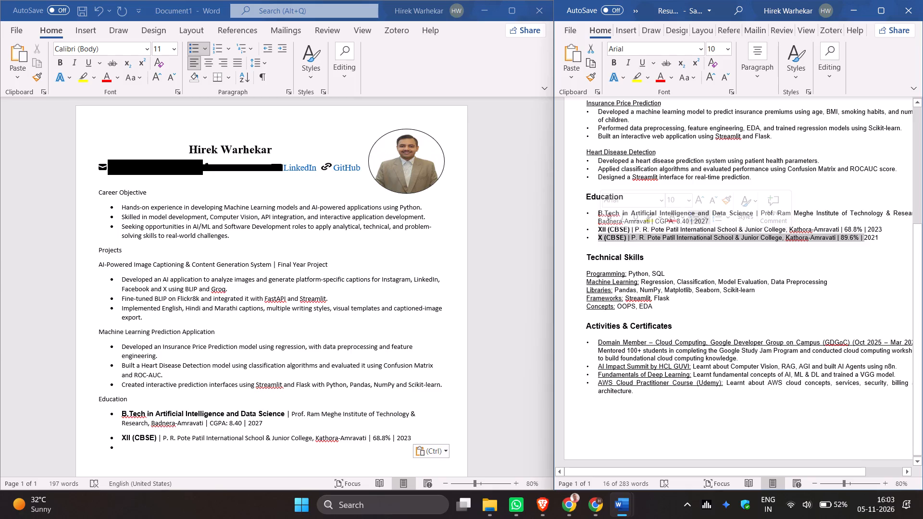
key(ctrl+c)
scroll(125, 264, down, 3)
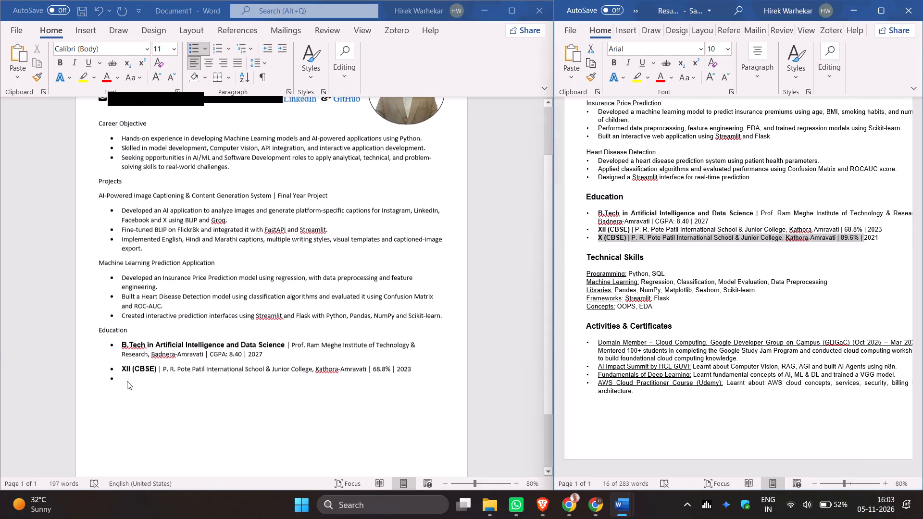
click(127, 381)
key(ctrl+v)
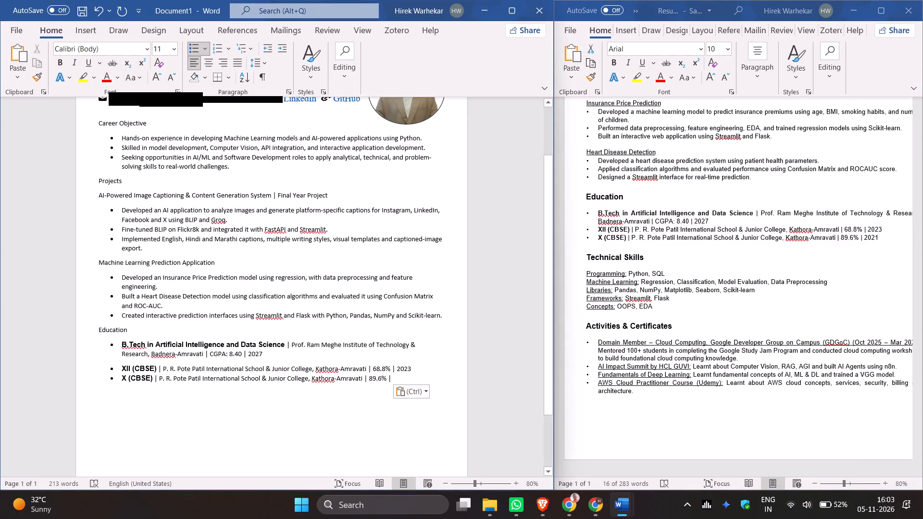
key(space)
text(2021)
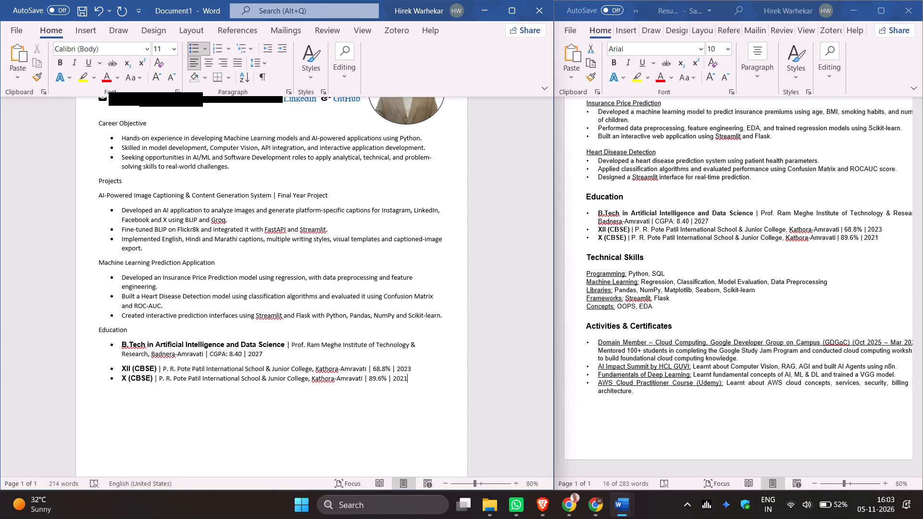
End the Education list and add a "Research Publication" heading below it, taking the section title from the updated resume PDF.
key(Return)
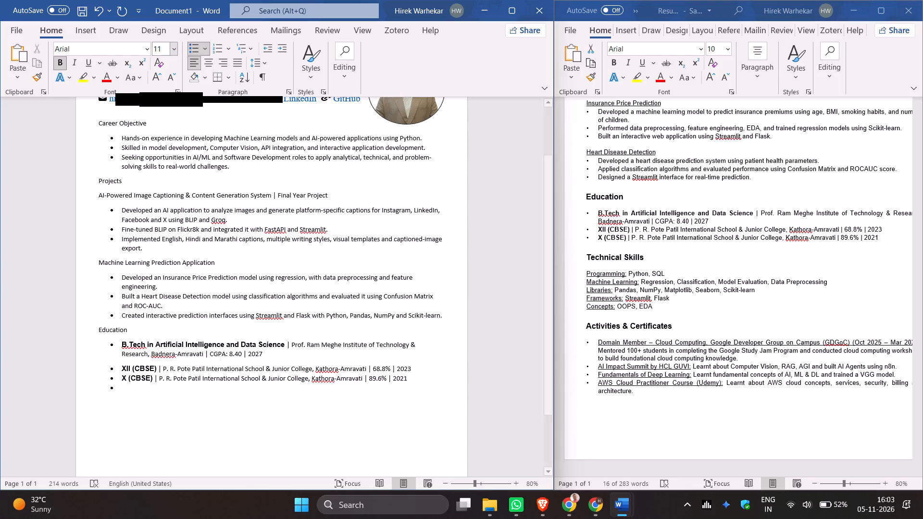
click(190, 49)
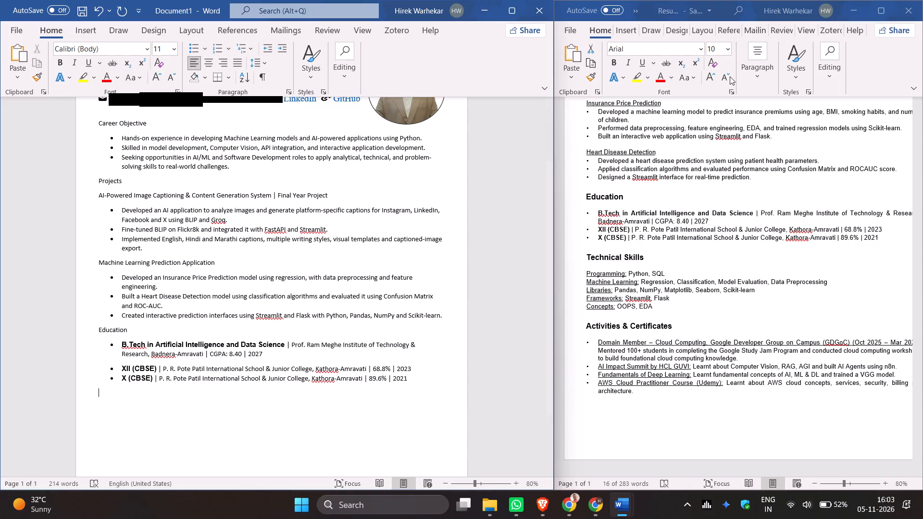
click(598, 509)
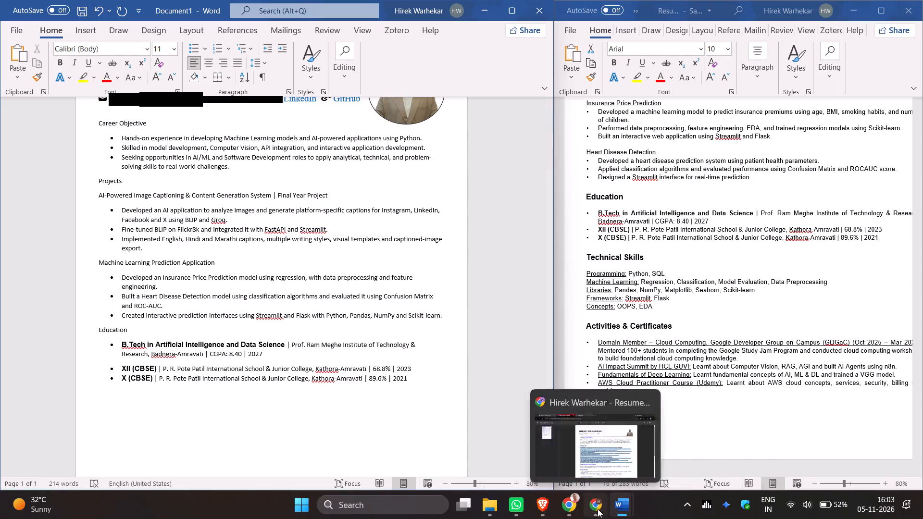
scroll(521, 266, down, 4)
click(407, 230)
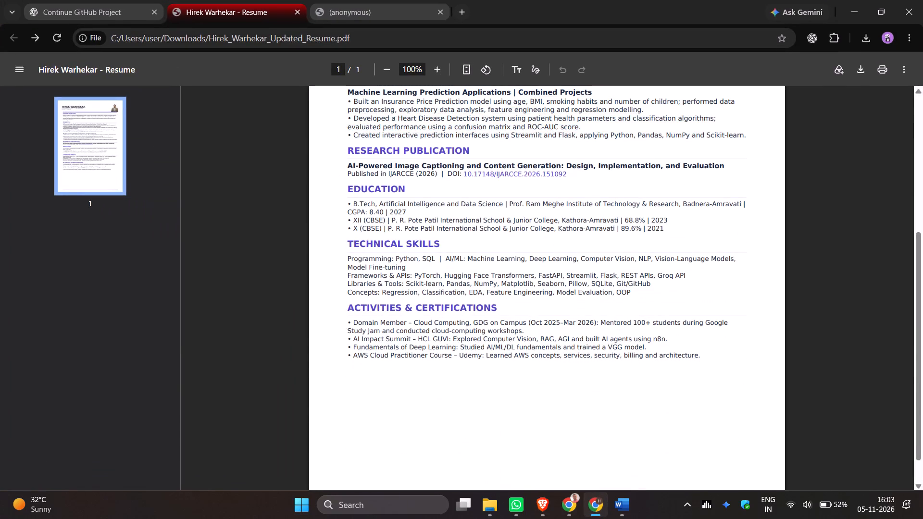
drag(347, 146, 582, 164)
click(723, 149)
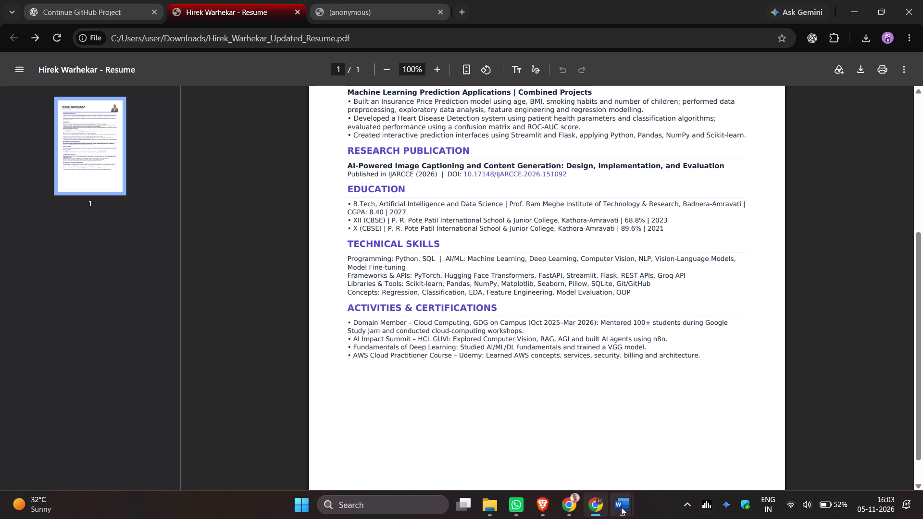
click(594, 470)
click(121, 396)
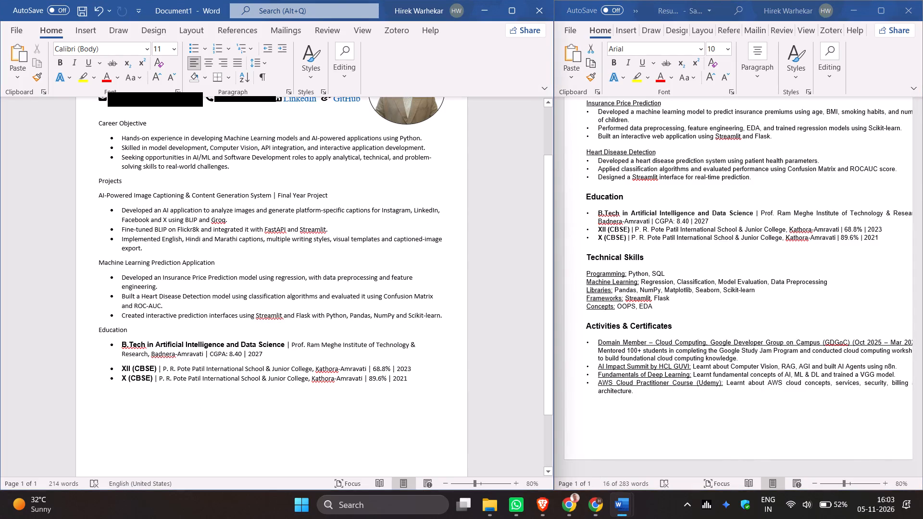
text(Research)
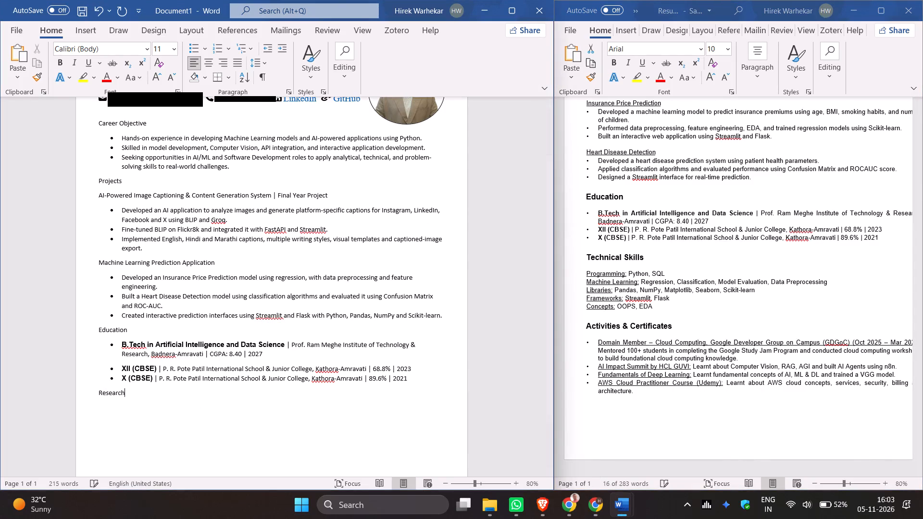
key(space)
text(Publication)
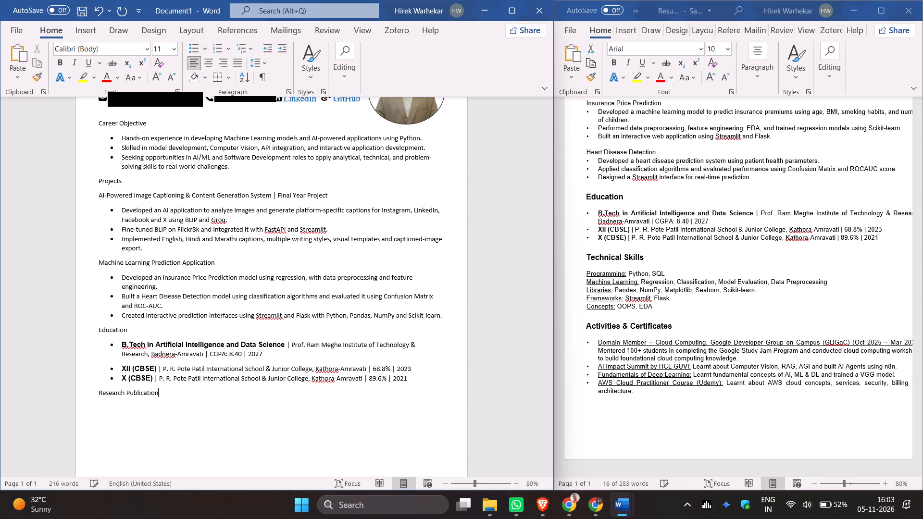
key(Return)
Copy the AI-Powered Image Captioning publication title, IJARCCE (2026) and DOI from the updated resume PDF into a bullet under Research Publication.
click(595, 504)
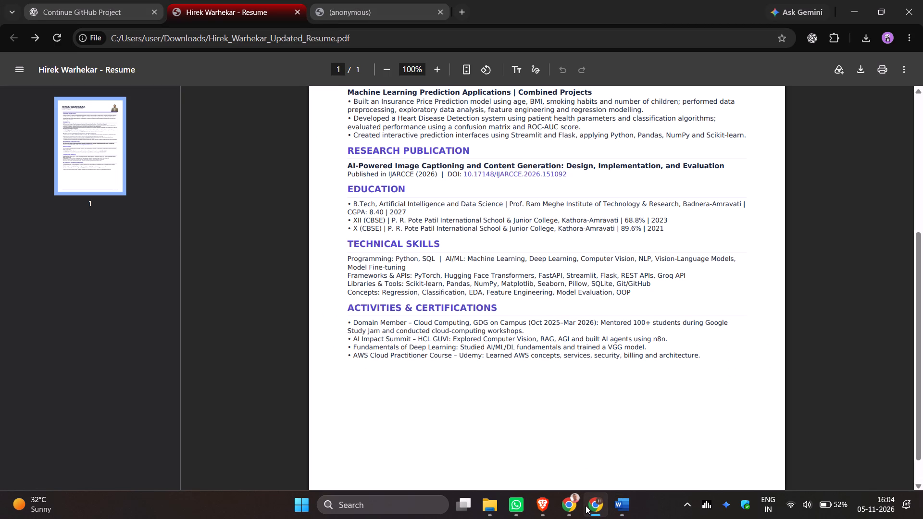
click(461, 319)
drag(347, 162, 601, 173)
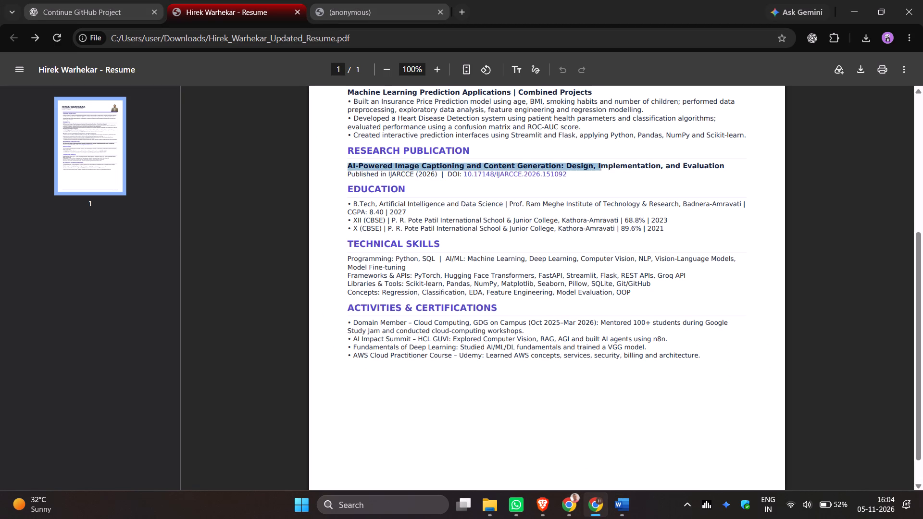
drag(601, 173, 569, 180)
key(ctrl+c)
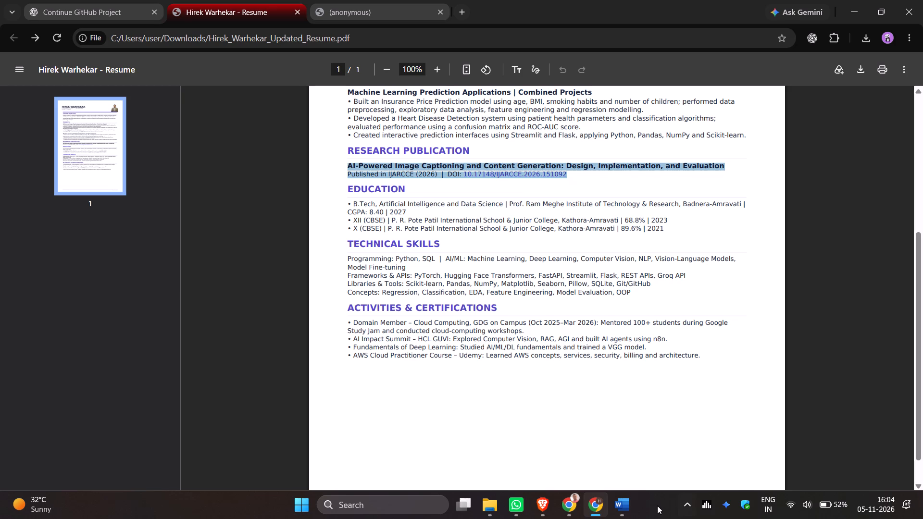
click(558, 469)
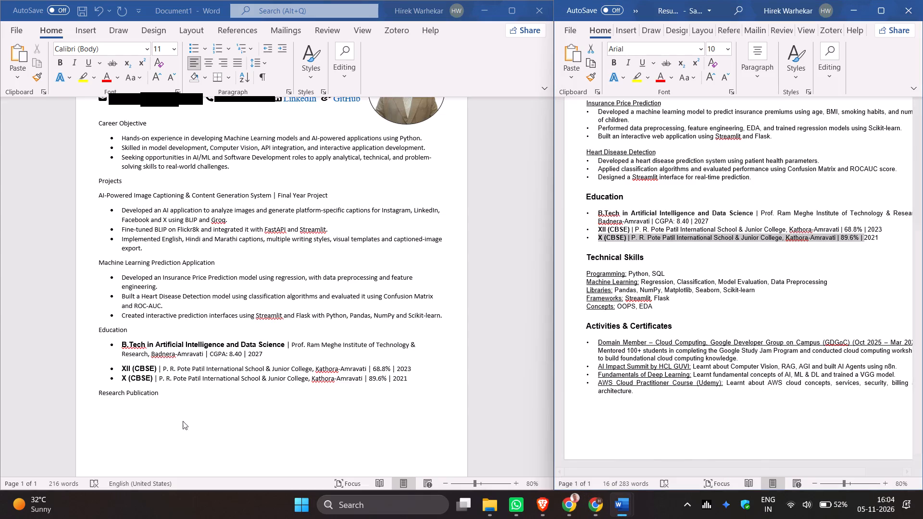
click(125, 410)
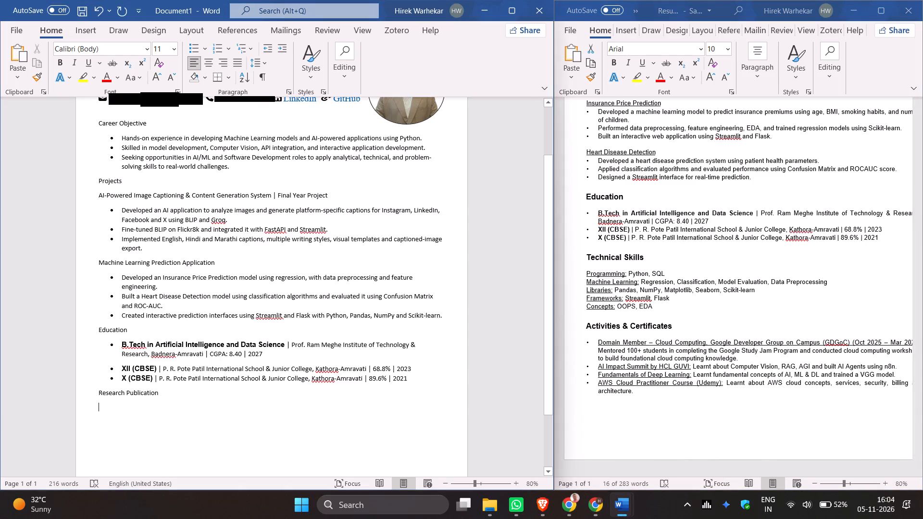
click(189, 47)
key(ctrl+v)
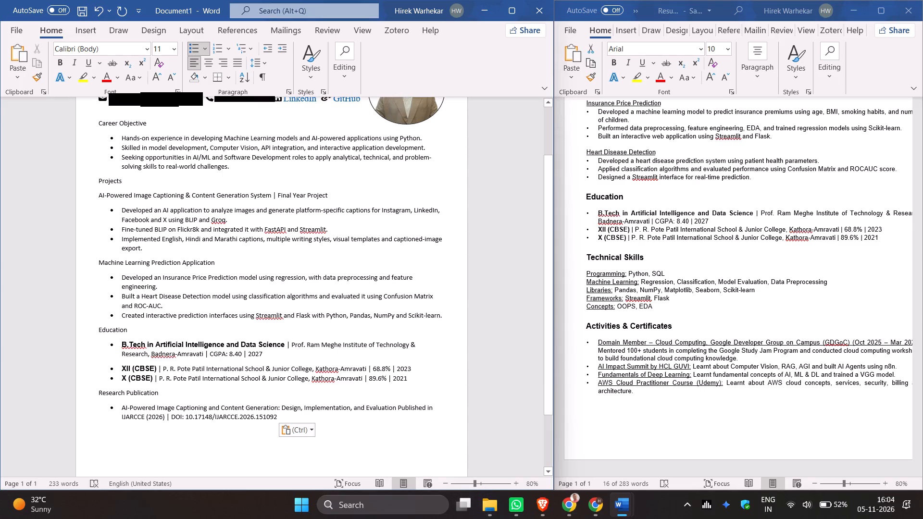
Open the publication's DOI link from the updated resume PDF, copy the paper's web address, and return to the new resume in Word.
click(250, 420)
drag(278, 418, 188, 417)
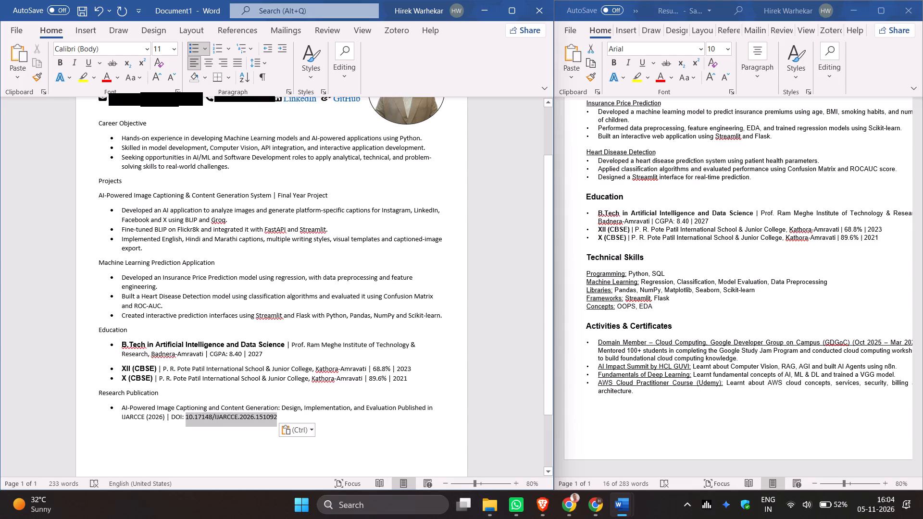
drag(188, 417, 176, 416)
click(572, 505)
click(572, 505)
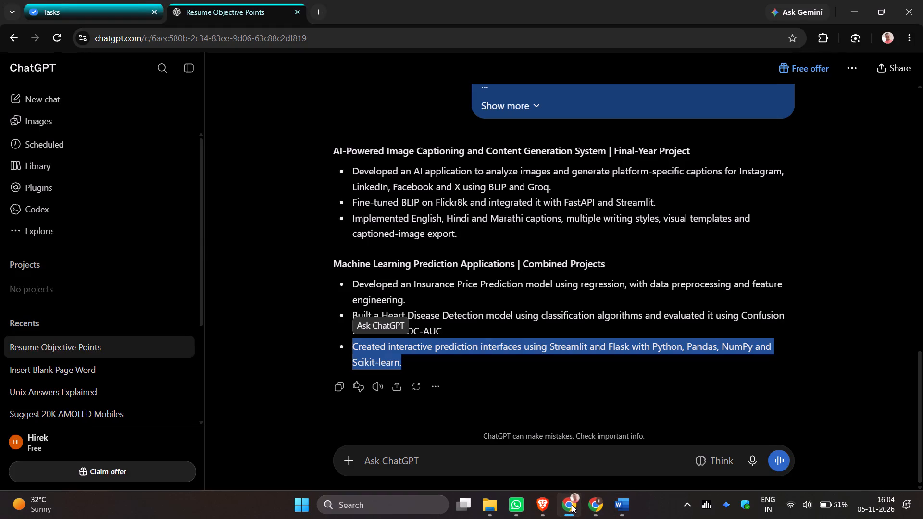
click(595, 503)
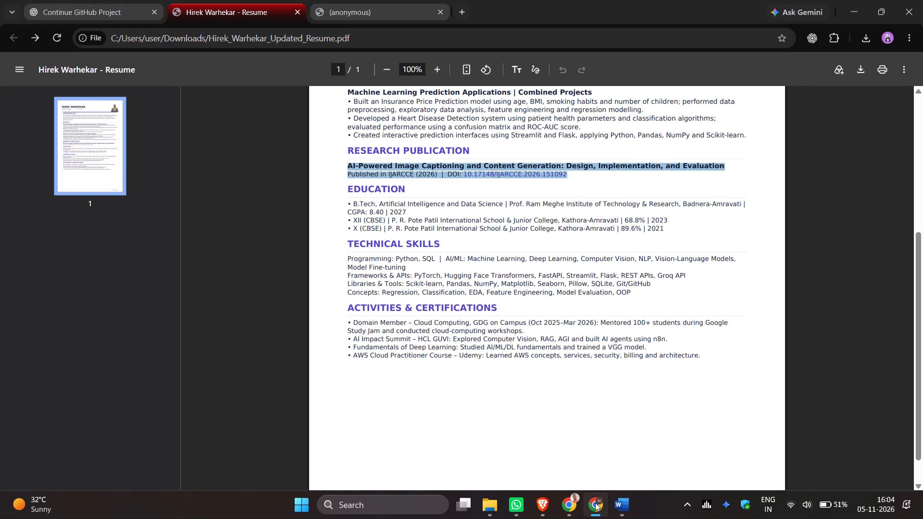
click(570, 371)
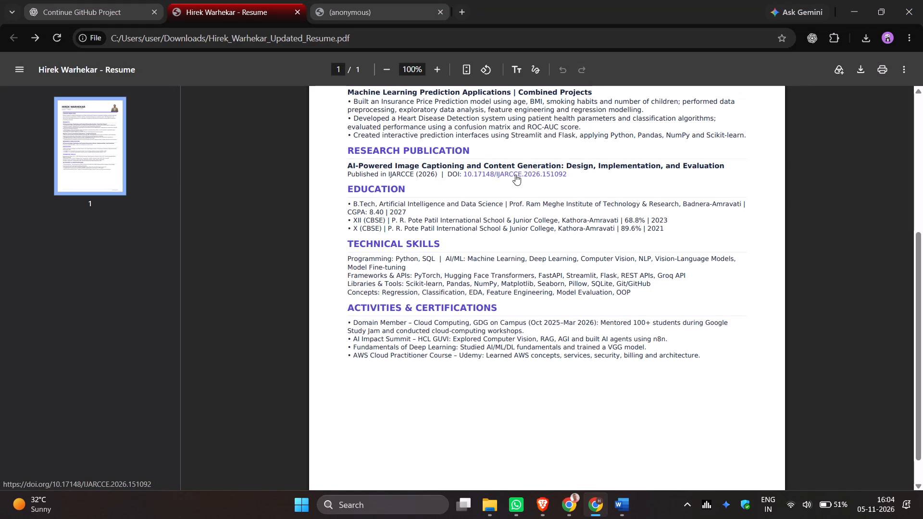
ctrl+click(515, 174)
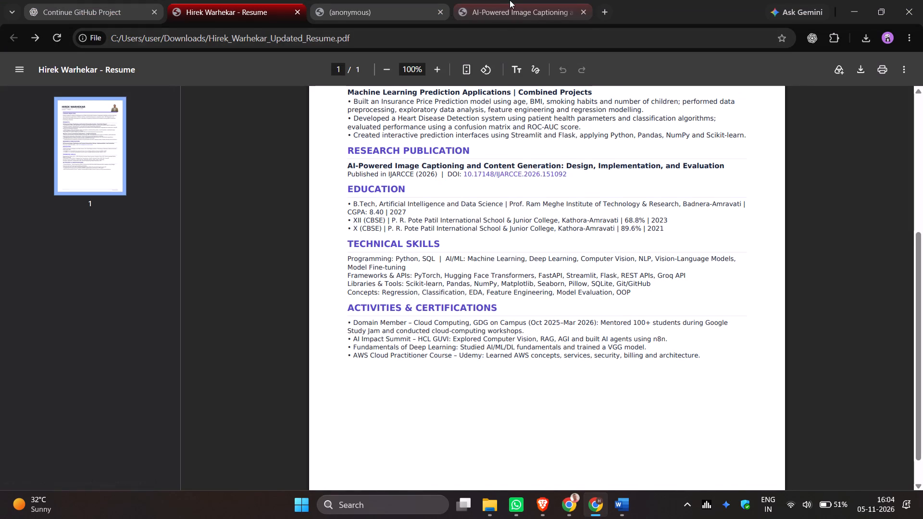
click(510, 0)
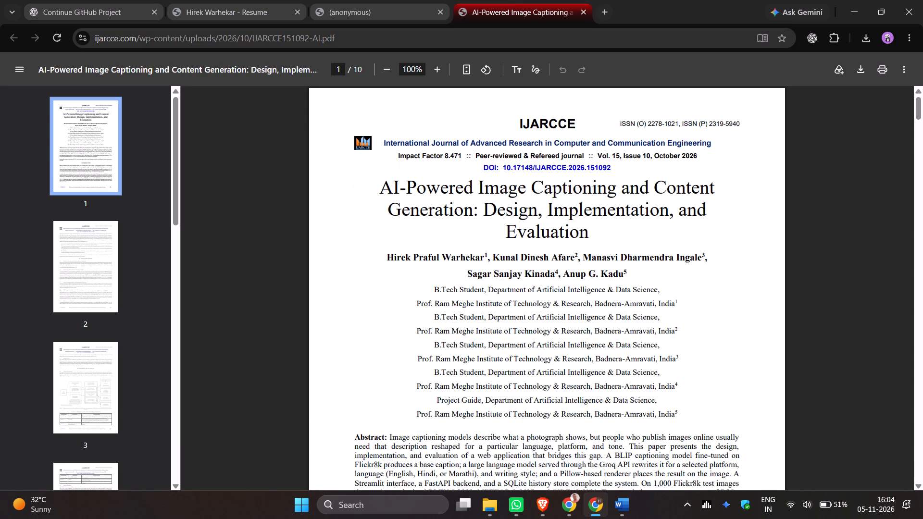
click(358, 35)
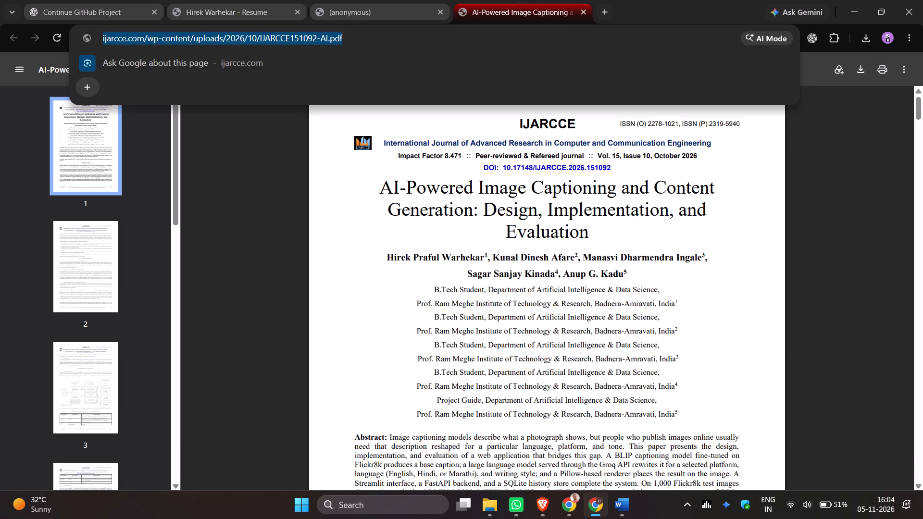
key(ctrl+c)
click(627, 503)
click(536, 445)
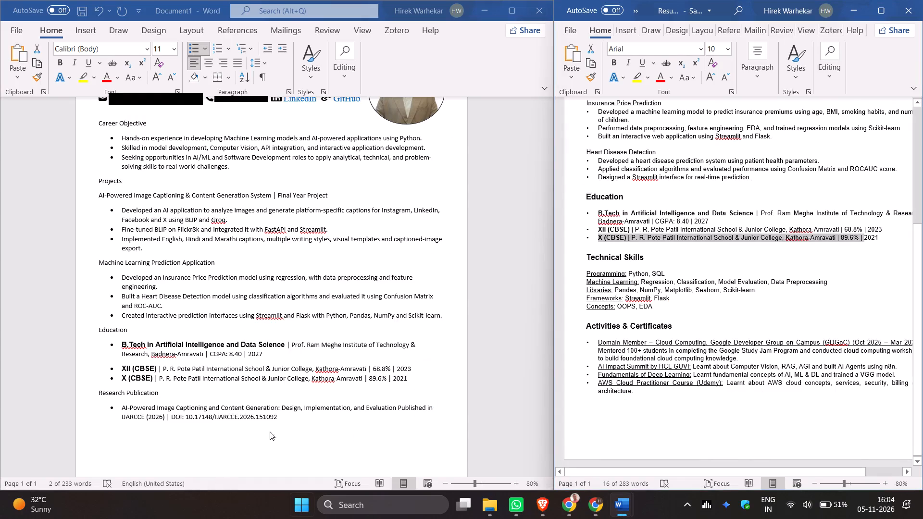
click(278, 418)
click(278, 418)
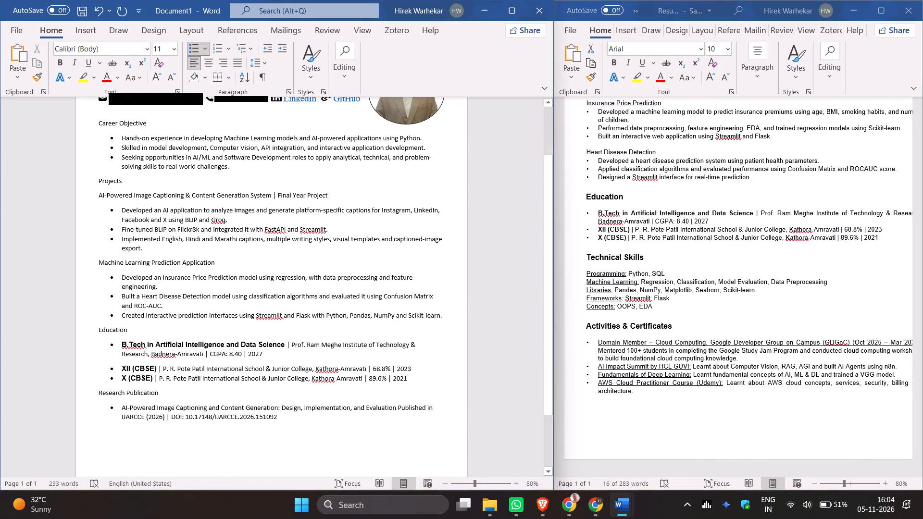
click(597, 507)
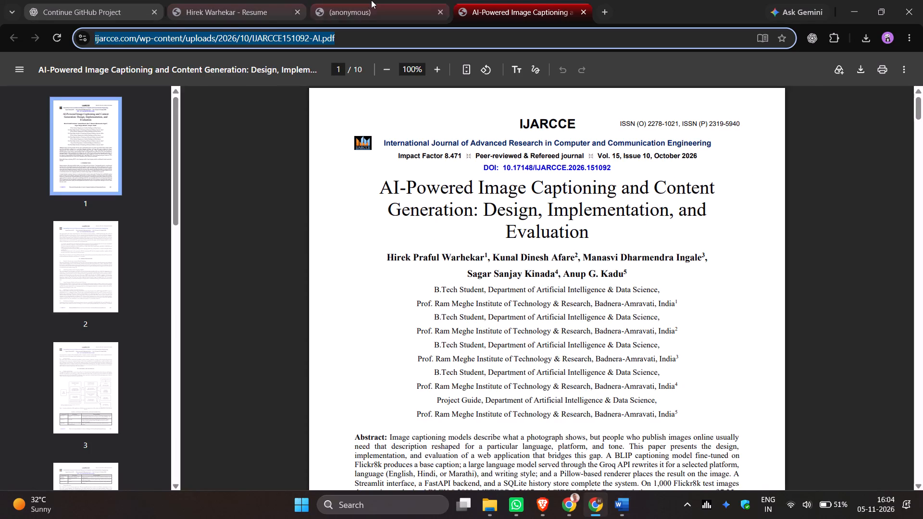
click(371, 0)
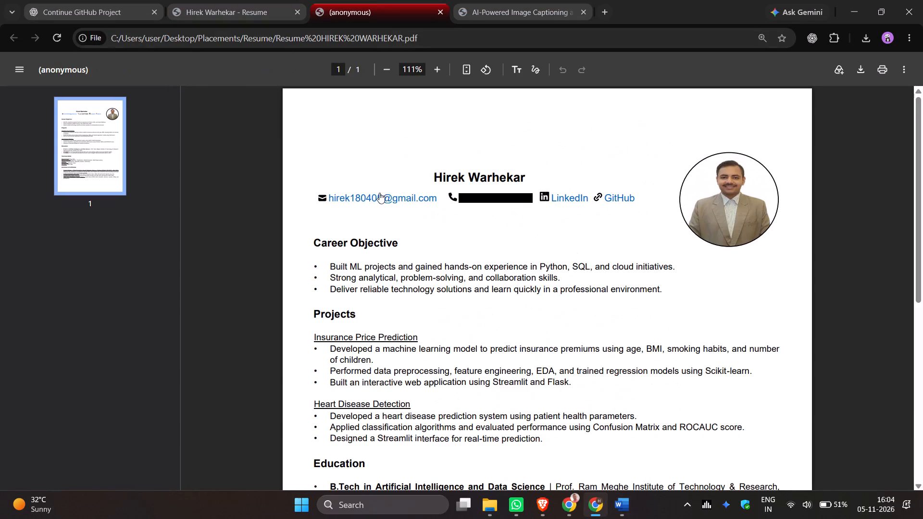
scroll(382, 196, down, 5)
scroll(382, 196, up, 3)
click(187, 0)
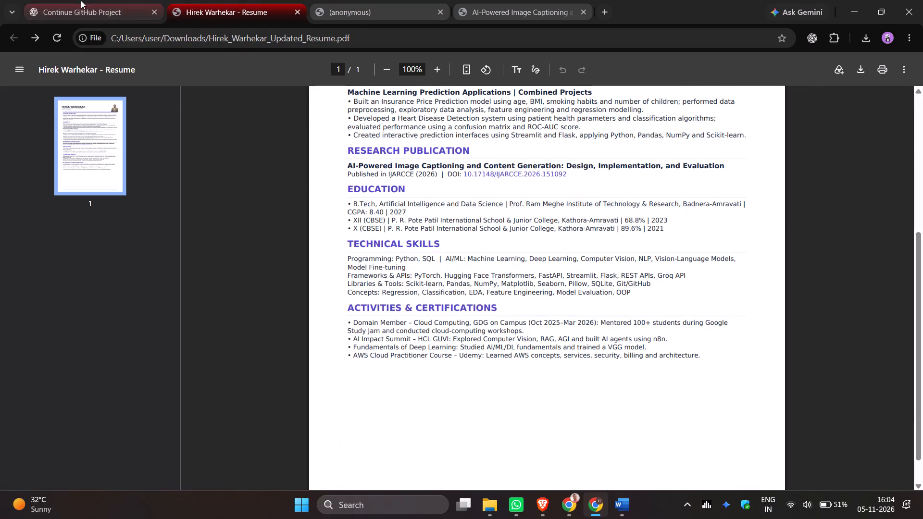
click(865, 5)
drag(277, 418, 259, 418)
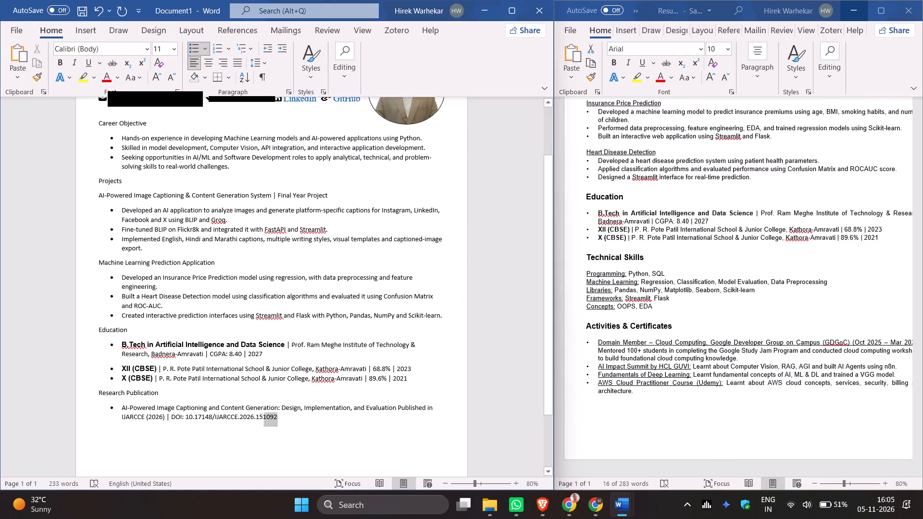
drag(259, 418, 187, 417)
right_click(194, 416)
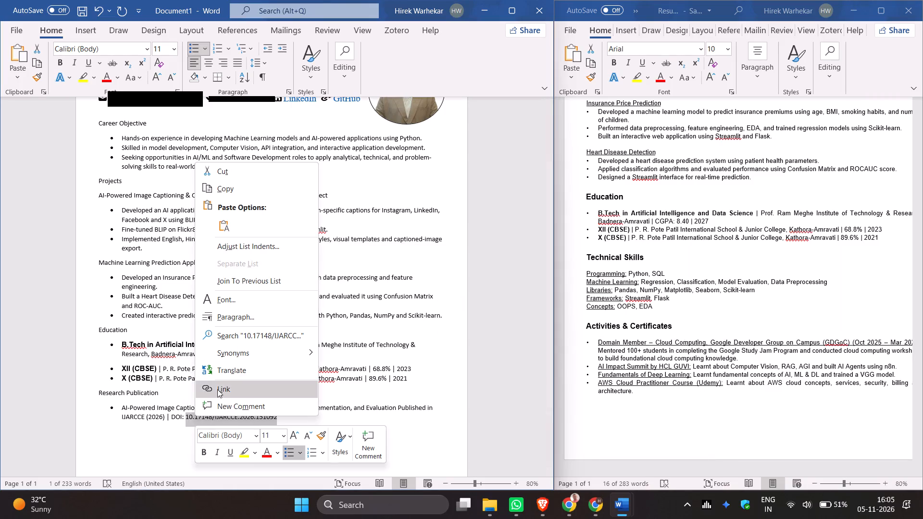
click(219, 387)
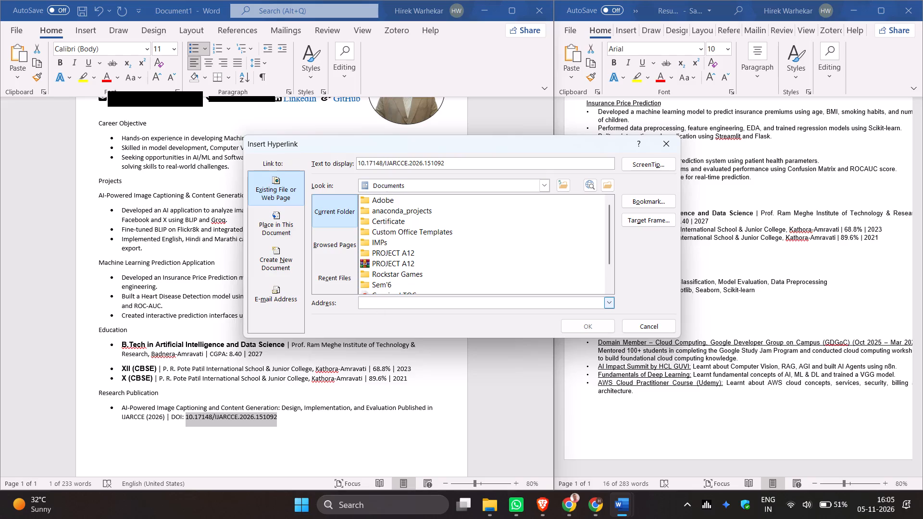
key(ctrl+v)
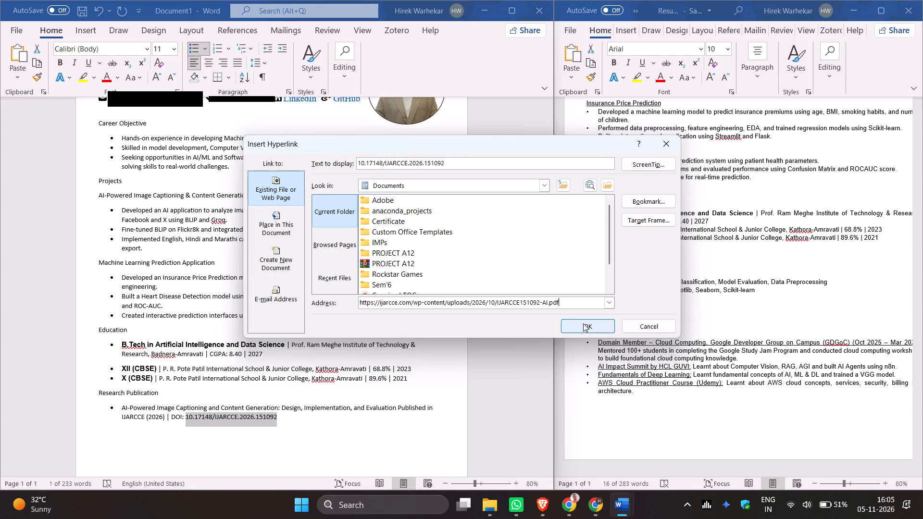
click(584, 323)
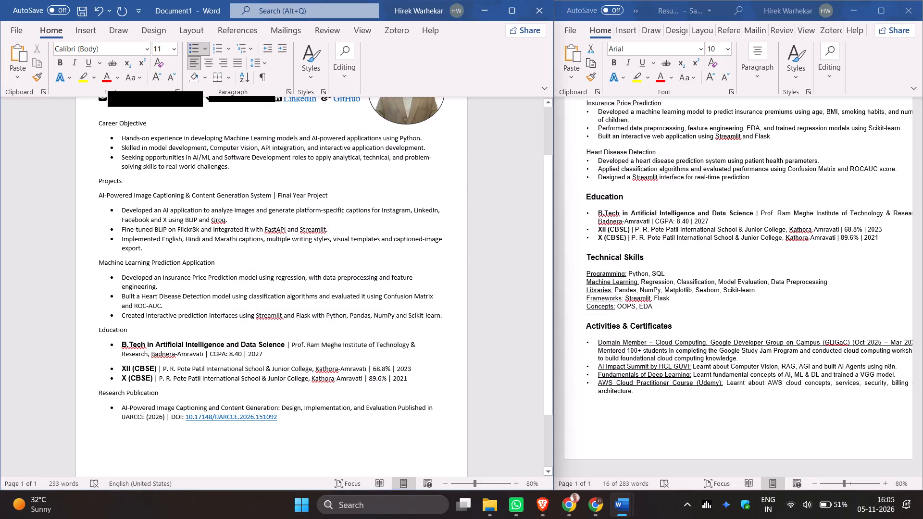
Remove the underline from the linked DOI number 10.17148/IJARCCE.2026.151092 in the Research Publication bullet.
drag(282, 418, 186, 418)
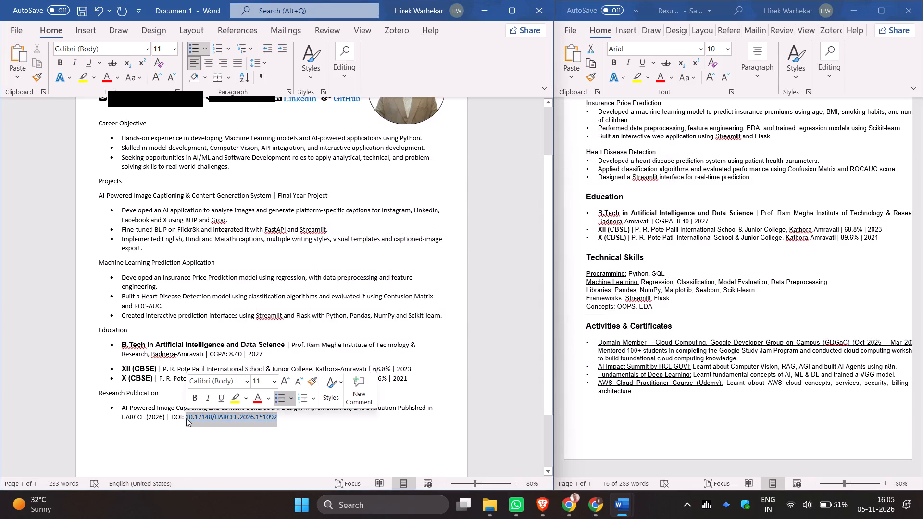
click(85, 62)
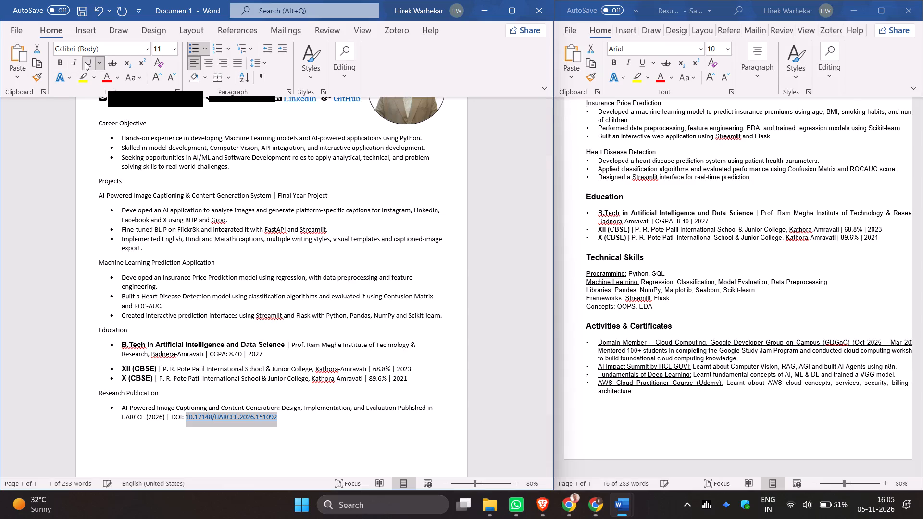
click(85, 62)
click(291, 423)
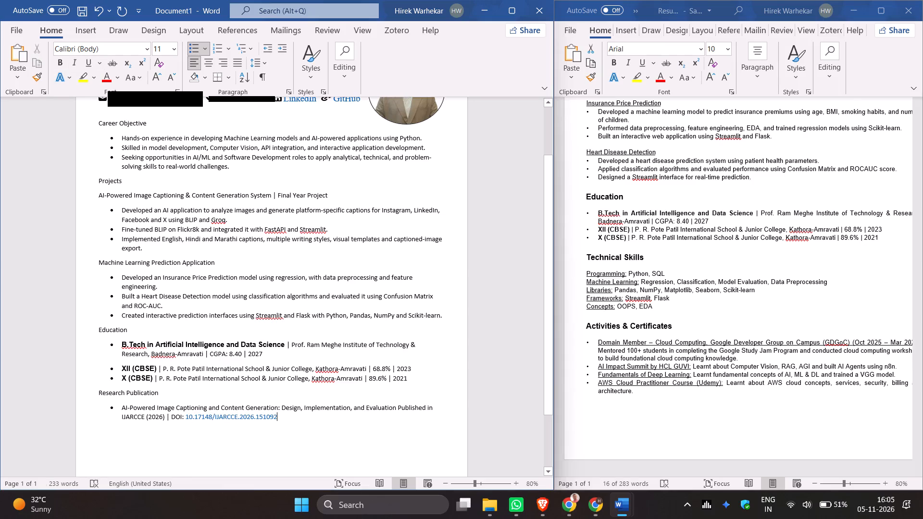
Test the DOI hyperlink by opening the paper in Chrome, close both paper tabs, and return to the resume in Word.
ctrl+click(254, 419)
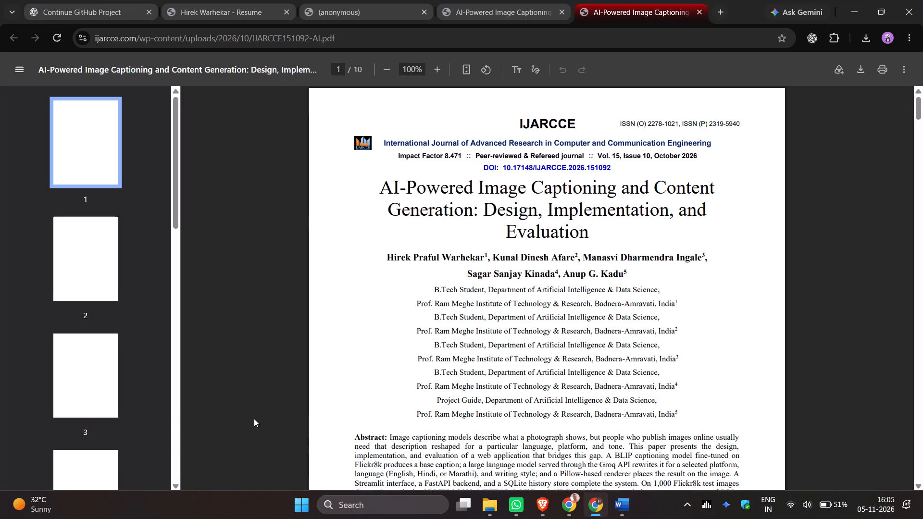
click(555, 10)
click(561, 11)
click(561, 11)
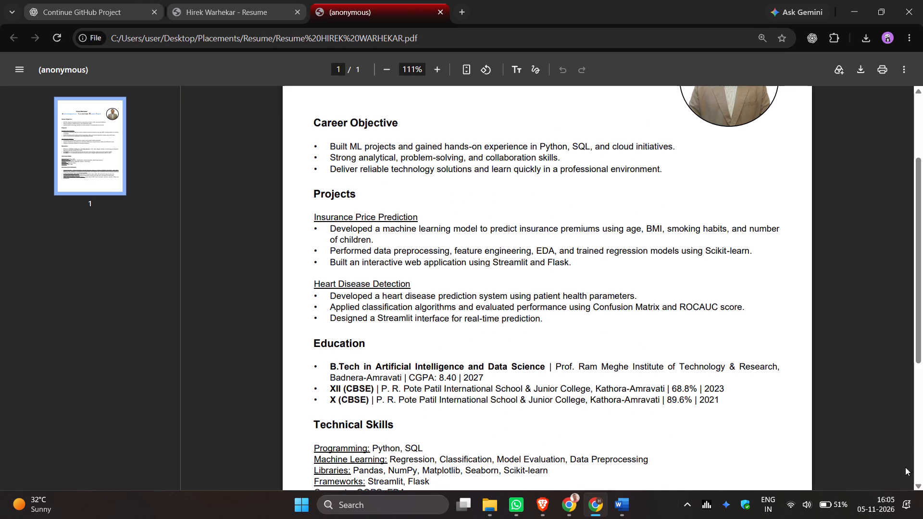
click(857, 0)
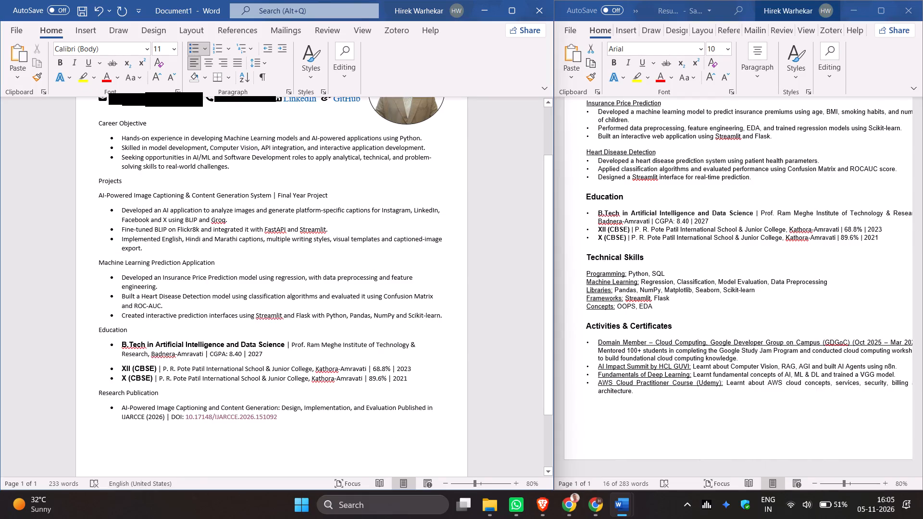
End the Research Publication bullet list and start a new unbulleted line below the publication entry.
click(290, 417)
key(Return)
click(192, 48)
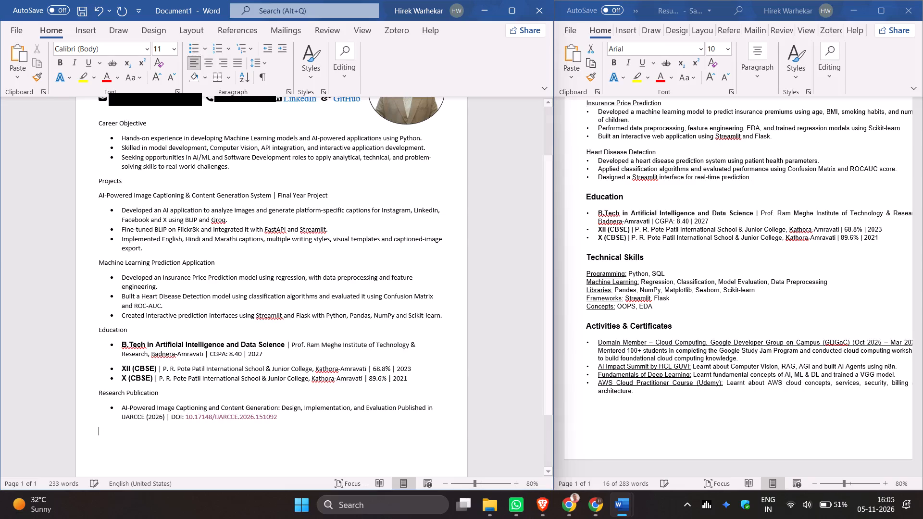
Switch to Chrome and bring up the updated resume PDF at its sections following Education, checking the old resume PDF on the way.
click(599, 509)
scroll(511, 278, up, 1)
scroll(511, 278, down, 4)
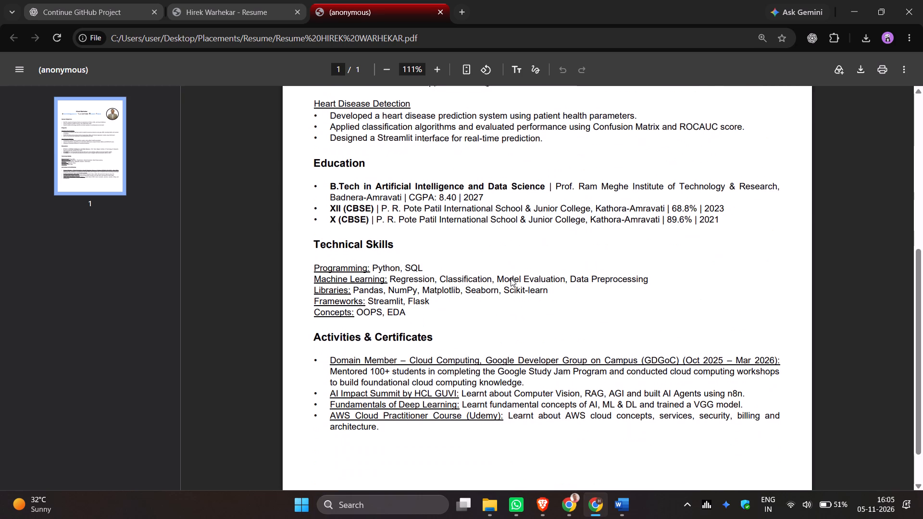
click(261, 0)
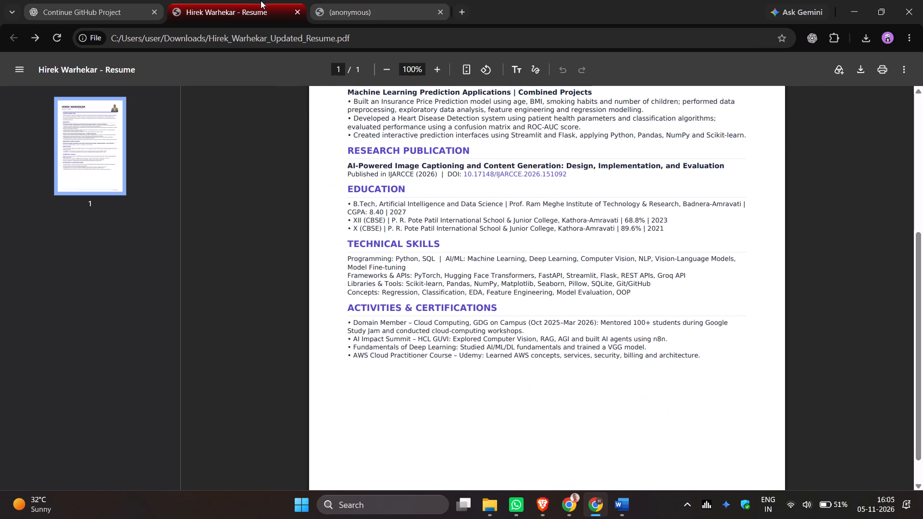
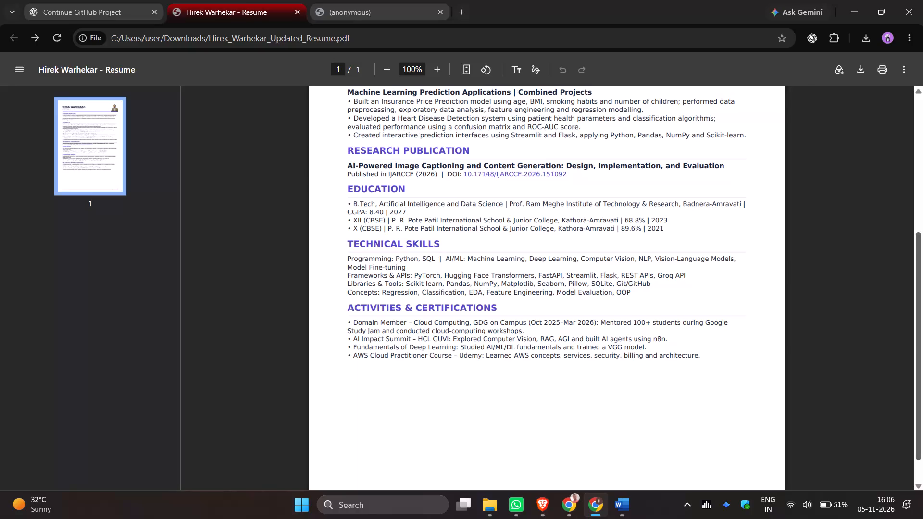
Compare the Word resume with the updated and old resume PDFs in Chrome, examining the sections that follow Education.
click(629, 501)
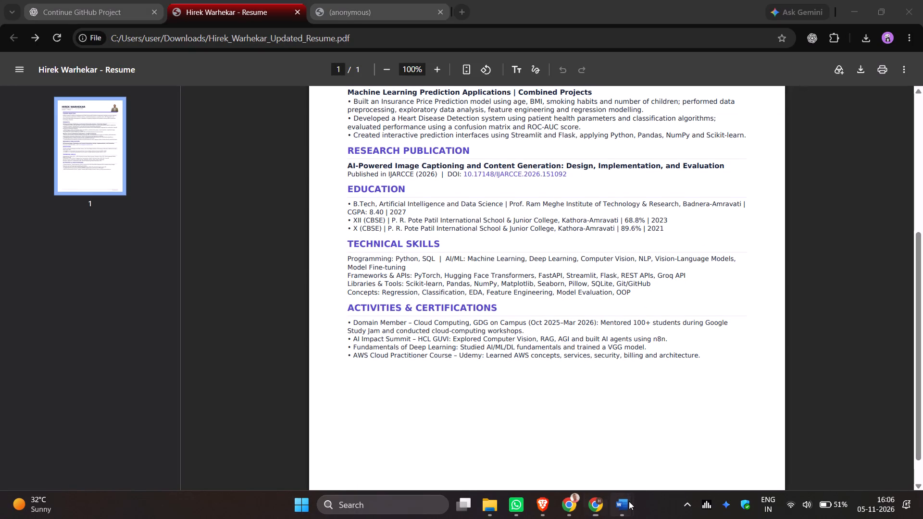
click(577, 470)
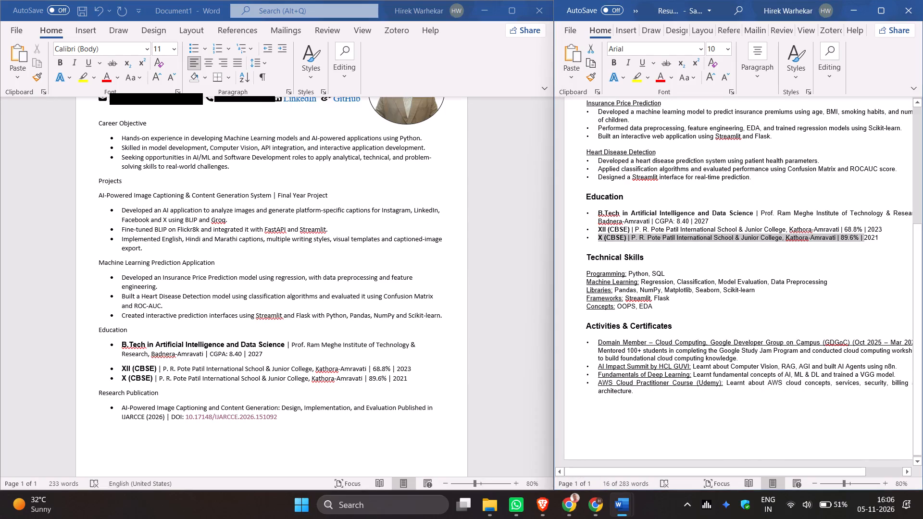
scroll(485, 241, up, 6)
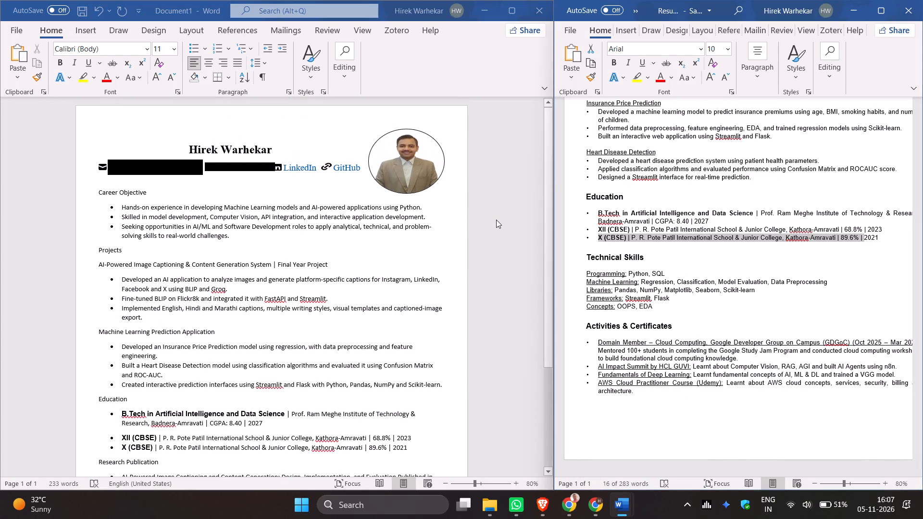
scroll(496, 219, down, 4)
scroll(496, 219, up, 4)
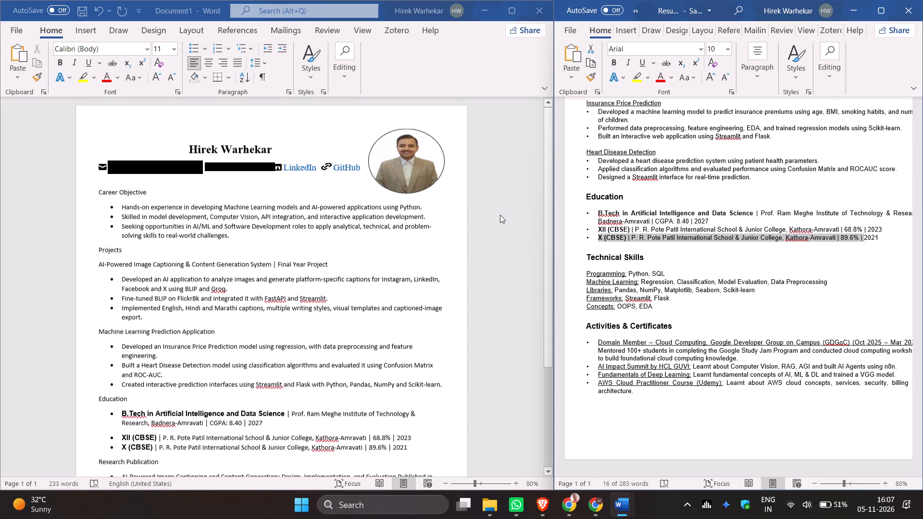
scroll(500, 215, down, 2)
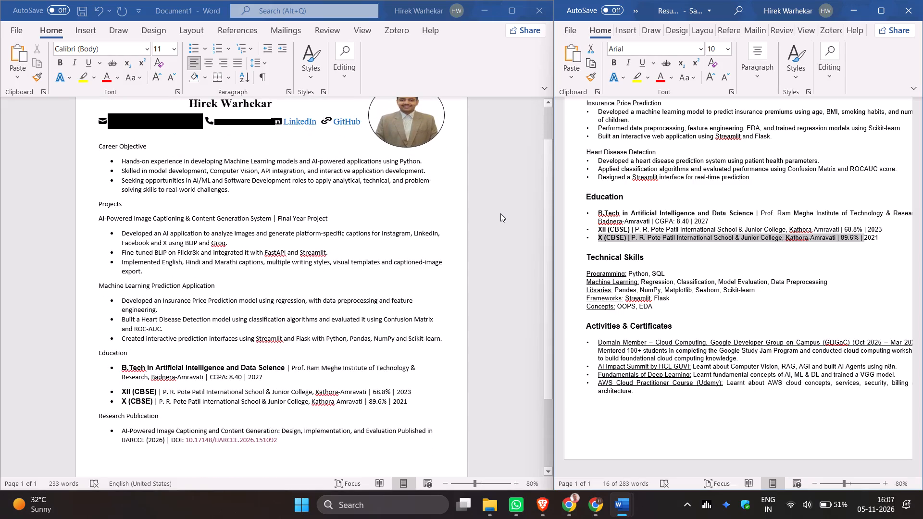
scroll(500, 213, down, 6)
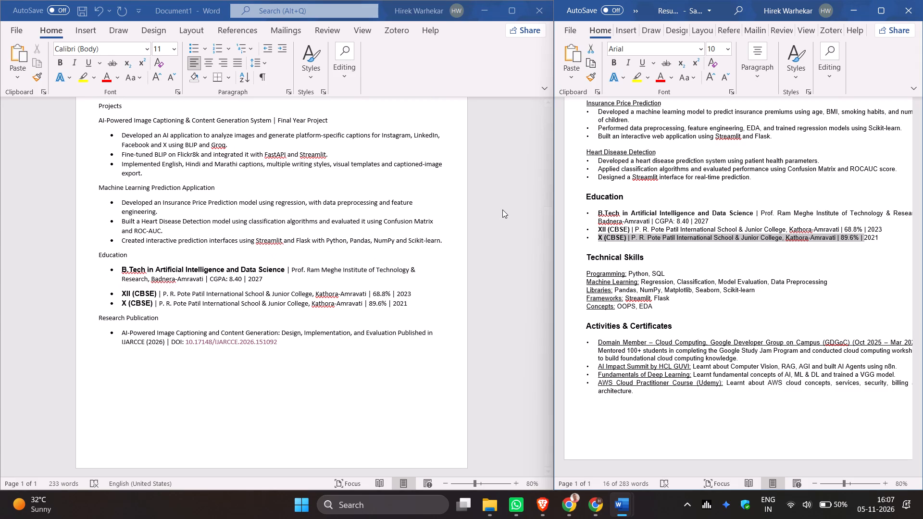
click(843, 9)
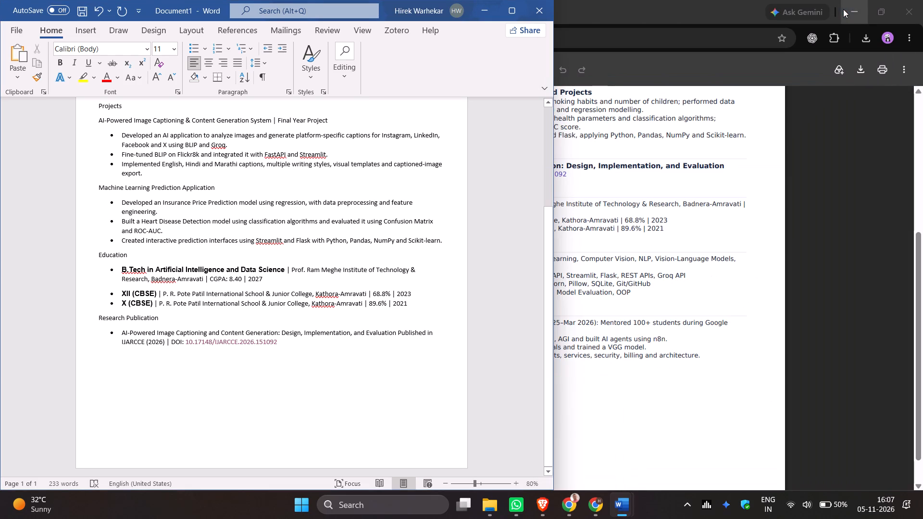
click(568, 475)
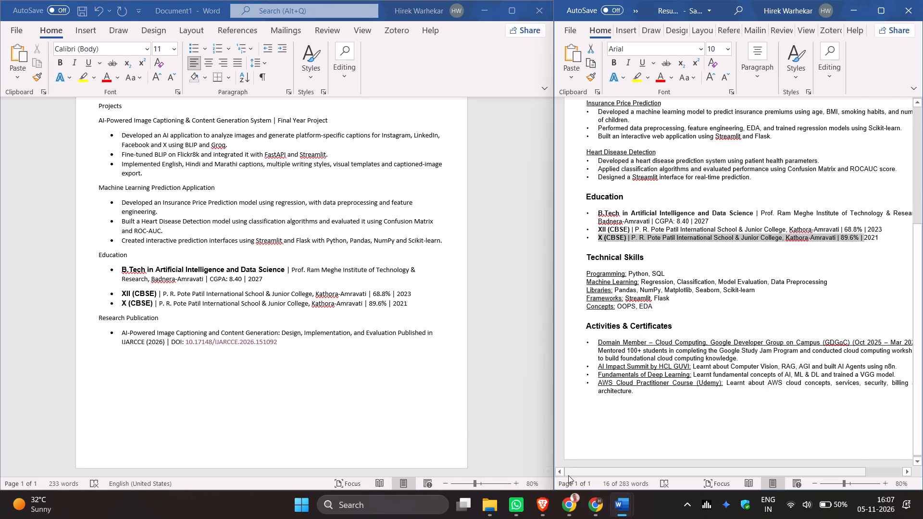
click(597, 511)
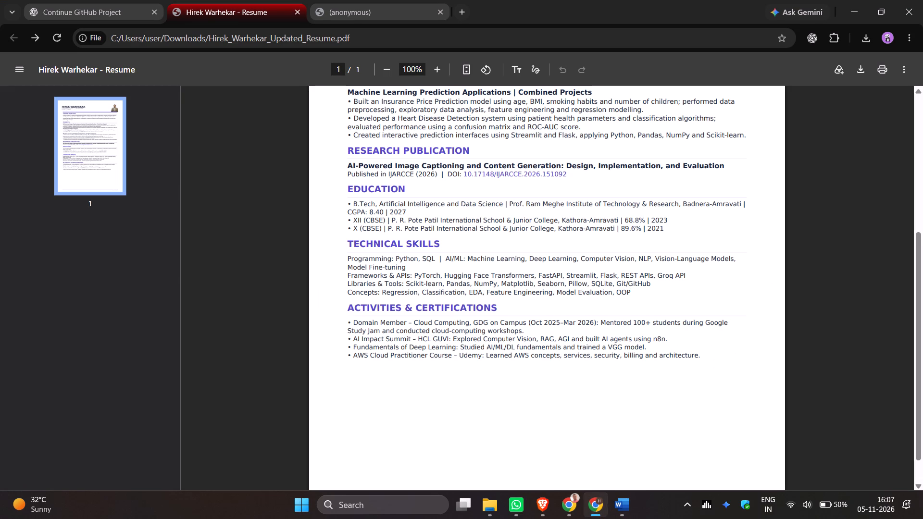
click(366, 0)
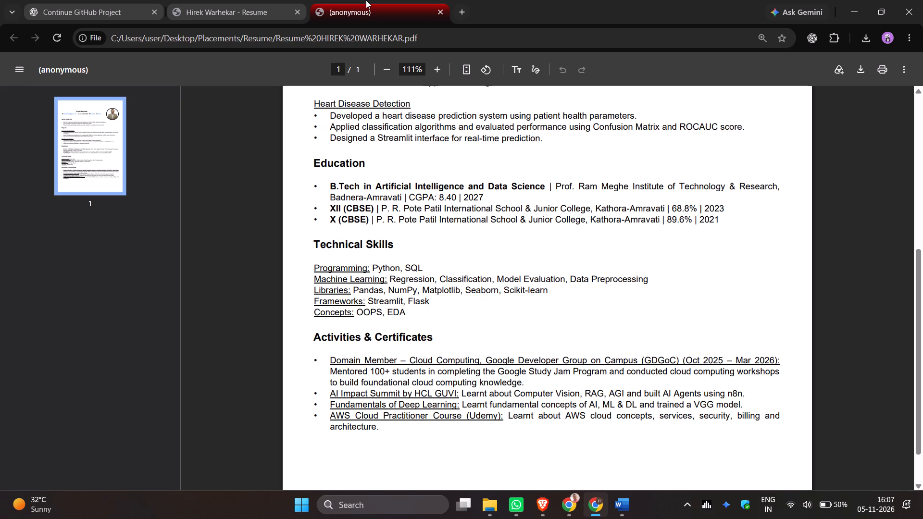
click(255, 0)
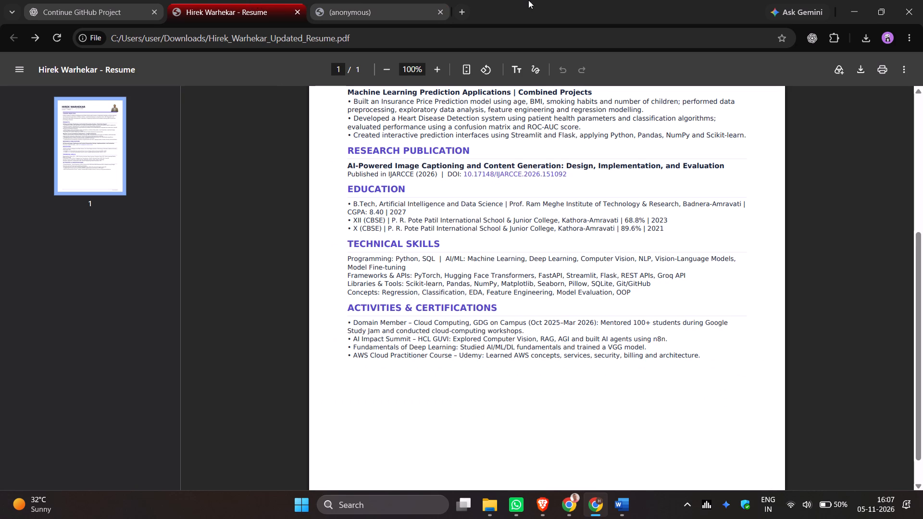
click(396, 7)
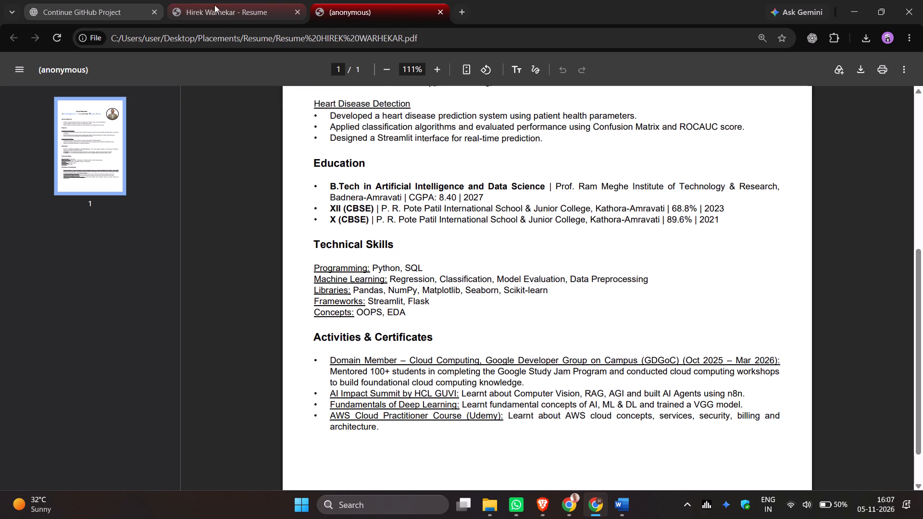
click(230, 0)
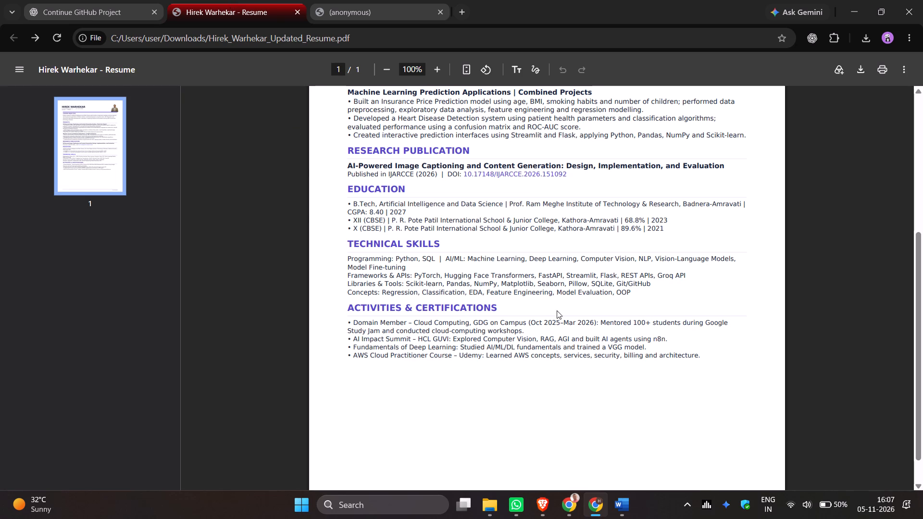
Return to Word, add the heading "Technical Skills" below the Research Publication entry, and start a bulleted list under it.
click(624, 511)
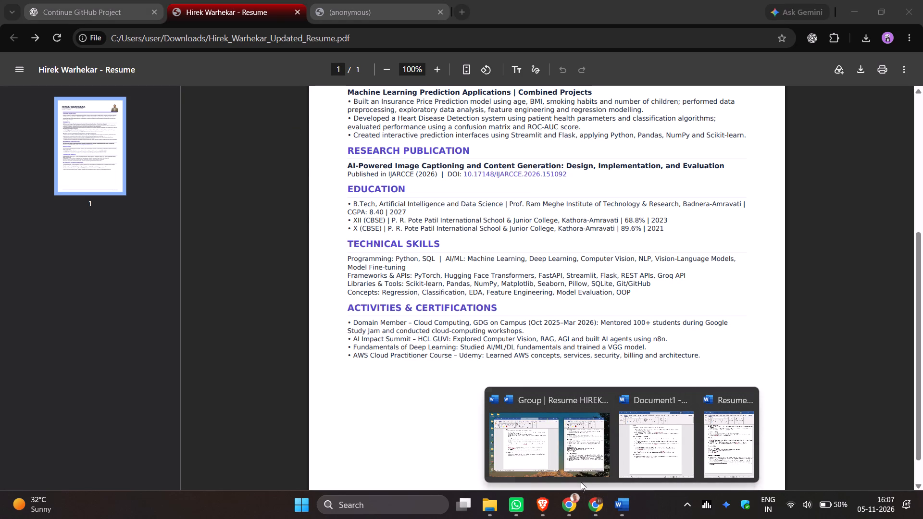
click(575, 477)
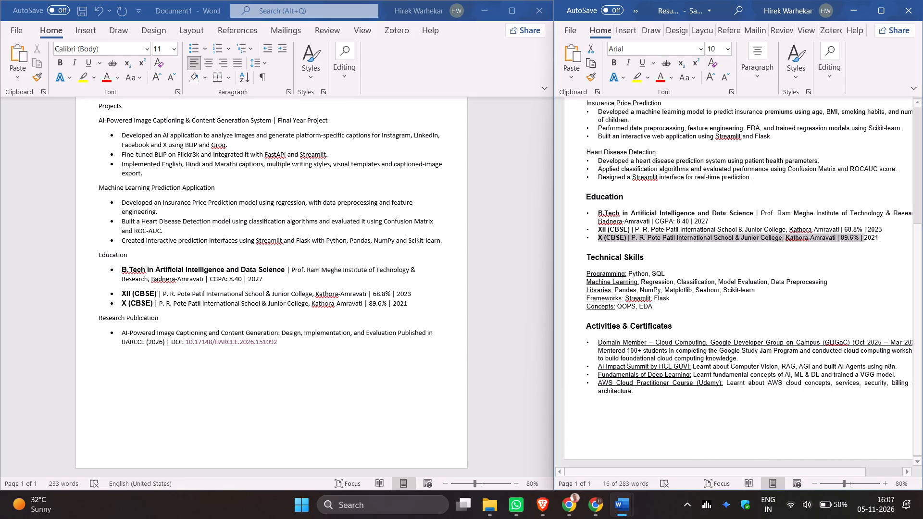
scroll(369, 342, up, 6)
scroll(369, 341, down, 9)
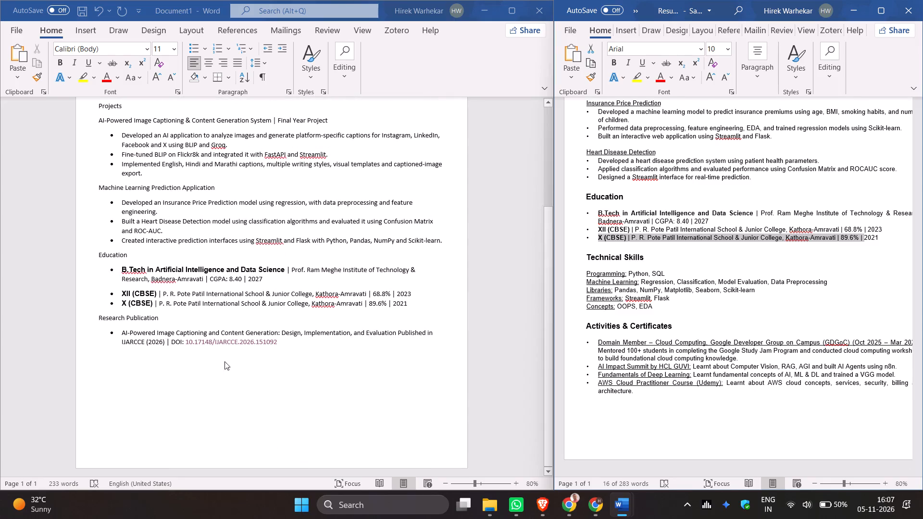
click(112, 357)
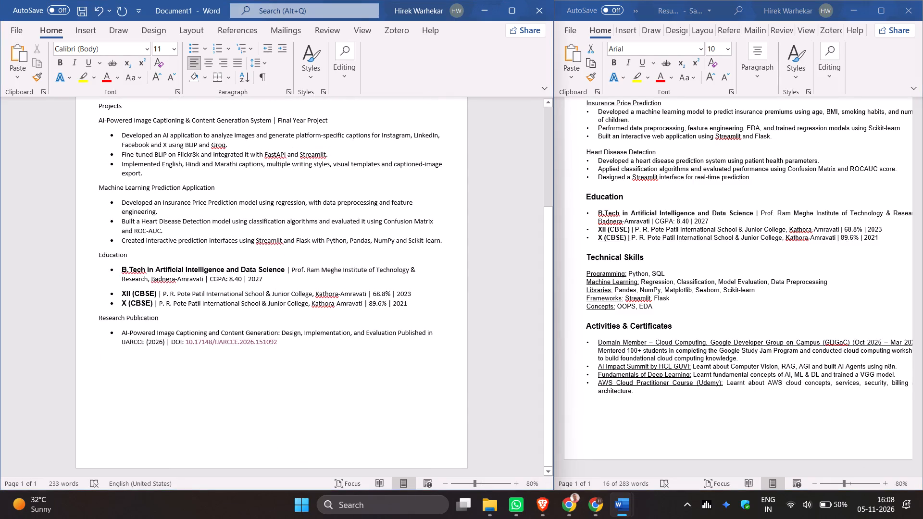
text(Techniv)
key(BackSpace)
text(cal)
key(space)
text(Skills)
key(Return)
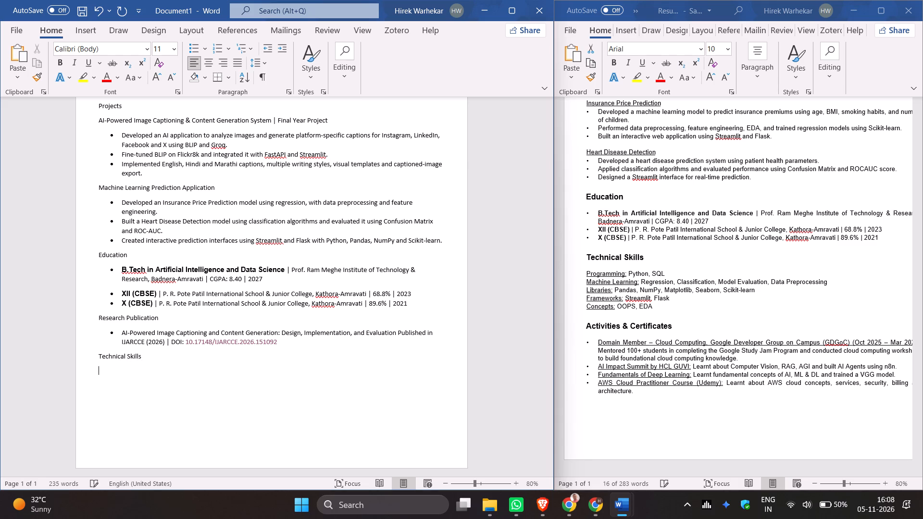
click(191, 47)
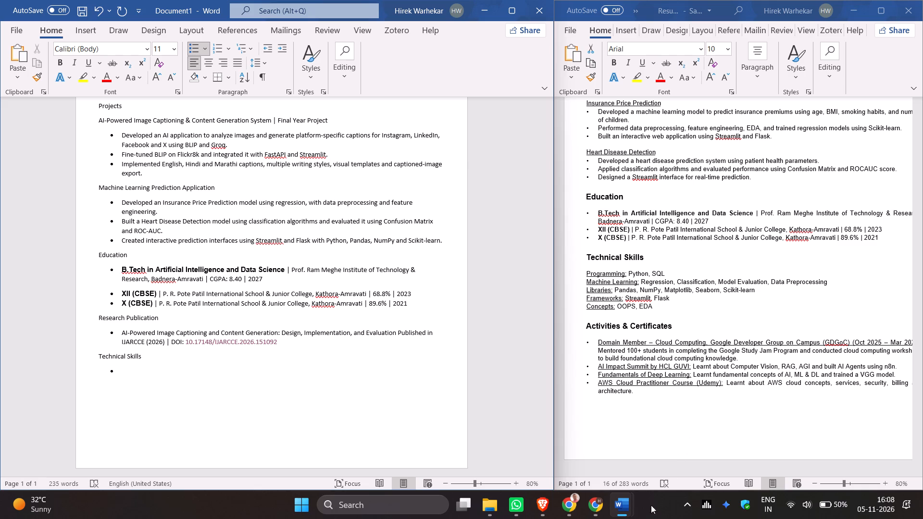
Review the new resume in Word from its header down to the Technical Skills section.
scroll(273, 236, down, 6)
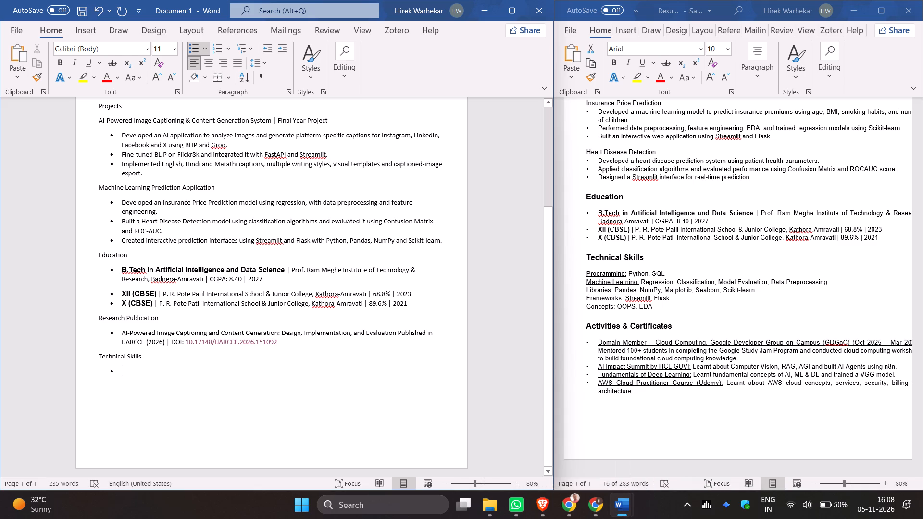
scroll(131, 267, down, 5)
scroll(289, 312, down, 3)
scroll(325, 231, up, 2)
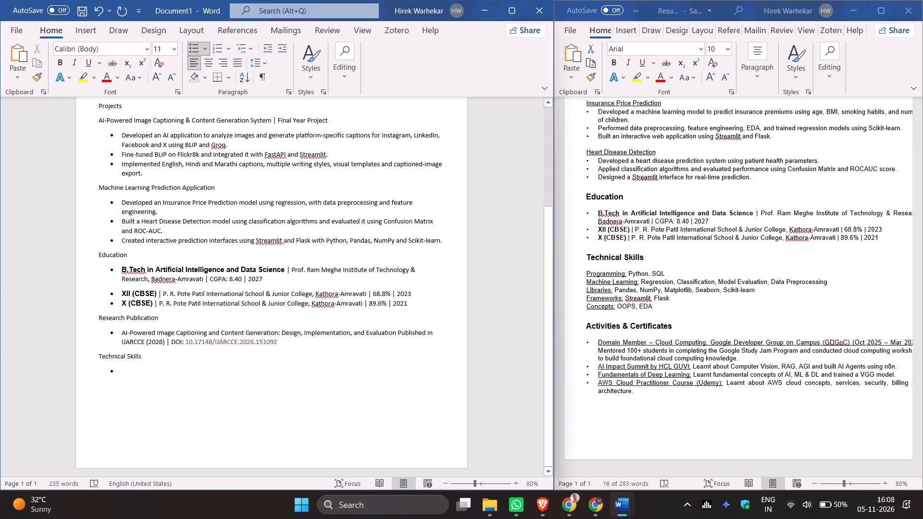
scroll(325, 231, up, 3)
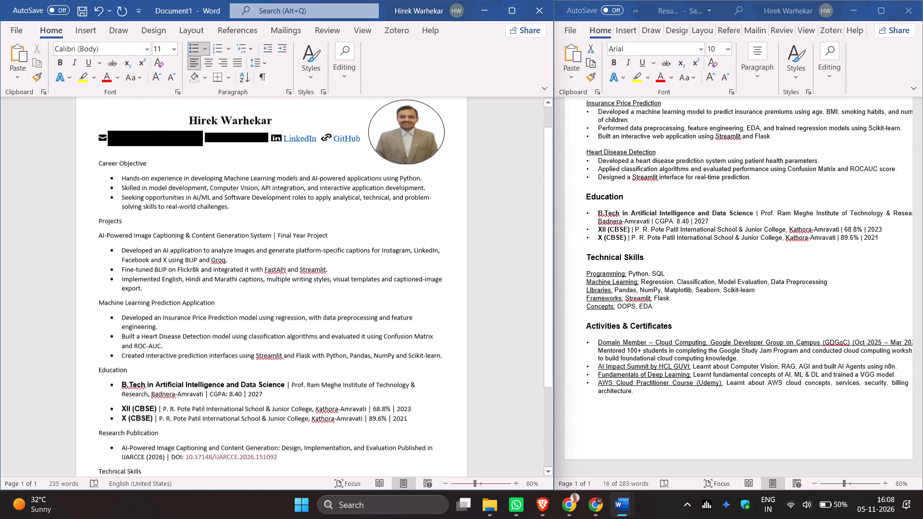
scroll(325, 230, down, 9)
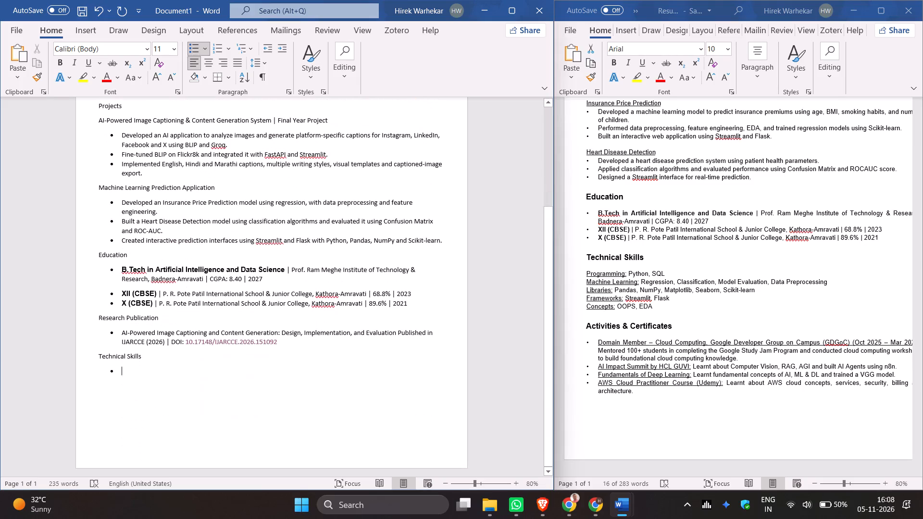
scroll(325, 230, up, 8)
scroll(325, 230, down, 4)
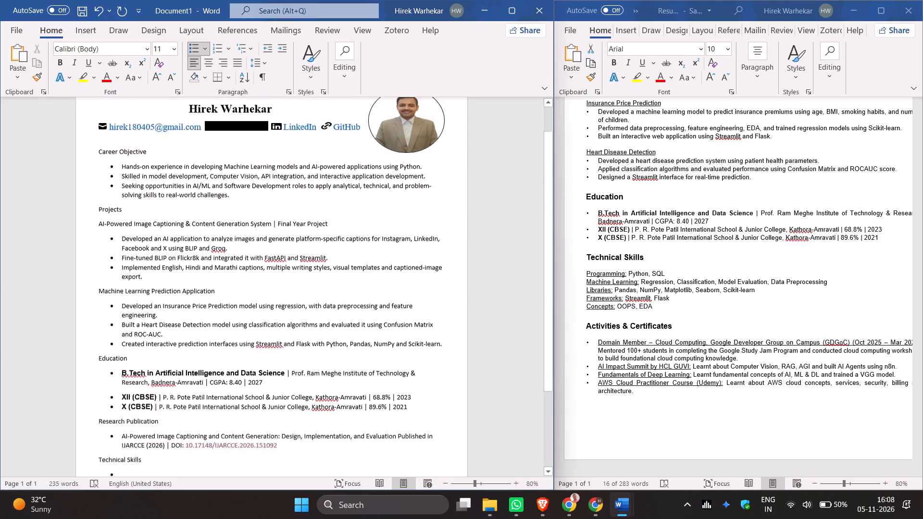
scroll(325, 230, down, 10)
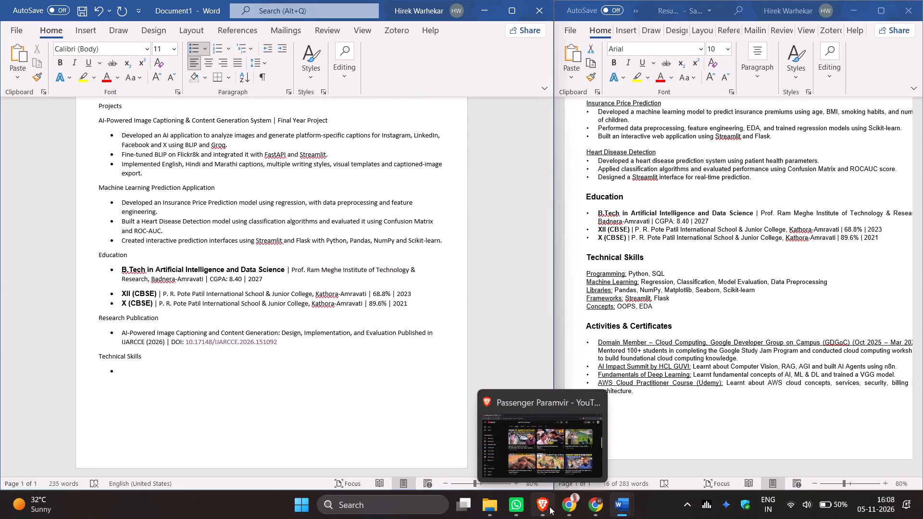
Copy "Programming: Python, SQL" from the updated resume PDF in Chrome into the first Technical Skills bullet in Word.
click(599, 510)
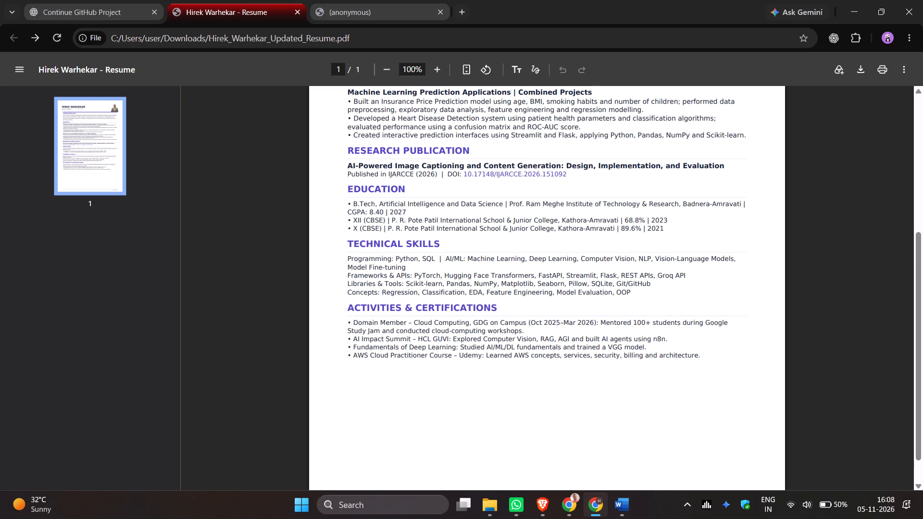
drag(348, 257, 403, 272)
click(436, 267)
click(419, 261)
drag(345, 259, 435, 263)
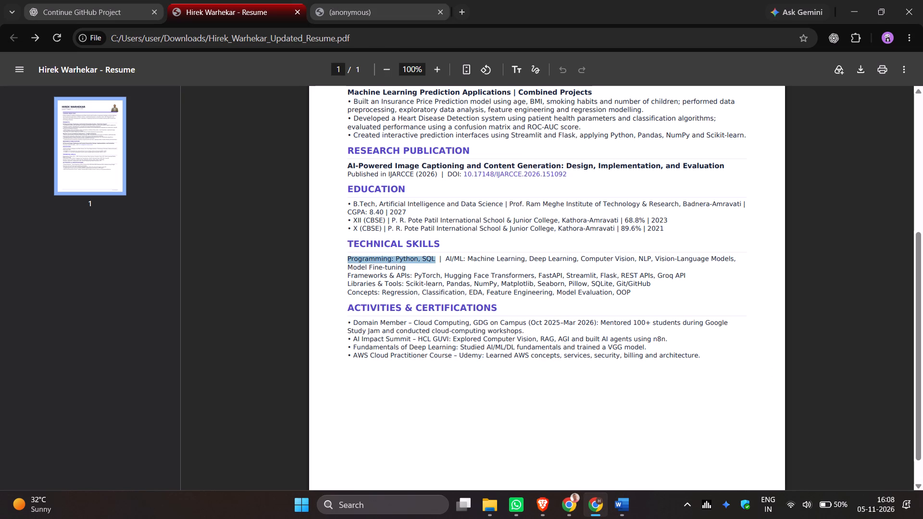
key(ctrl+c)
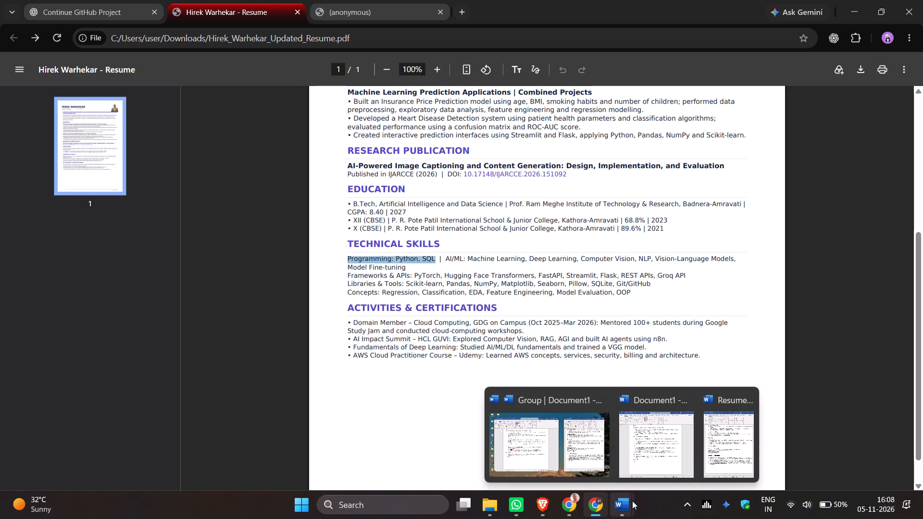
click(546, 456)
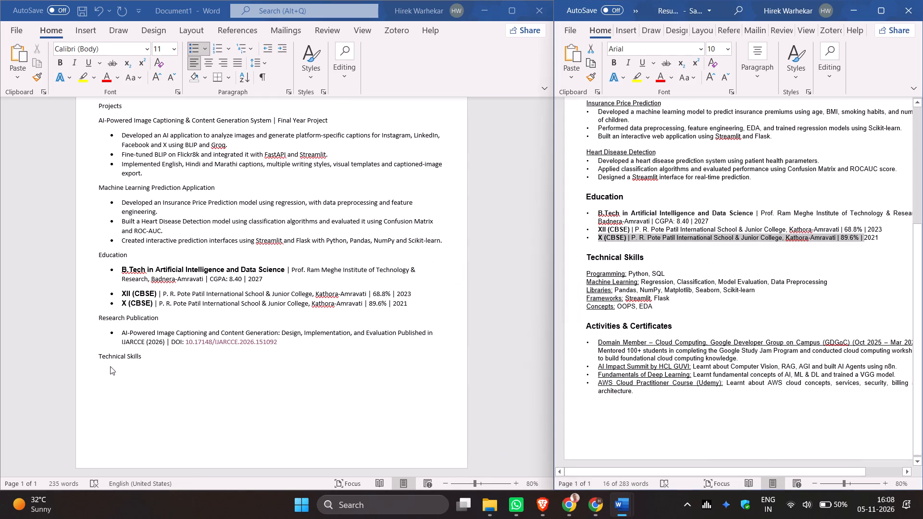
click(149, 372)
key(ctrl+v)
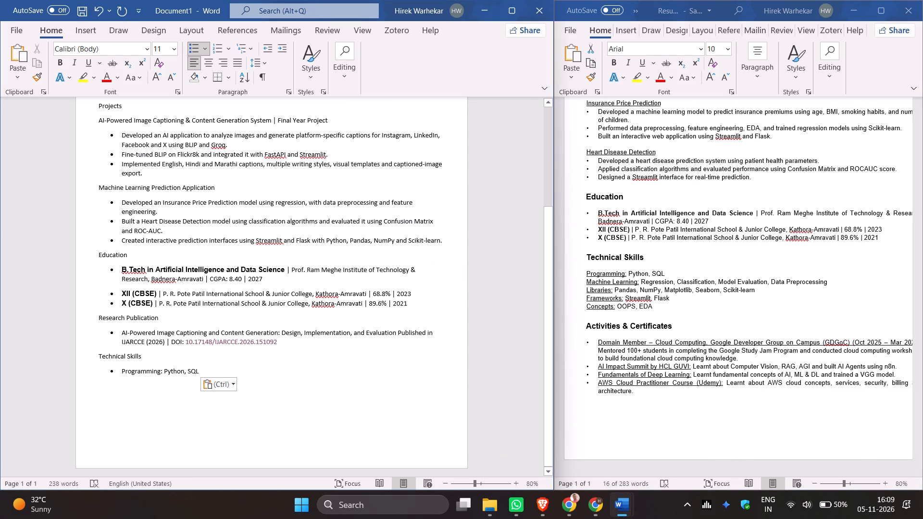
Copy the "AI/ML" entry, from "Machine Learning" to "Model Fine-tuning", from the updated resume PDF in Chrome into a second Technical Skills bullet in Word.
key(Return)
click(605, 504)
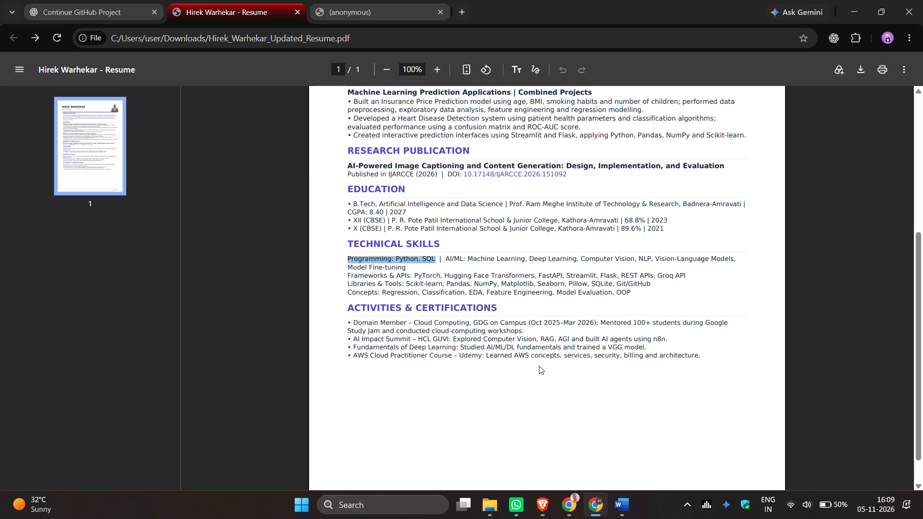
click(445, 267)
drag(445, 253, 359, 265)
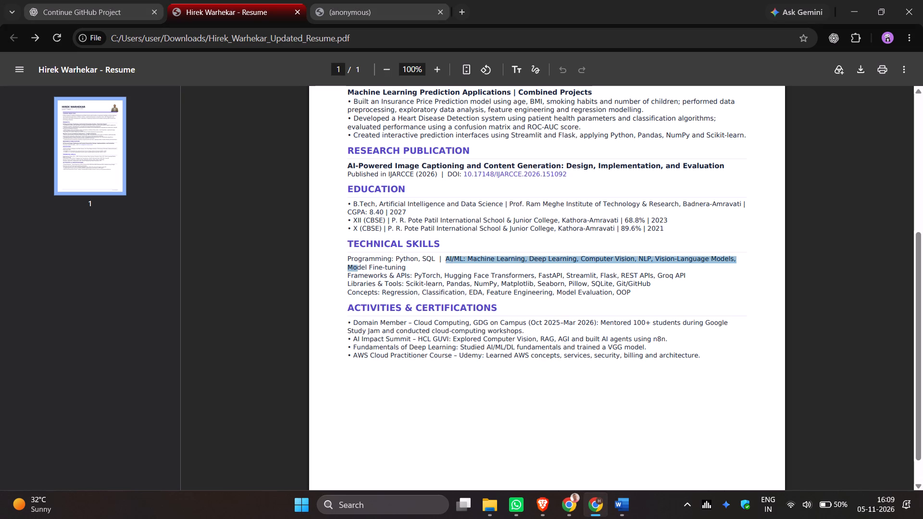
drag(359, 265, 409, 267)
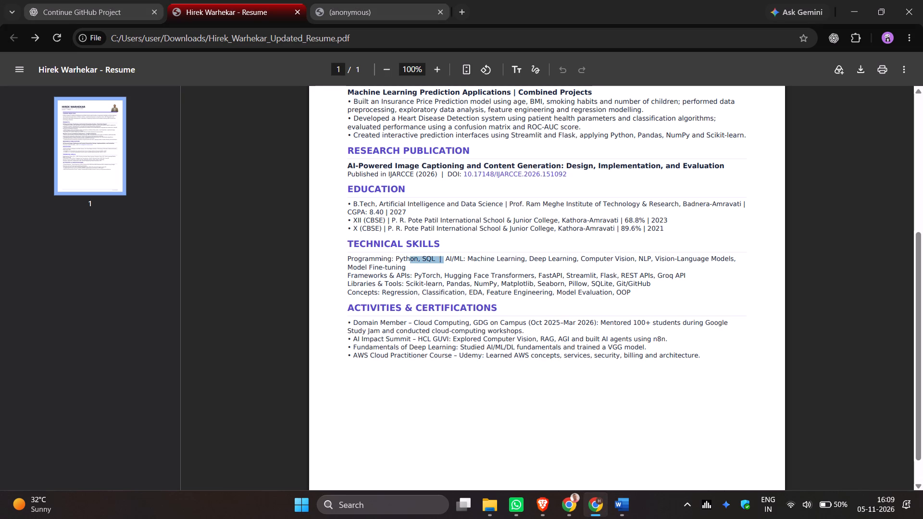
key(ctrl+c)
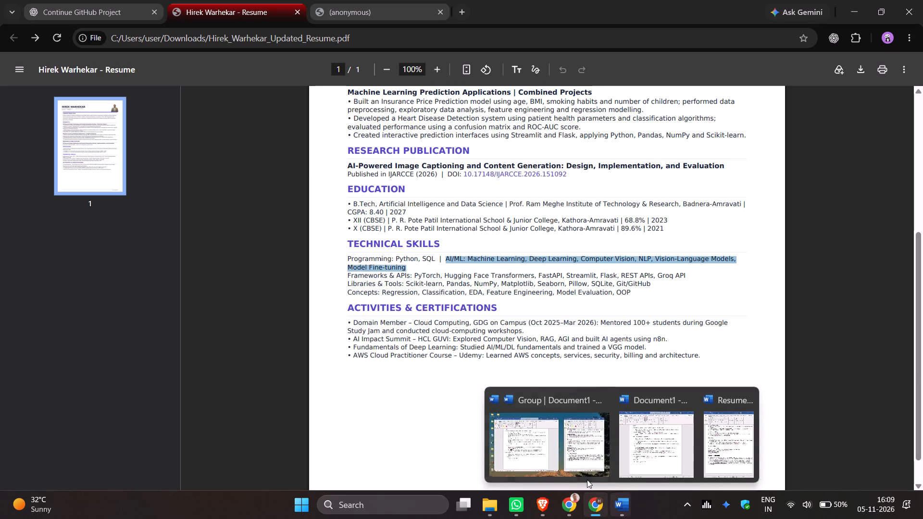
click(566, 473)
click(132, 381)
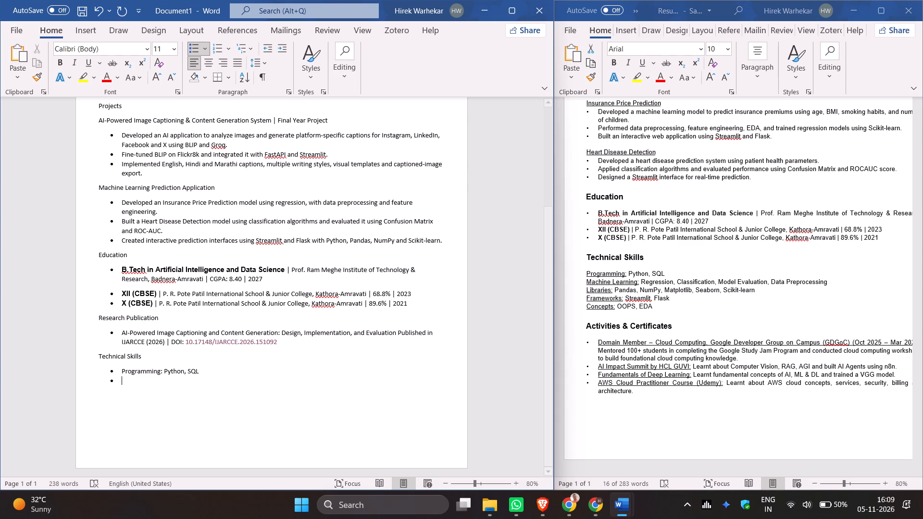
key(ctrl+v)
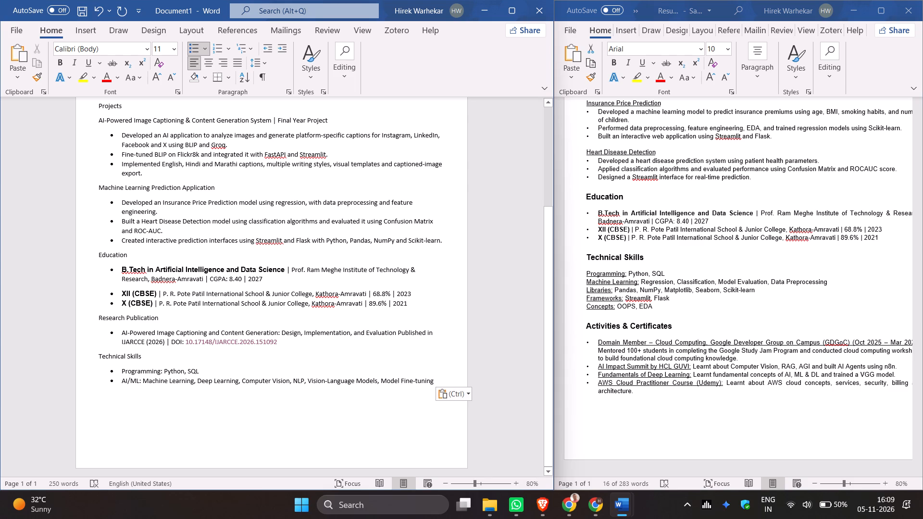
Copy the "Frameworks & APIs" line from the updated resume PDF in Chrome into a third Technical Skills bullet in Word.
key(Return)
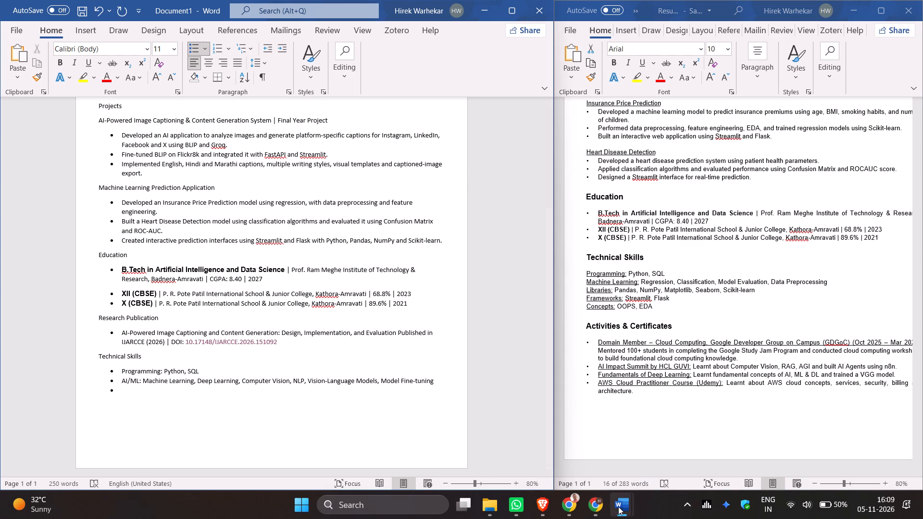
click(598, 507)
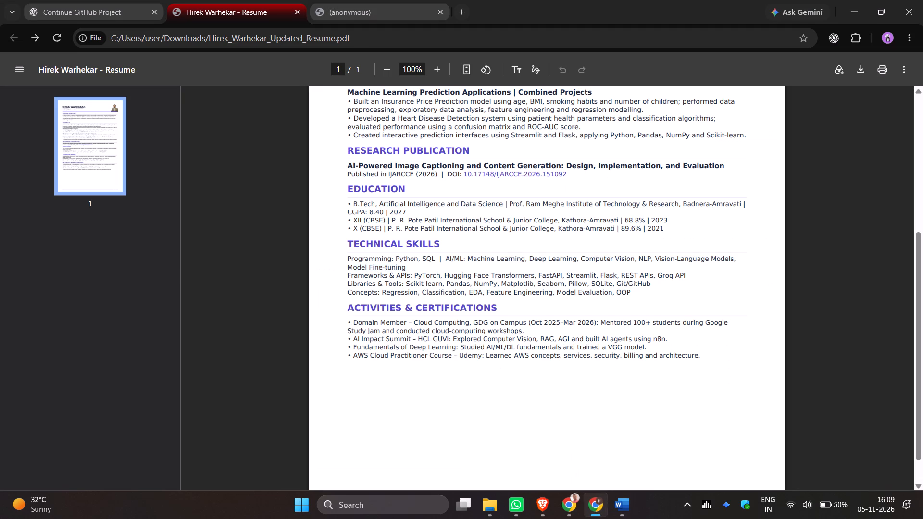
click(437, 290)
drag(346, 273, 551, 269)
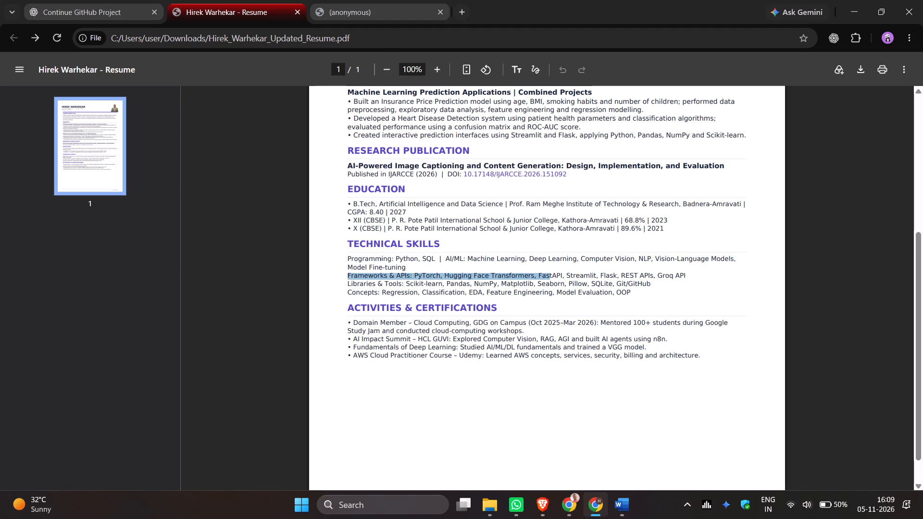
drag(551, 269, 733, 272)
key(ctrl+c)
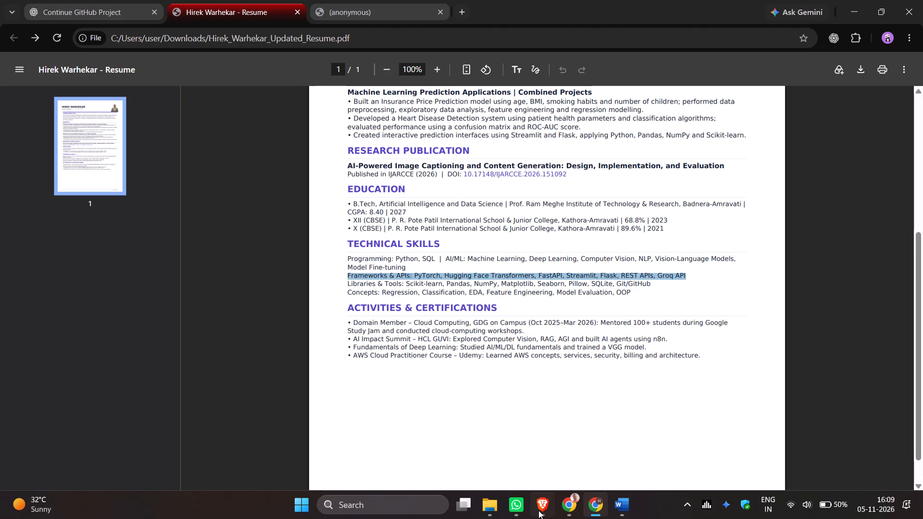
click(549, 457)
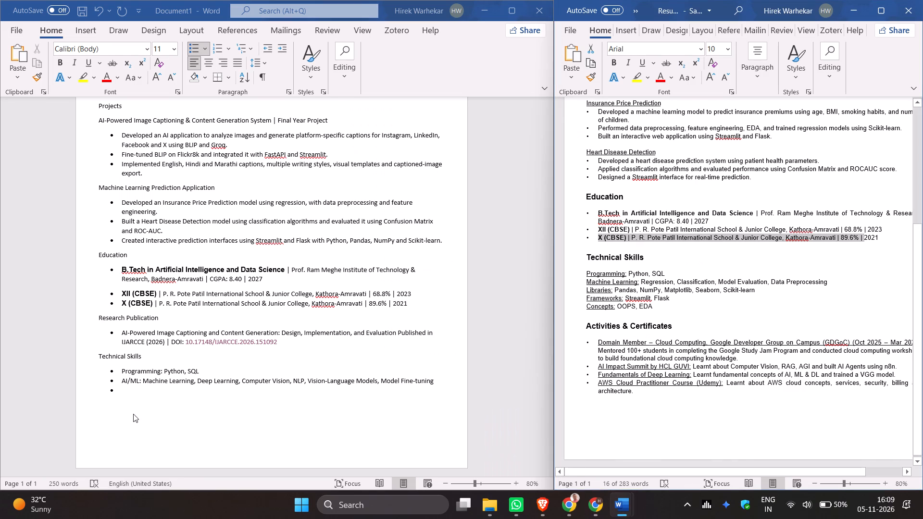
click(137, 389)
key(ctrl+v)
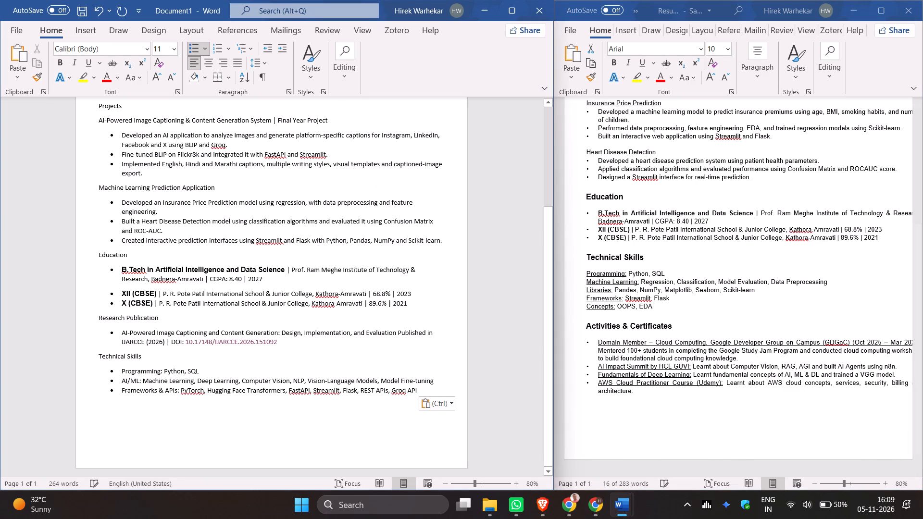
Shorten the third Technical Skills bullet's label to "Frameworks:" by deleting "& APIs".
click(178, 389)
key(BackSpace)
key(BackSpace)
key(BackSpace)
key(BackSpace)
key(BackSpace)
key(BackSpace)
key(BackSpace)
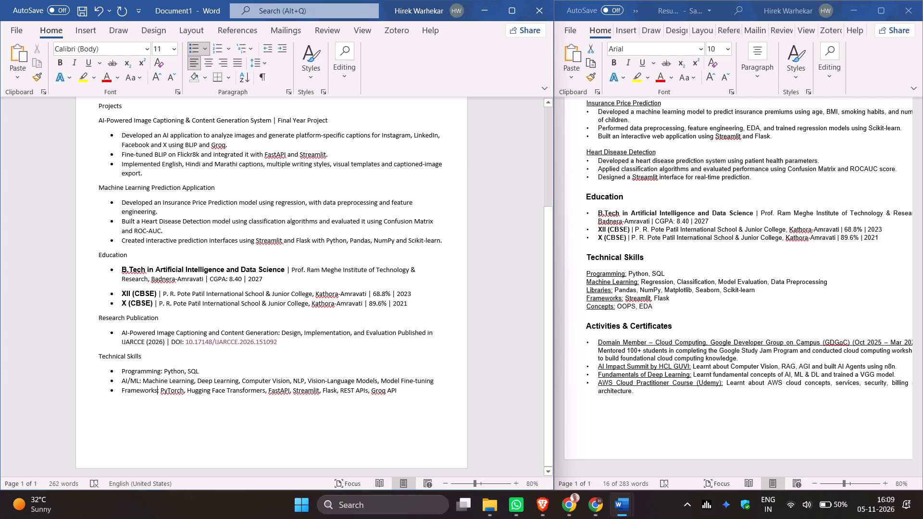
Copy the "Libraries & Tools" and "Concepts" lines from the updated resume PDF in Chrome into a fourth Technical Skills bullet in Word.
click(400, 393)
key(Return)
click(563, 439)
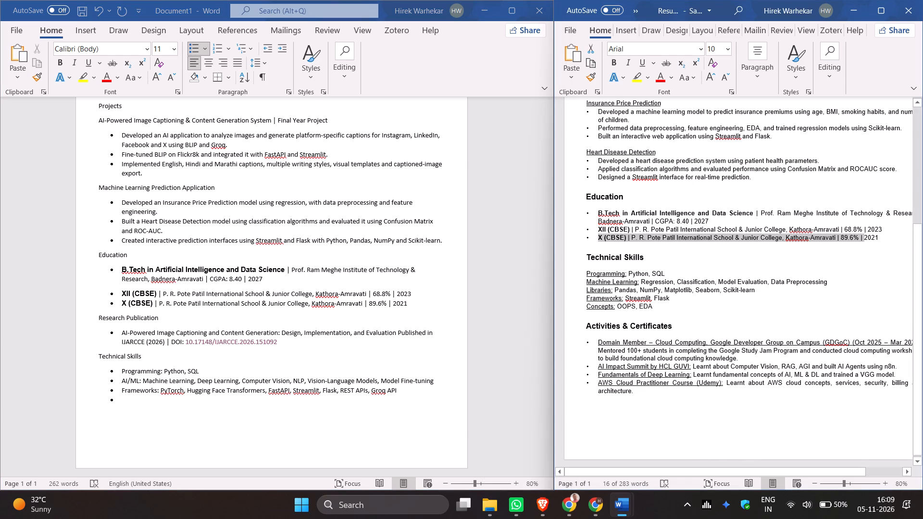
click(592, 508)
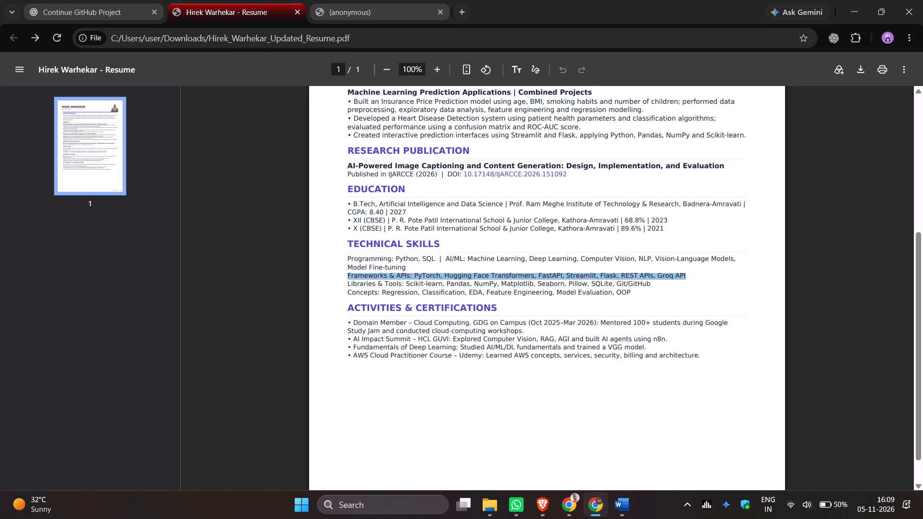
click(449, 350)
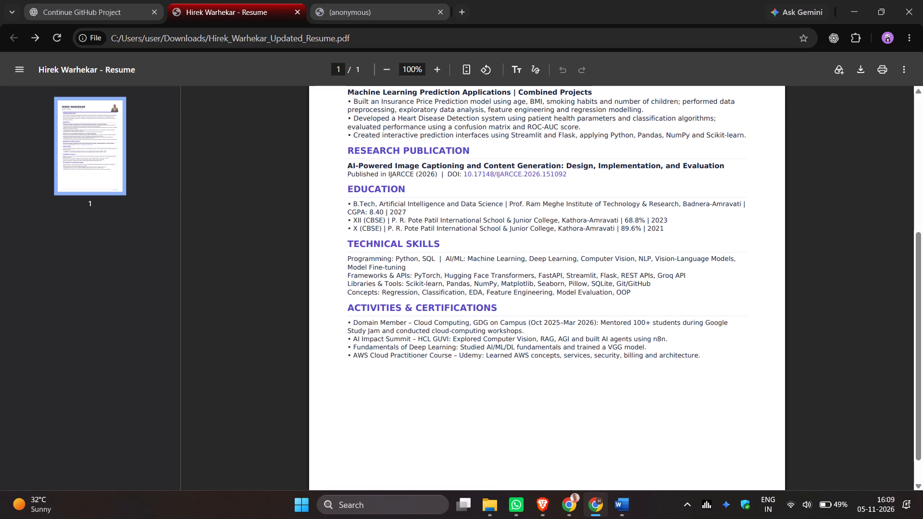
drag(348, 281, 635, 292)
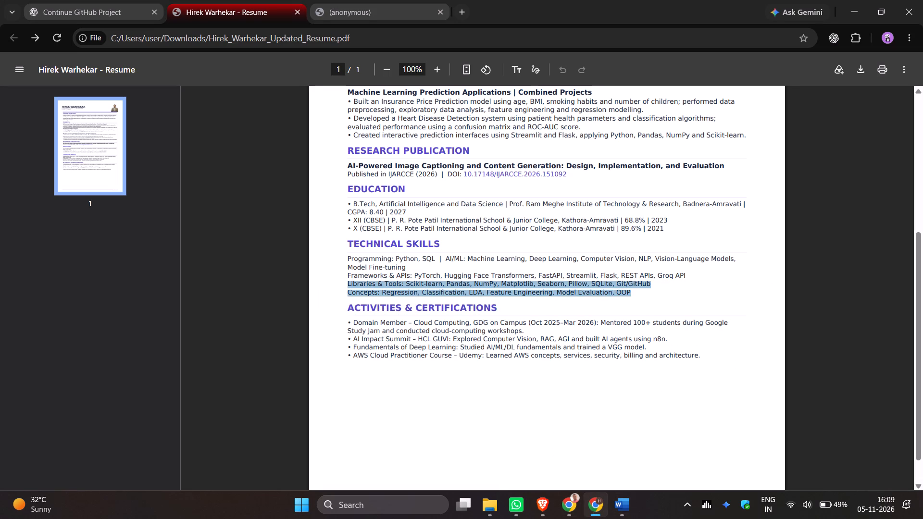
drag(635, 292, 638, 298)
key(ctrl+c)
click(626, 507)
click(552, 469)
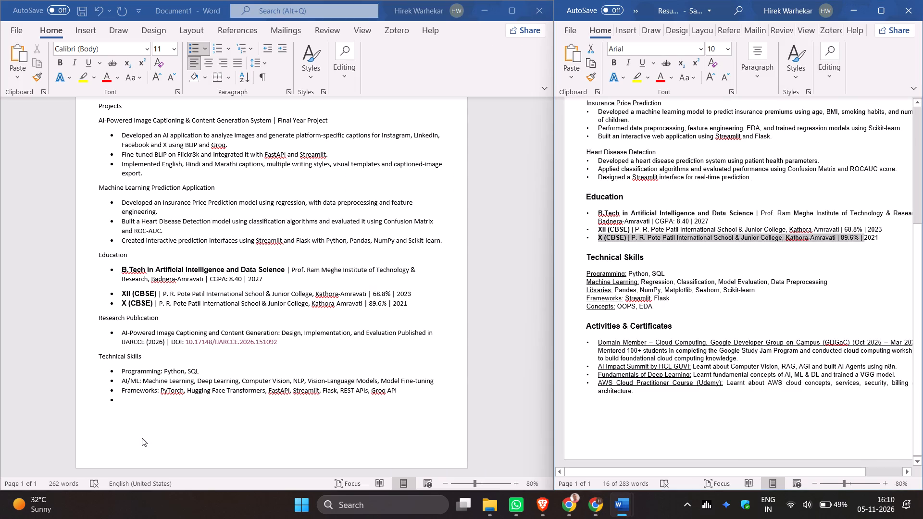
click(153, 404)
key(ctrl+v)
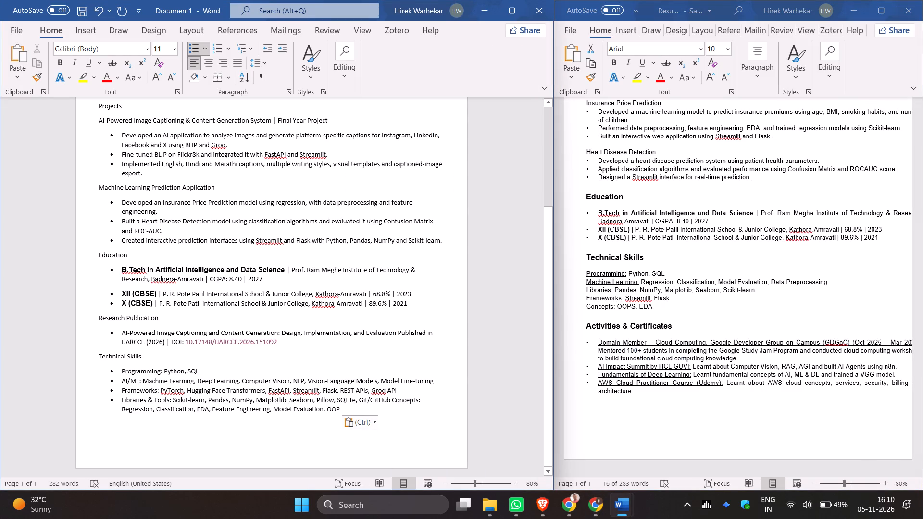
Split the "Concepts" text off the Libraries & Tools bullet into its own bullet.
click(393, 401)
key(BackSpace)
key(Return)
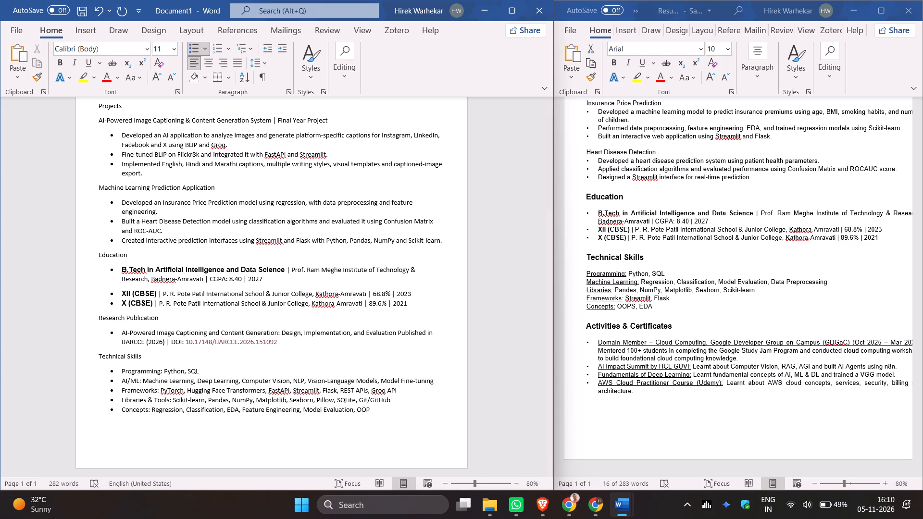
End the Technical Skills bulleted list and add the heading "Activities & Certificates" below it, followed by a new line.
click(378, 412)
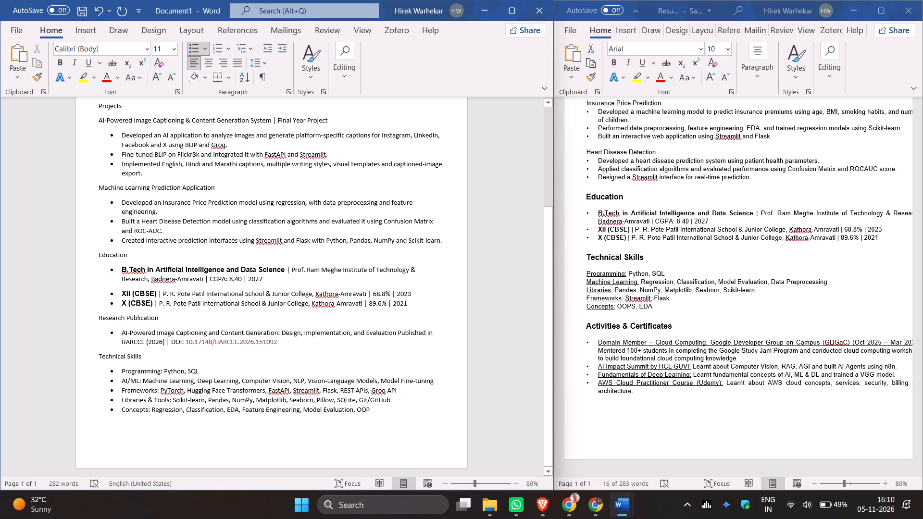
key(Return)
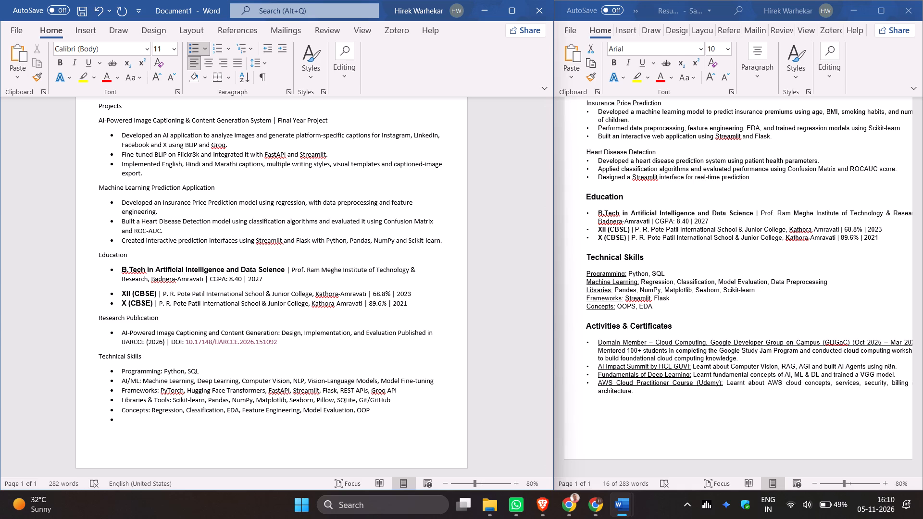
click(192, 45)
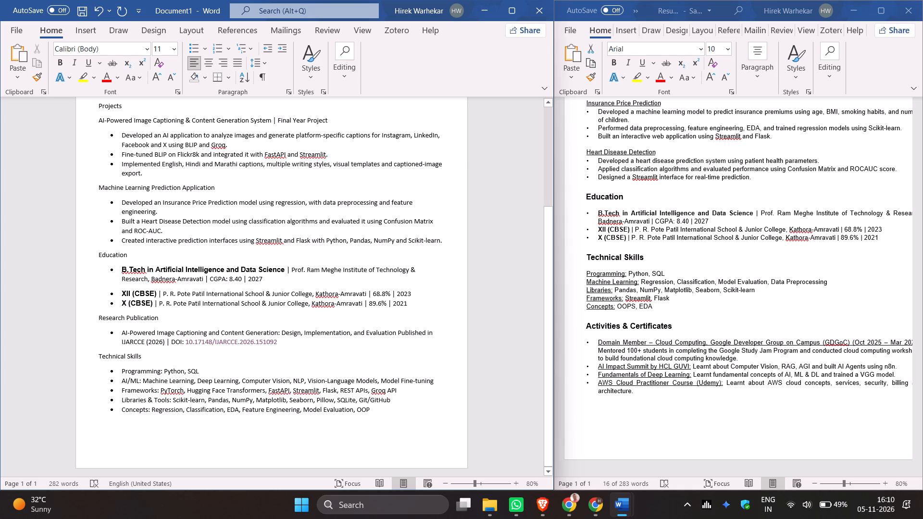
key(shift+a)
key(c)
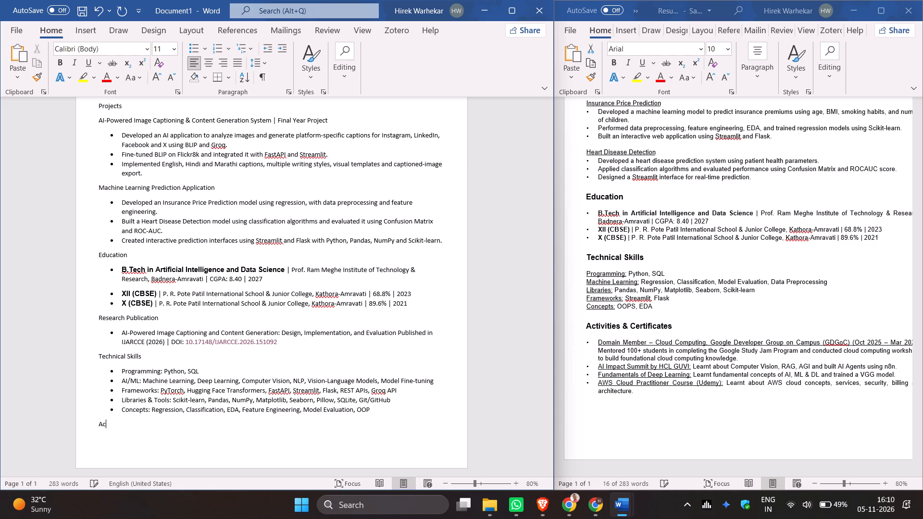
text(tivities)
key(space)
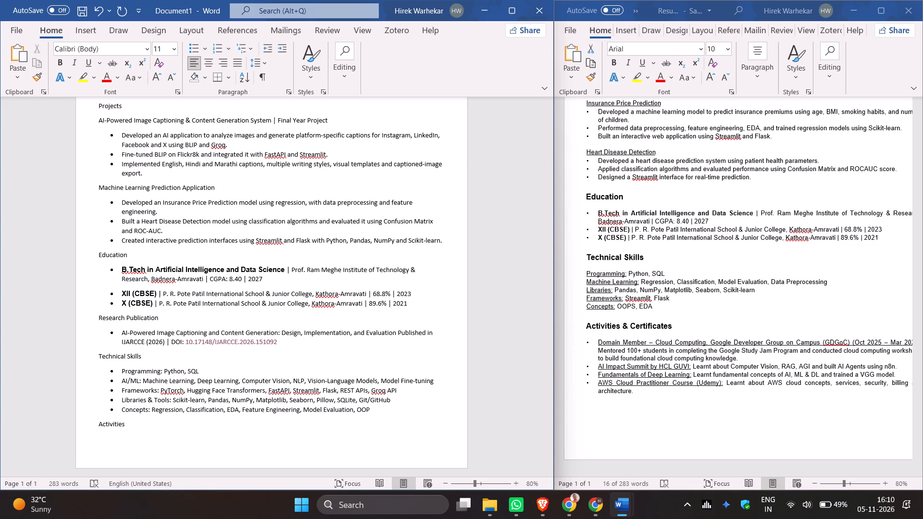
text(&)
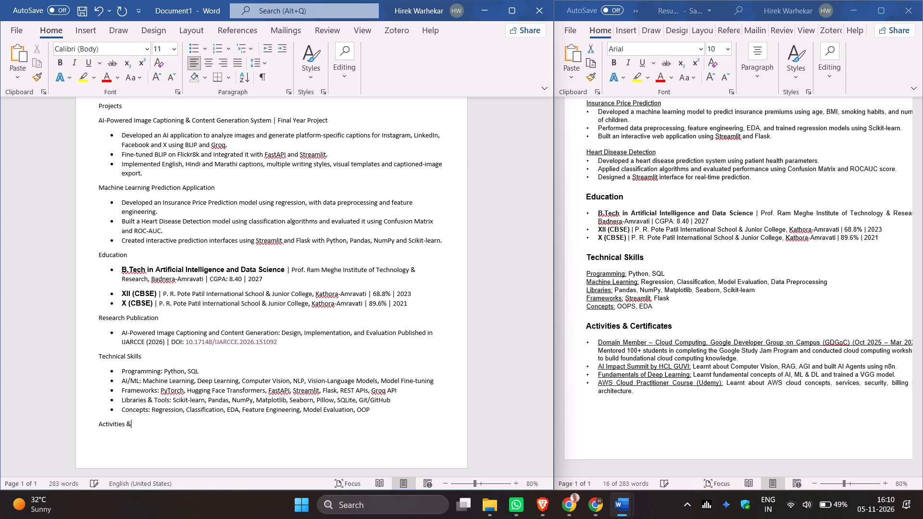
key(space)
text(Certificates)
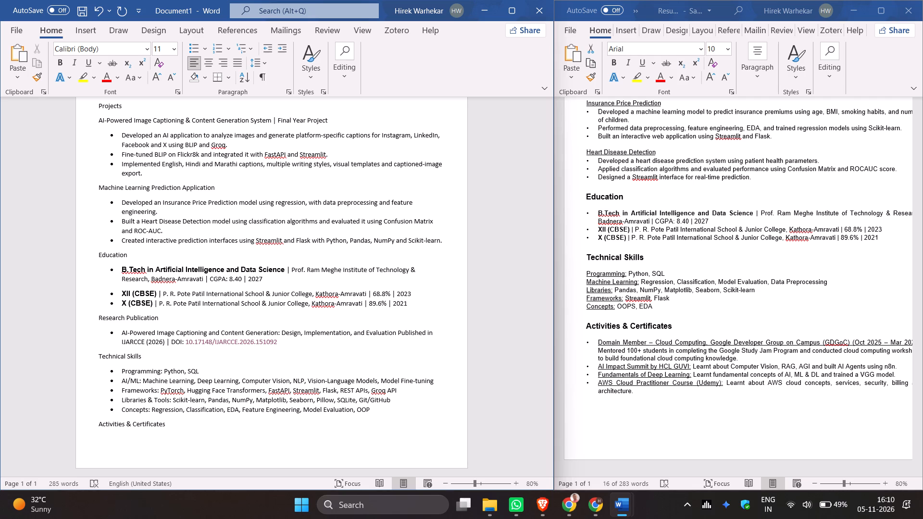
key(Return)
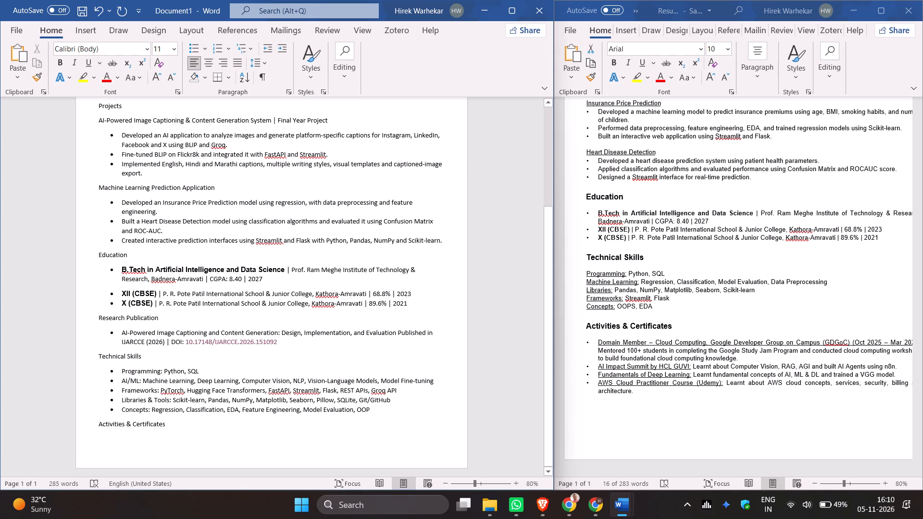
Copy the four Activities & Certificates bullets, from "Domain Member" to "AWS Cloud Practitioner Course", from the old resume to below the new resume's matching heading.
drag(599, 341, 642, 383)
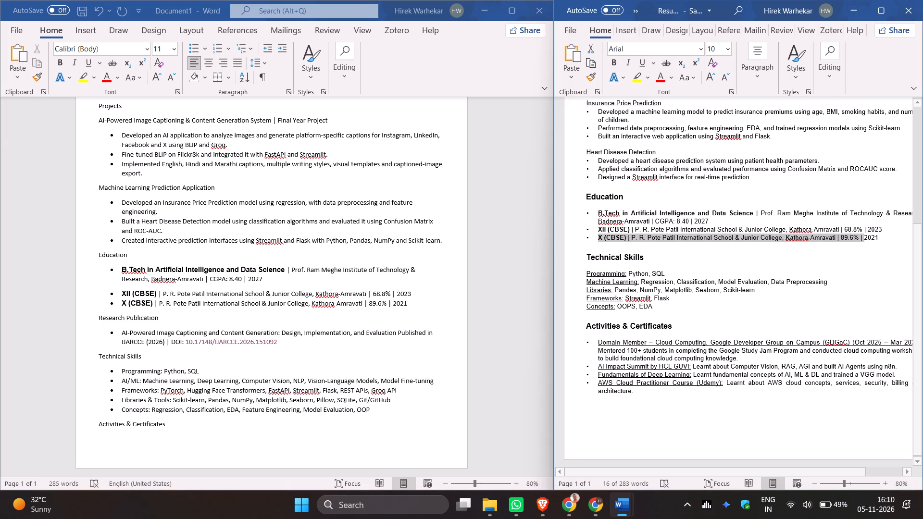
drag(642, 383, 632, 372)
drag(595, 341, 599, 349)
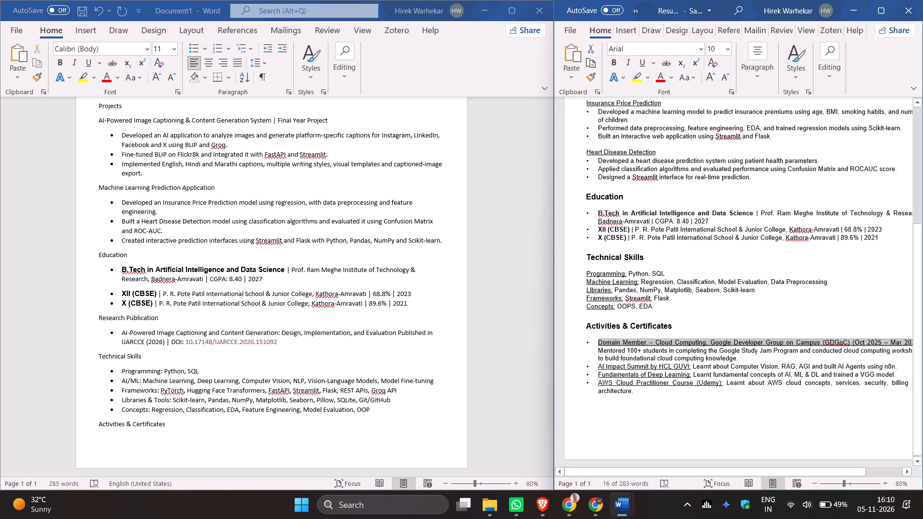
drag(599, 349, 639, 395)
key(ctrl+c)
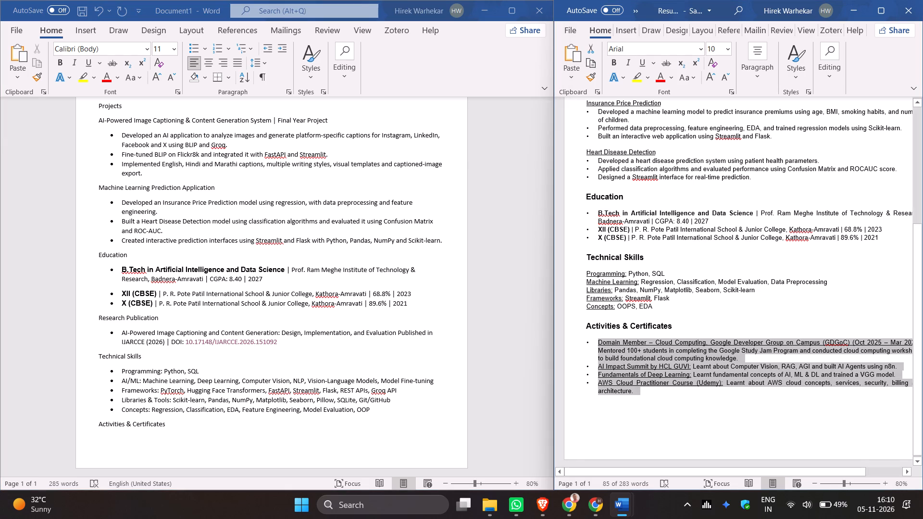
click(177, 442)
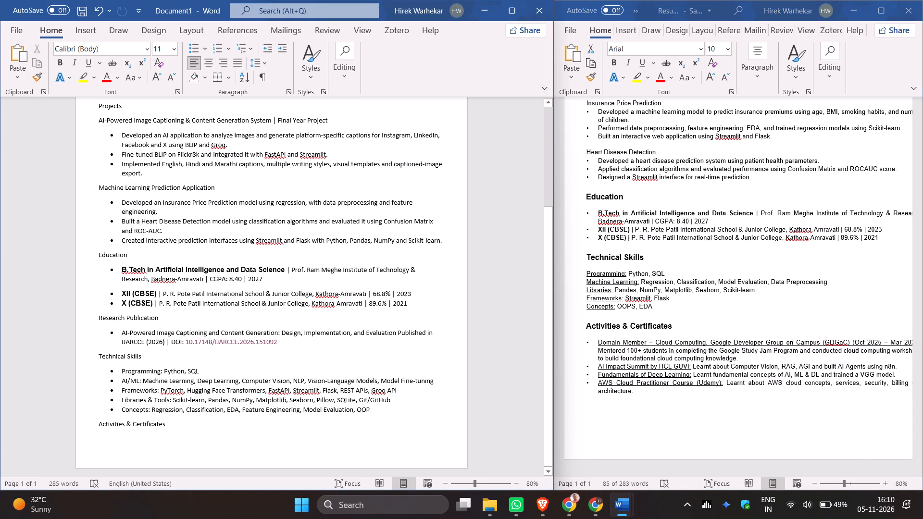
key(ctrl+v)
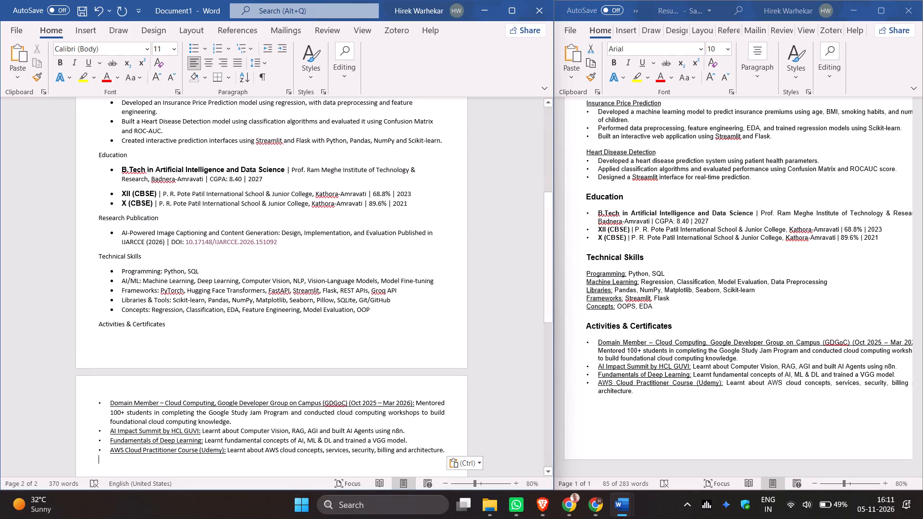
scroll(181, 276, up, 9)
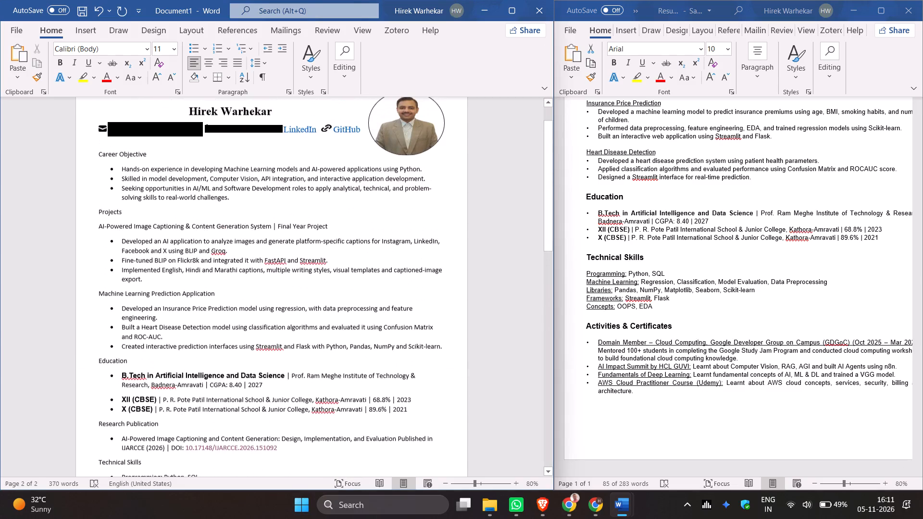
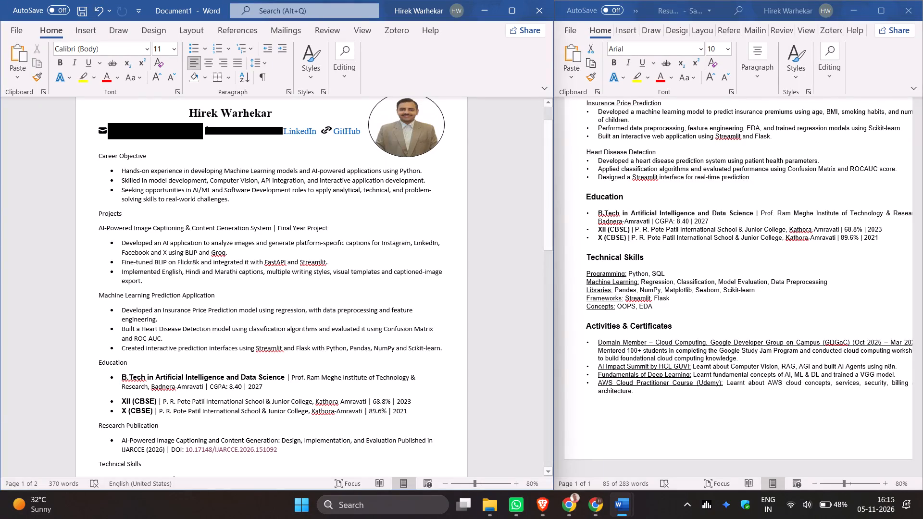
Review the new resume's sections and check the font formatting of the old resume's Technical Skills heading.
scroll(228, 268, down, 11)
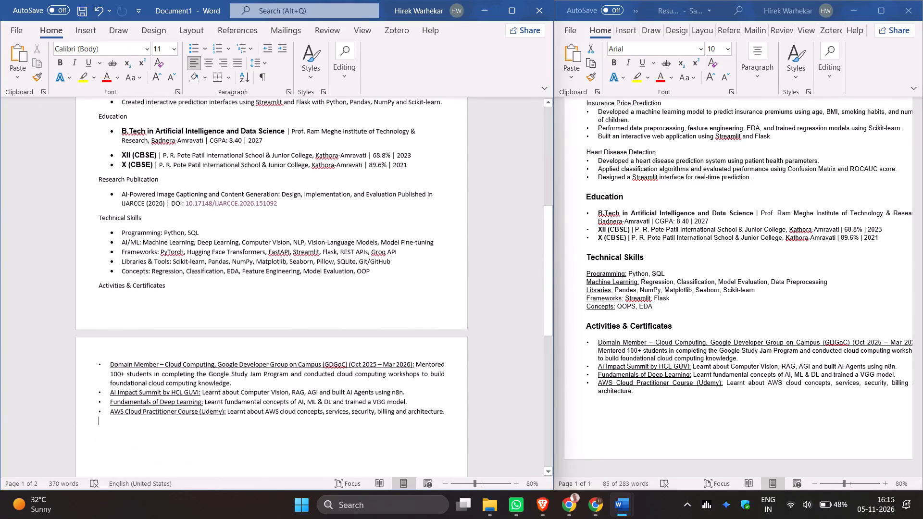
scroll(207, 276, up, 8)
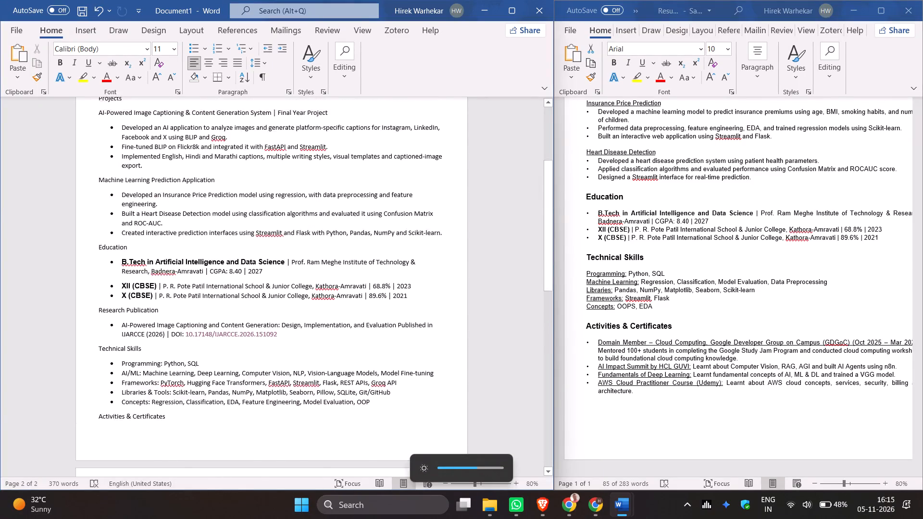
scroll(207, 275, up, 4)
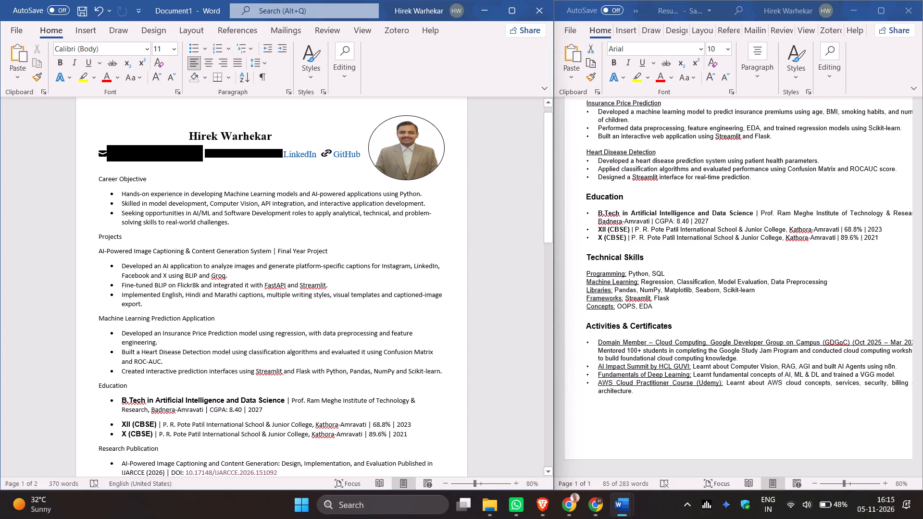
click(146, 179)
click(151, 233)
drag(99, 178, 181, 247)
click(728, 285)
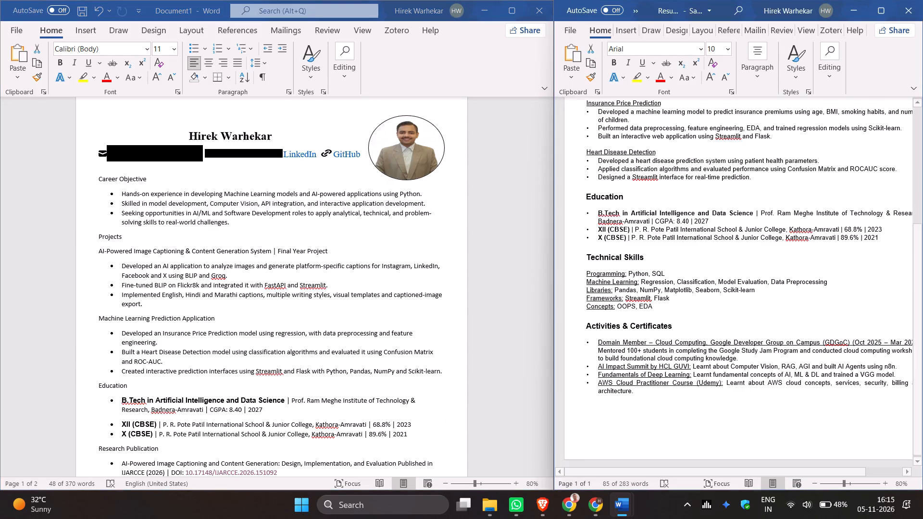
click(729, 282)
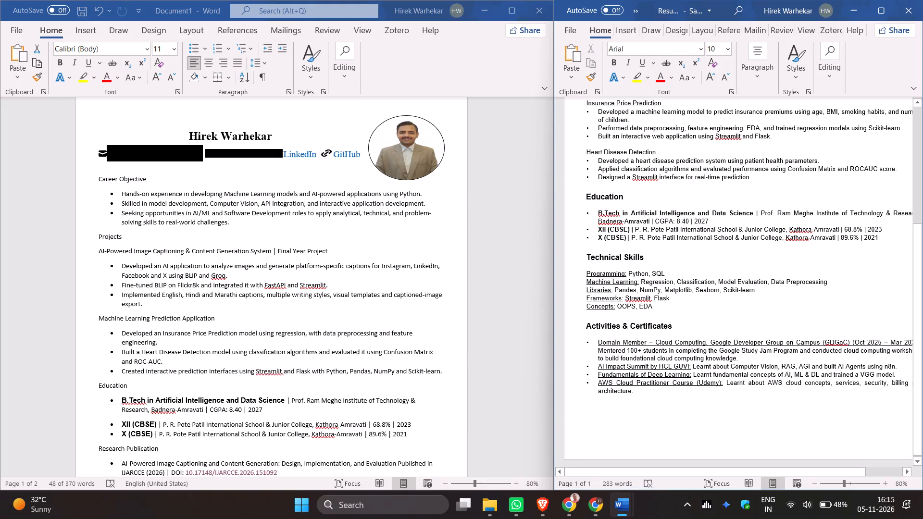
click(627, 255)
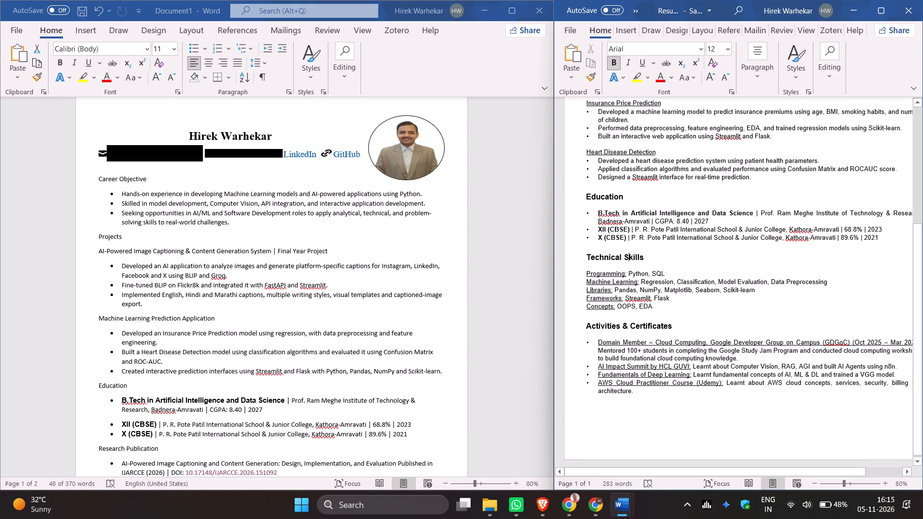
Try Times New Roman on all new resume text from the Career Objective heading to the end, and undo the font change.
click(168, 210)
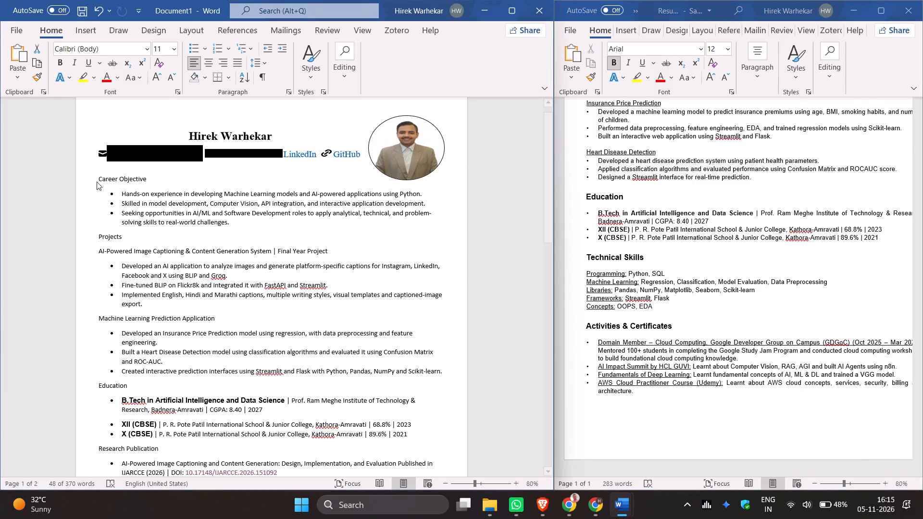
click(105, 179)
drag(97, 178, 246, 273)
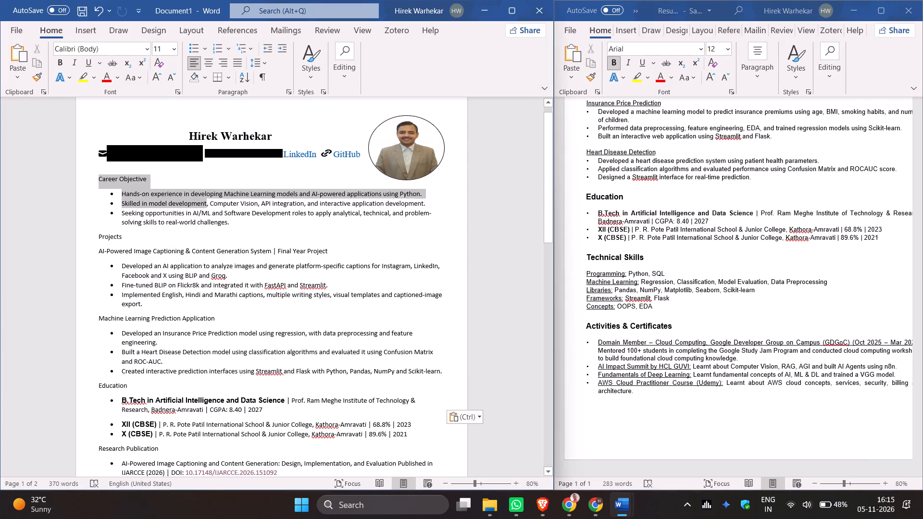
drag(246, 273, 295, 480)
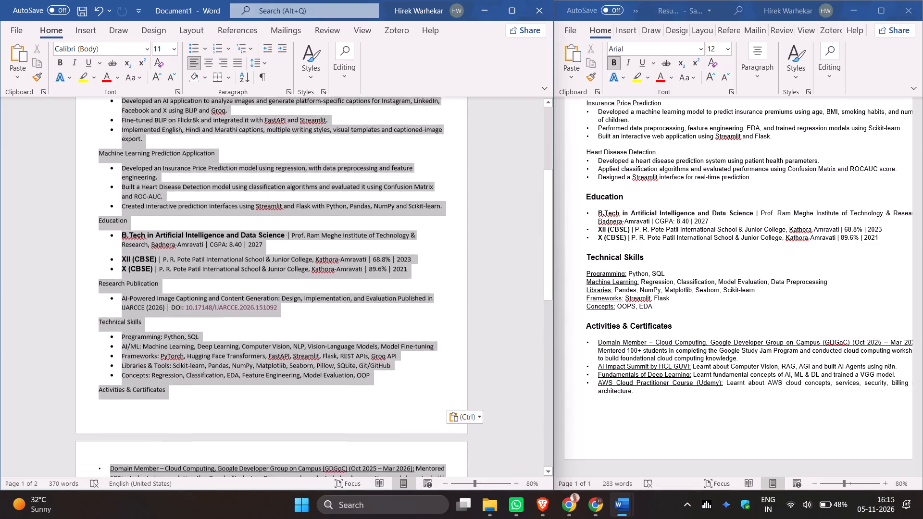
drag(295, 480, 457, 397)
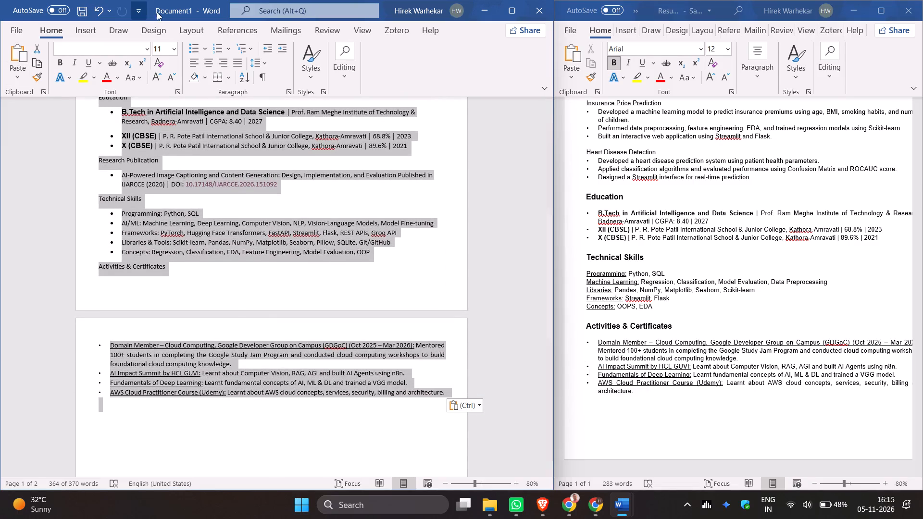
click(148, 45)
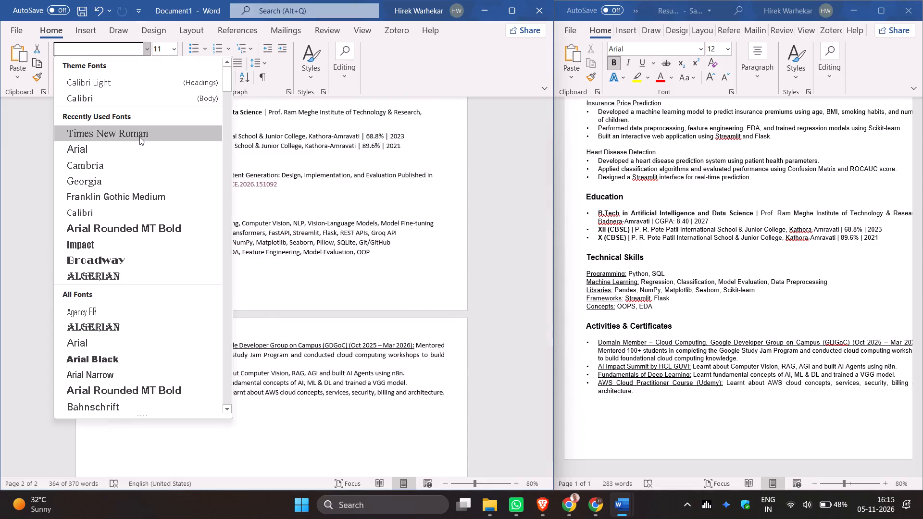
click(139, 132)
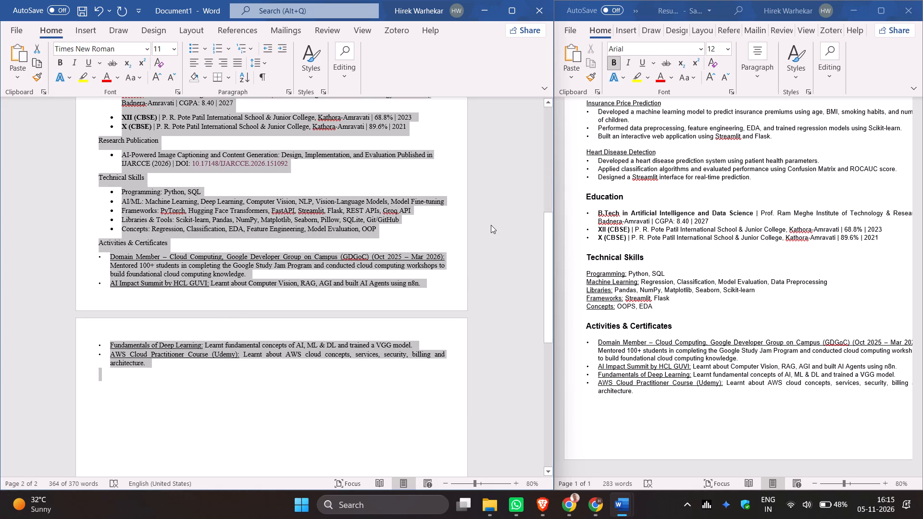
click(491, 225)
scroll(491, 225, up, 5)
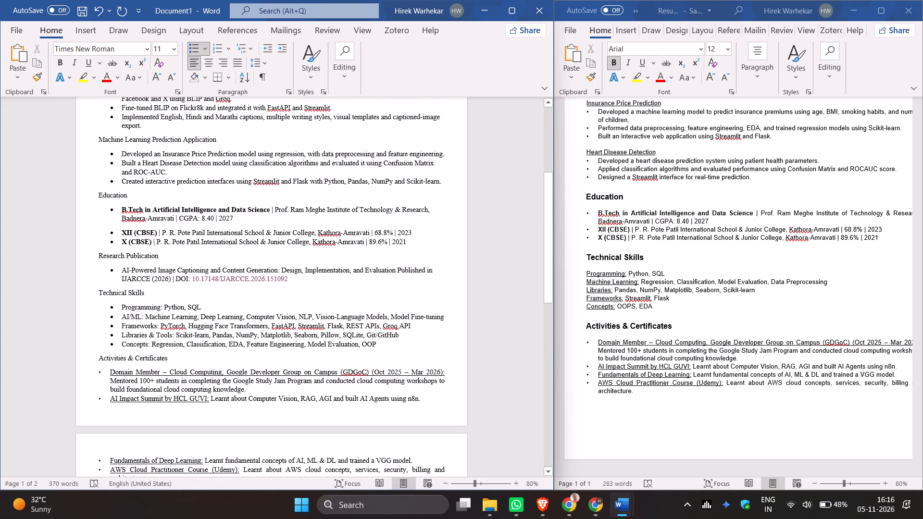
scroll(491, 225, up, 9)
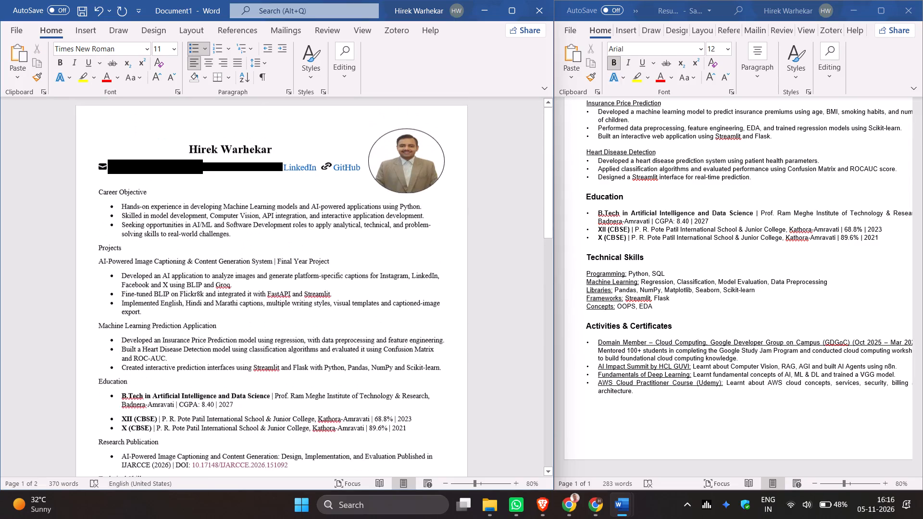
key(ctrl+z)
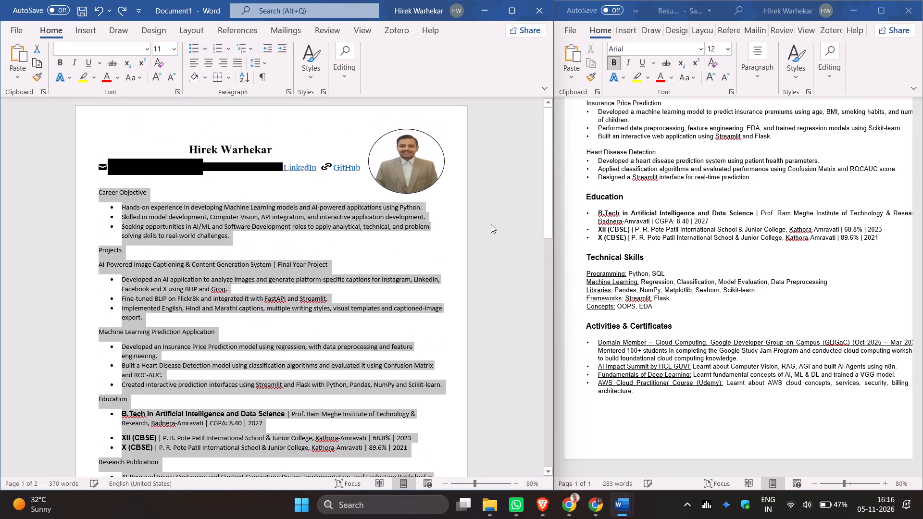
Set all new resume text from the Career Objective heading through the AWS Cloud Practitioner Course bullet to Arial.
click(382, 272)
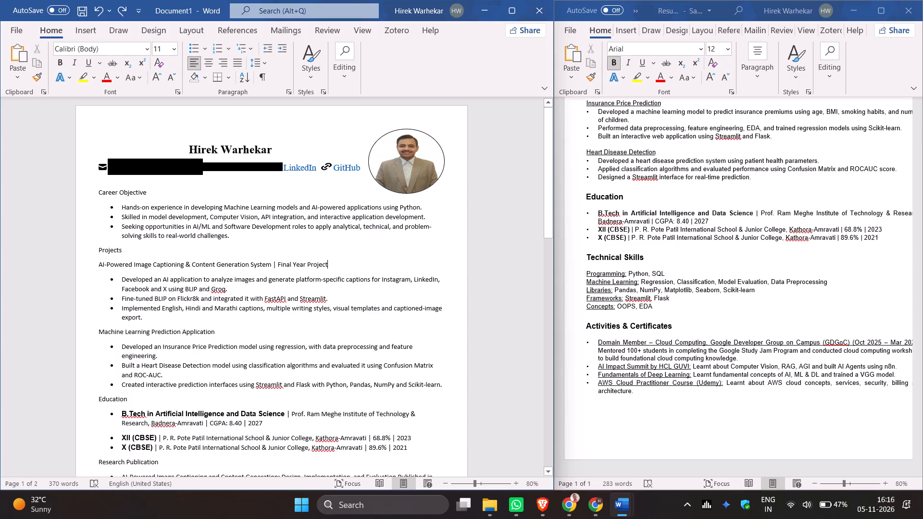
click(189, 203)
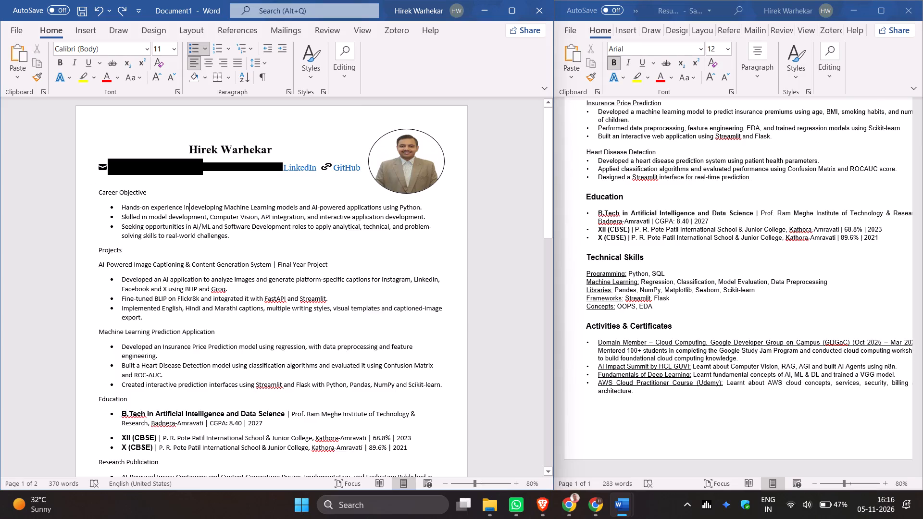
drag(98, 192, 351, 371)
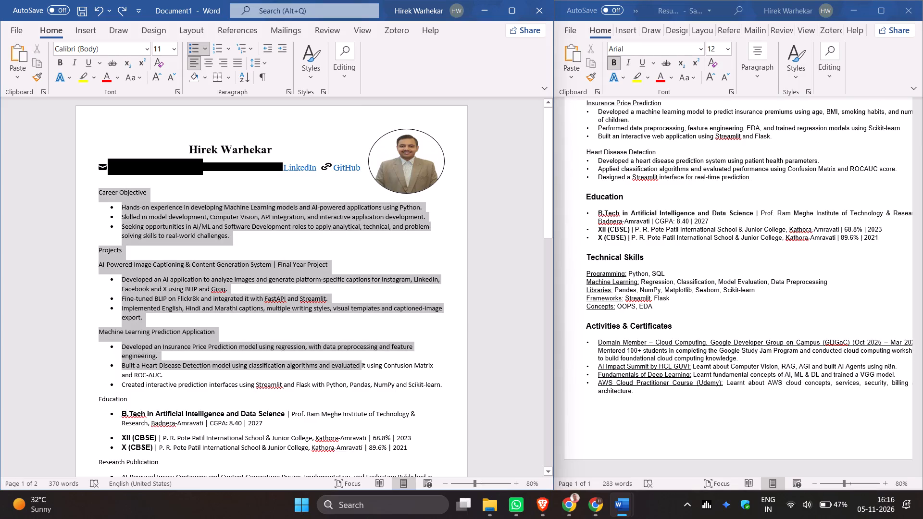
drag(351, 371, 248, 334)
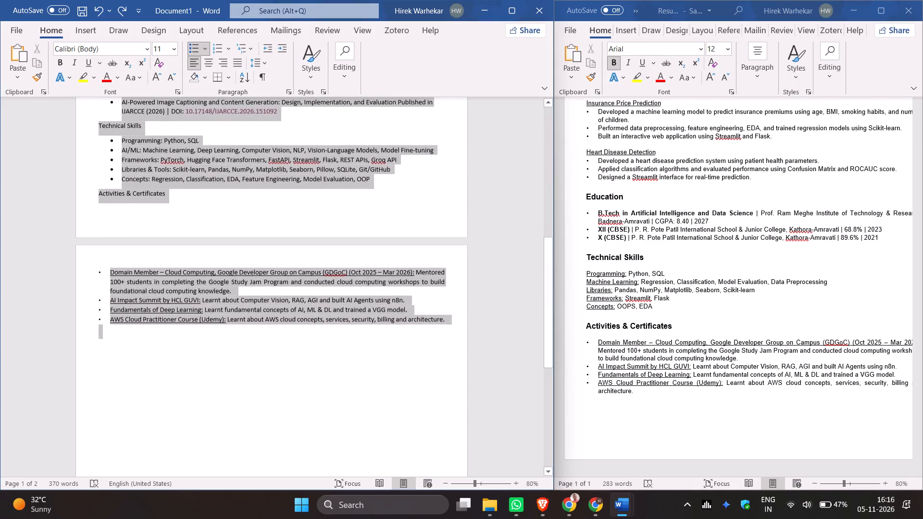
drag(248, 334, 446, 324)
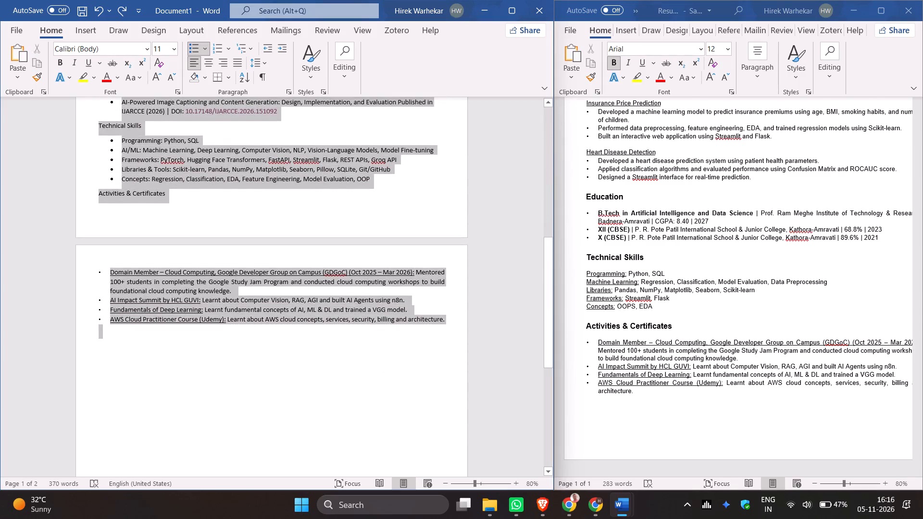
drag(446, 324, 446, 322)
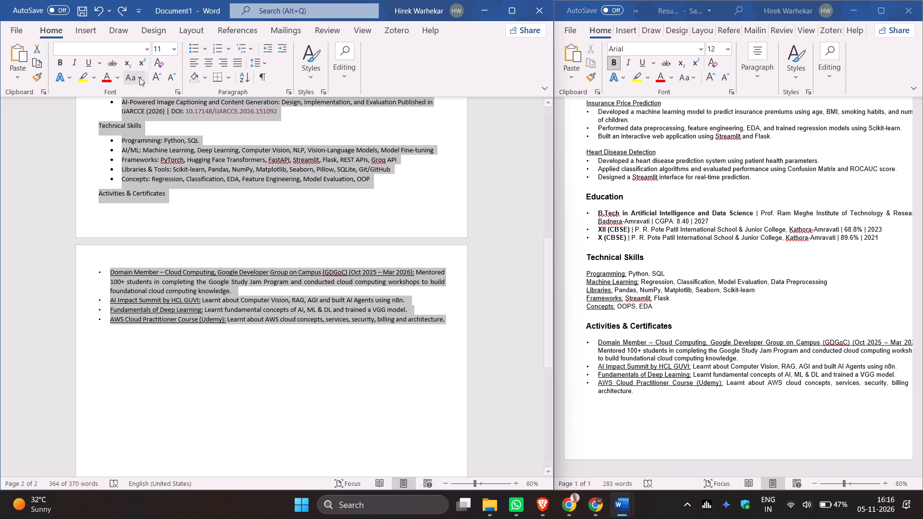
click(147, 46)
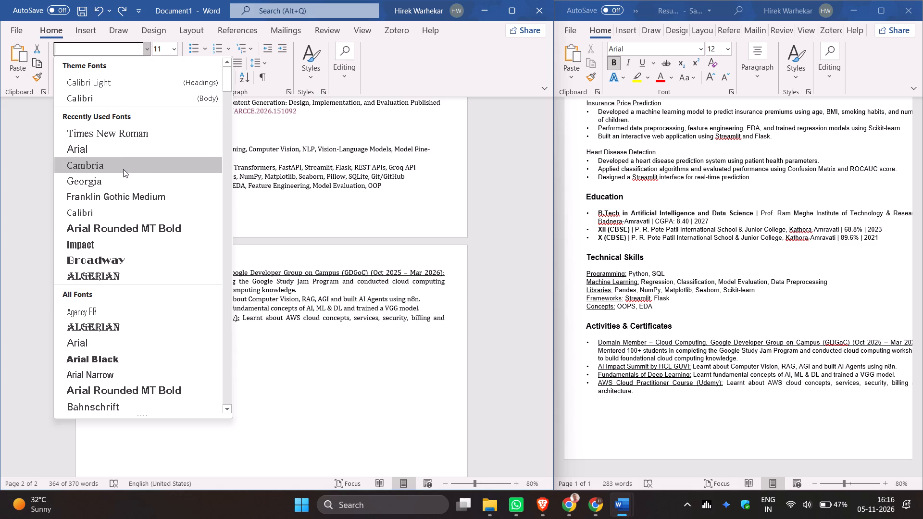
click(125, 152)
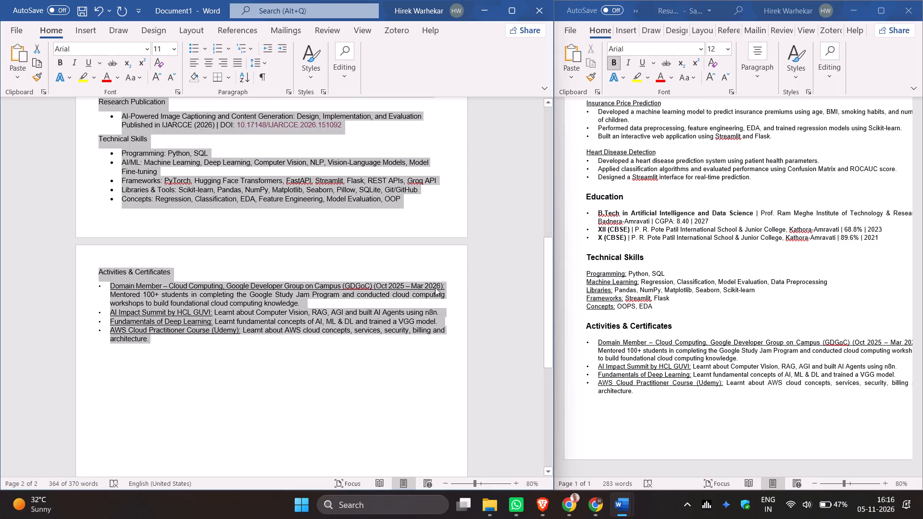
click(465, 260)
Compare the new resume's Career Objective section with the font formatting of the old resume's Education heading and bullets.
scroll(486, 270, up, 10)
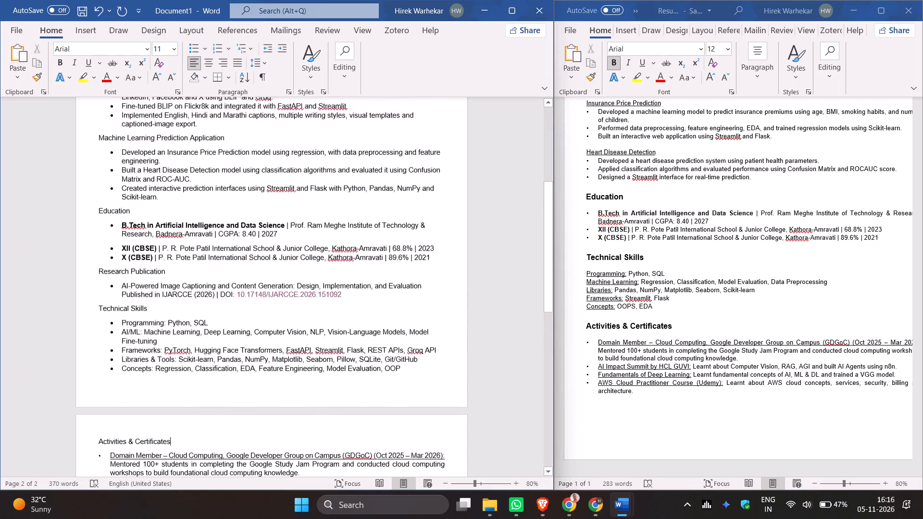
scroll(487, 270, up, 9)
click(131, 193)
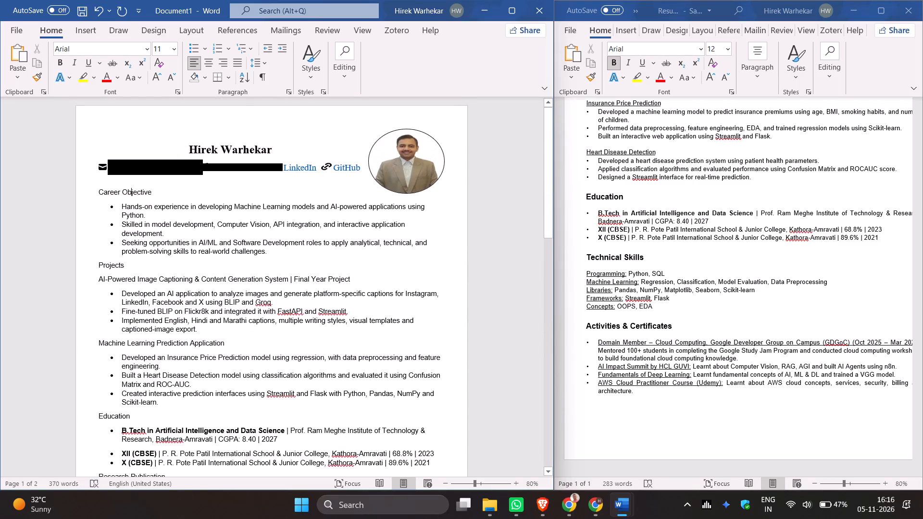
drag(154, 194, 106, 192)
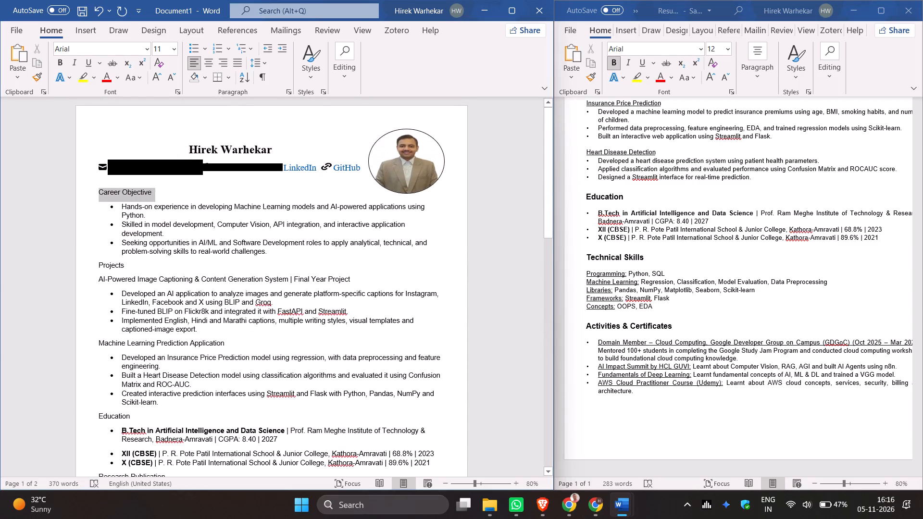
drag(106, 192, 97, 192)
click(116, 196)
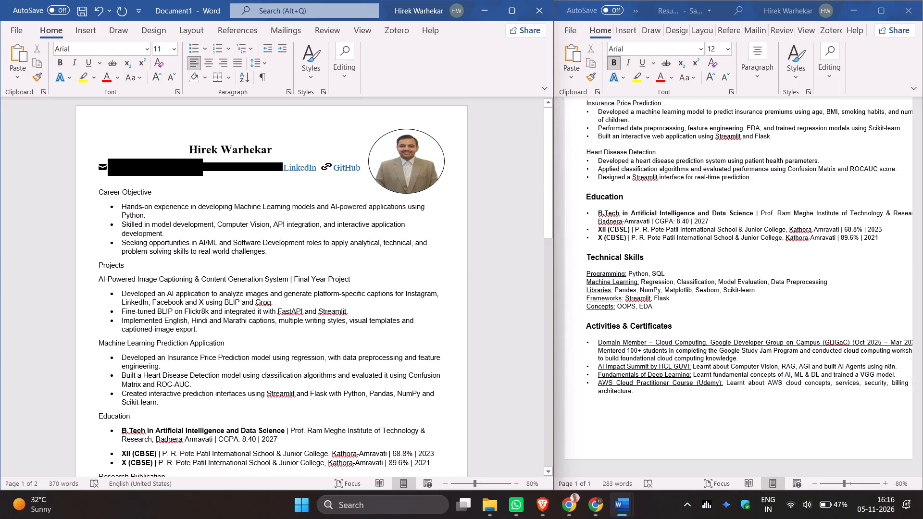
click(169, 239)
click(135, 225)
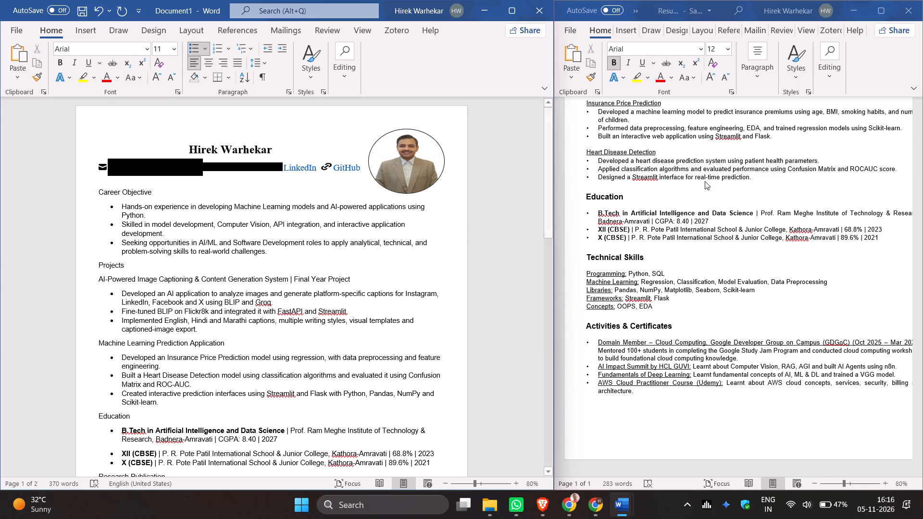
click(607, 193)
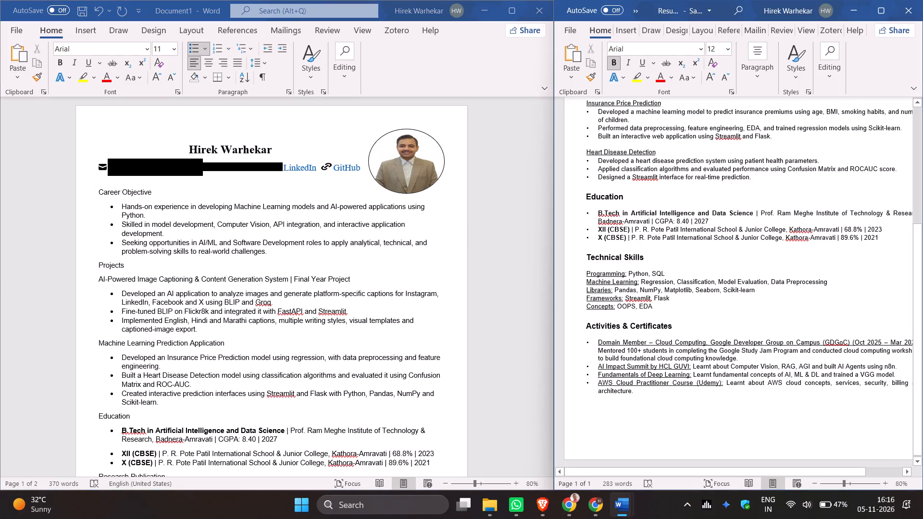
click(616, 198)
click(655, 237)
Format the new resume's Career Objective heading as 12 pt bold.
click(155, 192)
drag(154, 192, 96, 195)
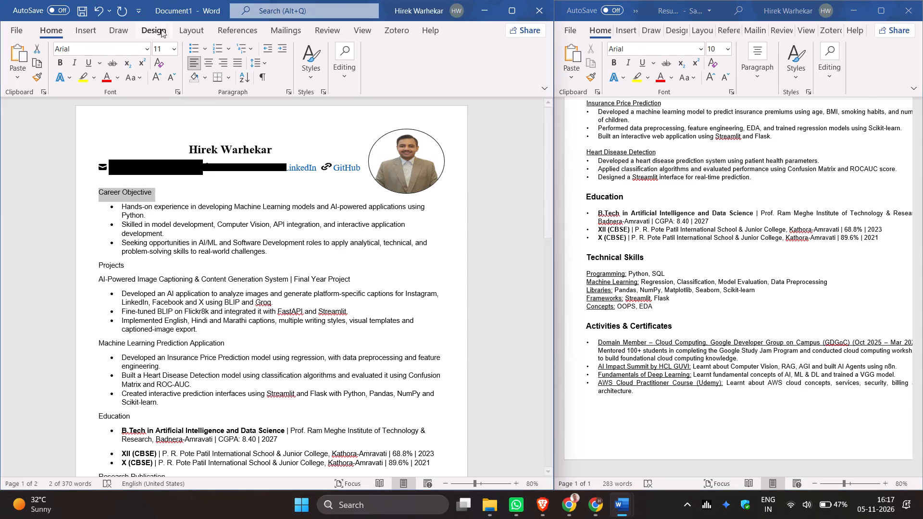
click(177, 50)
click(174, 51)
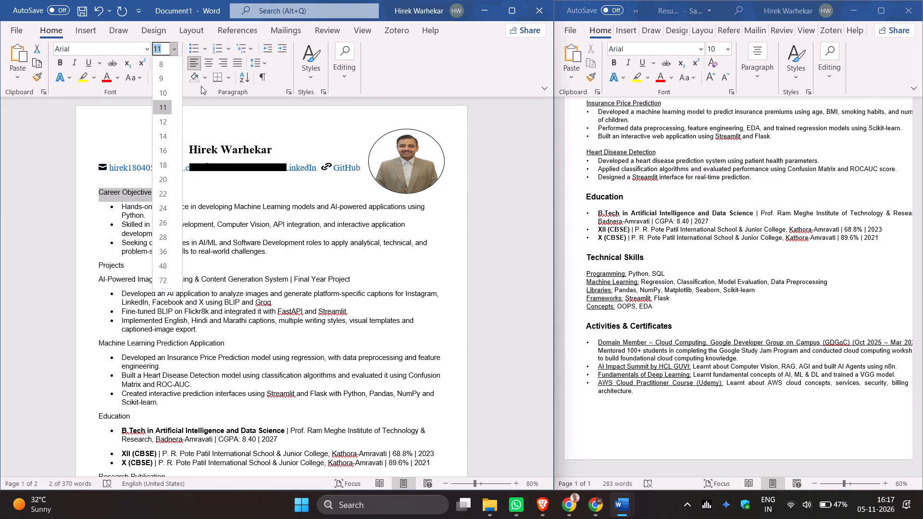
click(164, 124)
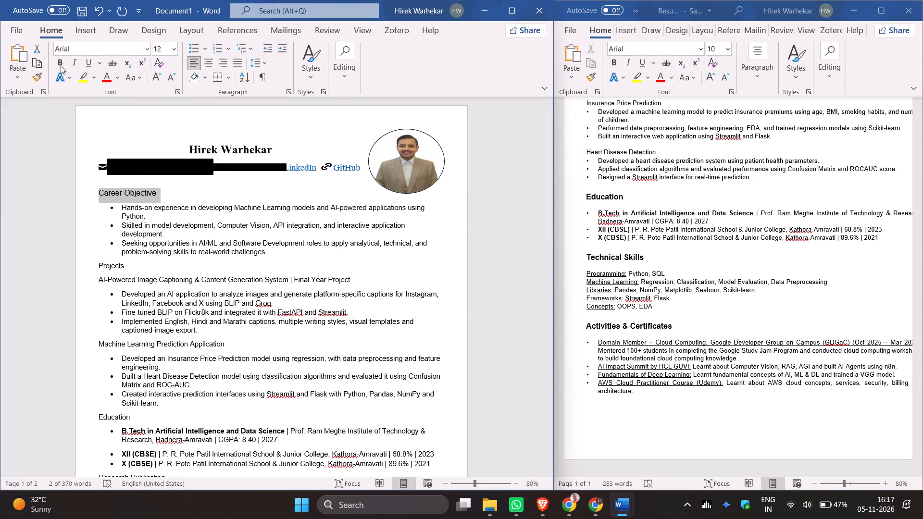
click(60, 62)
click(137, 265)
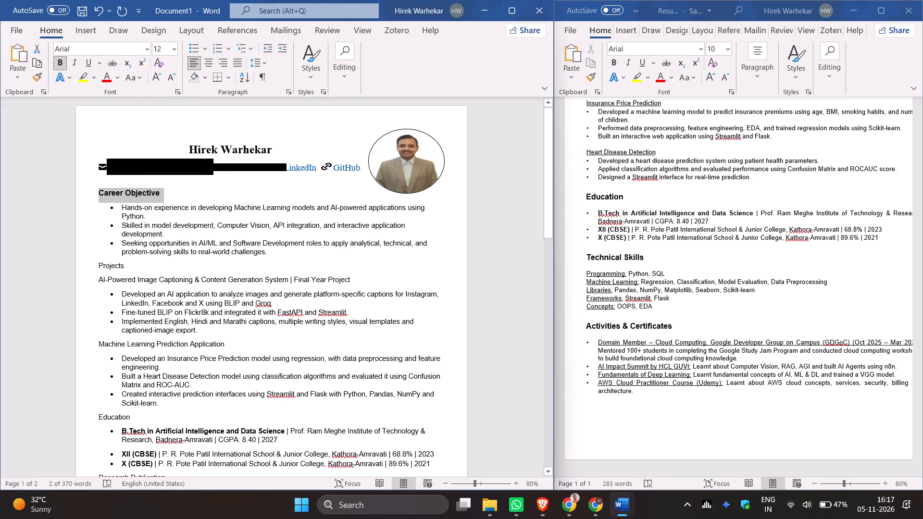
Format the new resume's Projects heading as 12 pt bold.
drag(125, 266, 94, 265)
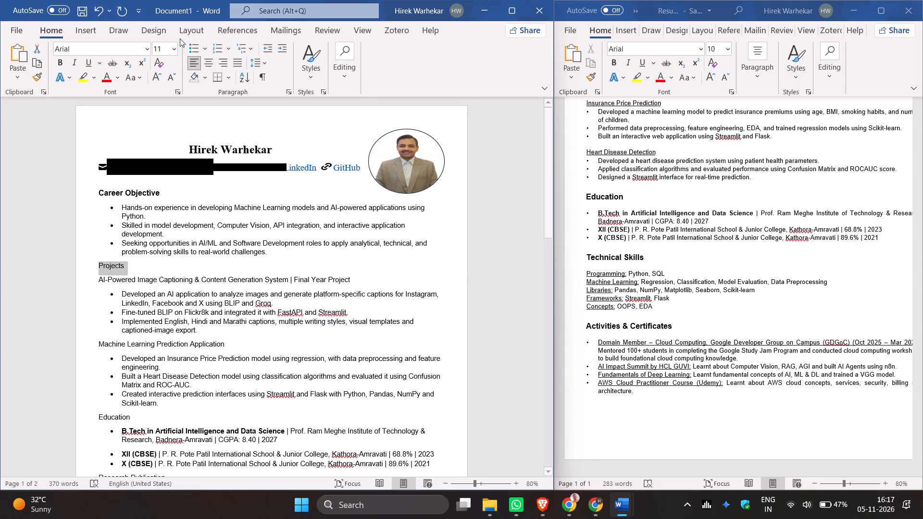
click(176, 46)
click(165, 122)
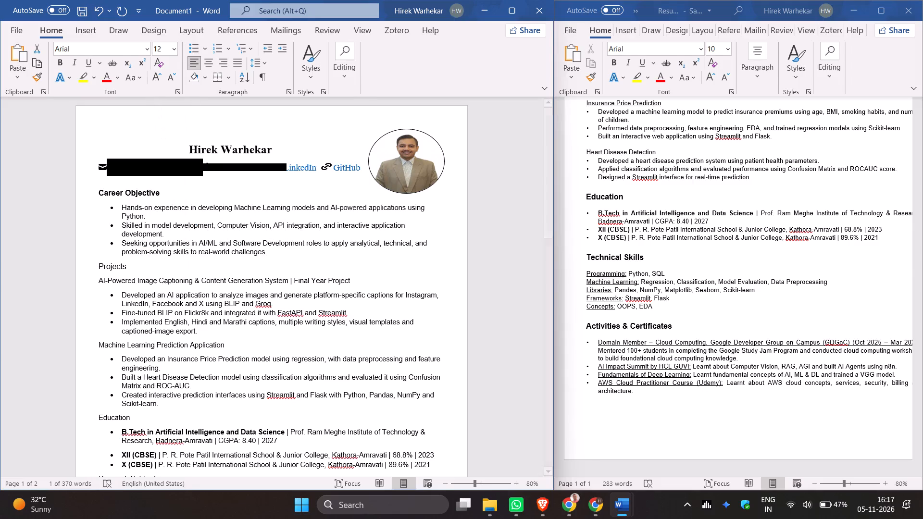
click(61, 65)
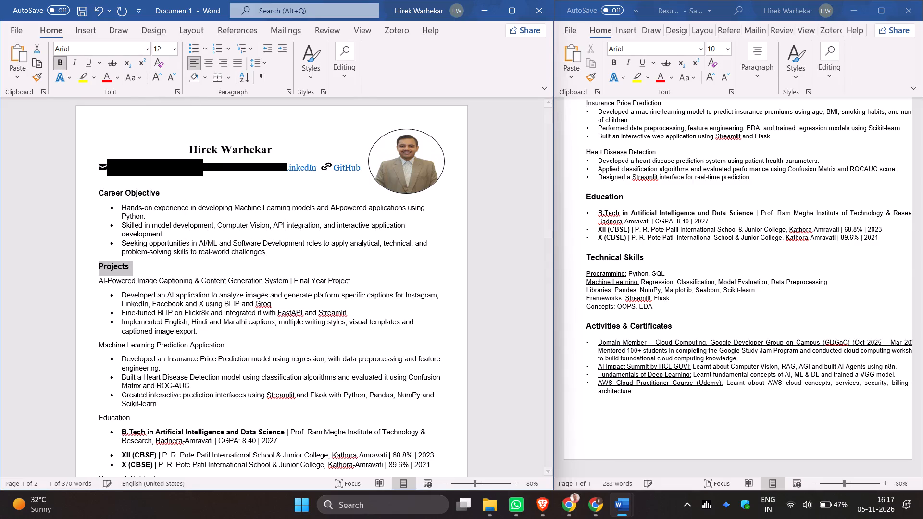
click(163, 284)
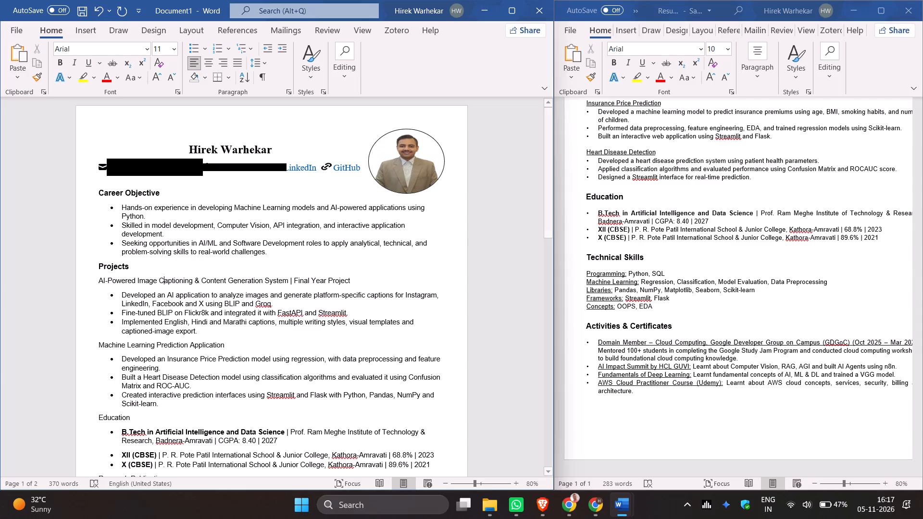
Set the three bullets under the new resume's Career Objective heading to 10 pt.
scroll(179, 335, up, 2)
drag(122, 206, 245, 245)
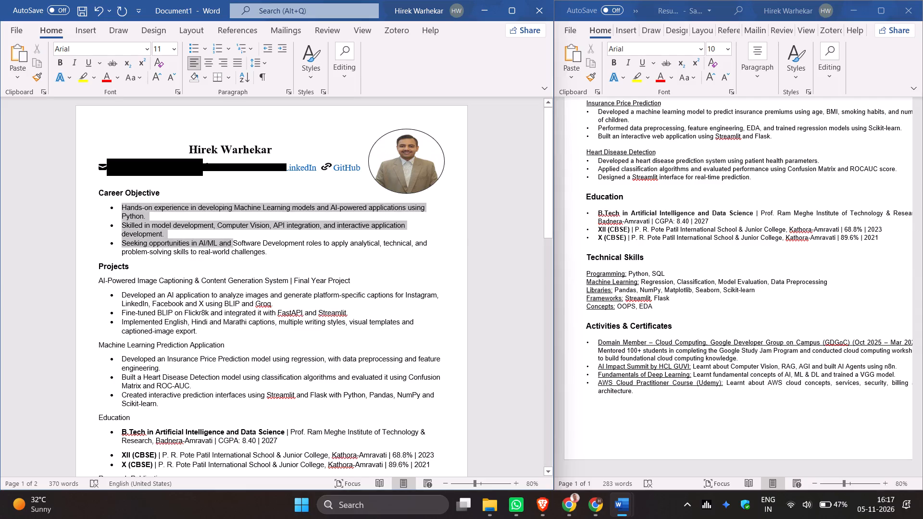
drag(245, 245, 267, 254)
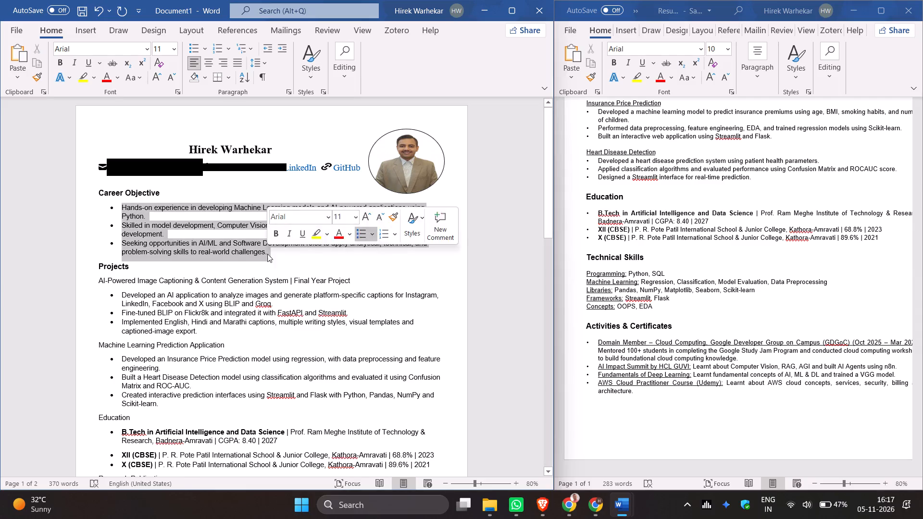
click(174, 49)
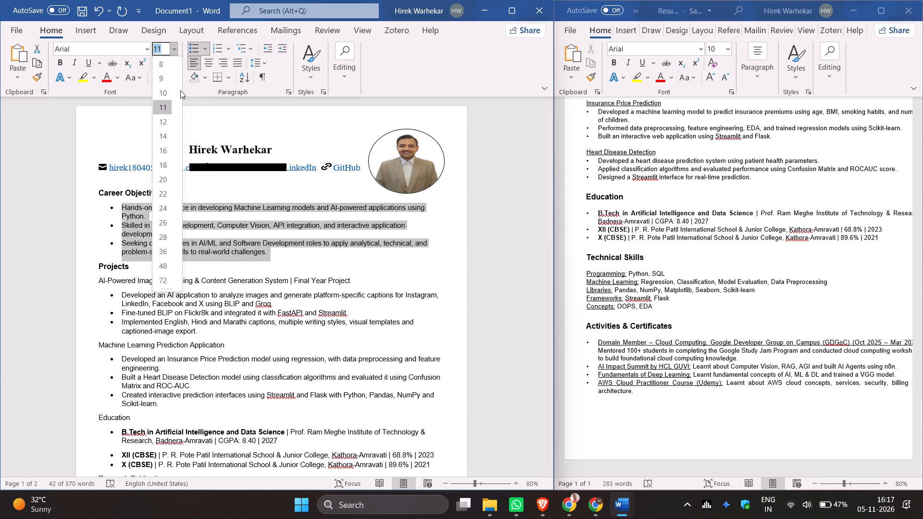
click(164, 94)
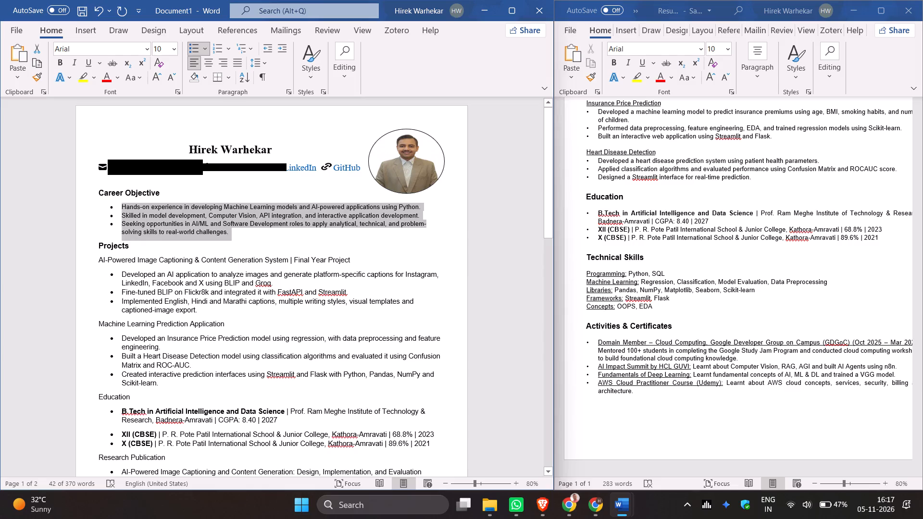
click(126, 270)
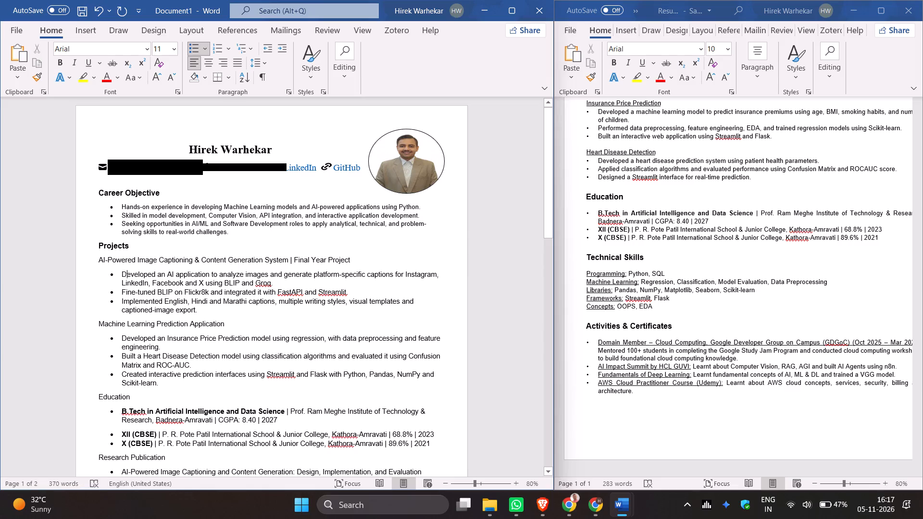
Underline the new resume's project titles "AI-Powered Image Captioning & Content Generation System" and "Machine Learning Prediction Application", leaving out "| Final Year Project".
click(99, 259)
scroll(826, 286, up, 6)
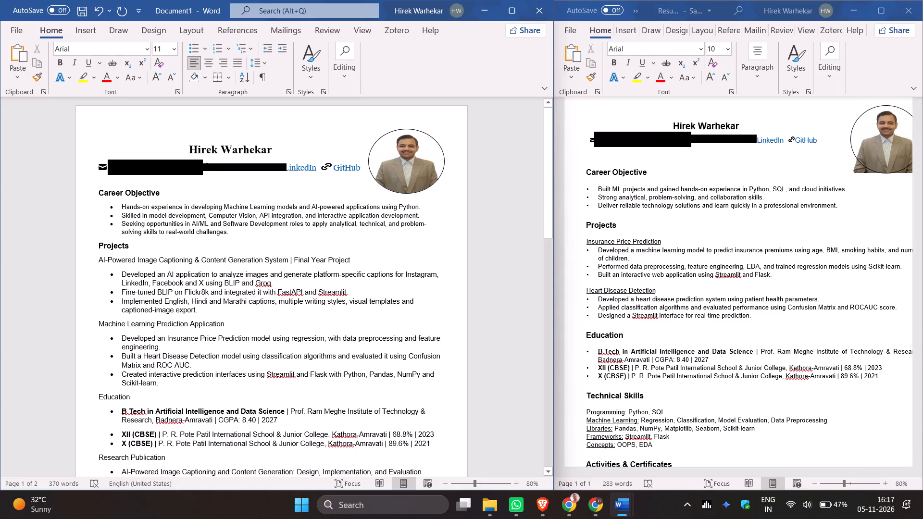
drag(287, 259, 99, 260)
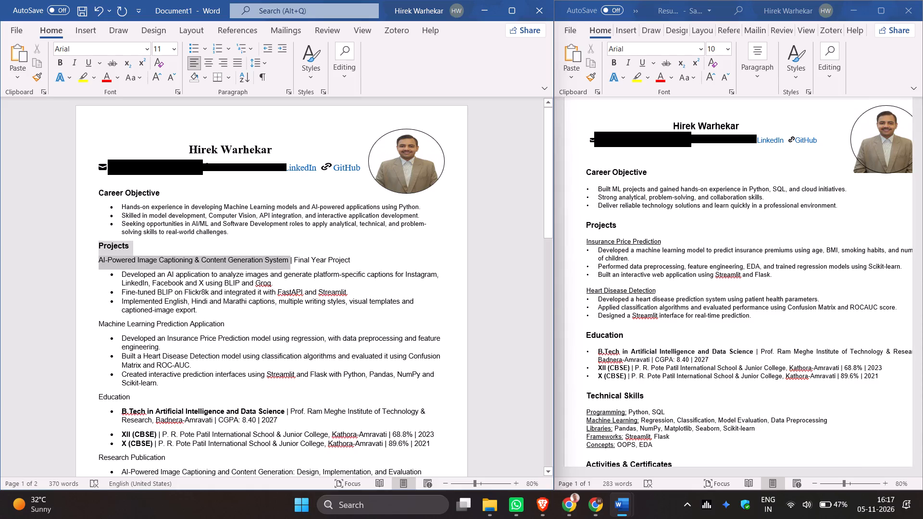
drag(99, 260, 98, 260)
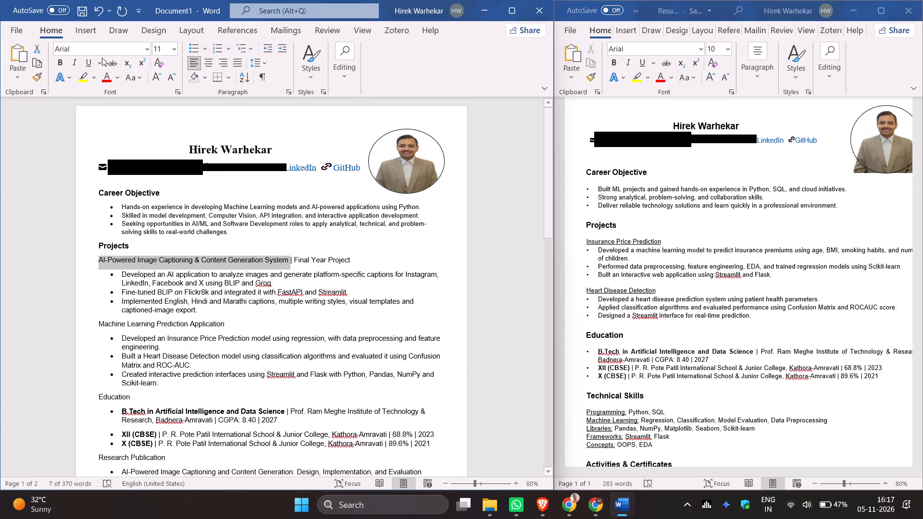
click(89, 61)
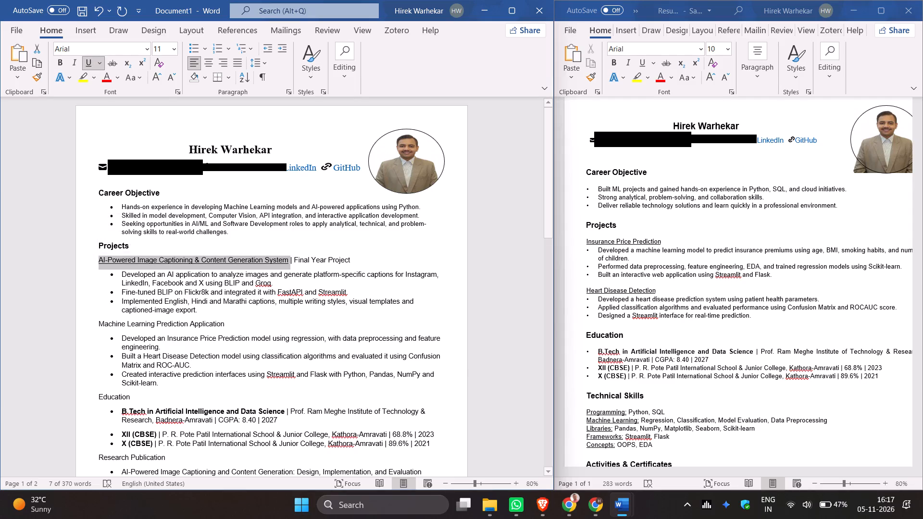
click(301, 262)
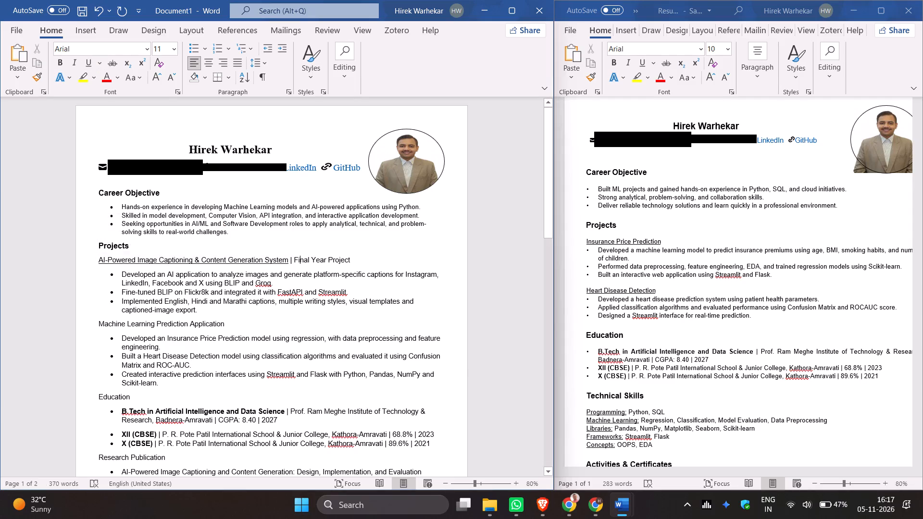
drag(224, 323, 102, 323)
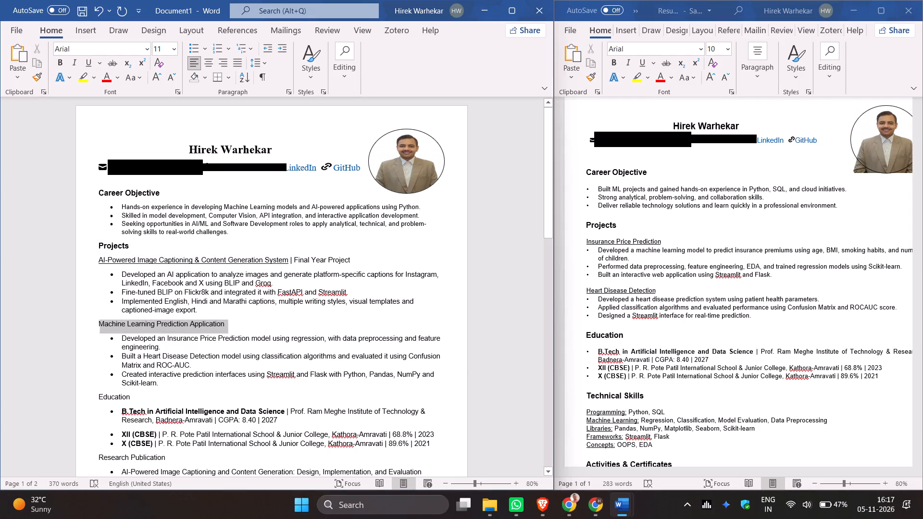
drag(102, 323, 97, 323)
click(88, 64)
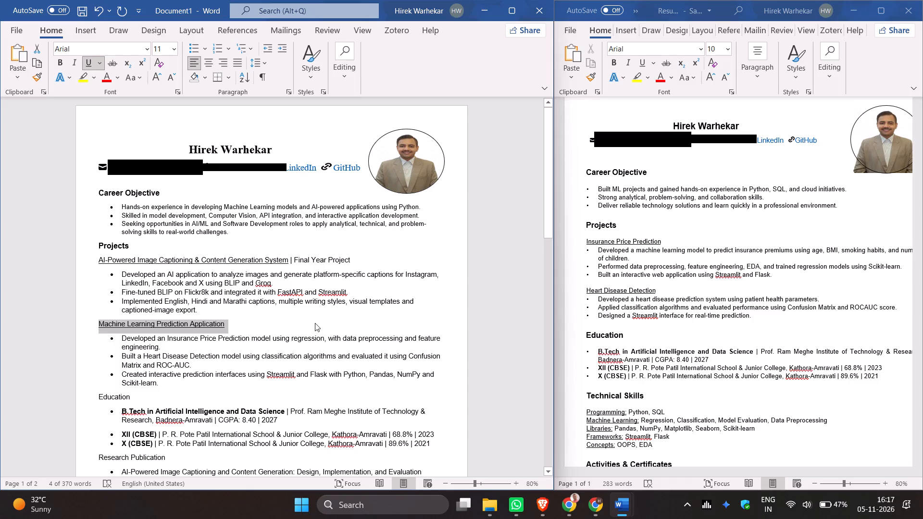
click(226, 320)
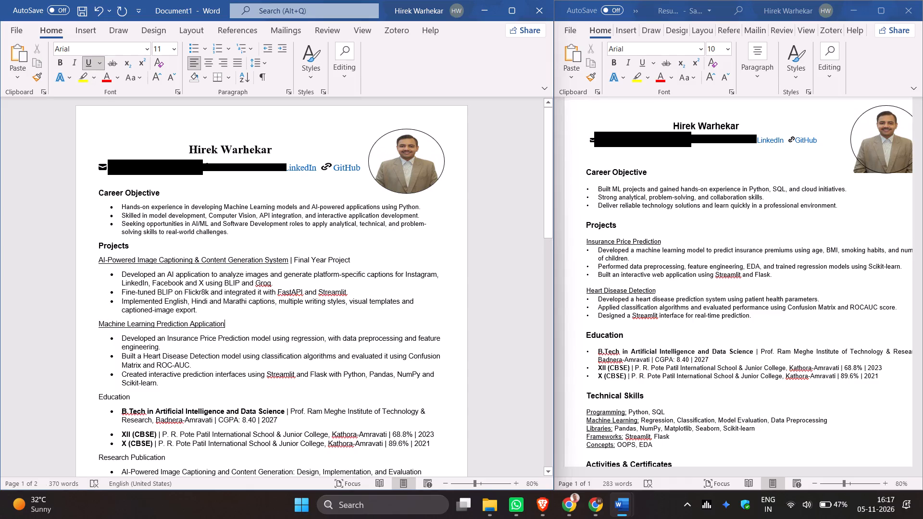
click(137, 256)
Set the bullets under both project titles in the new resume's Projects section to 10 pt.
drag(122, 273, 203, 310)
click(173, 48)
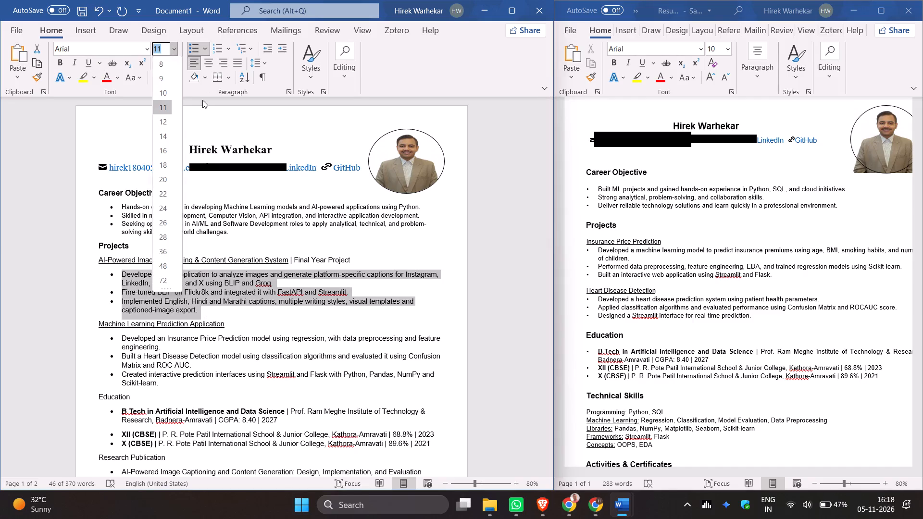
click(167, 93)
click(145, 258)
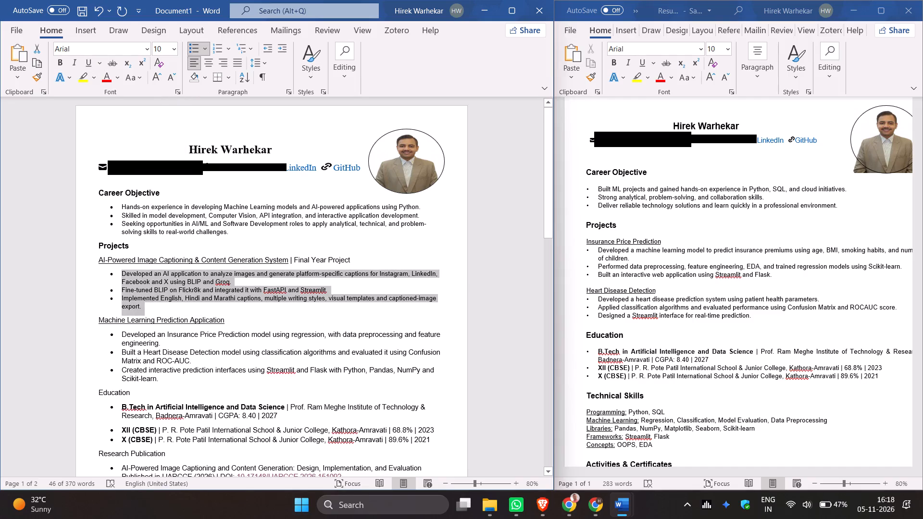
click(119, 243)
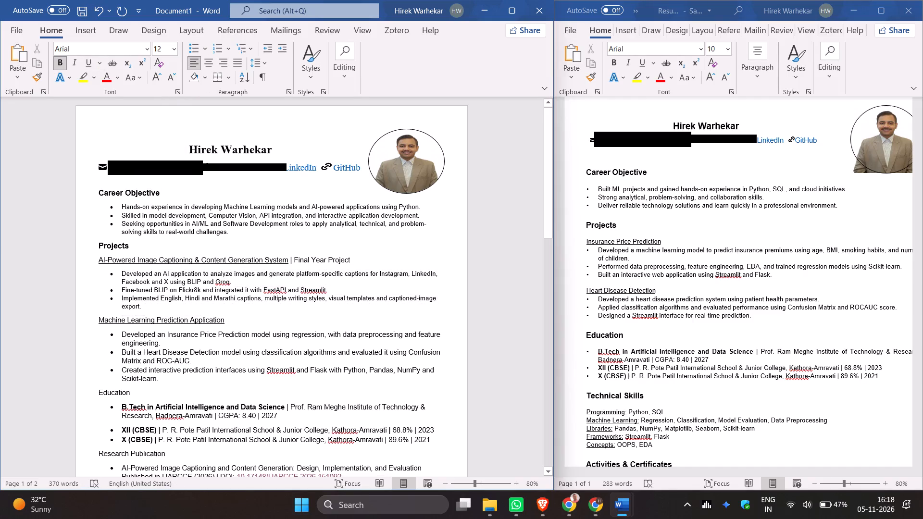
drag(122, 333, 158, 369)
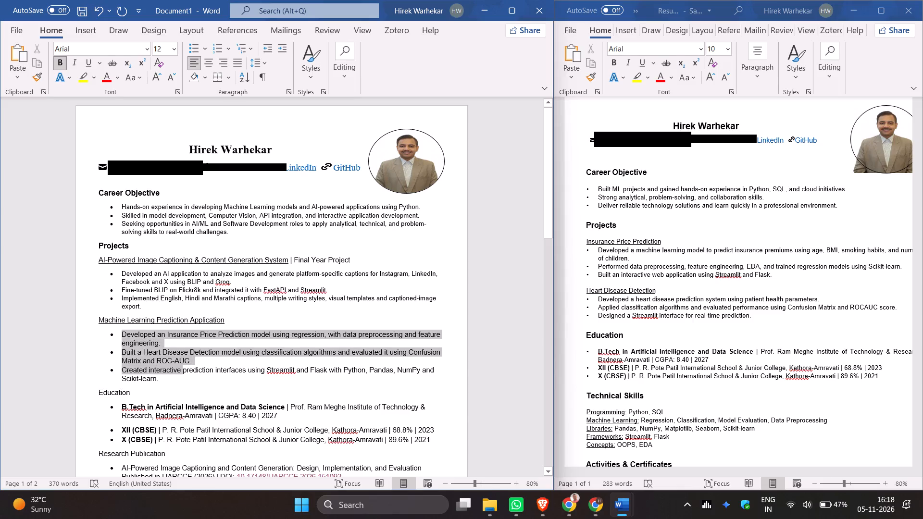
drag(158, 369, 158, 381)
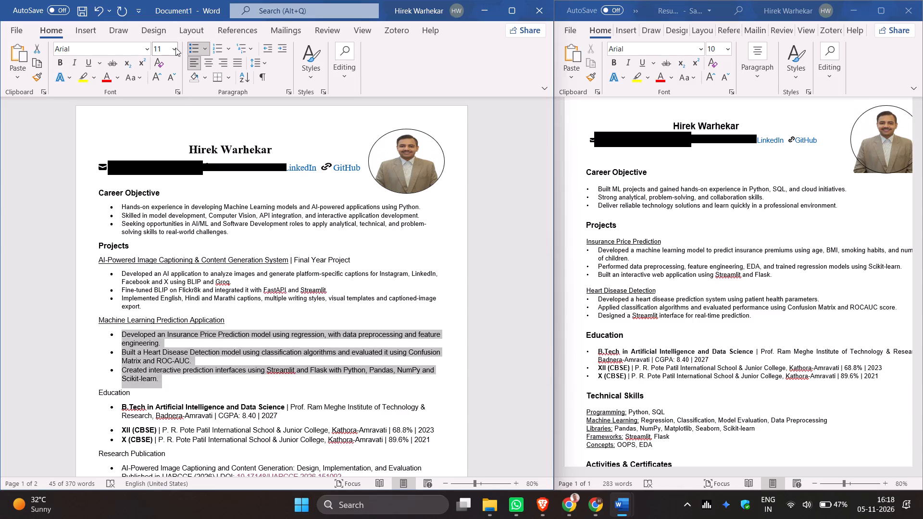
click(175, 48)
click(168, 90)
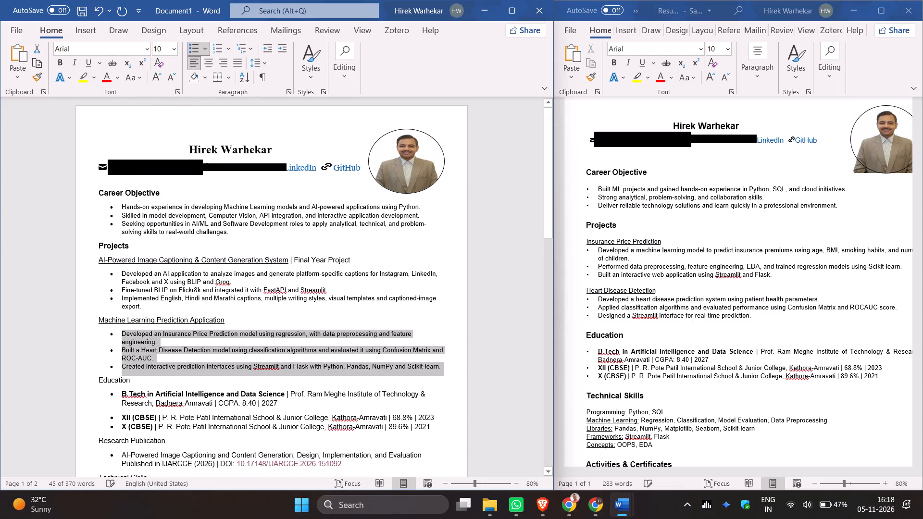
click(360, 273)
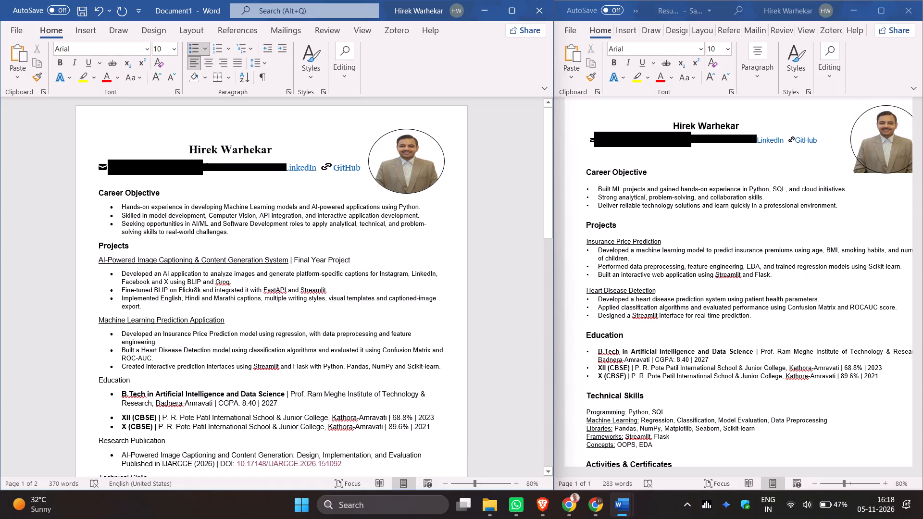
Format the new resume's Education heading as 12 pt bold, checking it against the old resume's Projects heading.
scroll(516, 283, down, 12)
scroll(516, 283, up, 4)
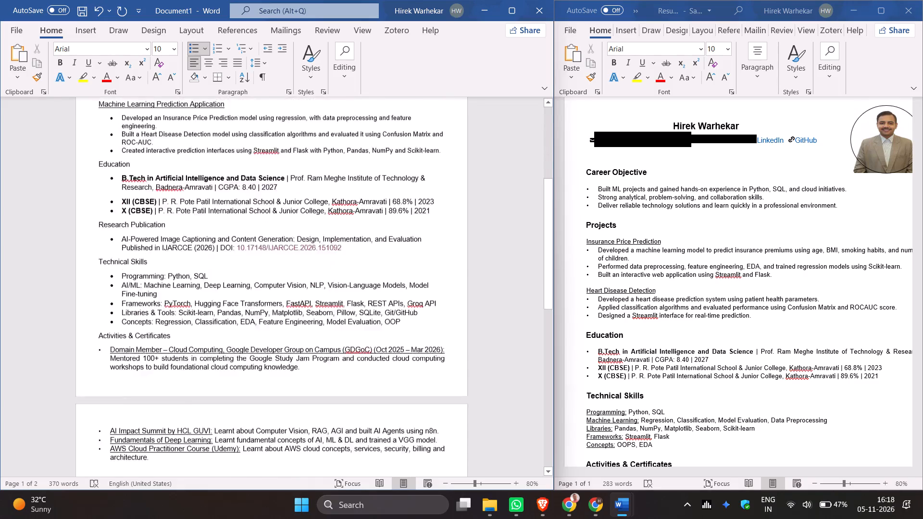
scroll(516, 283, up, 2)
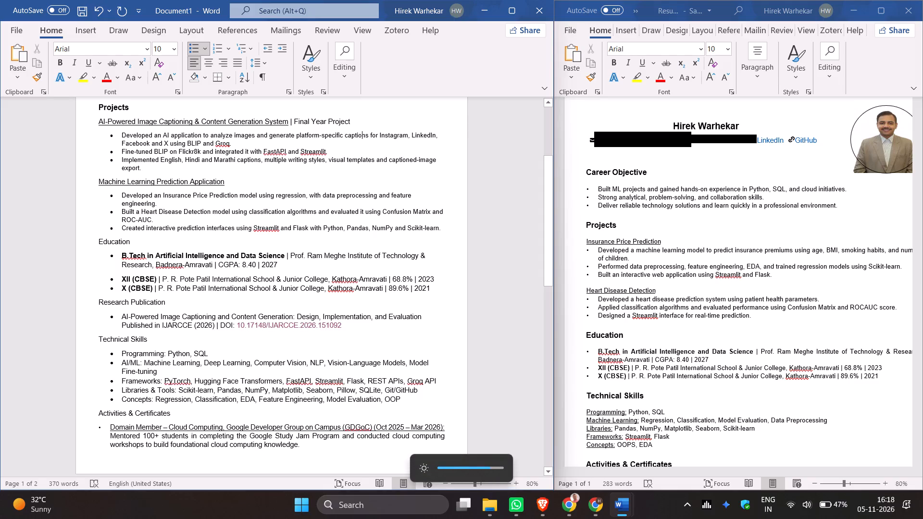
scroll(174, 215, up, 1)
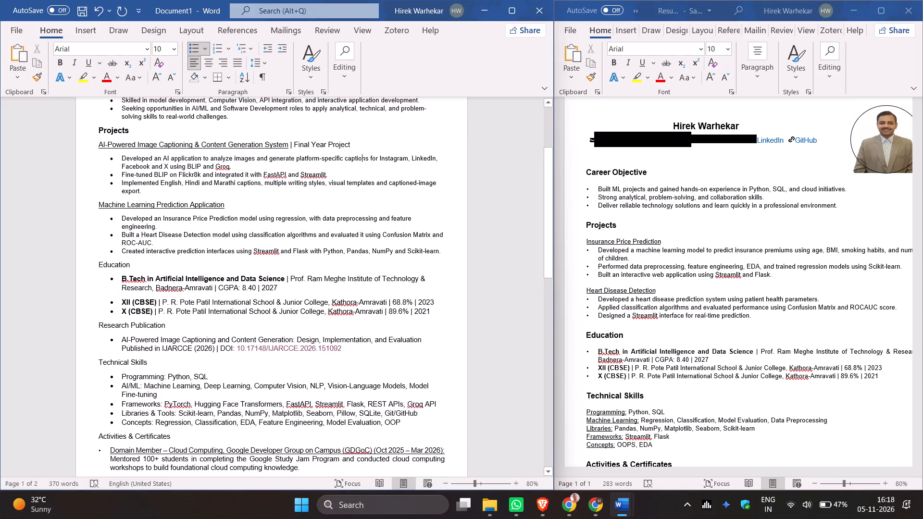
click(108, 264)
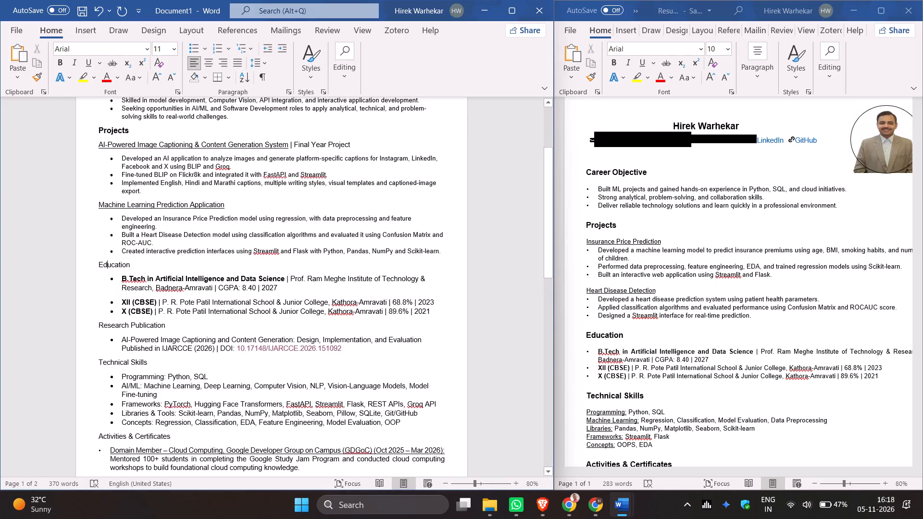
click(118, 129)
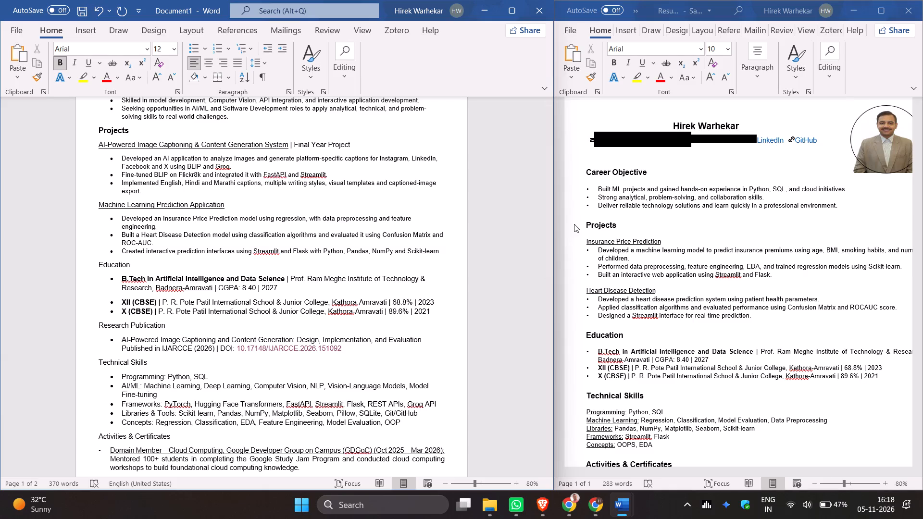
click(608, 222)
click(608, 222)
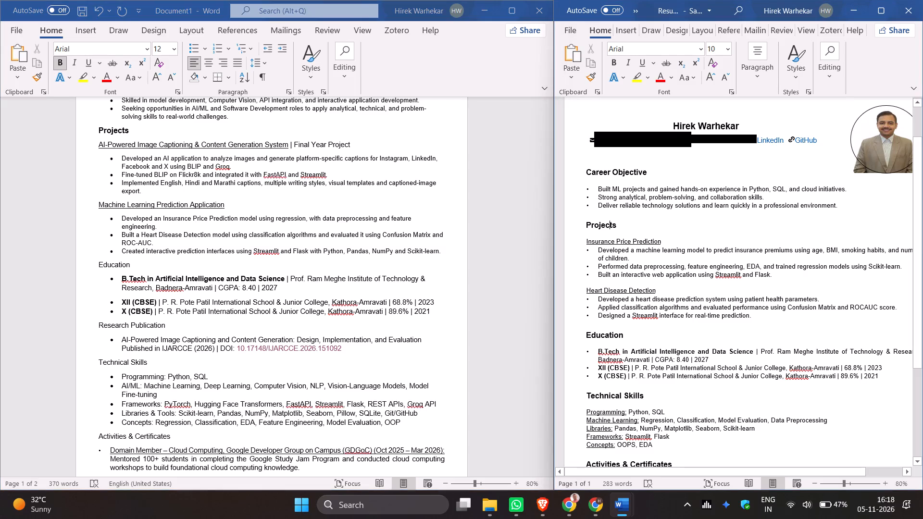
click(124, 261)
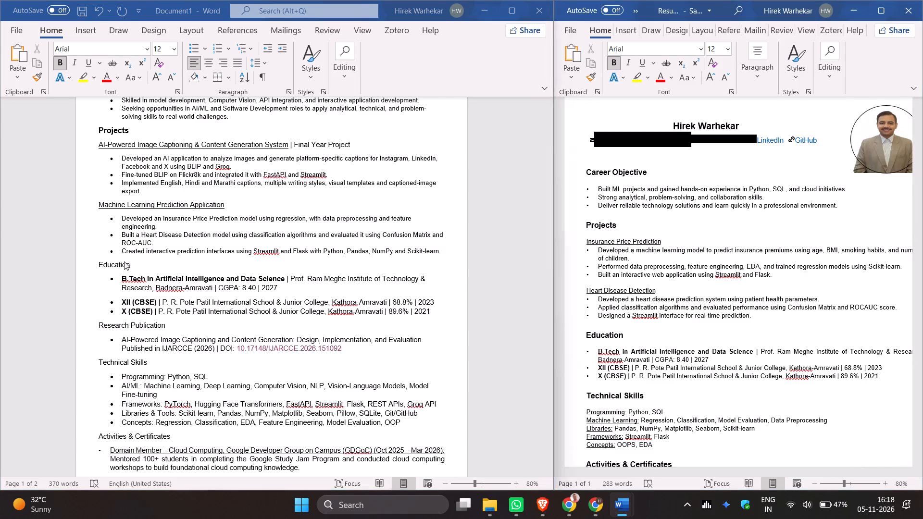
double_click(112, 265)
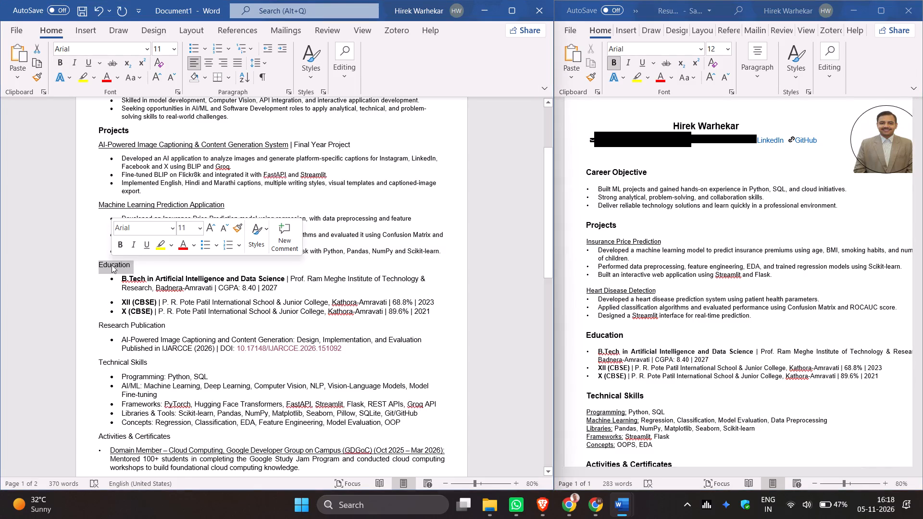
click(174, 45)
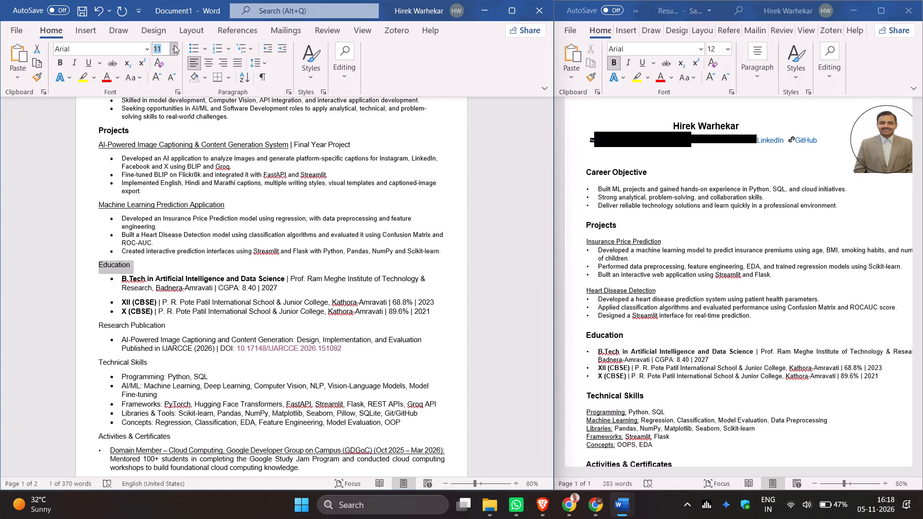
click(160, 120)
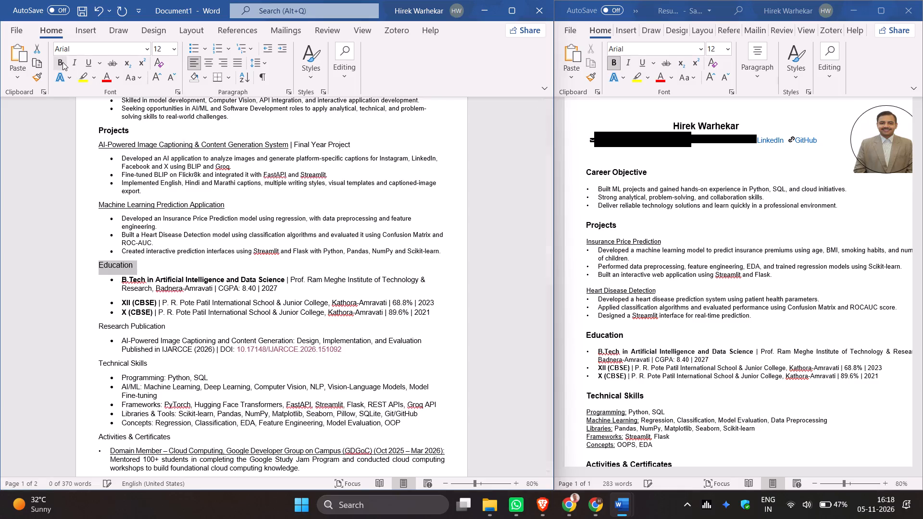
click(62, 62)
Set the three bullets under the new resume's Education heading, from B.Tech to X (CBSE), to 10 pt.
click(150, 279)
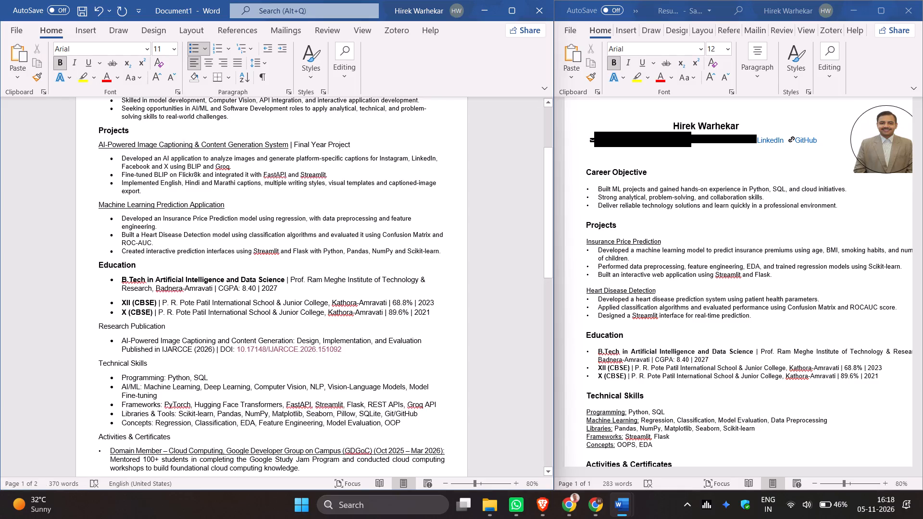
drag(122, 279, 133, 290)
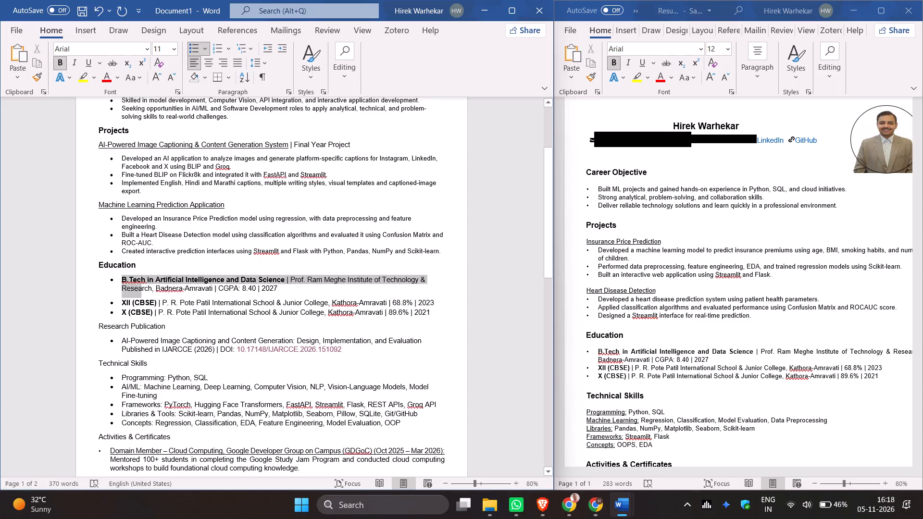
drag(133, 290, 156, 312)
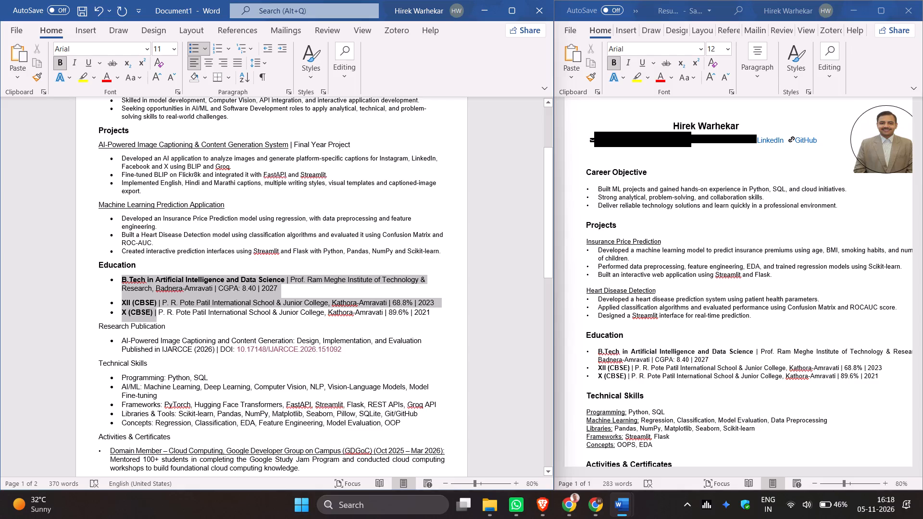
drag(156, 312, 448, 320)
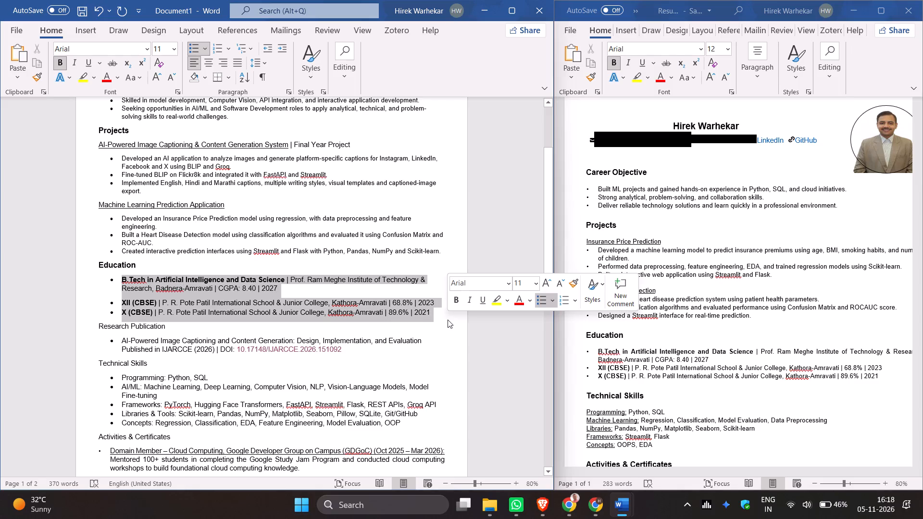
click(175, 49)
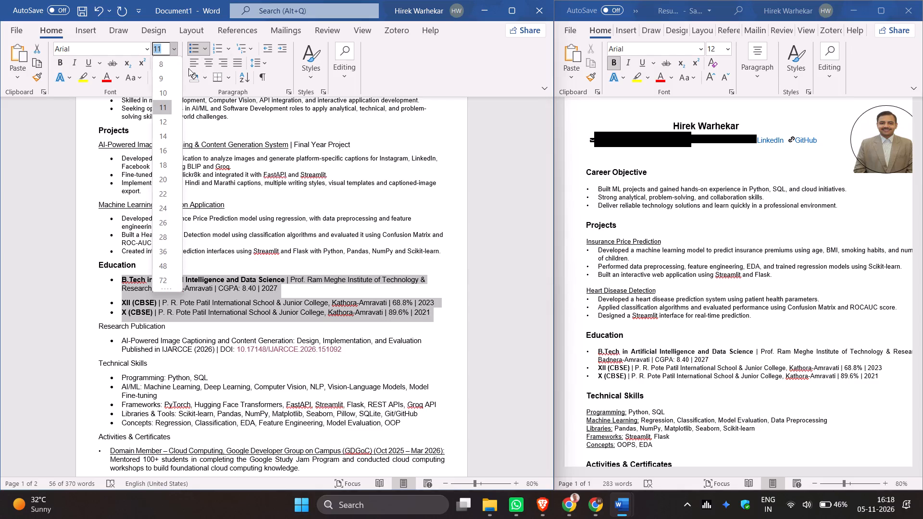
click(165, 90)
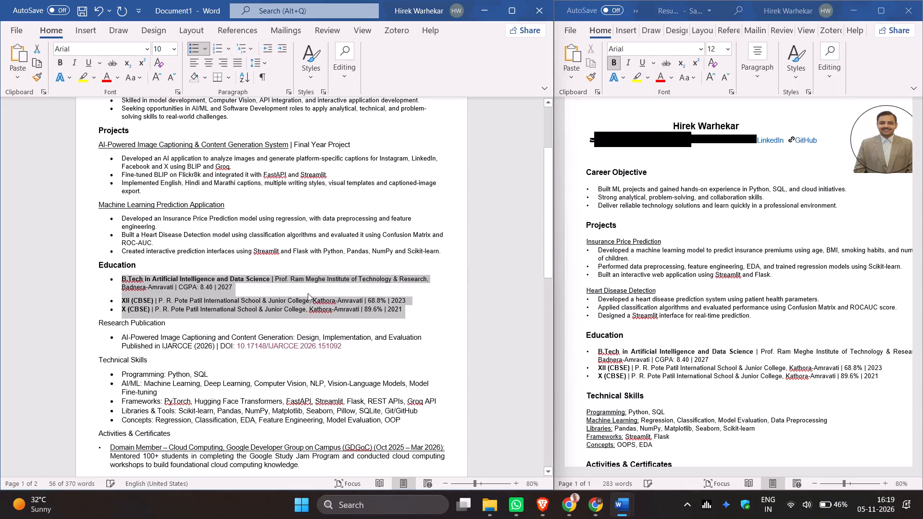
click(505, 270)
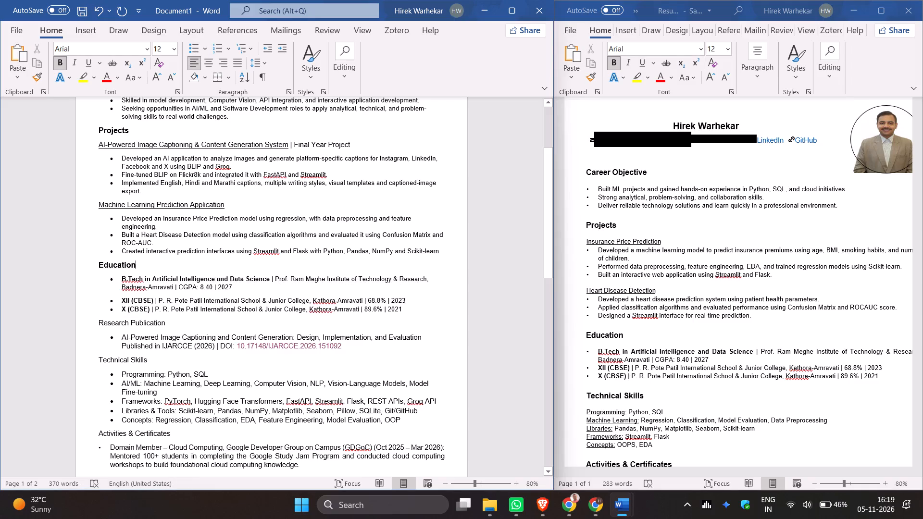
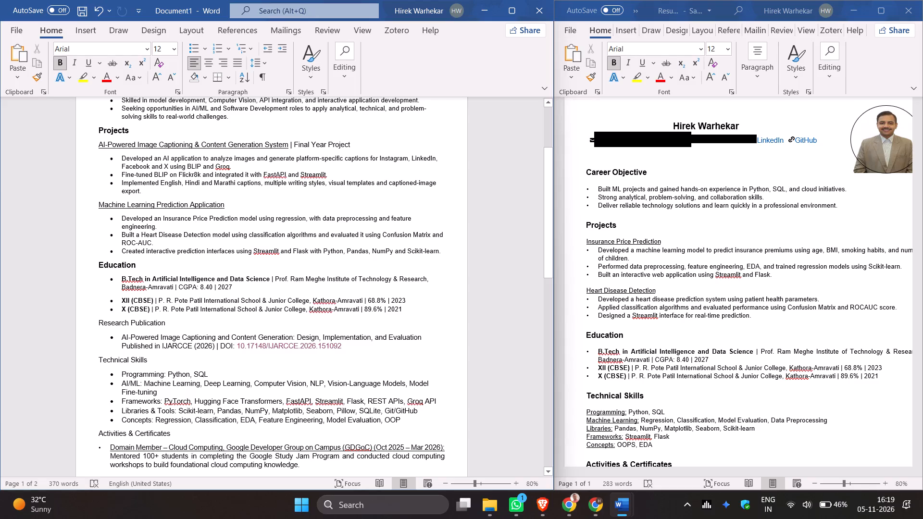
Replace the bold on "B.Tech in Artificial Intelligence and Data Science" in the new resume's Education section with an underline.
drag(268, 280, 118, 284)
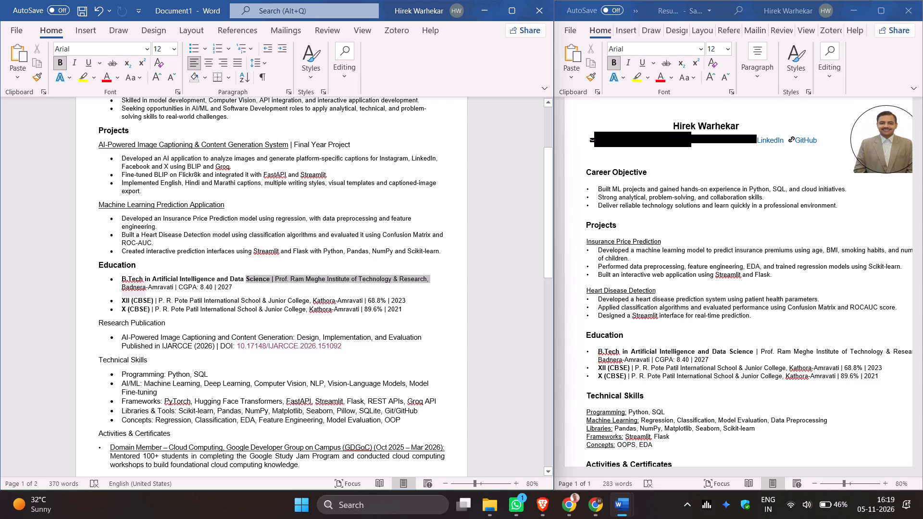
drag(118, 284, 118, 280)
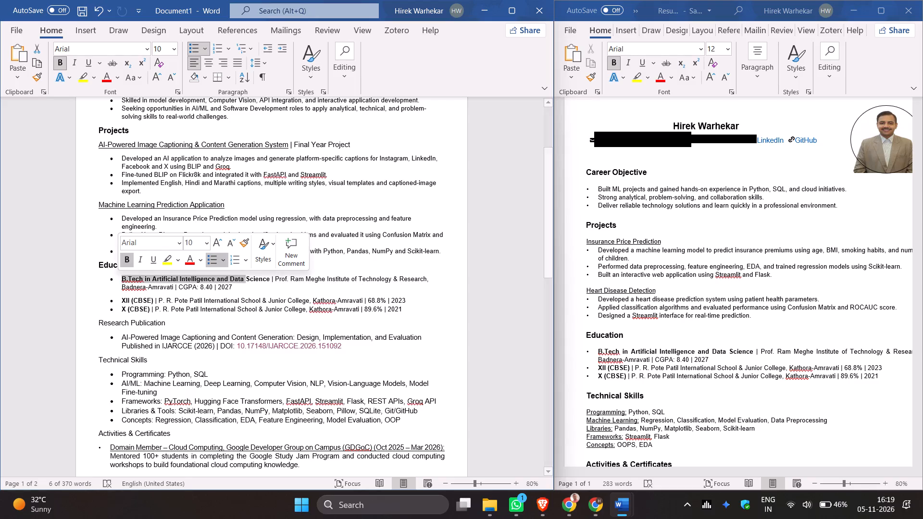
click(269, 279)
drag(270, 278, 186, 280)
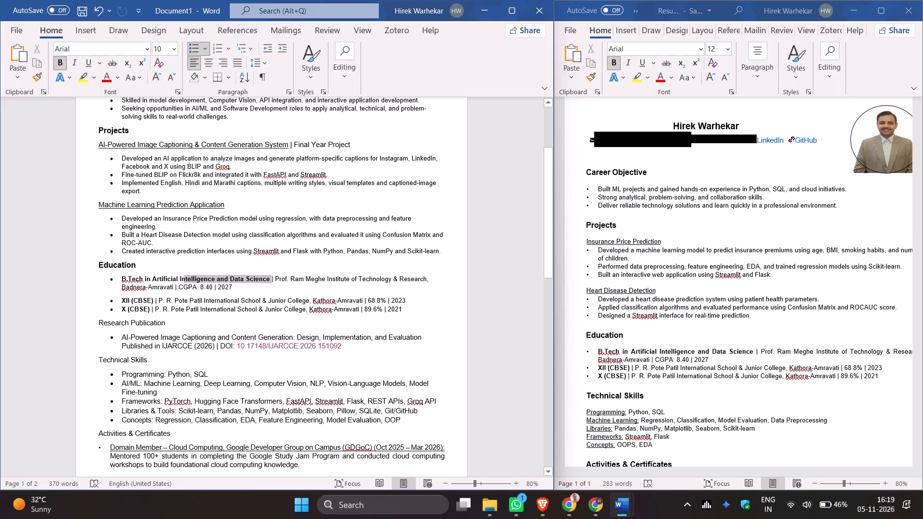
drag(186, 280, 109, 281)
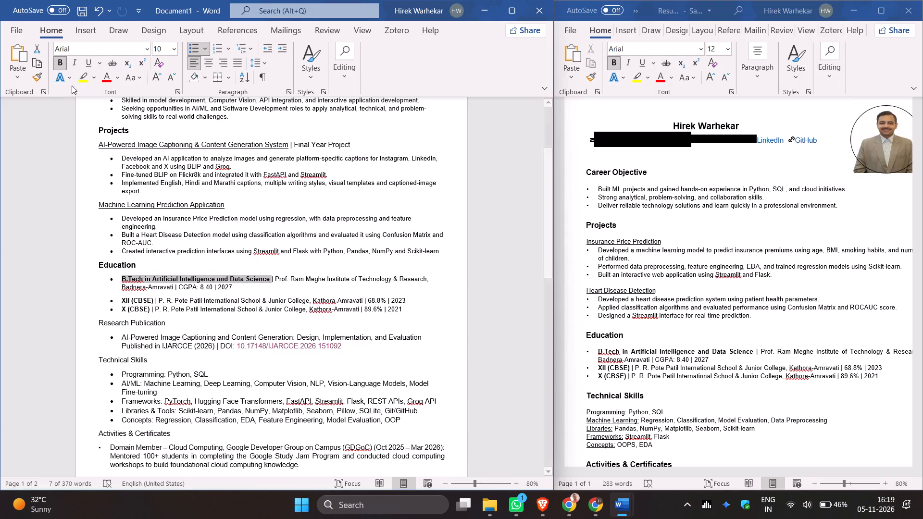
click(59, 62)
click(87, 61)
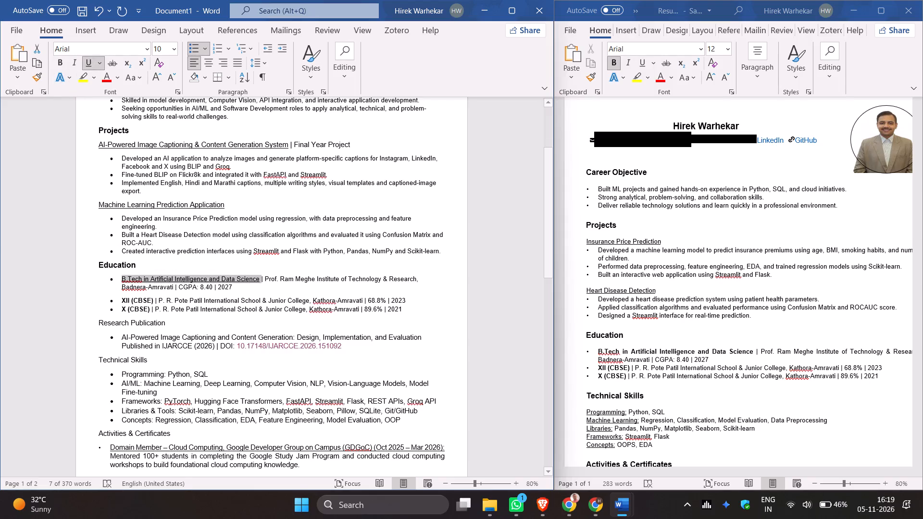
Replace the bold on the "XII (CBSE)" and "X (CBSE)" labels in the new resume's Education section with underlines.
drag(152, 301, 152, 300)
drag(152, 300, 123, 297)
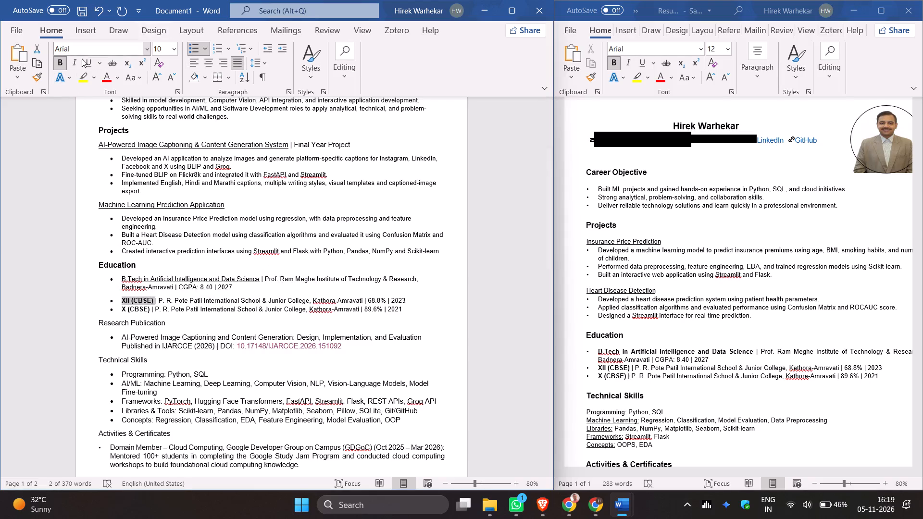
click(62, 63)
click(91, 61)
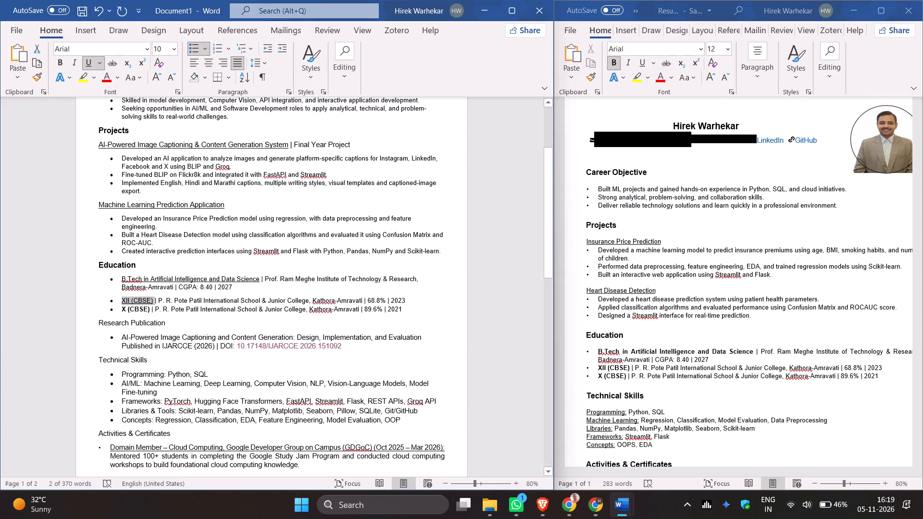
click(152, 311)
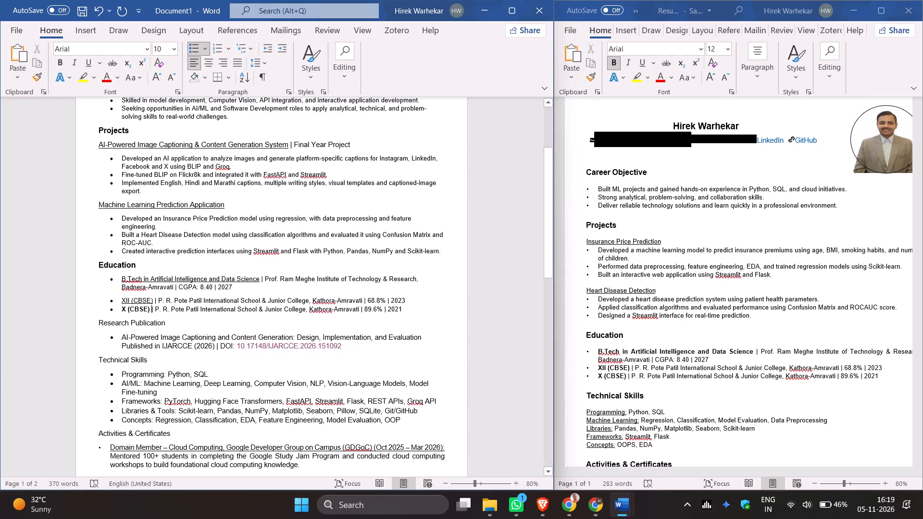
drag(150, 309, 113, 305)
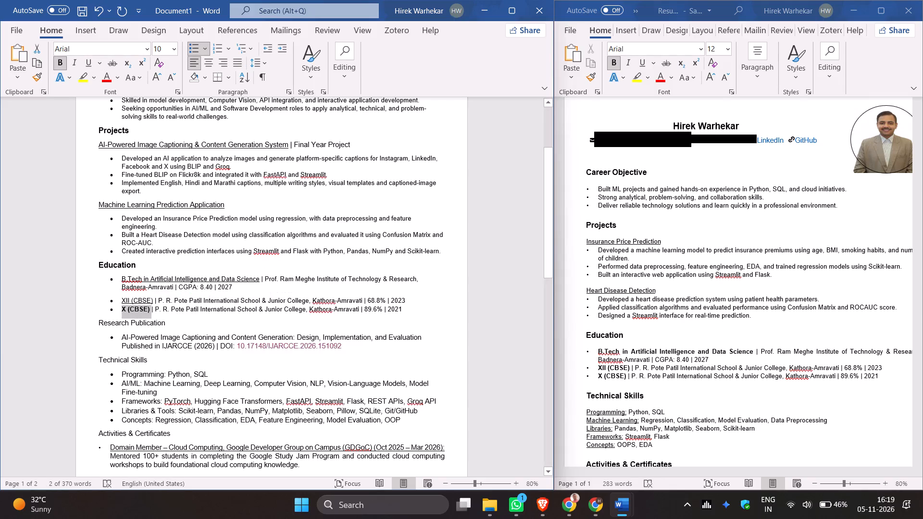
click(56, 60)
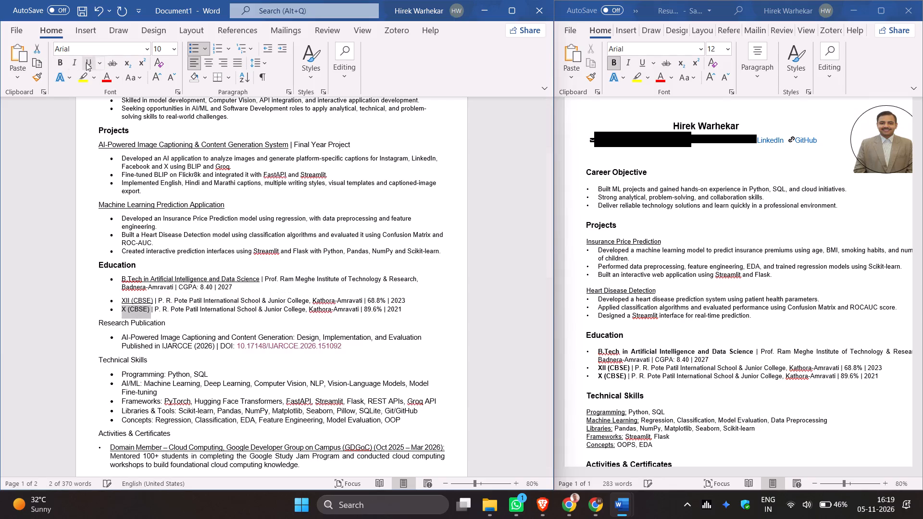
click(86, 62)
Format the new resume's Research Publication heading as 12 pt bold.
click(116, 323)
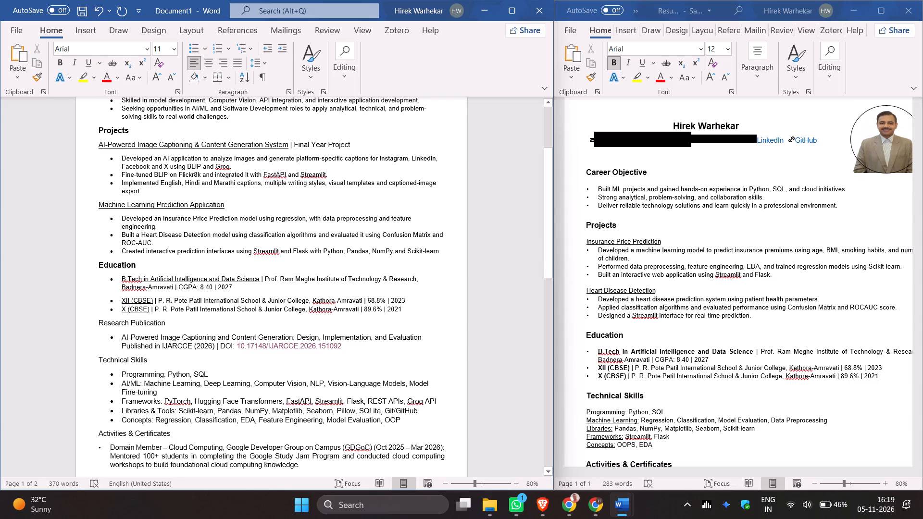
drag(165, 321, 95, 325)
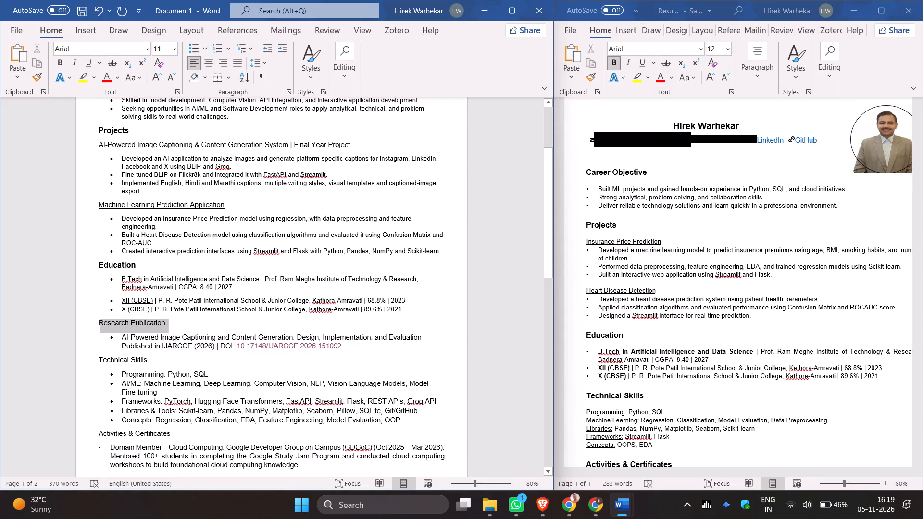
click(175, 44)
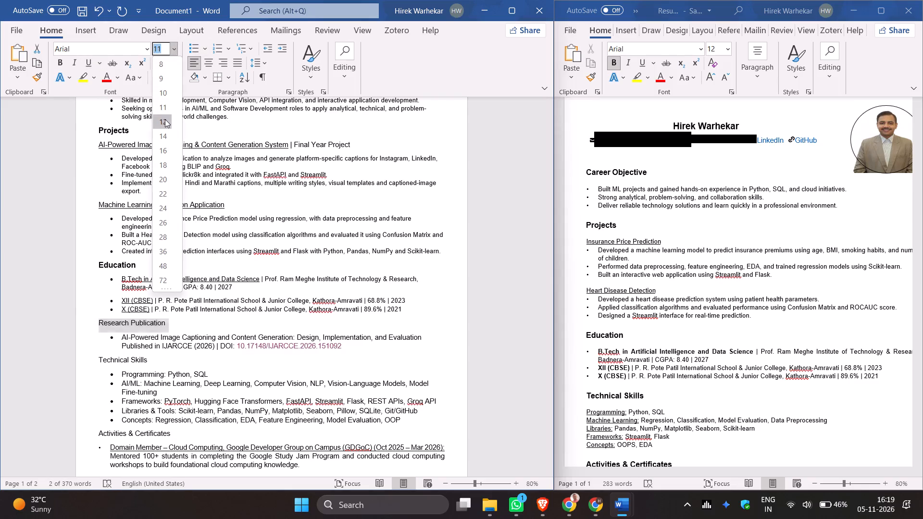
click(164, 119)
click(60, 60)
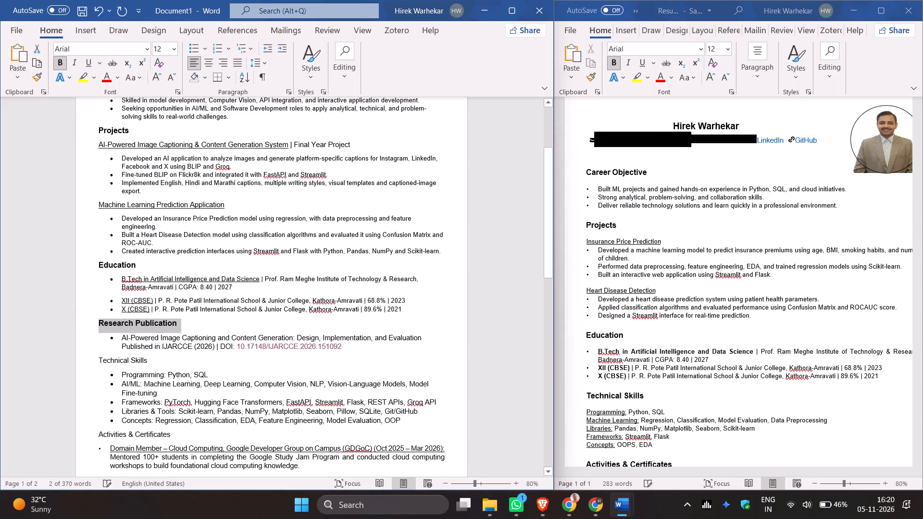
Set the bullet under the new resume's Research Publication heading, including its DOI link, to 10 pt.
click(139, 343)
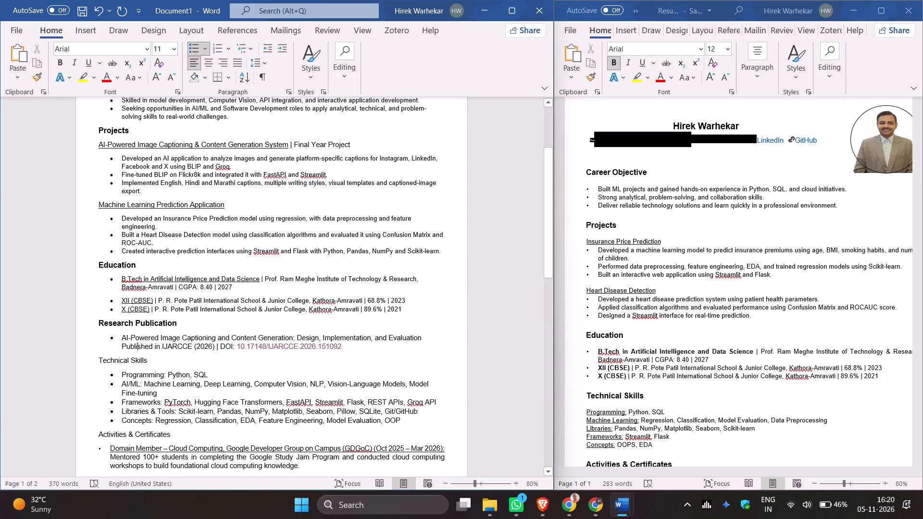
drag(348, 345, 119, 337)
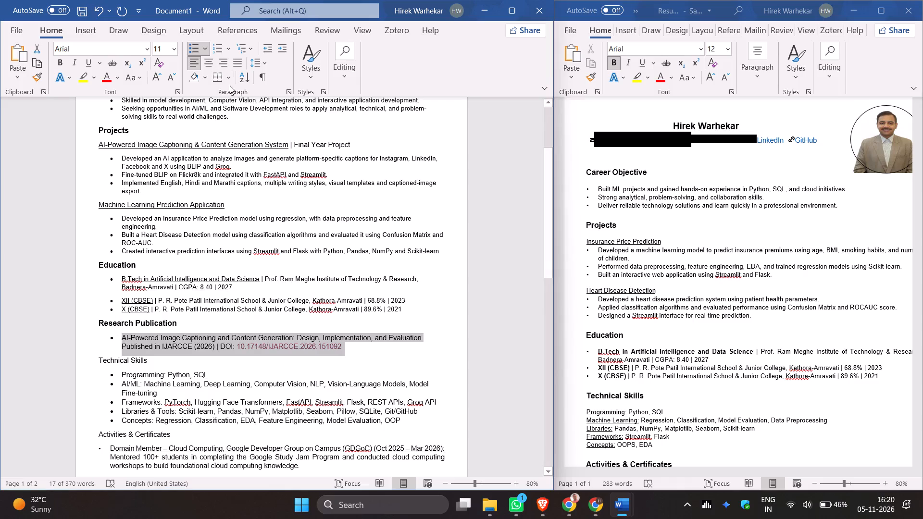
click(173, 47)
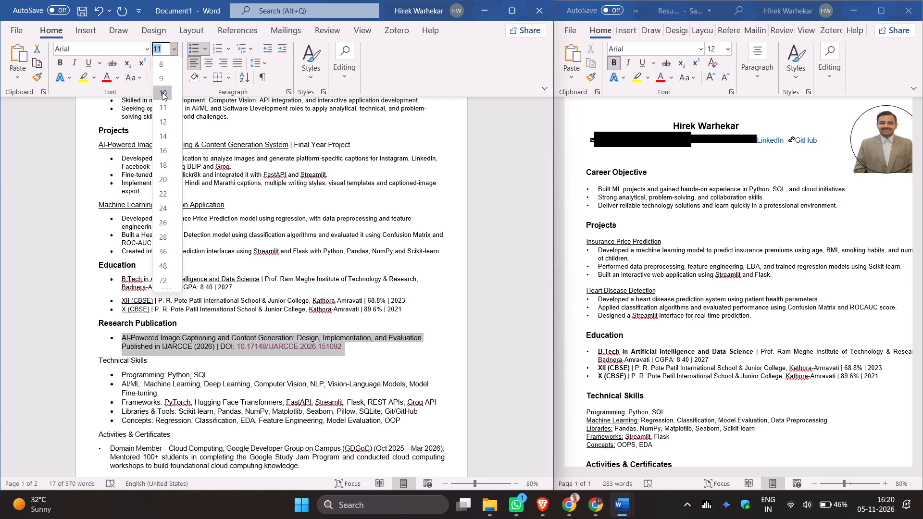
click(162, 92)
click(304, 343)
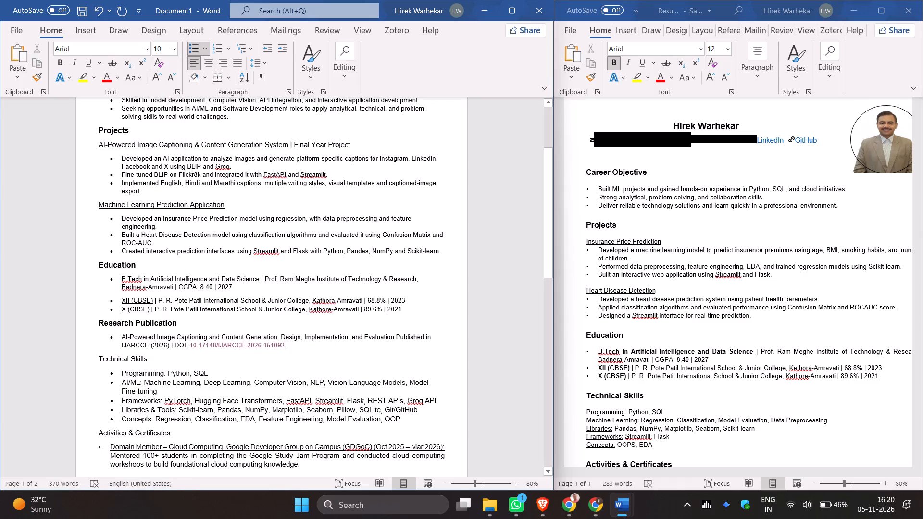
Format the new resume's Technical Skills heading as 12 pt bold.
scroll(389, 351, up, 5)
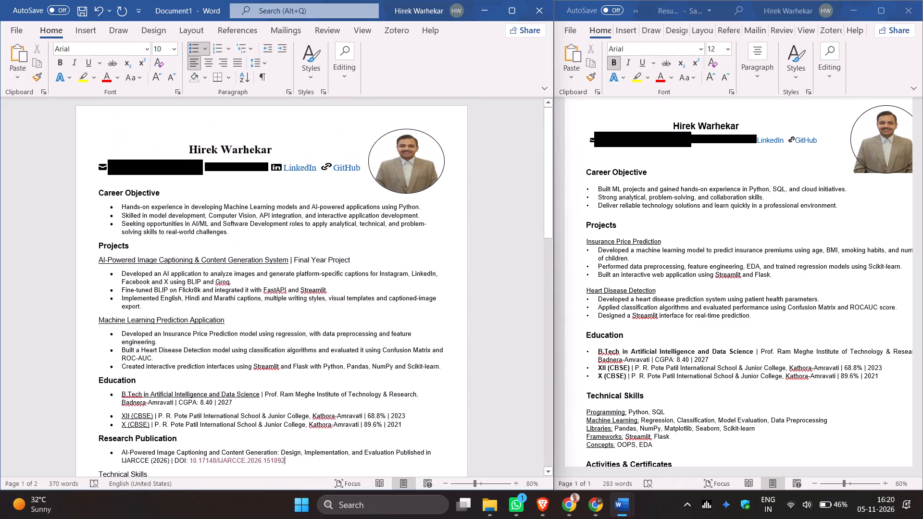
scroll(389, 351, down, 8)
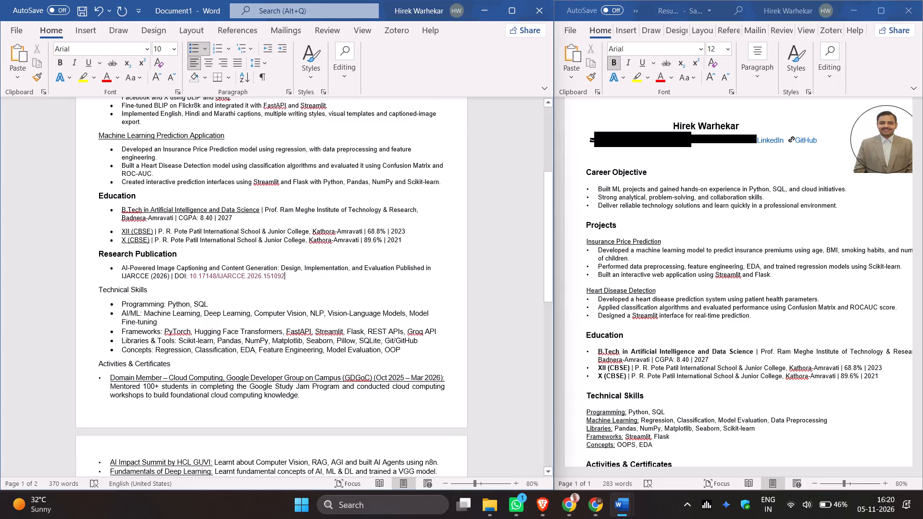
click(135, 287)
drag(150, 289, 109, 289)
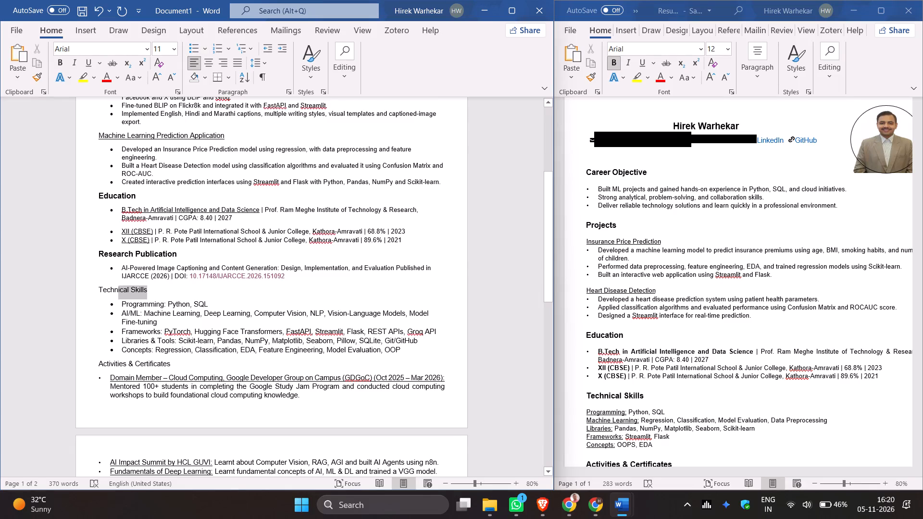
drag(109, 289, 74, 286)
click(175, 48)
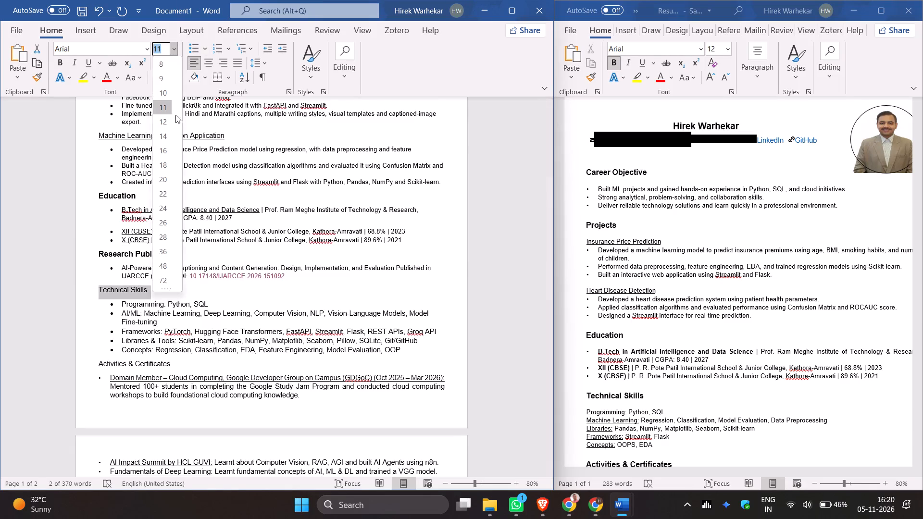
click(167, 119)
click(58, 62)
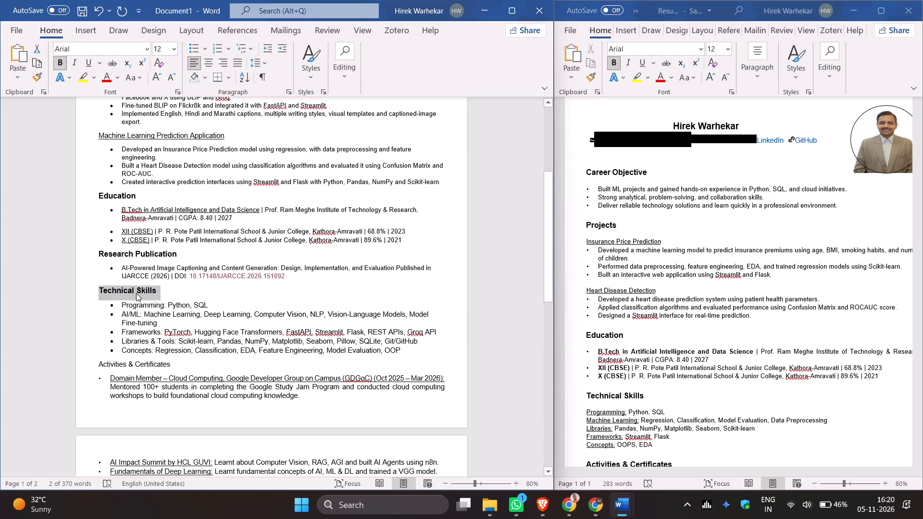
Underline the Programming, AI/ML, Frameworks, Libraries & Tools and Concepts labels in the new resume's Technical Skills section.
click(189, 307)
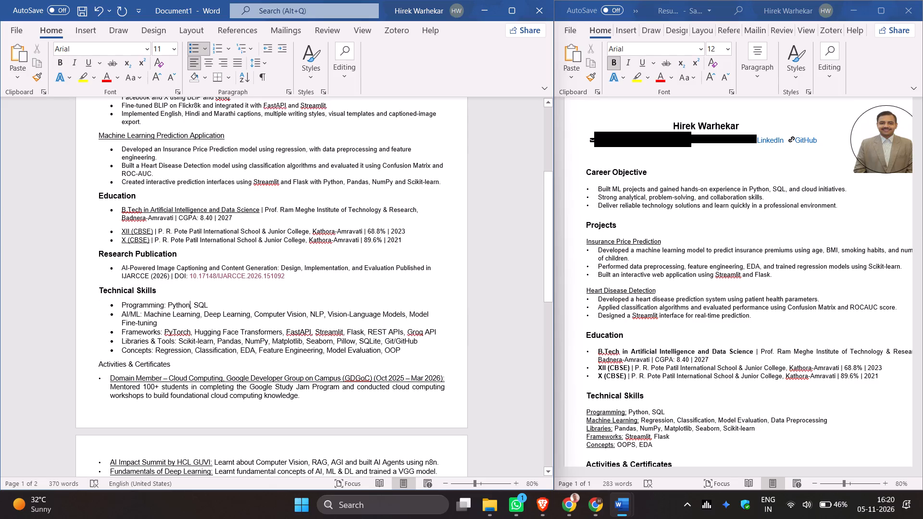
drag(163, 306, 135, 305)
drag(135, 305, 121, 305)
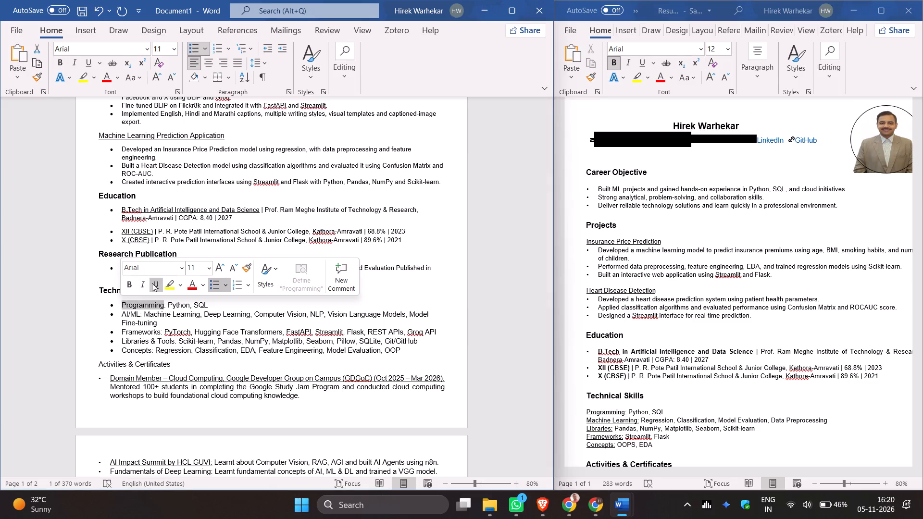
click(157, 283)
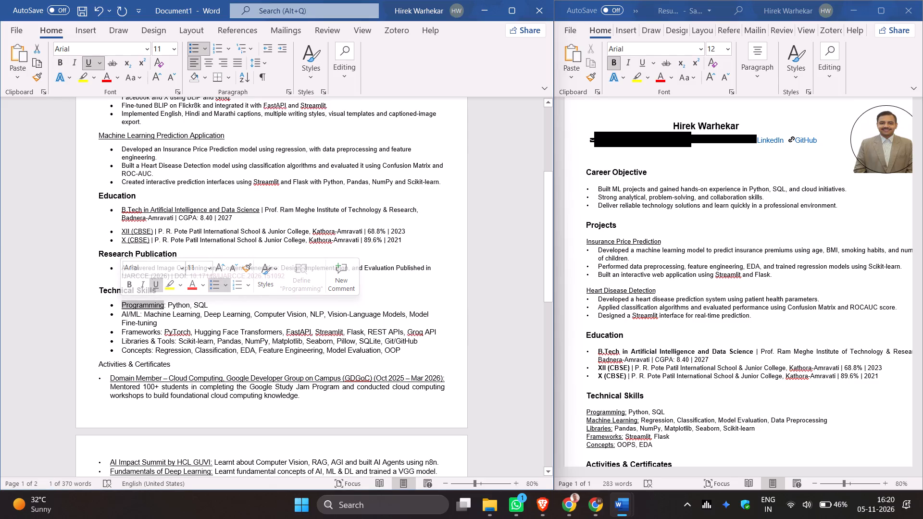
drag(138, 314, 125, 312)
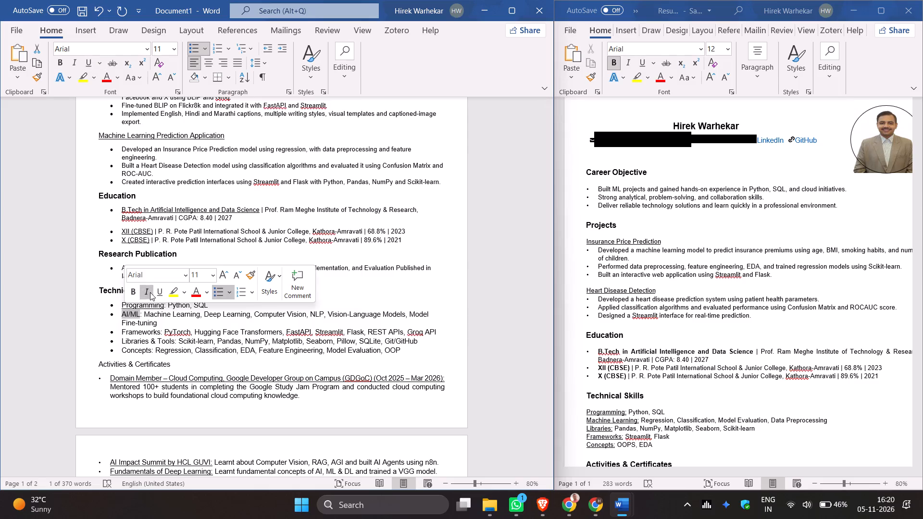
click(158, 291)
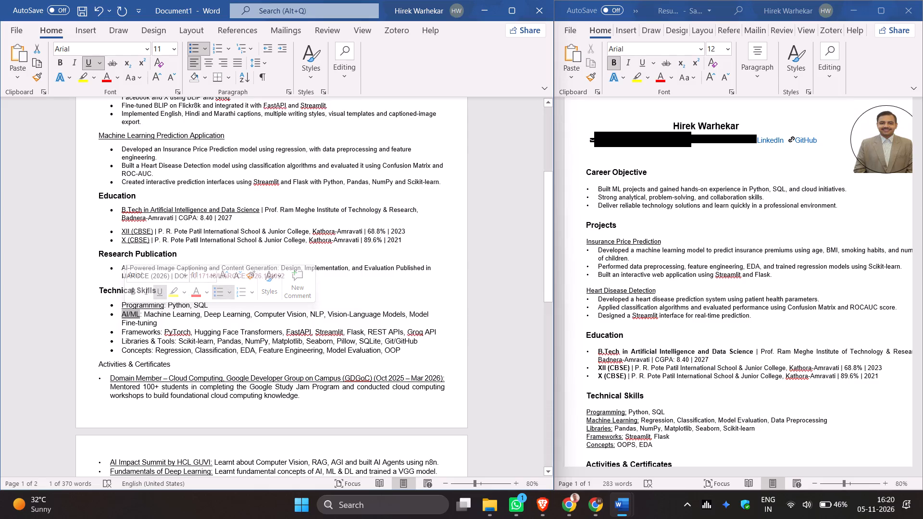
drag(159, 332, 122, 329)
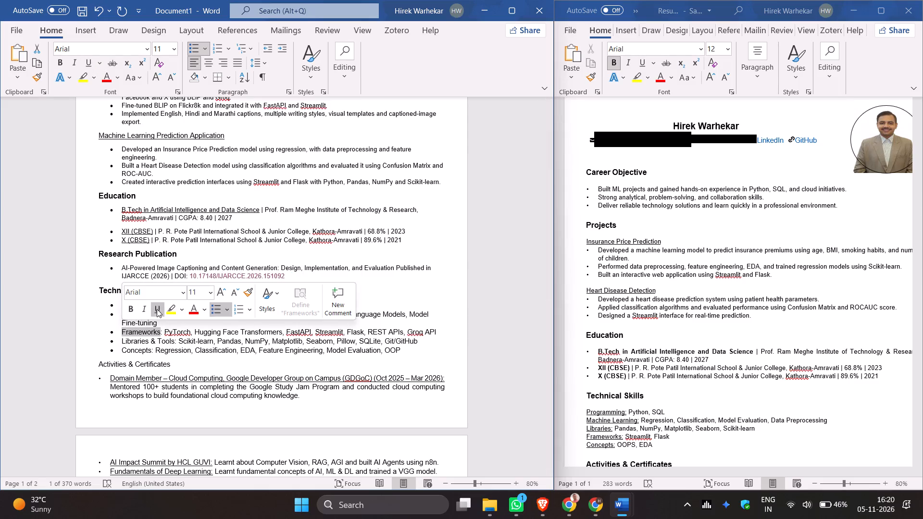
click(157, 309)
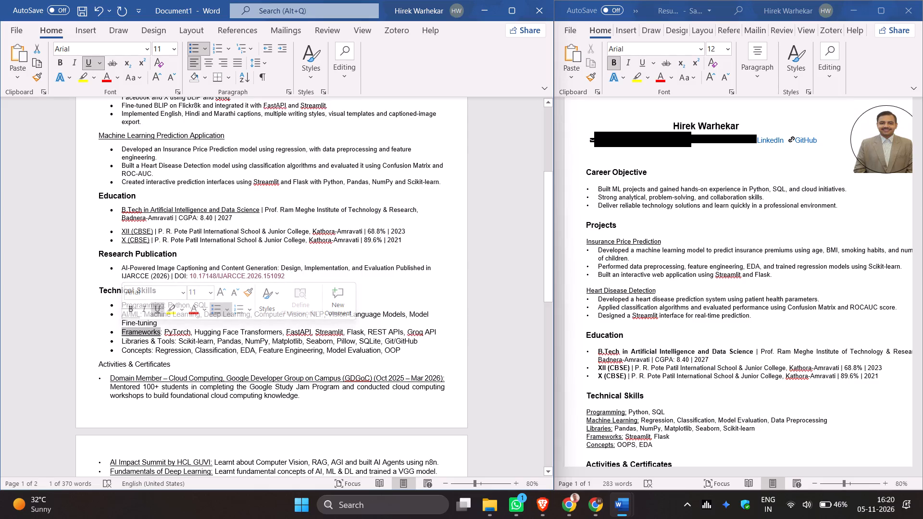
drag(174, 341, 119, 336)
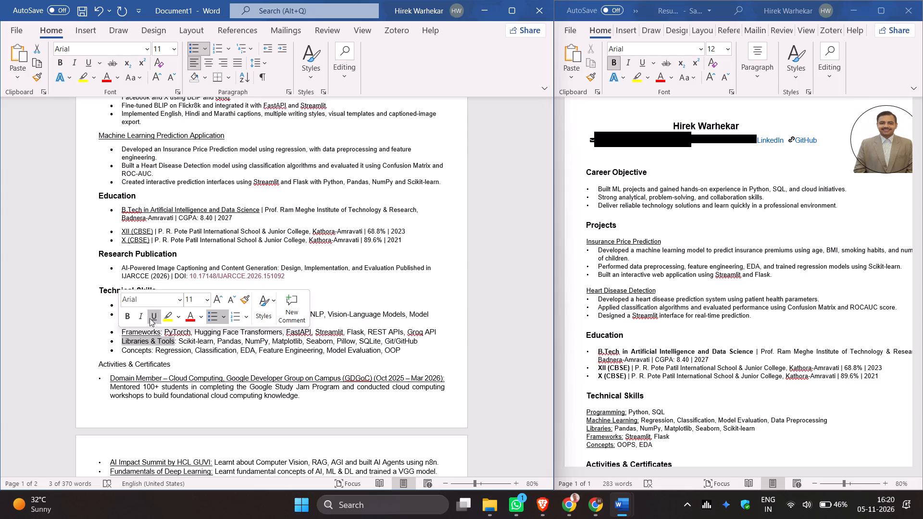
click(157, 316)
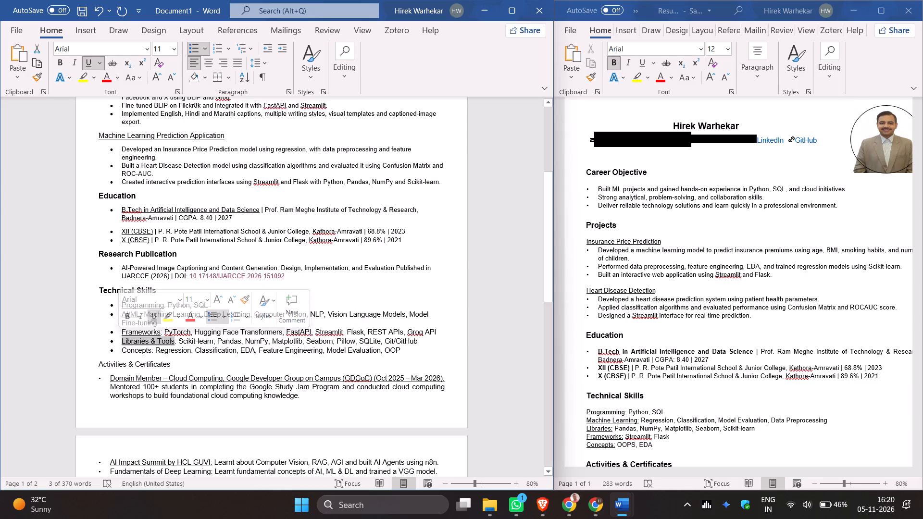
drag(151, 350, 119, 351)
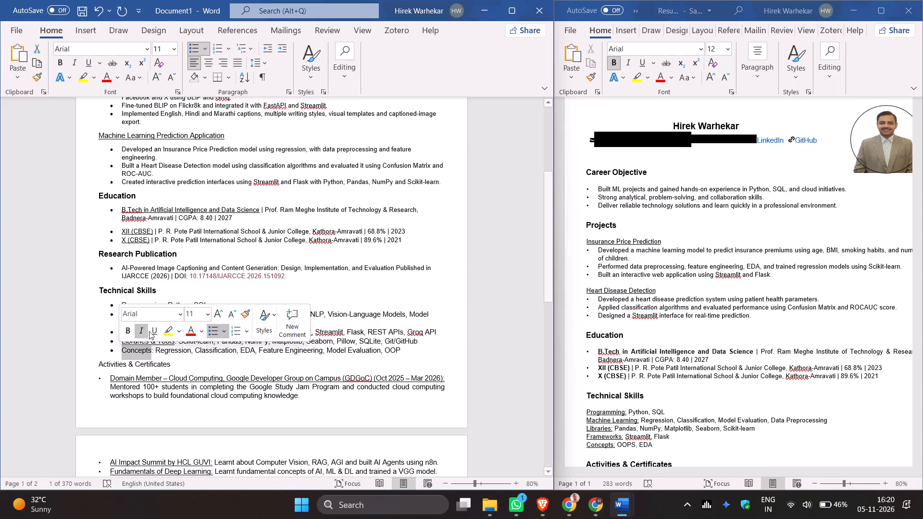
click(156, 332)
click(153, 351)
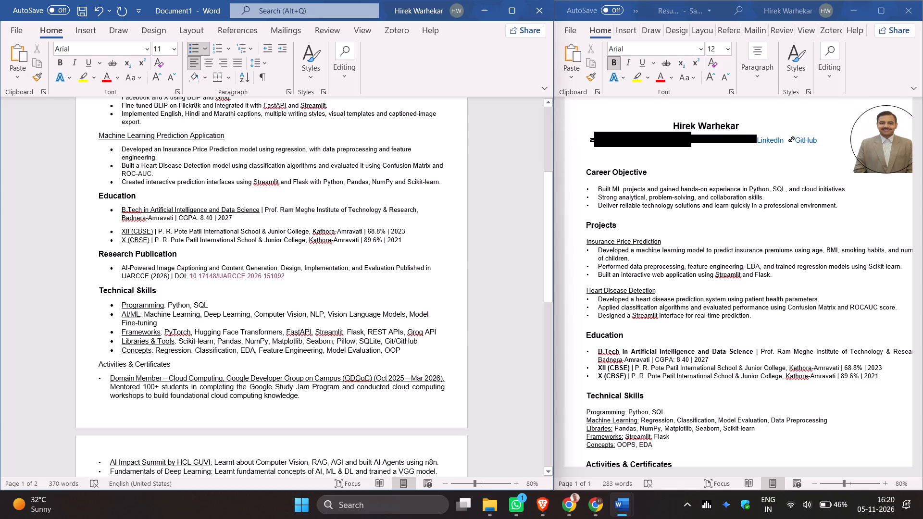
Set all five bullets under the new resume's Technical Skills heading to 10 pt.
drag(405, 350, 104, 302)
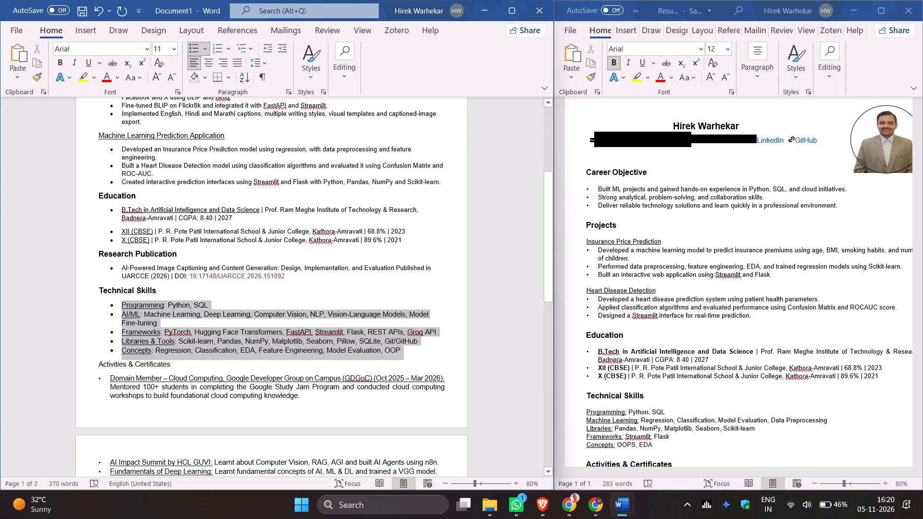
drag(104, 302, 106, 302)
click(174, 50)
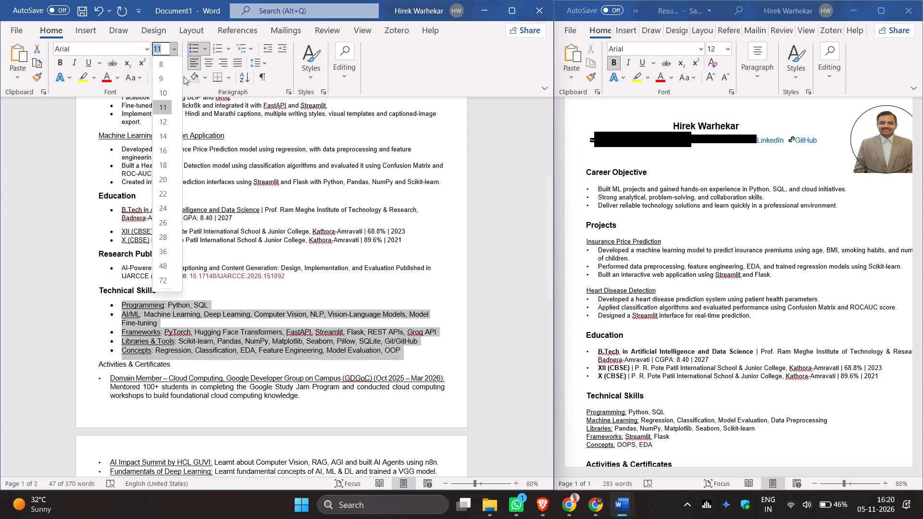
click(164, 95)
click(220, 338)
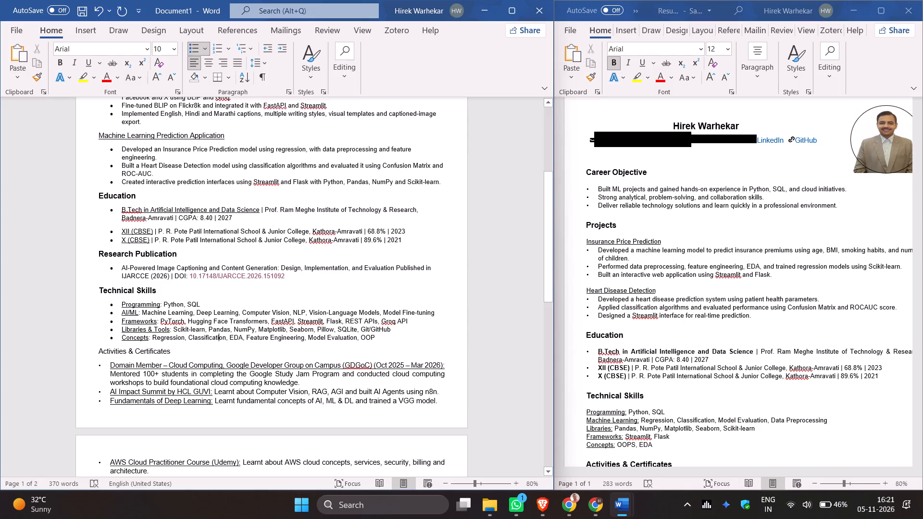
Format the new resume's Activities & Certificates heading as 12 pt bold.
drag(170, 350, 88, 357)
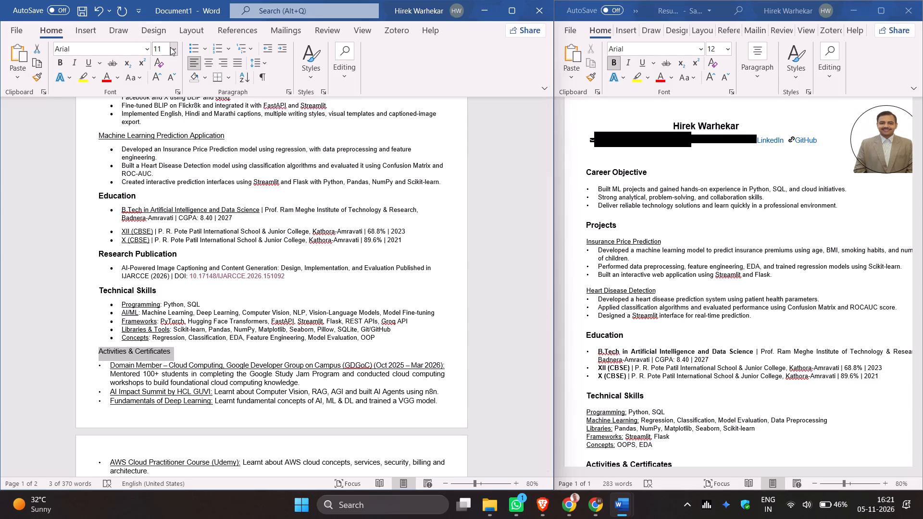
click(170, 47)
click(166, 120)
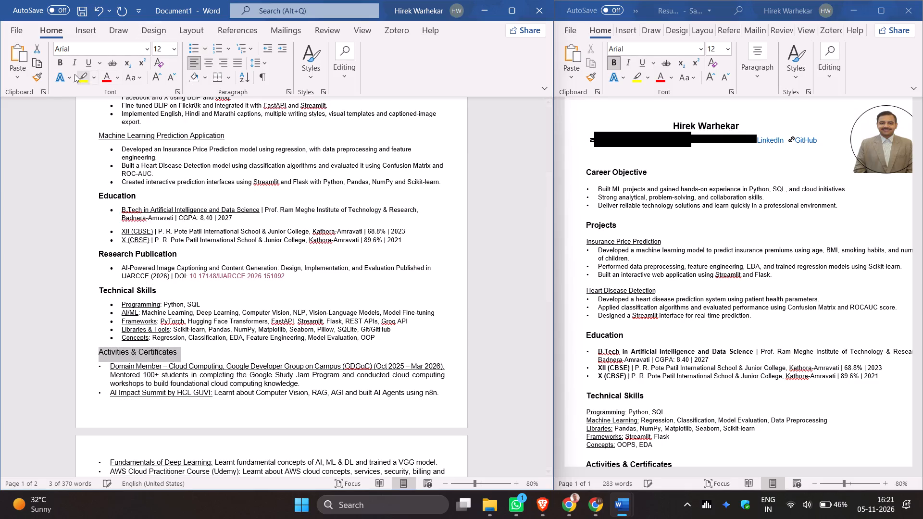
click(56, 62)
click(298, 400)
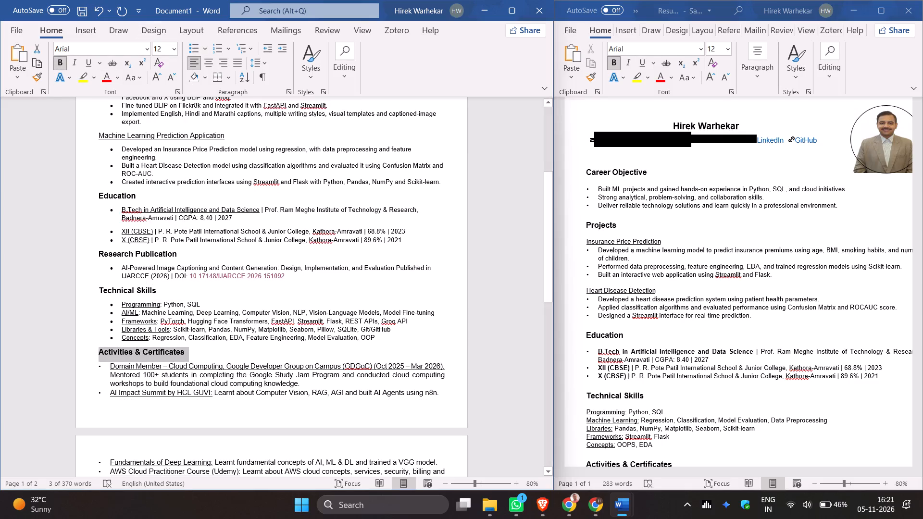
Shrink the new resume's circular profile photo slightly from its lower-left corner, keeping its upper-right corner in place.
scroll(258, 358, up, 11)
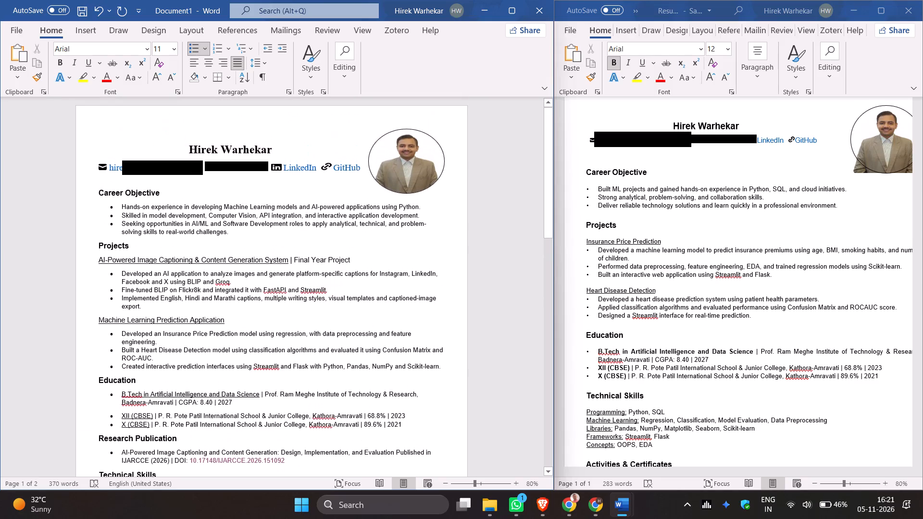
scroll(269, 336, down, 16)
scroll(270, 325, up, 13)
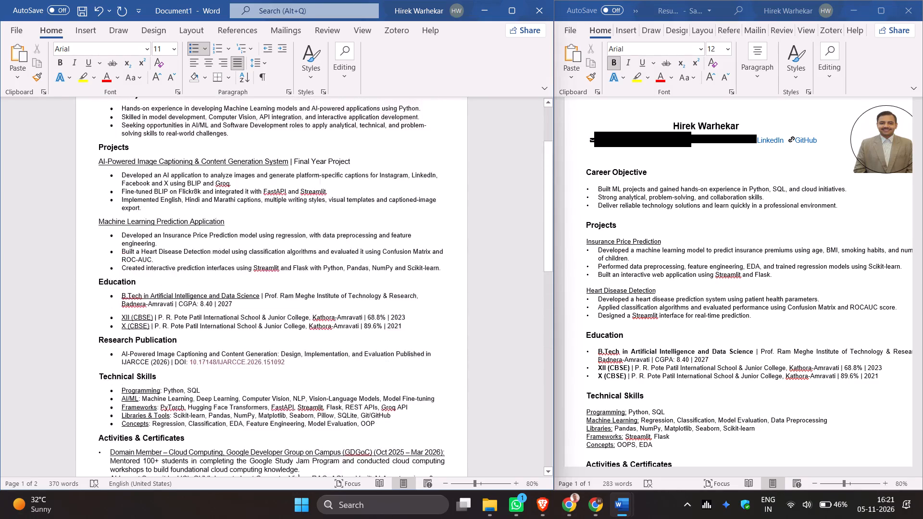
scroll(270, 324, up, 1)
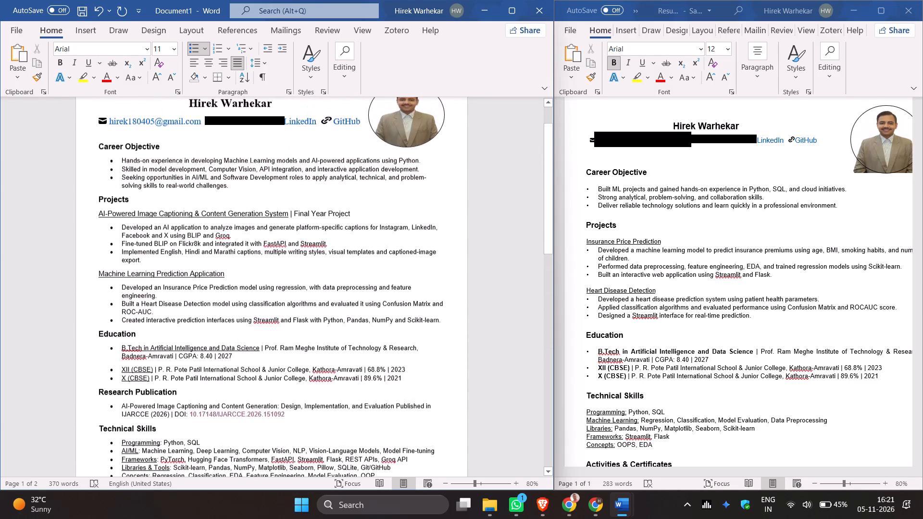
scroll(271, 324, up, 2)
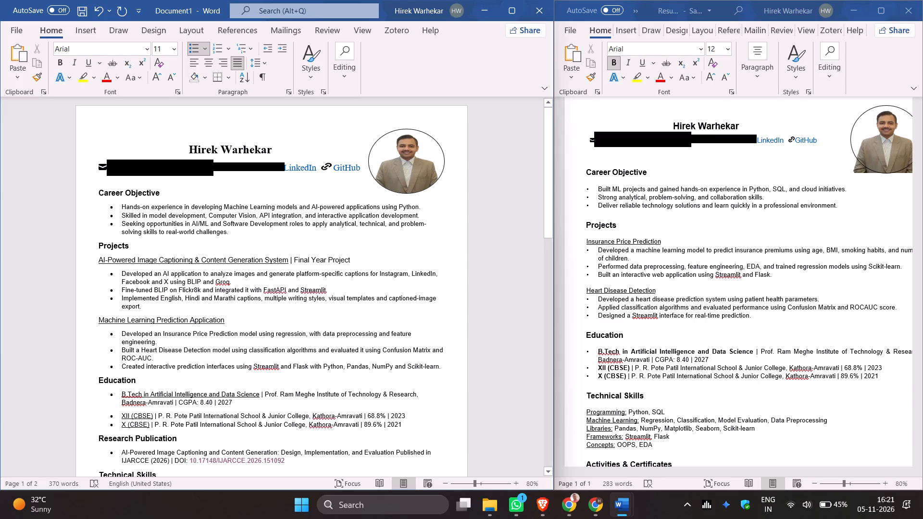
click(400, 173)
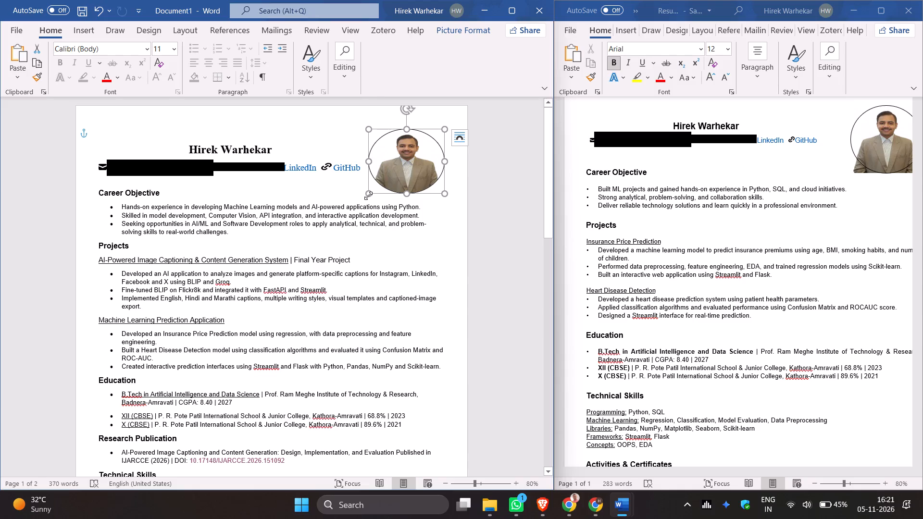
drag(368, 196, 385, 190)
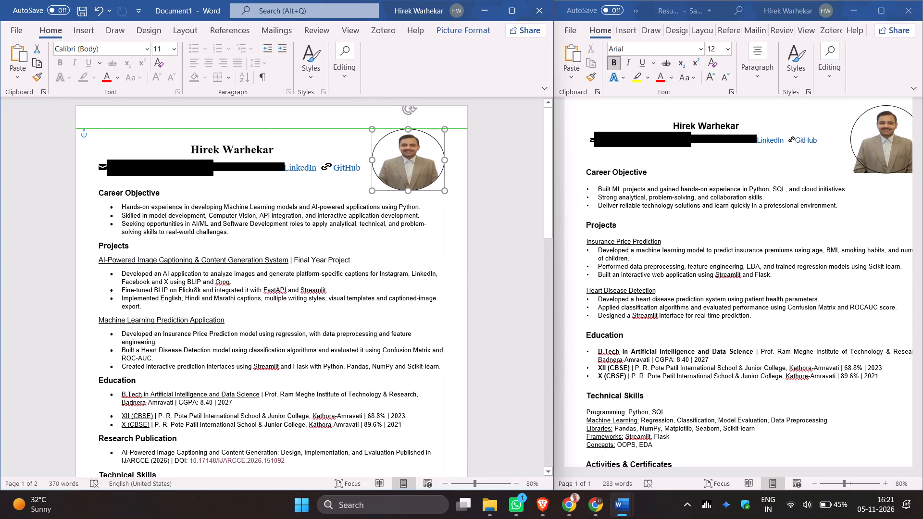
drag(385, 190, 391, 187)
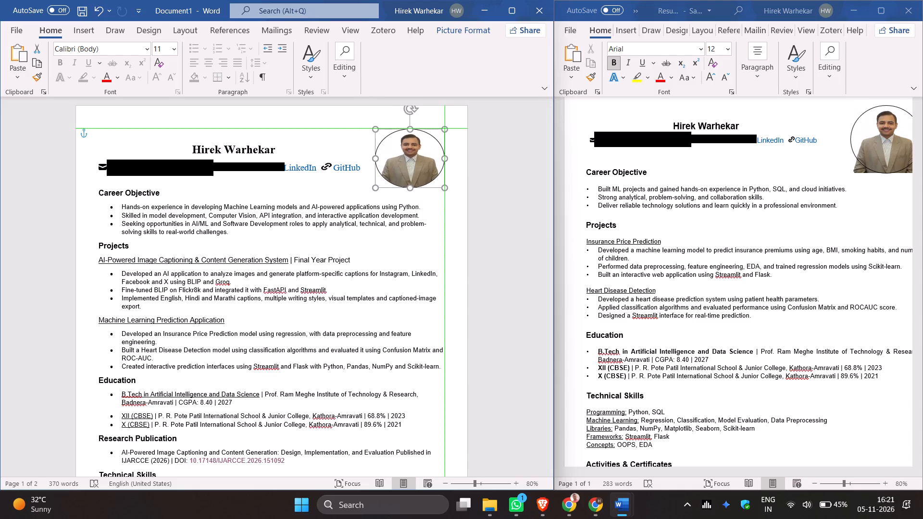
drag(391, 187, 391, 187)
click(516, 178)
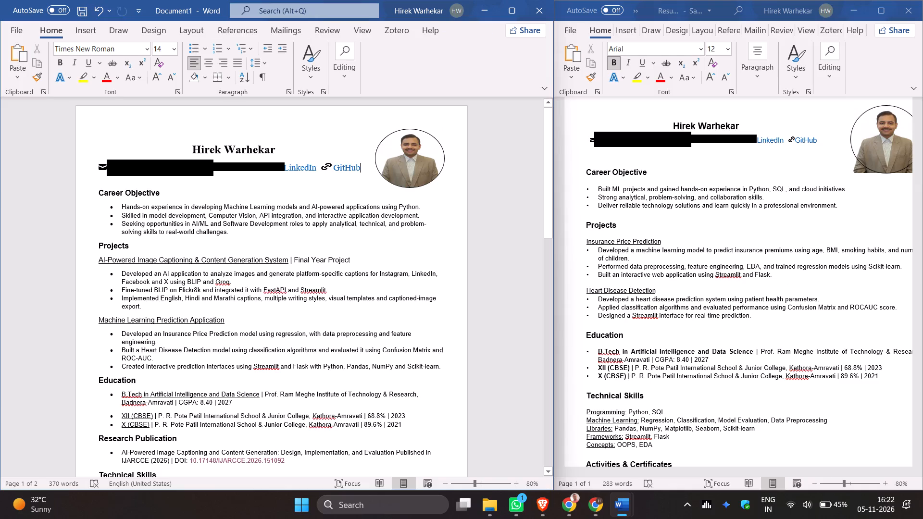
Reduce the new resume's Career Objective, Projects and Education headings to 11 pt.
scroll(132, 215, down, 2)
click(170, 169)
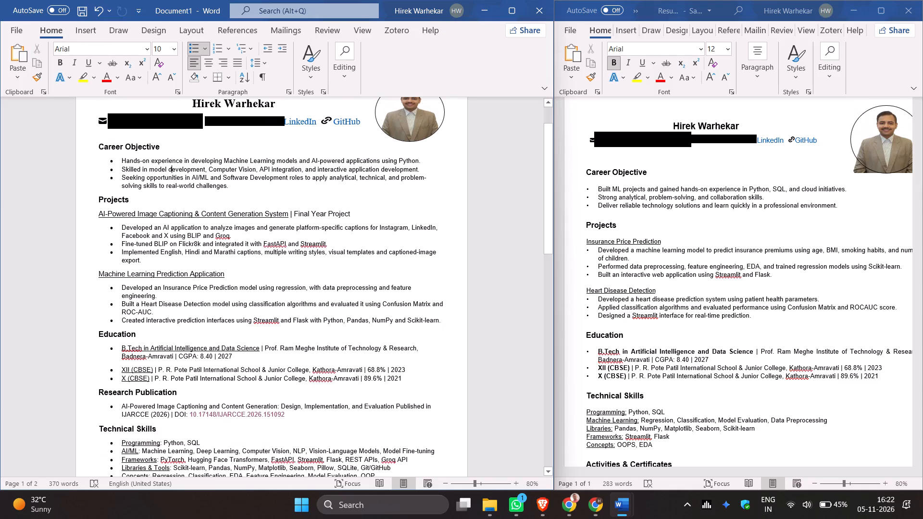
scroll(430, 328, up, 4)
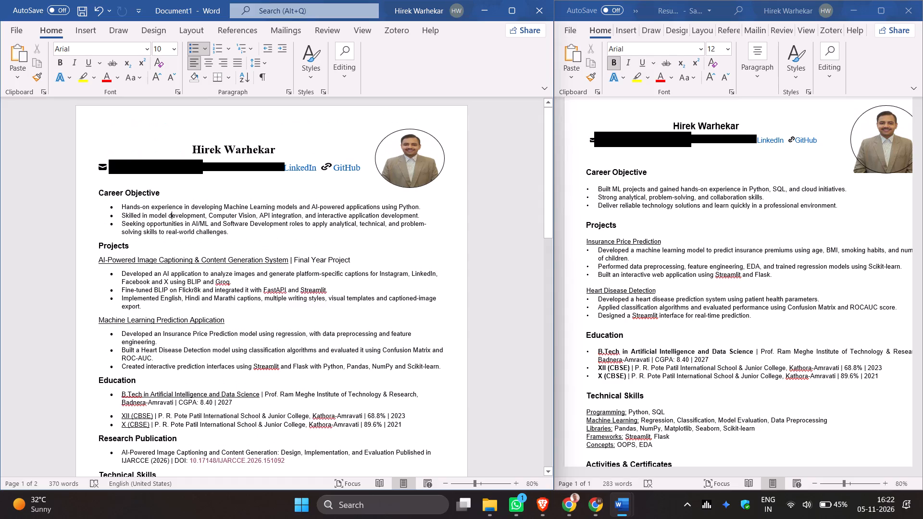
drag(165, 193, 74, 196)
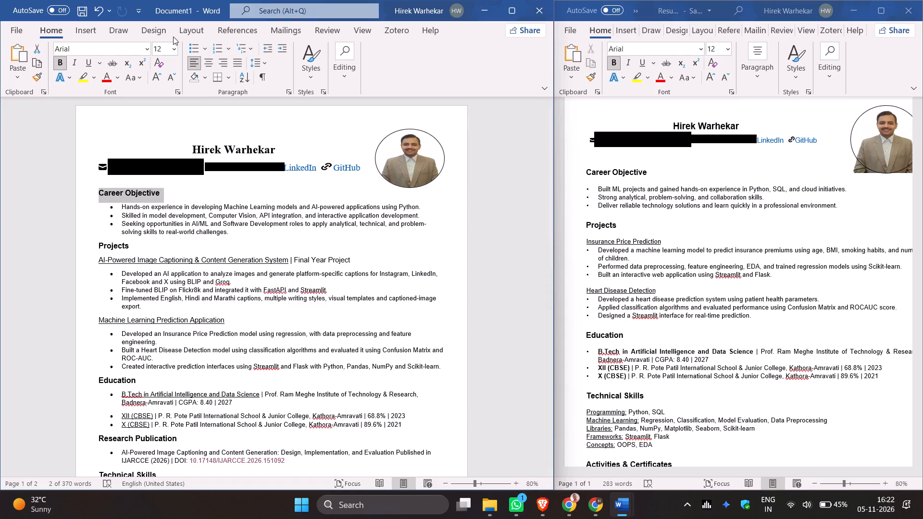
click(175, 76)
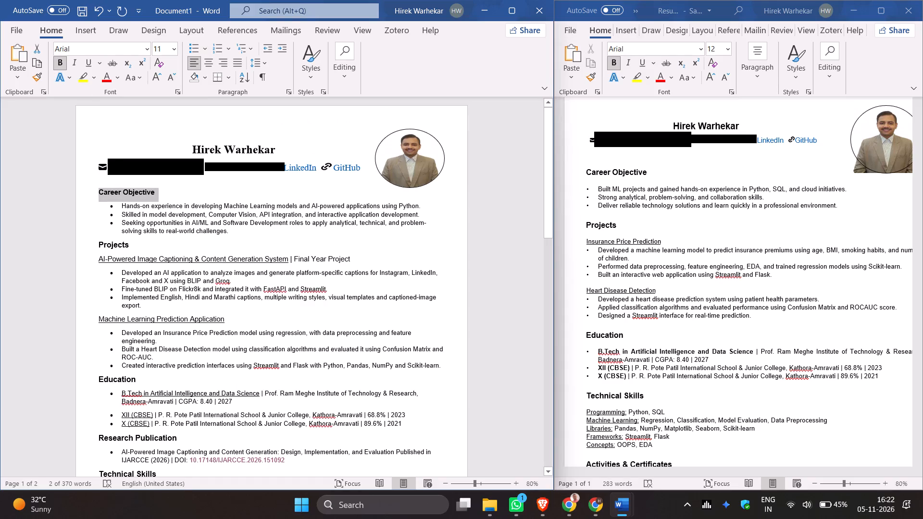
drag(128, 244, 96, 240)
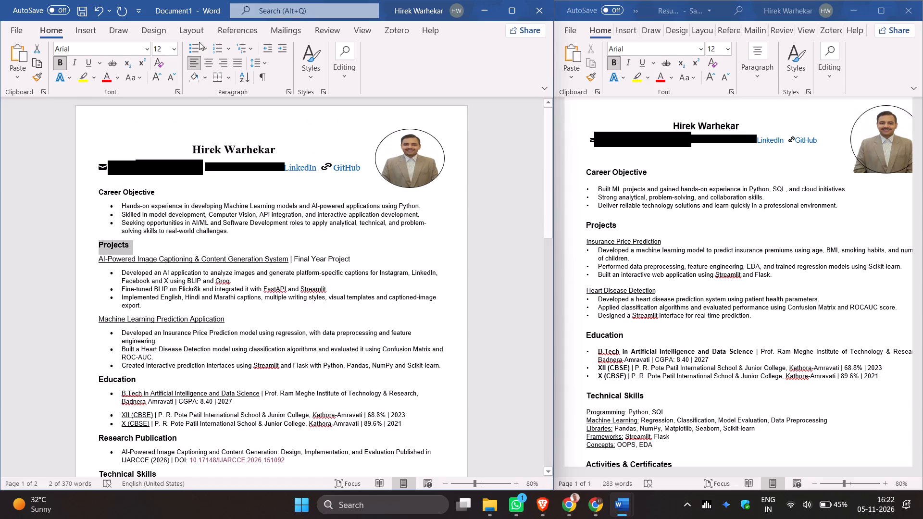
click(172, 73)
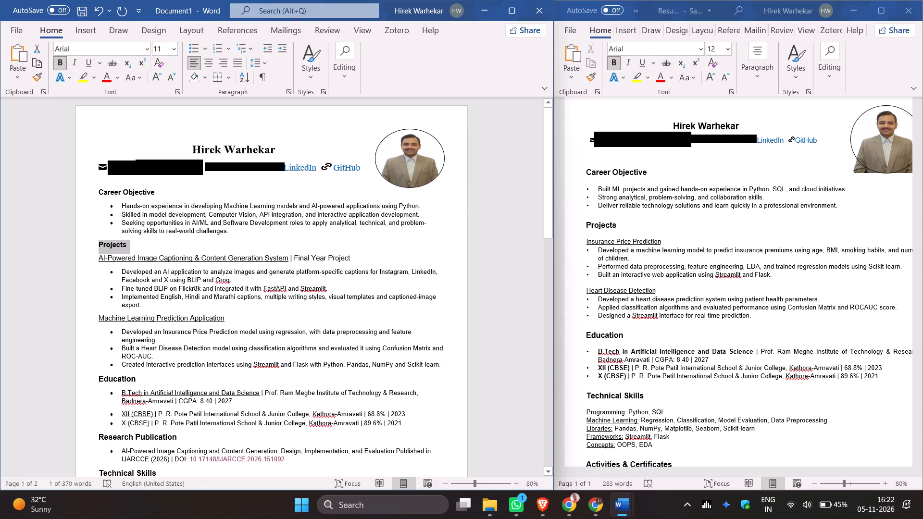
drag(139, 378, 86, 378)
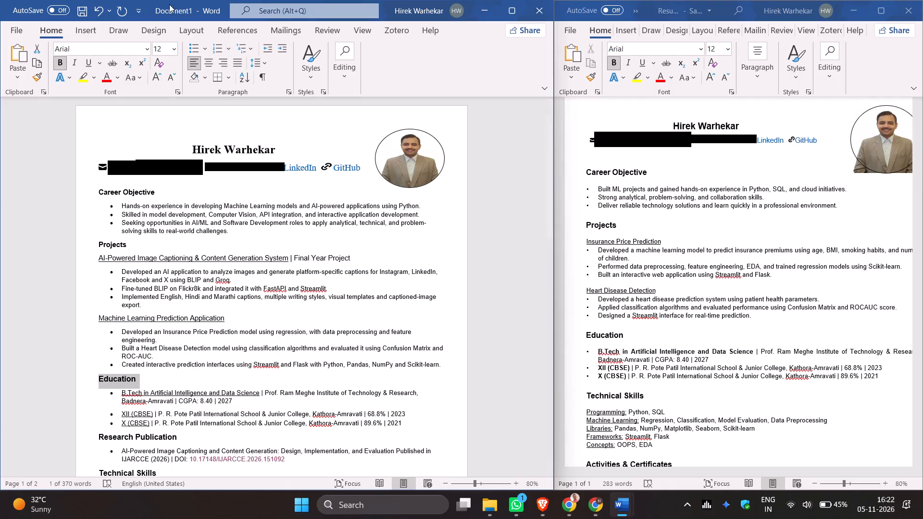
click(169, 74)
Reduce the new resume's Research Publication, Technical Skills and Activities & Certificates headings to 11 pt.
scroll(142, 222, down, 5)
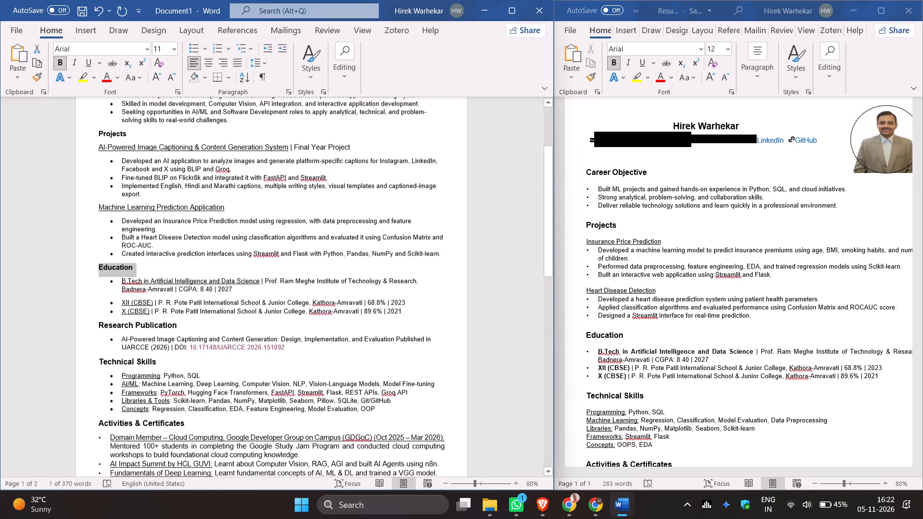
drag(178, 321, 82, 323)
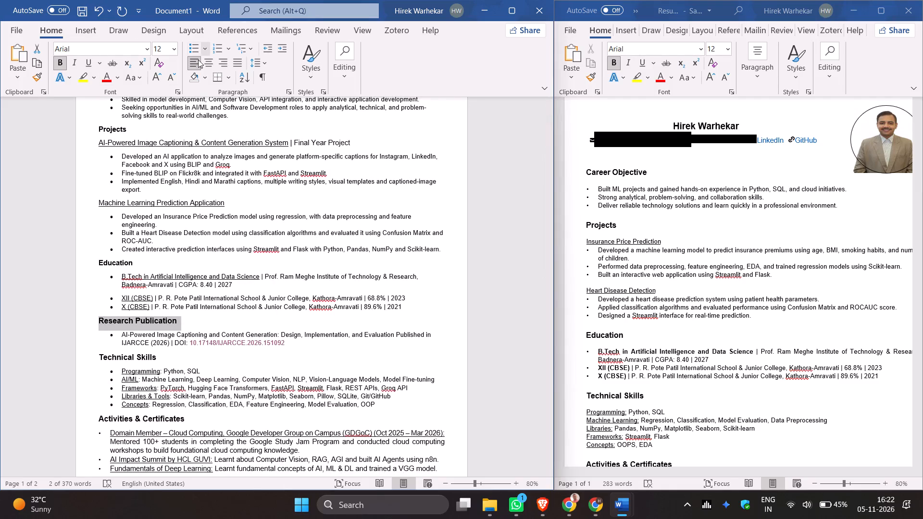
click(172, 74)
scroll(148, 247, down, 3)
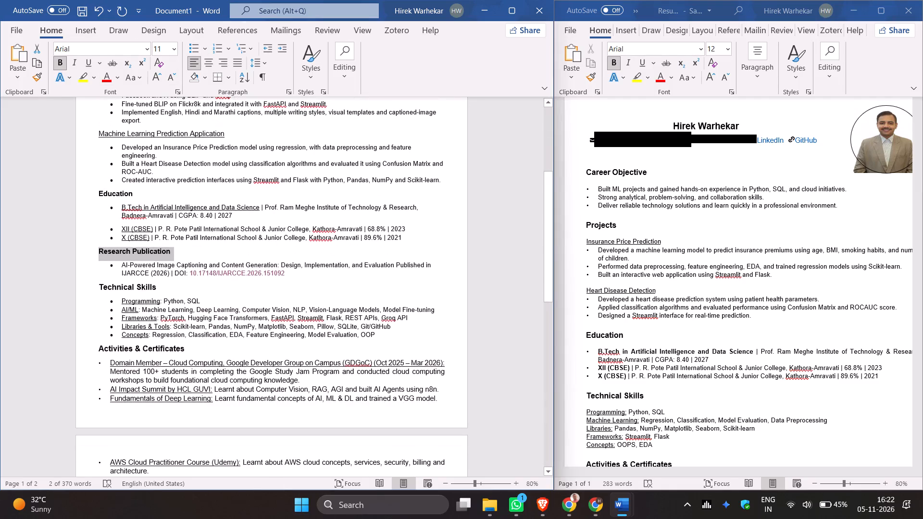
drag(160, 290, 93, 292)
click(175, 77)
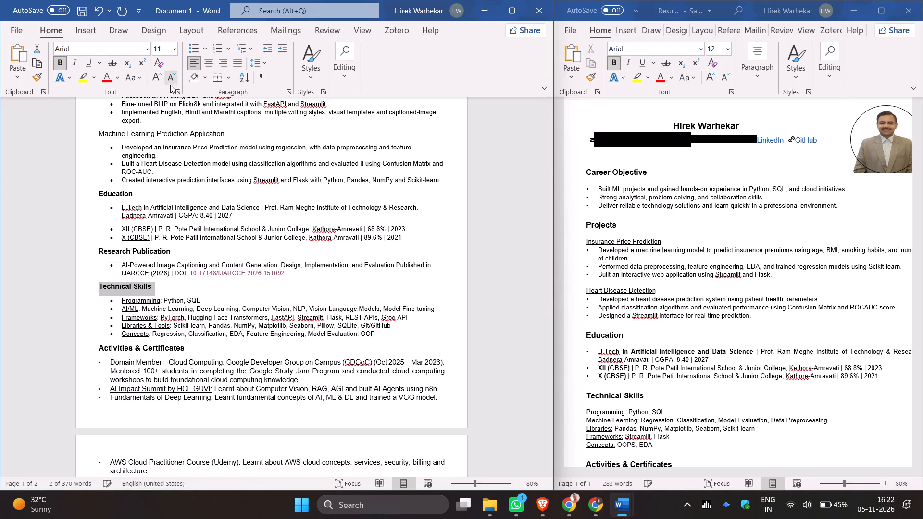
drag(186, 346, 89, 351)
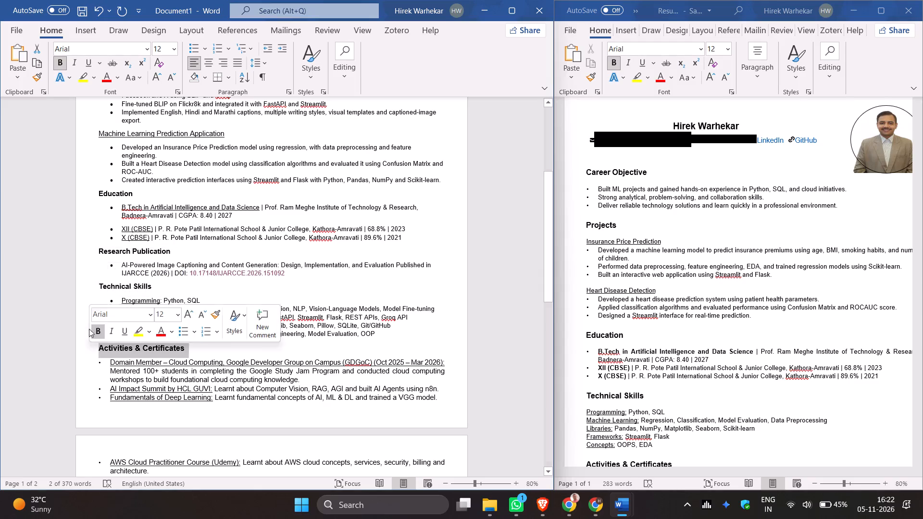
click(174, 82)
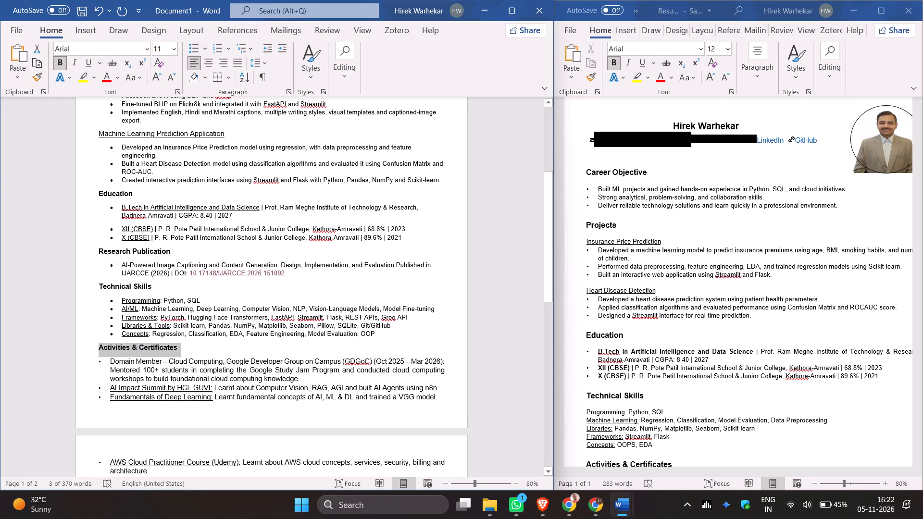
click(206, 312)
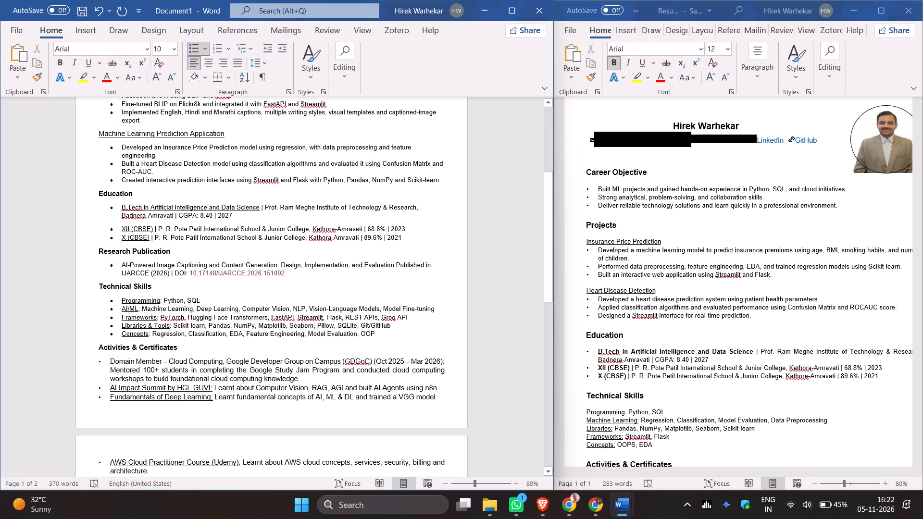
Reduce all four bullets under the new resume's Activities & Certificates heading to 10 pt.
click(204, 384)
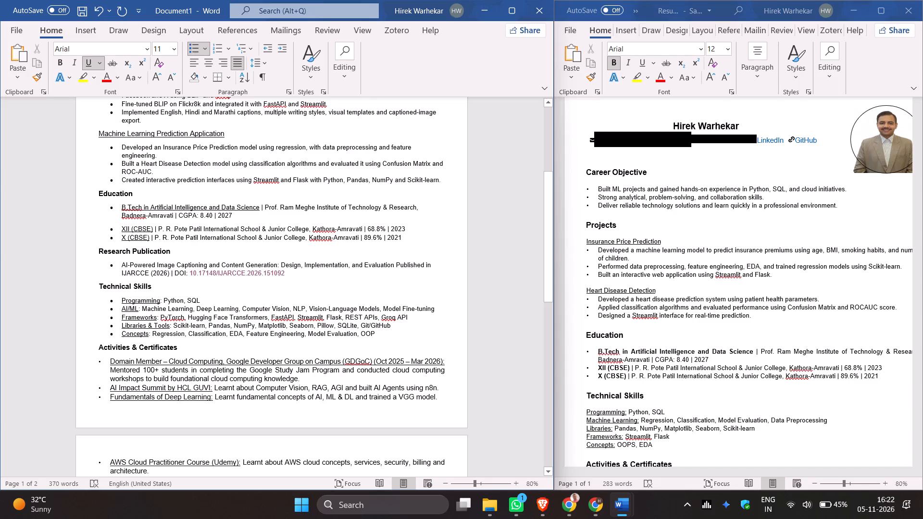
drag(109, 361, 150, 424)
click(168, 77)
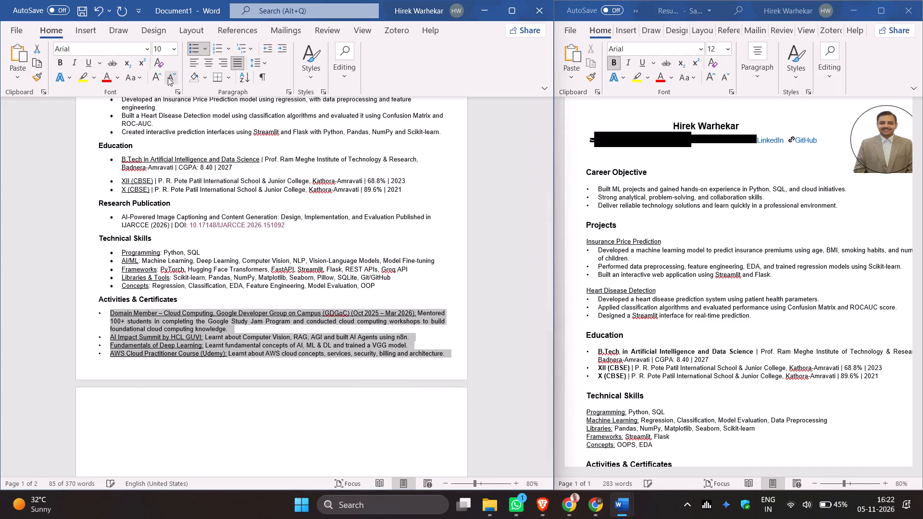
click(492, 311)
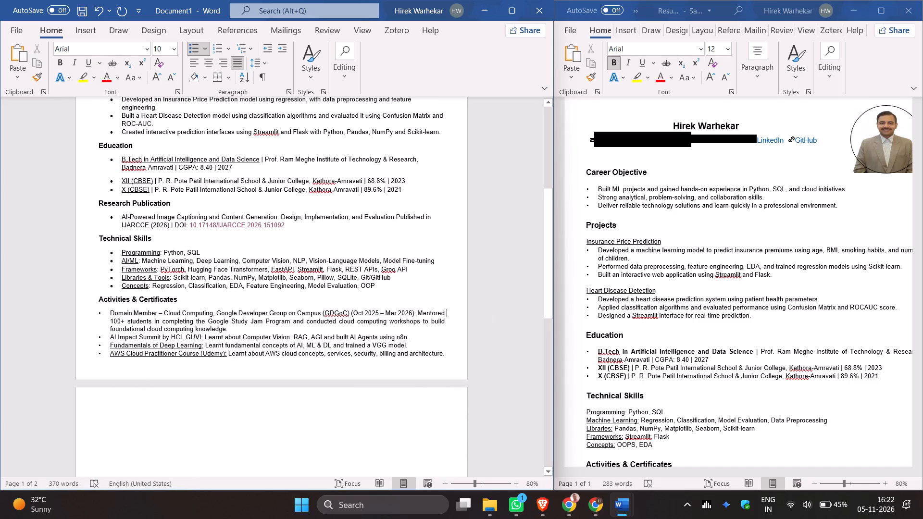
Check the font sizes of the new resume's Career Objective and Projects headings and the Career Objective bullets.
scroll(476, 289, up, 2)
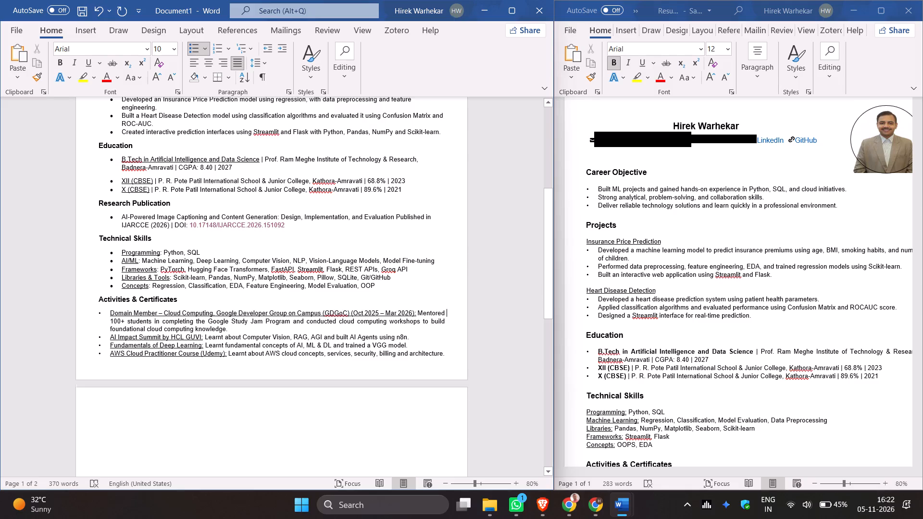
scroll(476, 289, up, 20)
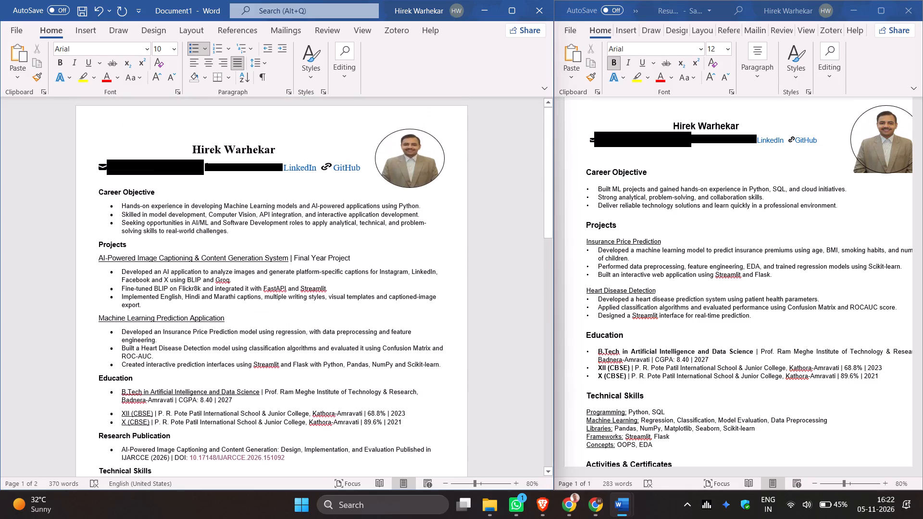
click(103, 242)
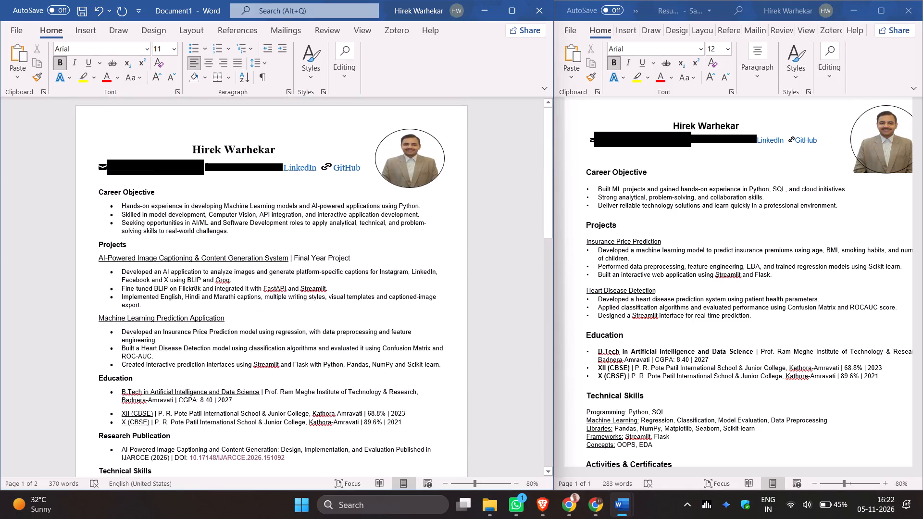
click(140, 190)
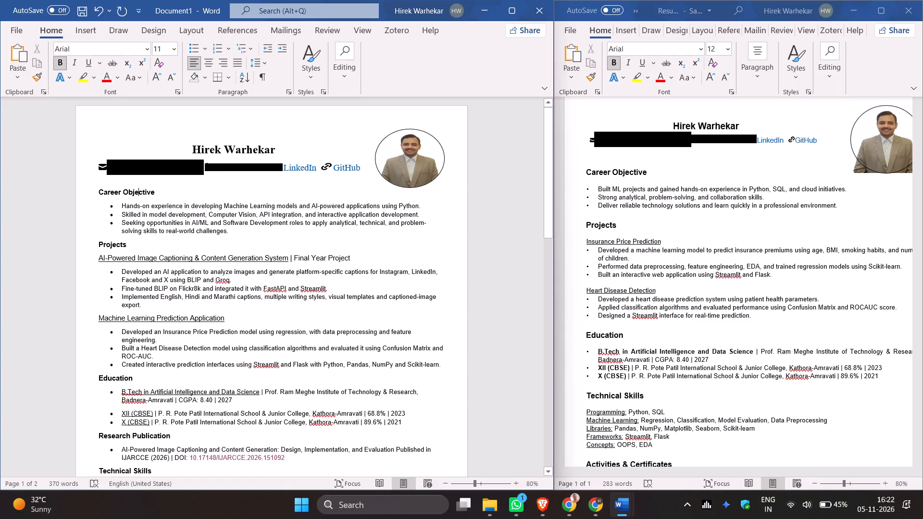
click(145, 192)
click(146, 221)
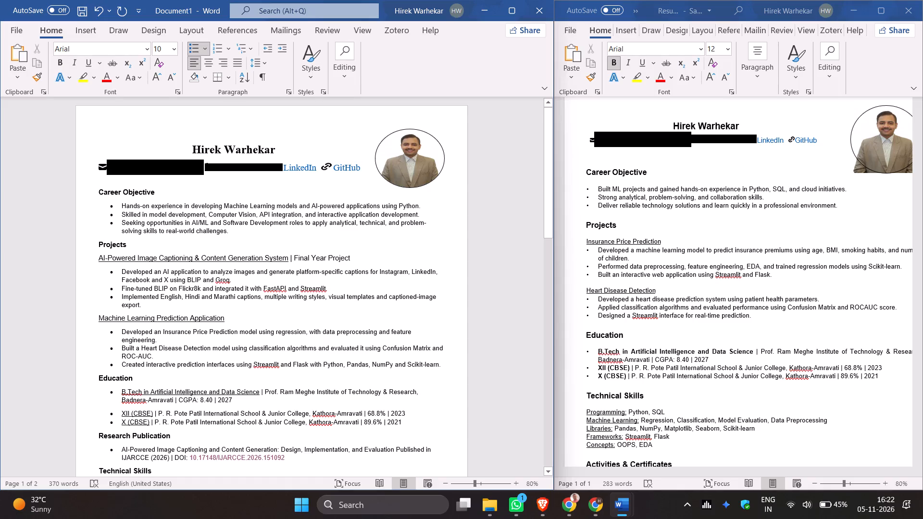
click(123, 192)
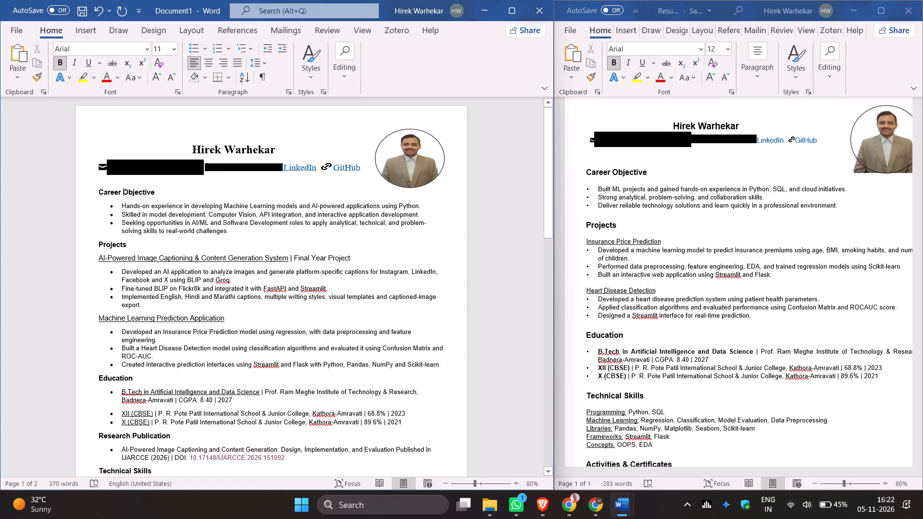
scroll(331, 235, up, 8)
Remove the blank second page by deleting the empty space after the new resume's last Activities & Certificates bullet.
scroll(331, 233, down, 2)
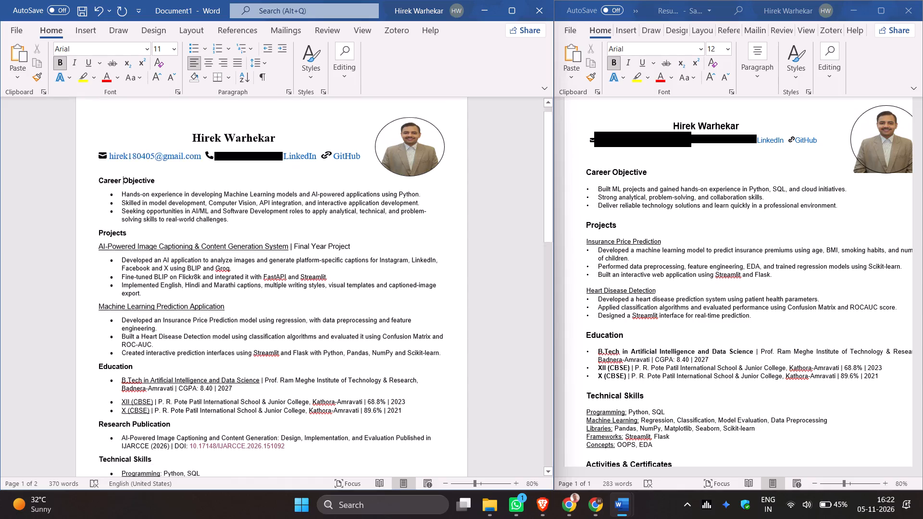
scroll(331, 233, down, 20)
scroll(331, 228, down, 4)
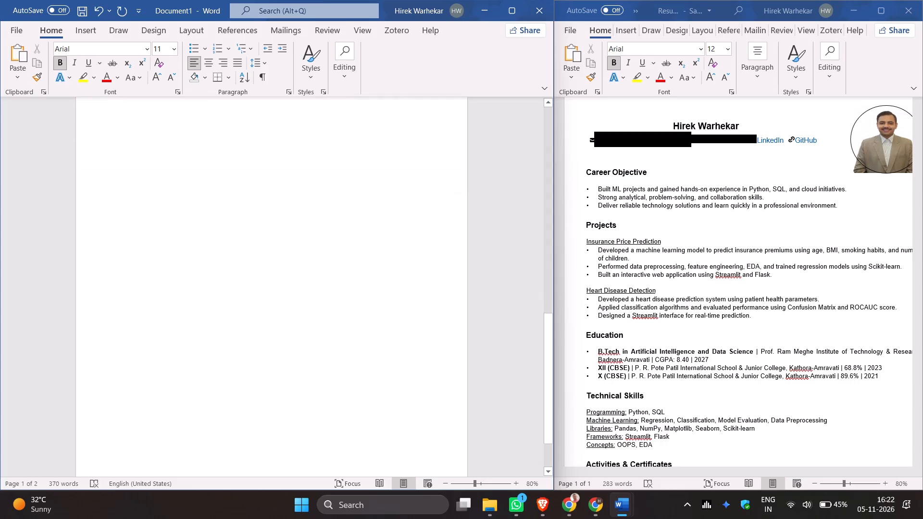
scroll(331, 228, up, 7)
click(128, 216)
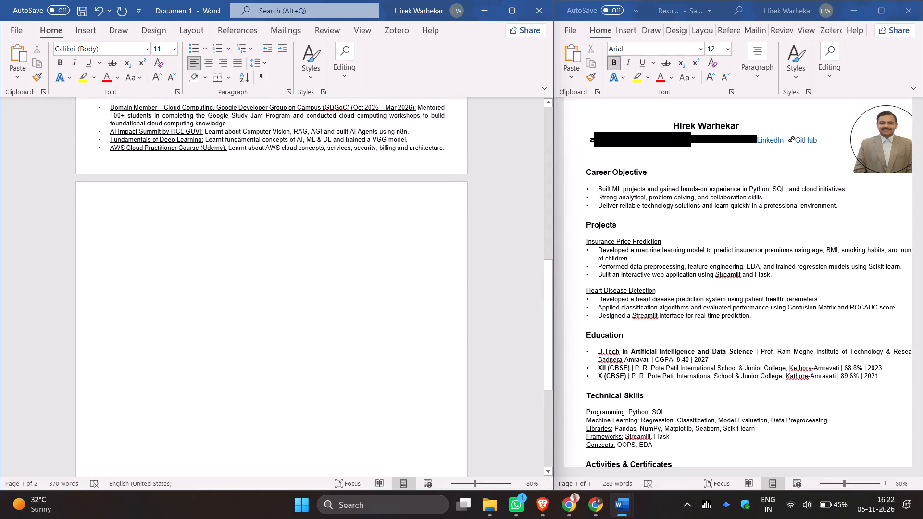
key(BackSpace)
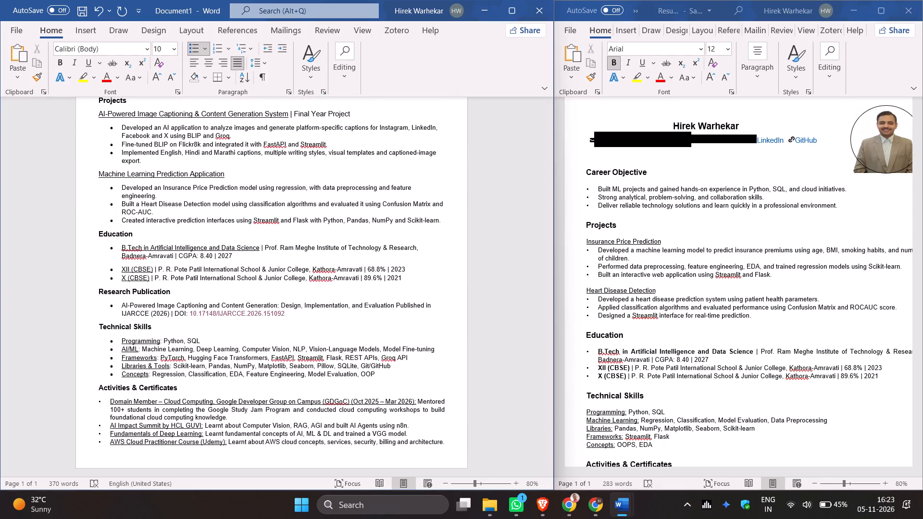
key(BackSpace)
key(BackSpace)
Review the new resume's full-page layout against the old resume, from the header through Activities & Certificates.
scroll(765, 228, down, 7)
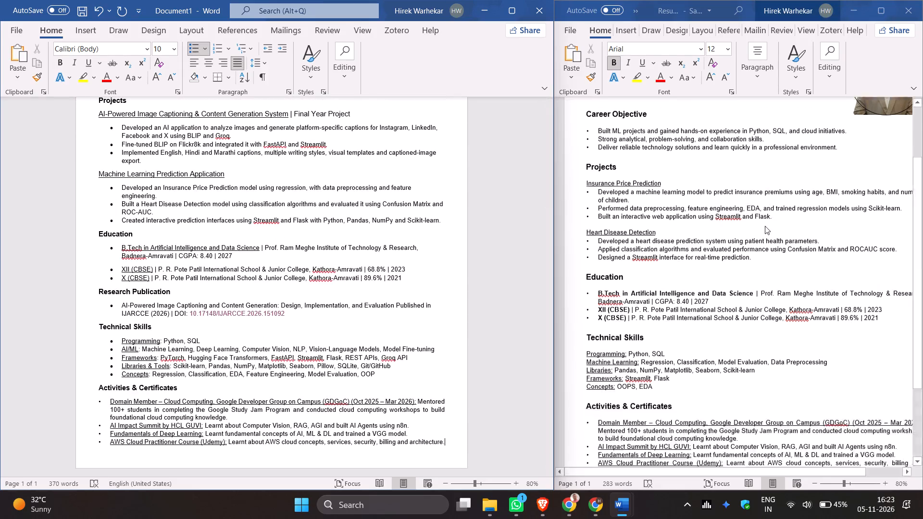
scroll(762, 222, down, 15)
scroll(762, 221, up, 17)
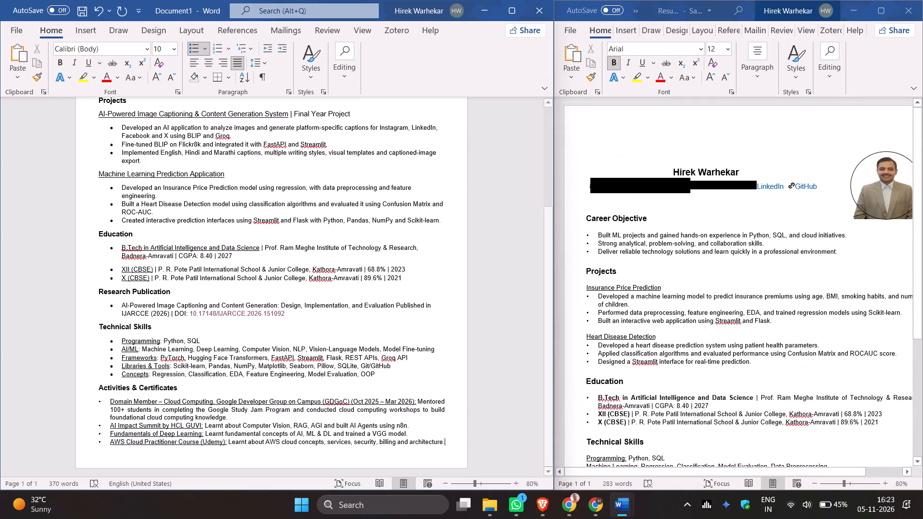
scroll(280, 279, up, 16)
scroll(280, 279, up, 5)
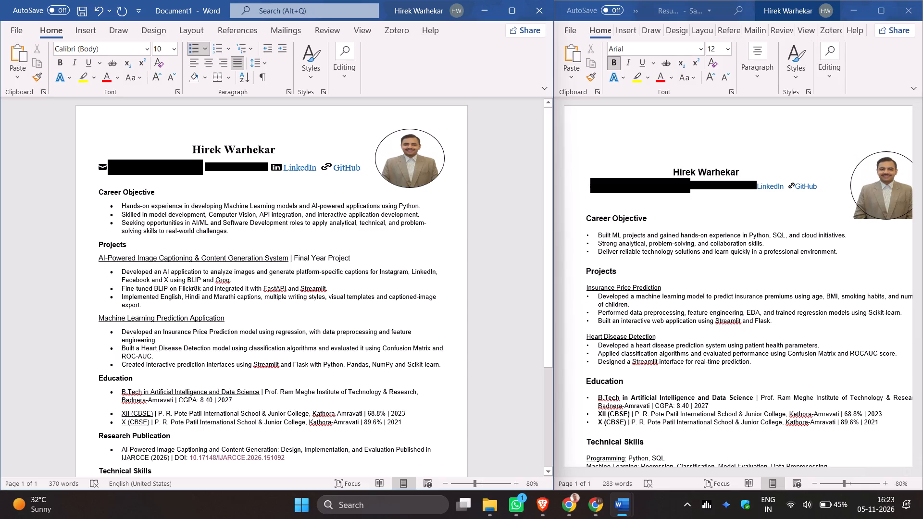
scroll(283, 216, down, 6)
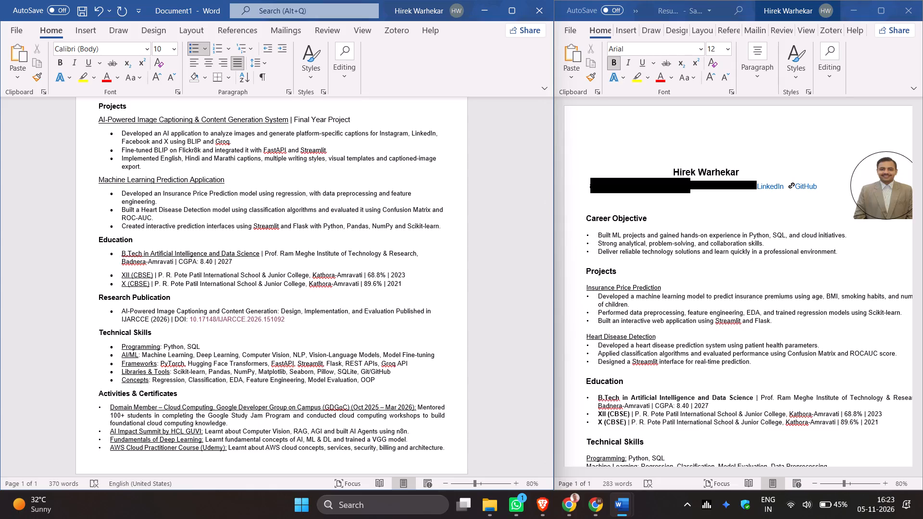
Check the font sizes of headings and bullets in the new resume's Projects, Education, Technical Skills and Activities & Certificates sections.
click(322, 209)
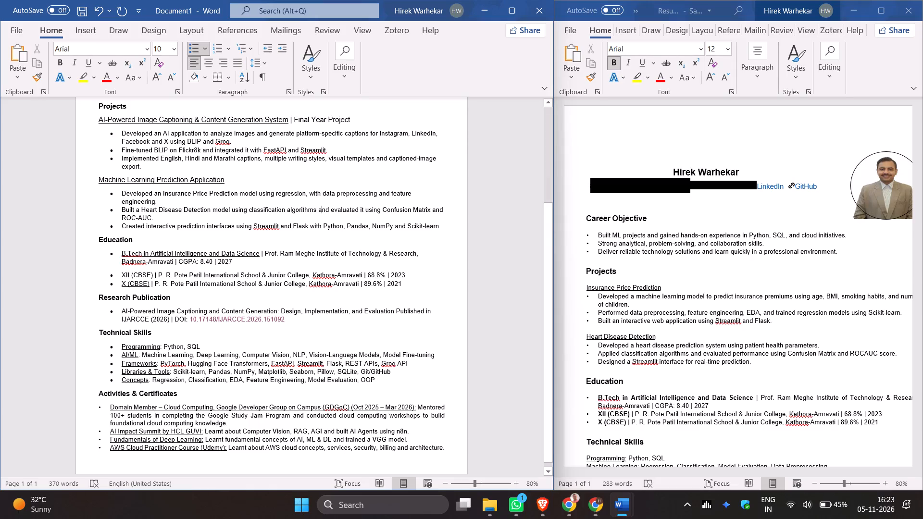
click(303, 254)
click(110, 238)
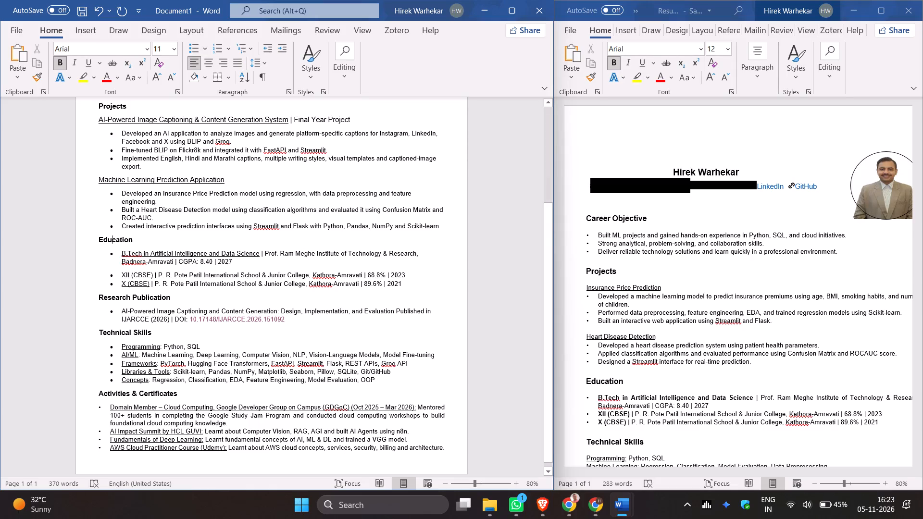
click(112, 336)
click(189, 283)
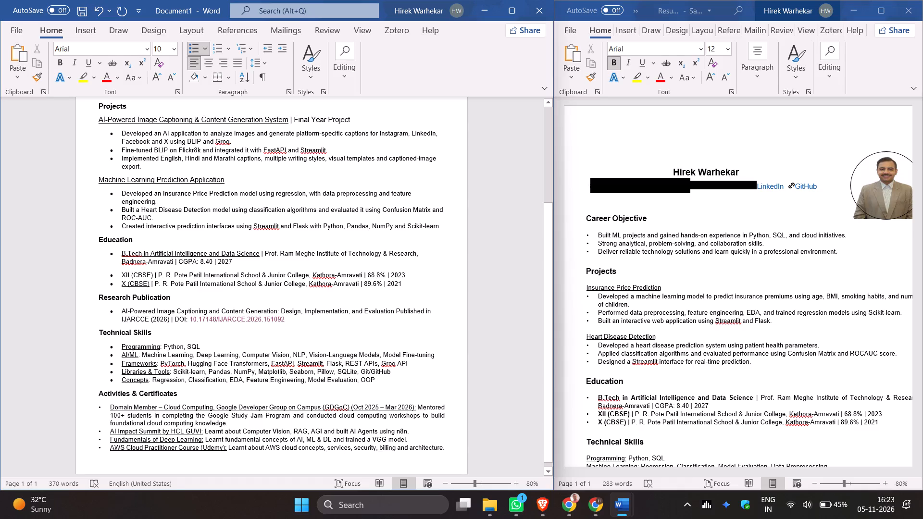
click(120, 394)
click(179, 427)
scroll(187, 406, up, 7)
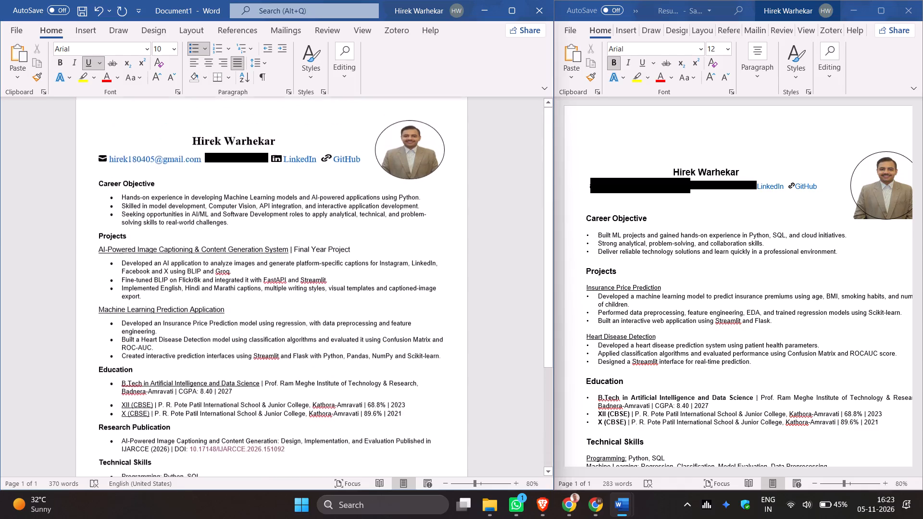
scroll(188, 404, up, 4)
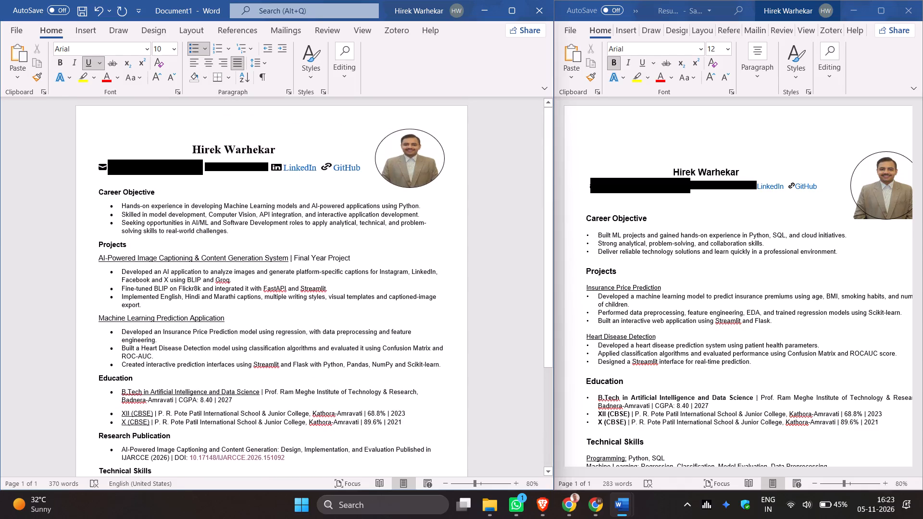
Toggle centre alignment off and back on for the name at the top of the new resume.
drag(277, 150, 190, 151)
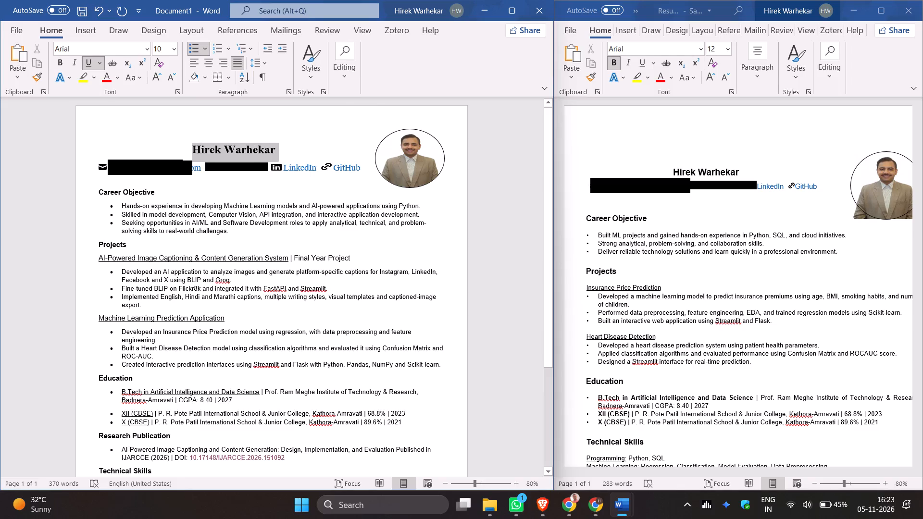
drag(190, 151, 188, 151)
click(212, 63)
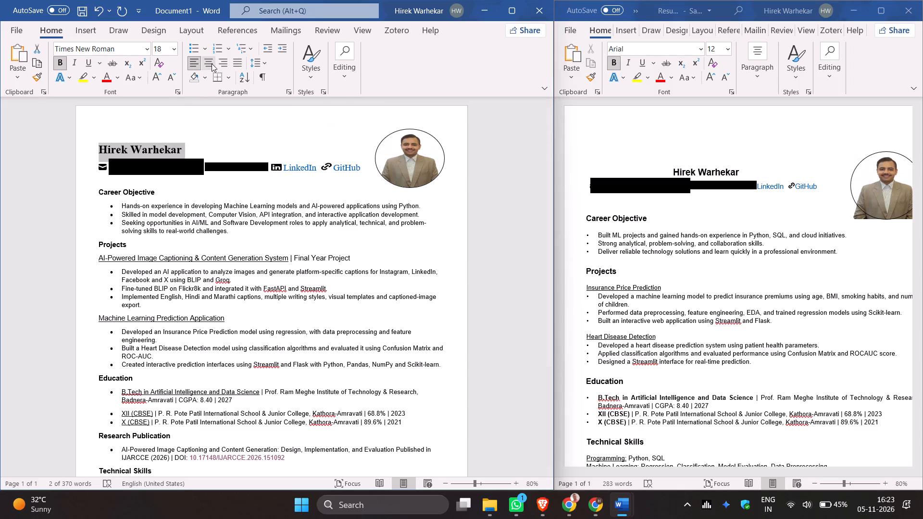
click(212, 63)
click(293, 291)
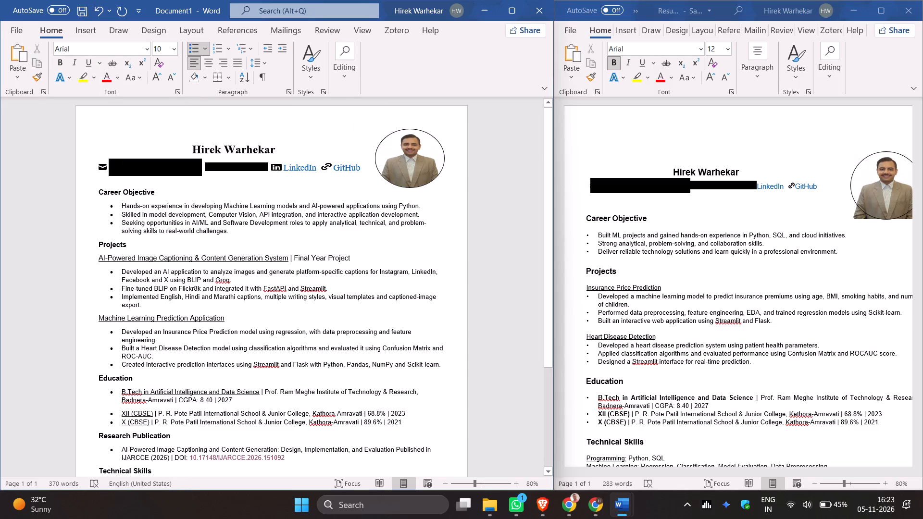
Justify all the new resume's text from the Career Objective heading through the last Activities & Certificates bullet.
drag(96, 190, 234, 244)
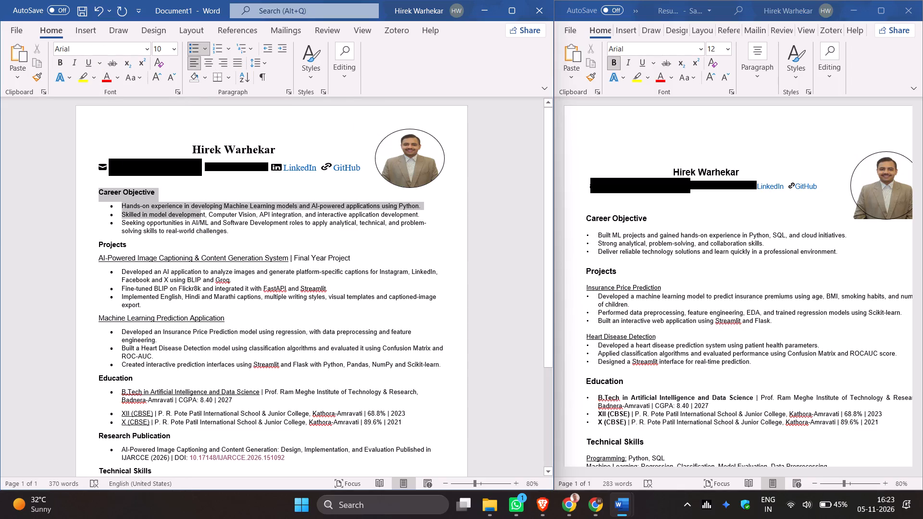
drag(234, 244, 327, 488)
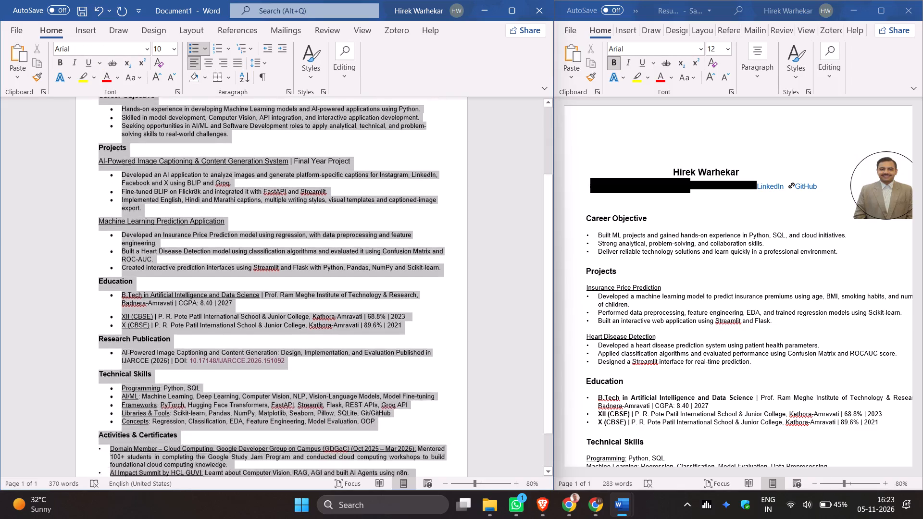
drag(327, 488, 453, 455)
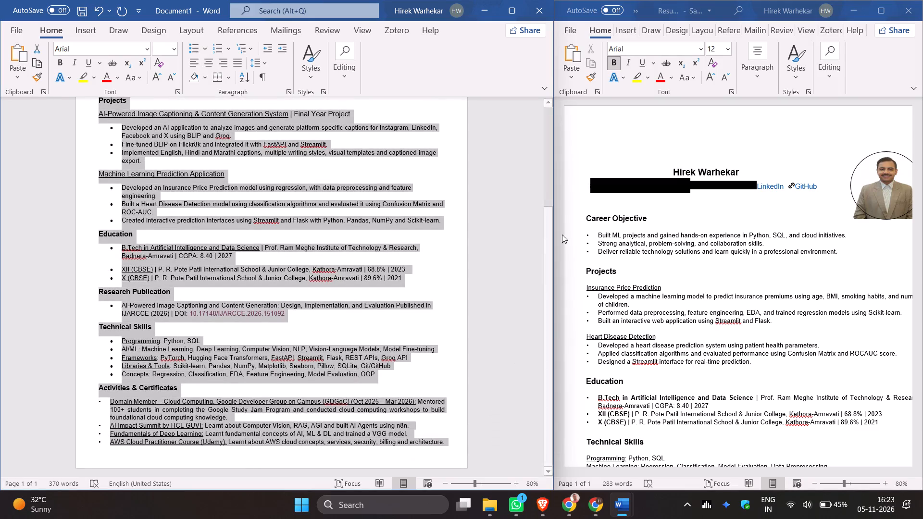
scroll(561, 225, up, 6)
scroll(463, 176, up, 7)
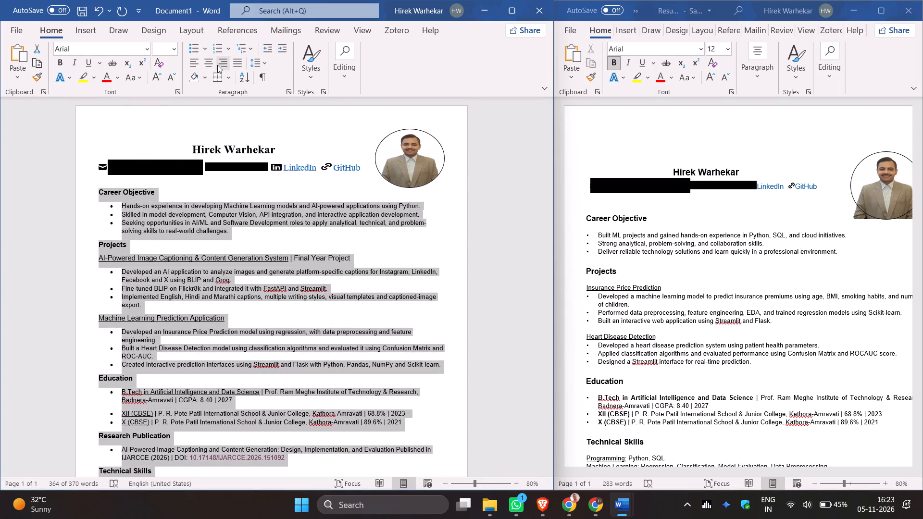
click(239, 60)
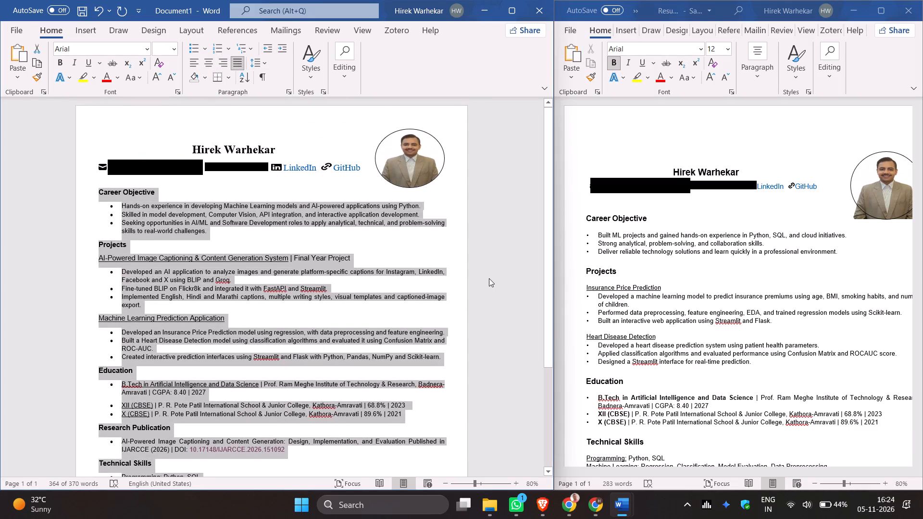
scroll(490, 276, down, 7)
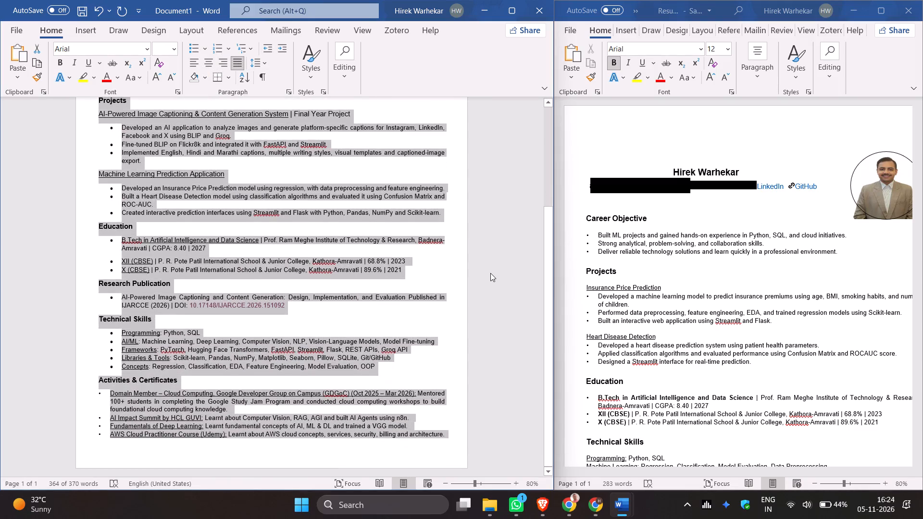
scroll(490, 273, down, 1)
click(490, 273)
scroll(490, 273, up, 4)
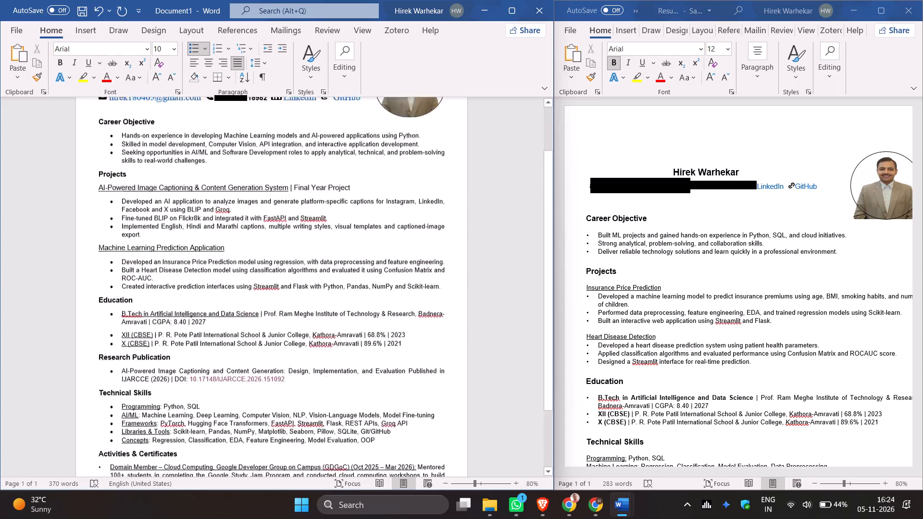
scroll(490, 273, up, 2)
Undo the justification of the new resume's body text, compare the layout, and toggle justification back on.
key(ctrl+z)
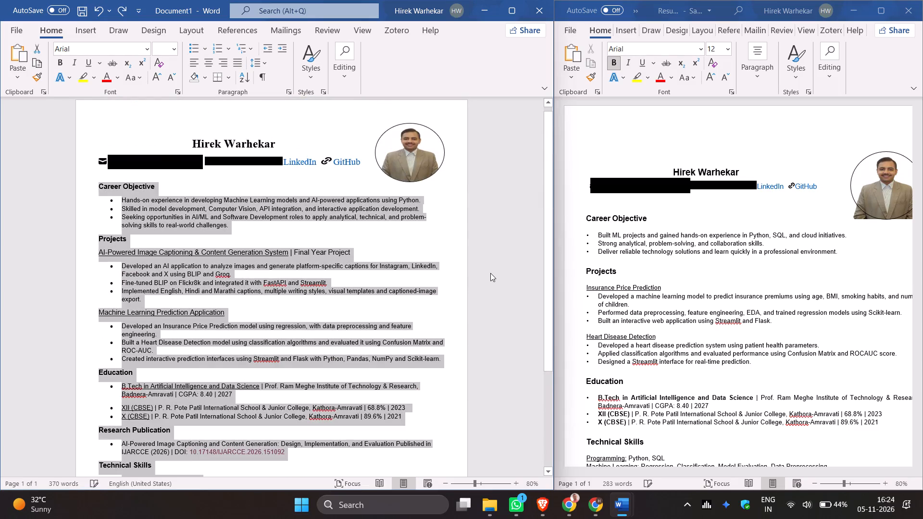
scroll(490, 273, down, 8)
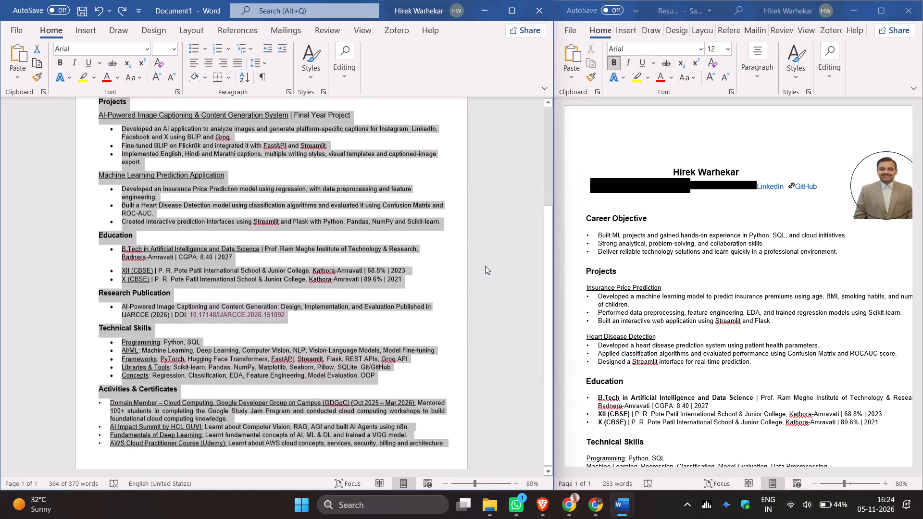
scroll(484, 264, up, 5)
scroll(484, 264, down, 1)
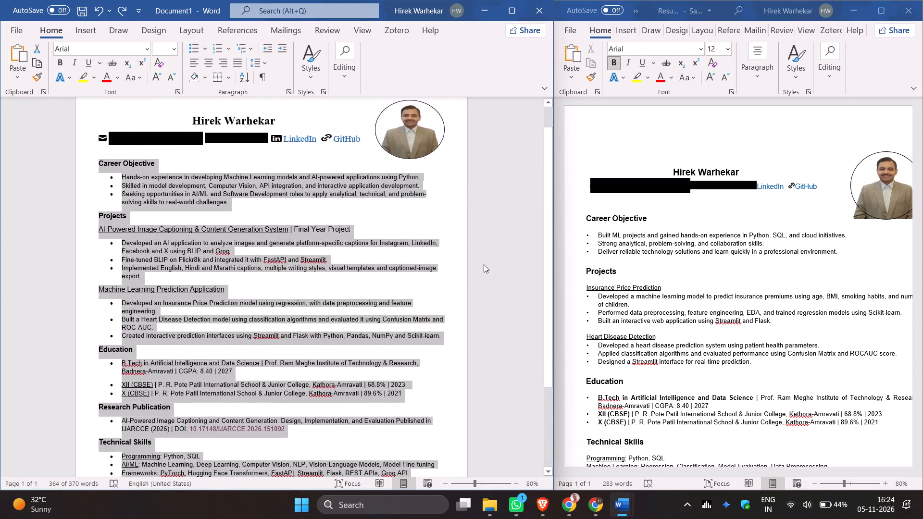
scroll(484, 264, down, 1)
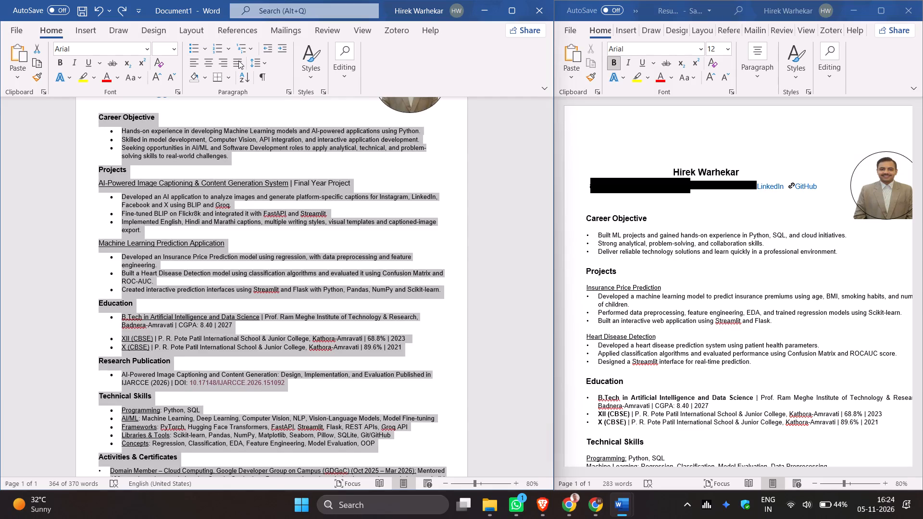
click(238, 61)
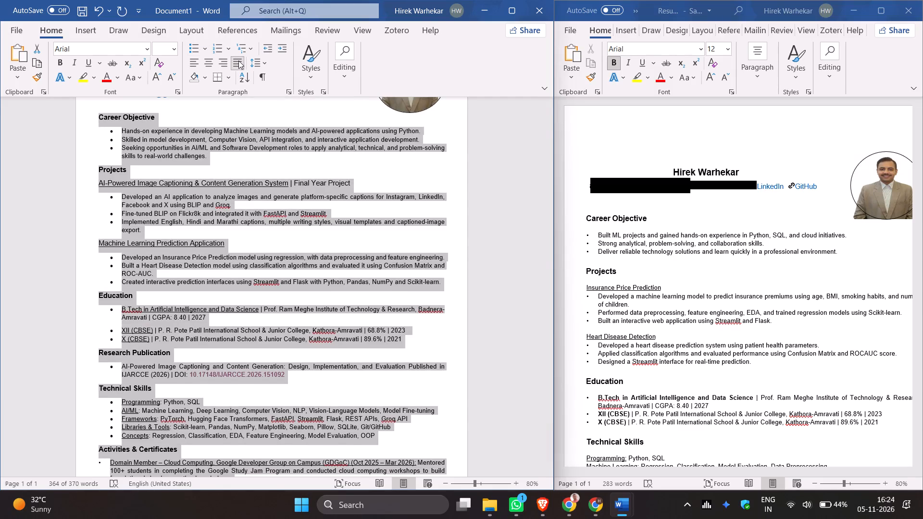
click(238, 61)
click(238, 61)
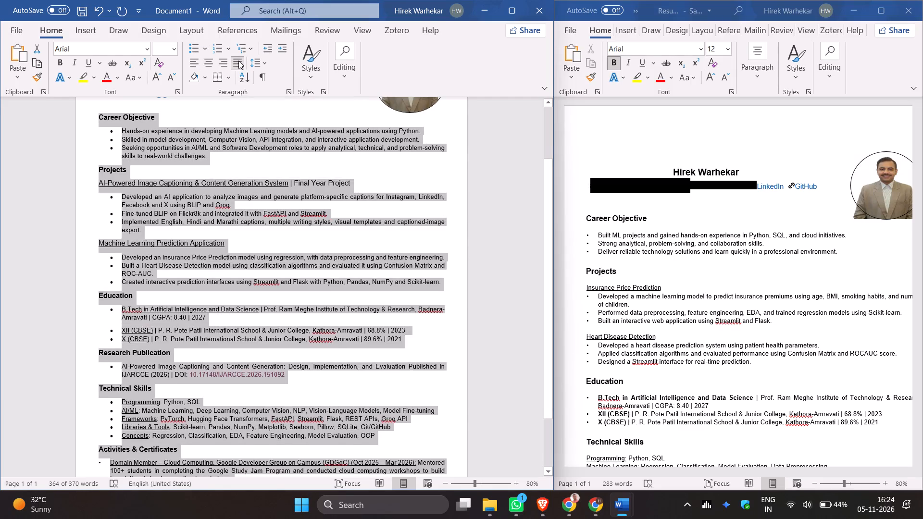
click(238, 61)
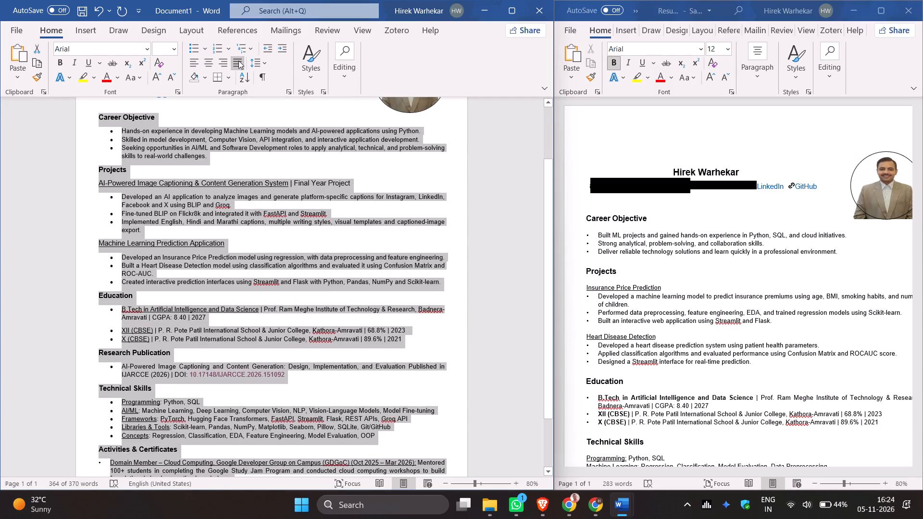
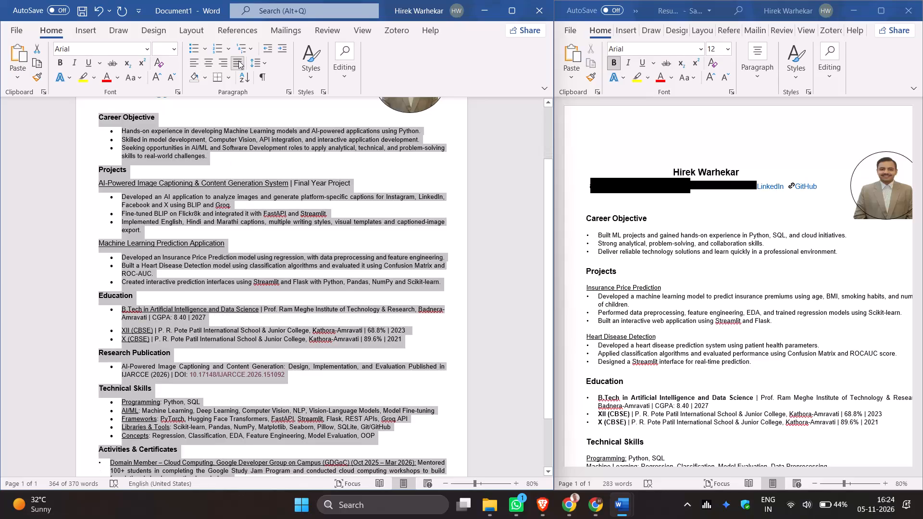
Review the new resume from header to last Activities & Certificates bullet, checking the justified layout and the Career Objective text formatting.
scroll(461, 330, up, 6)
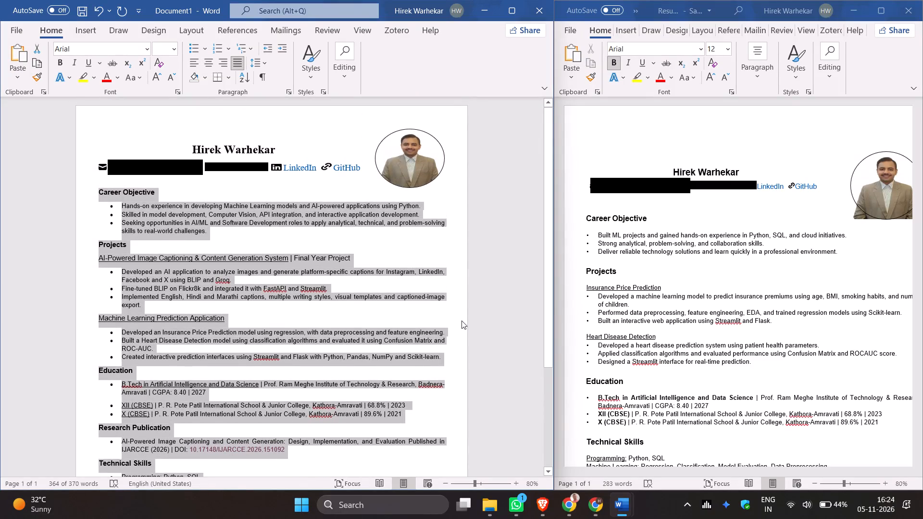
scroll(461, 321, down, 4)
click(502, 280)
scroll(502, 280, down, 8)
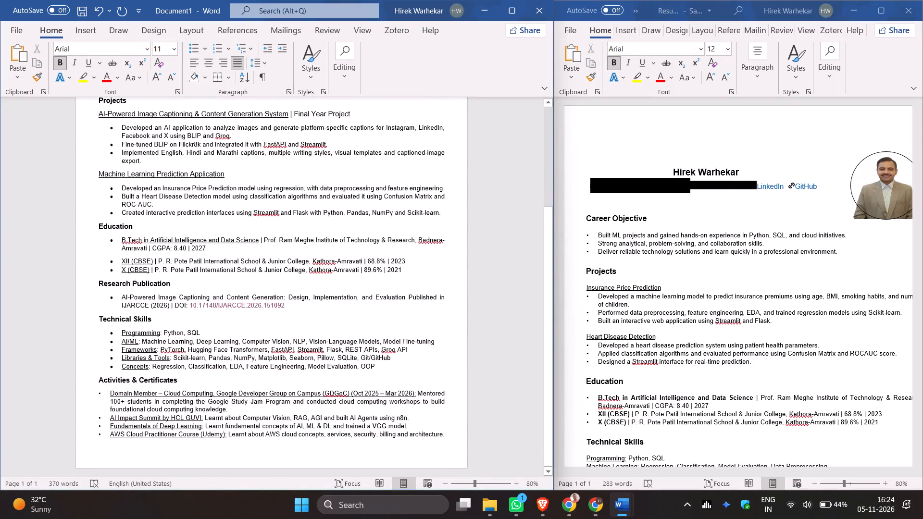
scroll(502, 279, down, 4)
scroll(502, 278, up, 12)
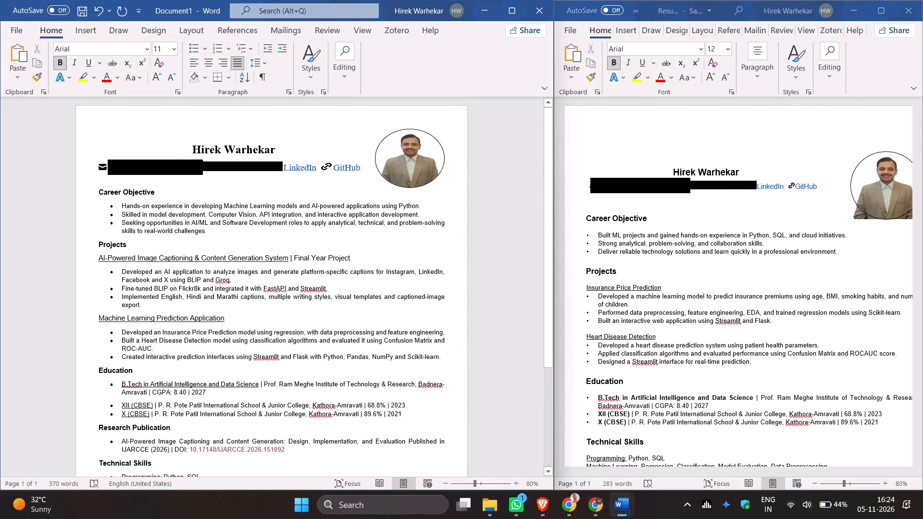
scroll(502, 278, up, 1)
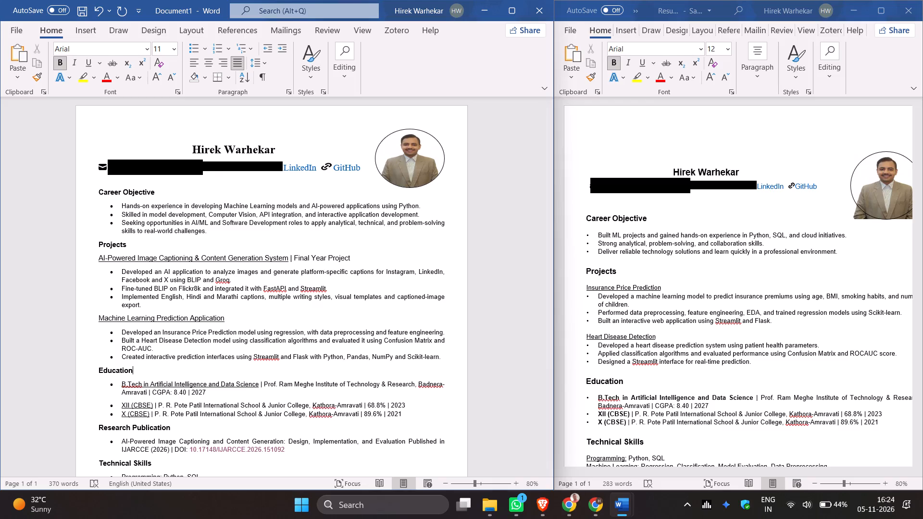
click(141, 195)
click(168, 214)
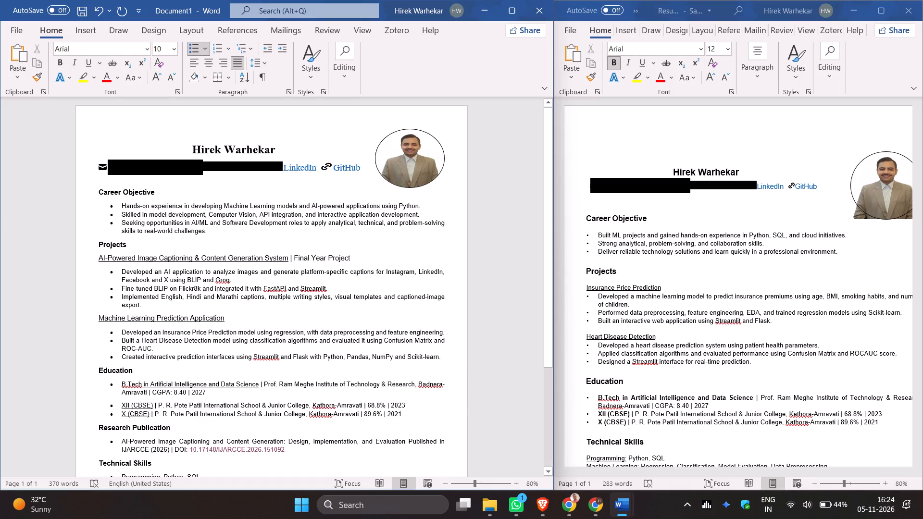
scroll(495, 259, down, 3)
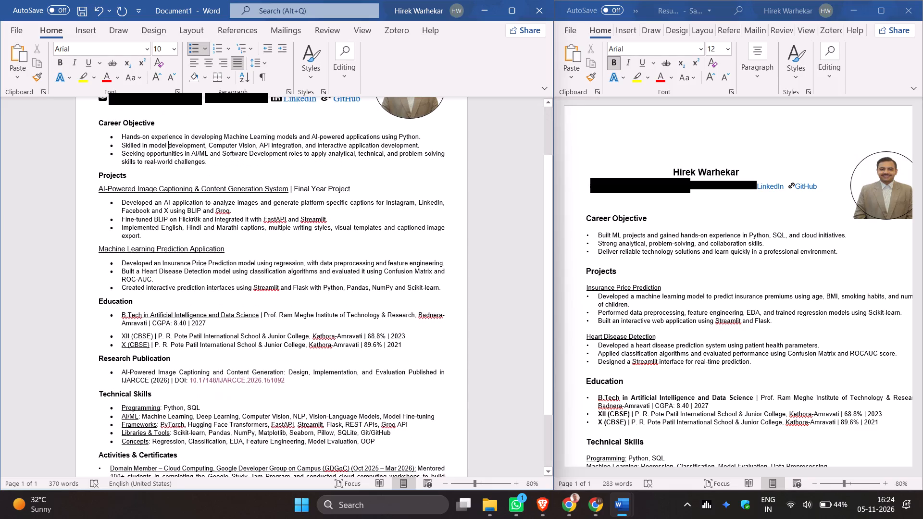
scroll(495, 259, down, 3)
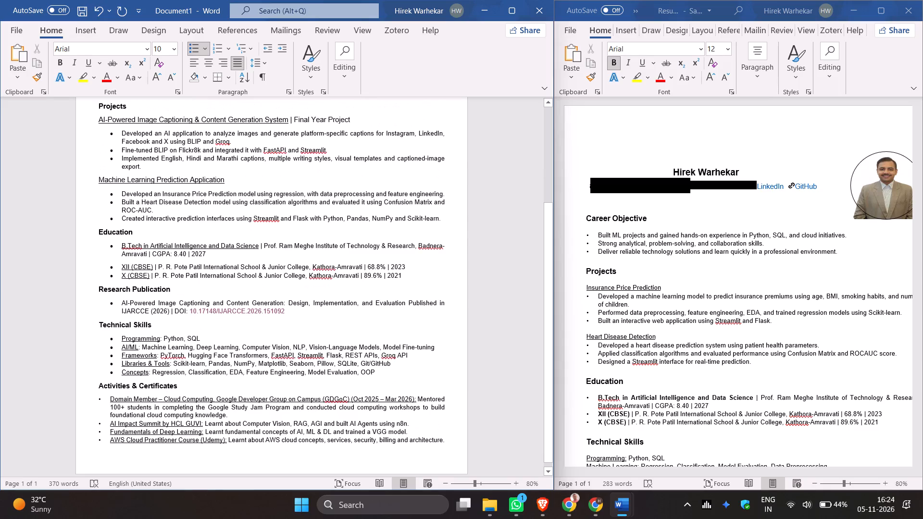
scroll(495, 257, down, 7)
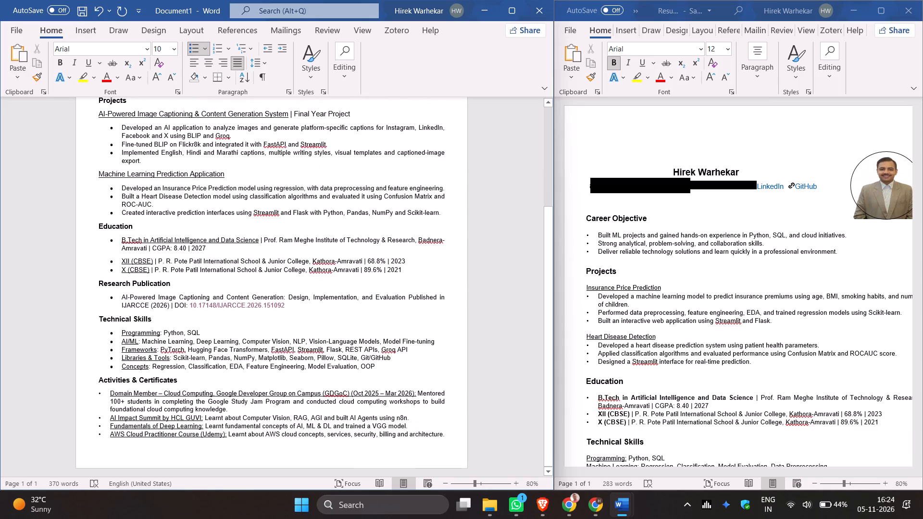
scroll(495, 257, down, 2)
scroll(495, 256, up, 1)
scroll(495, 256, down, 1)
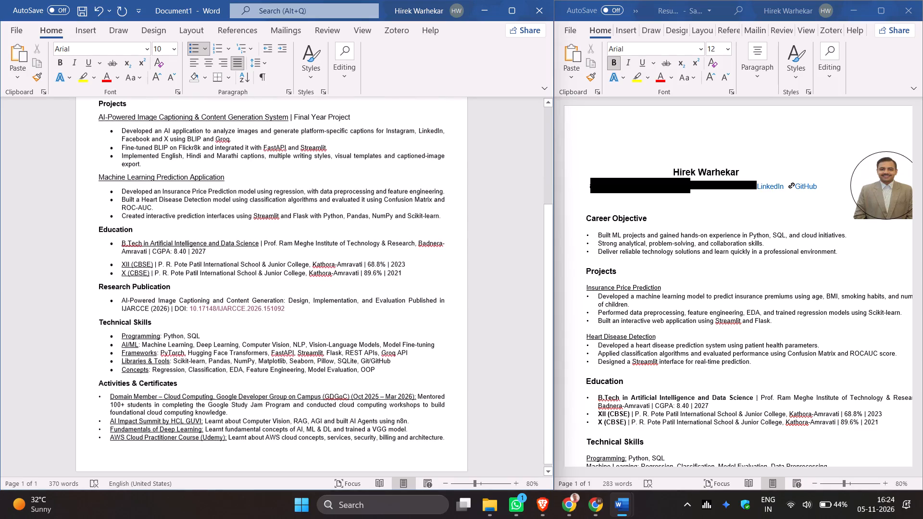
scroll(495, 256, down, 1)
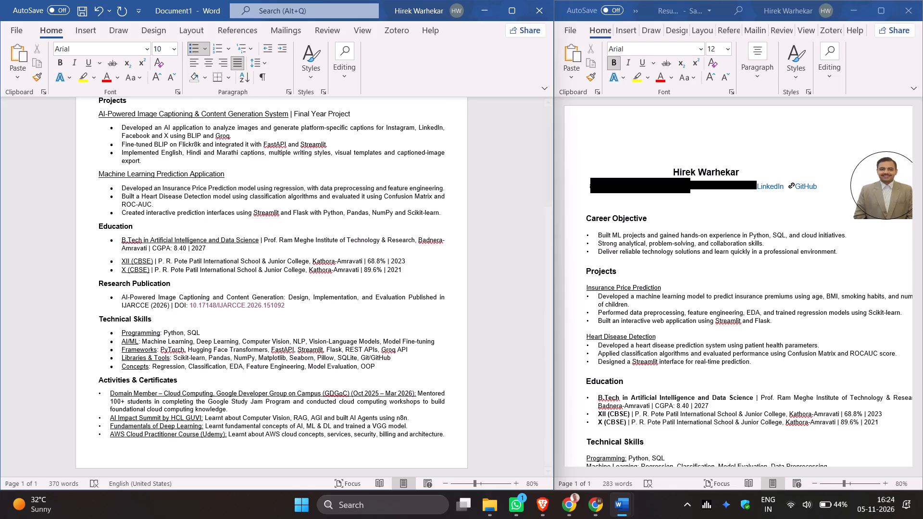
scroll(495, 256, down, 2)
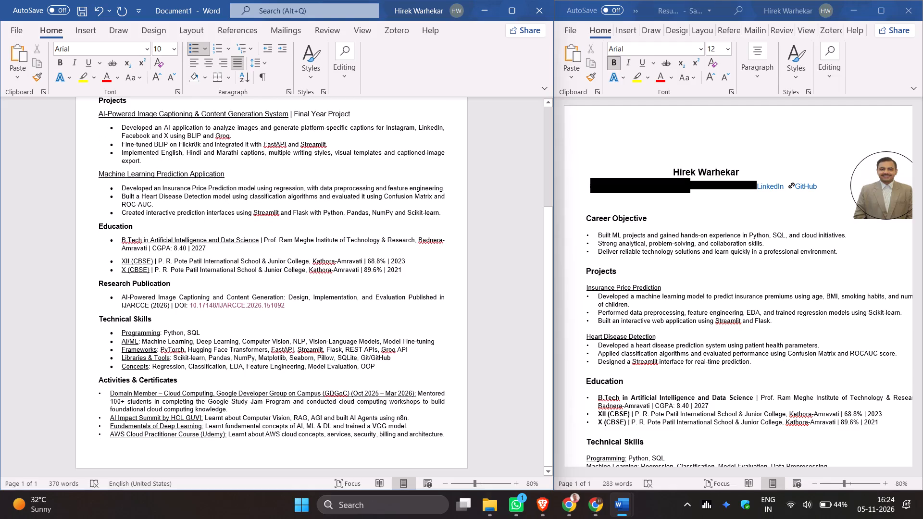
scroll(495, 256, up, 14)
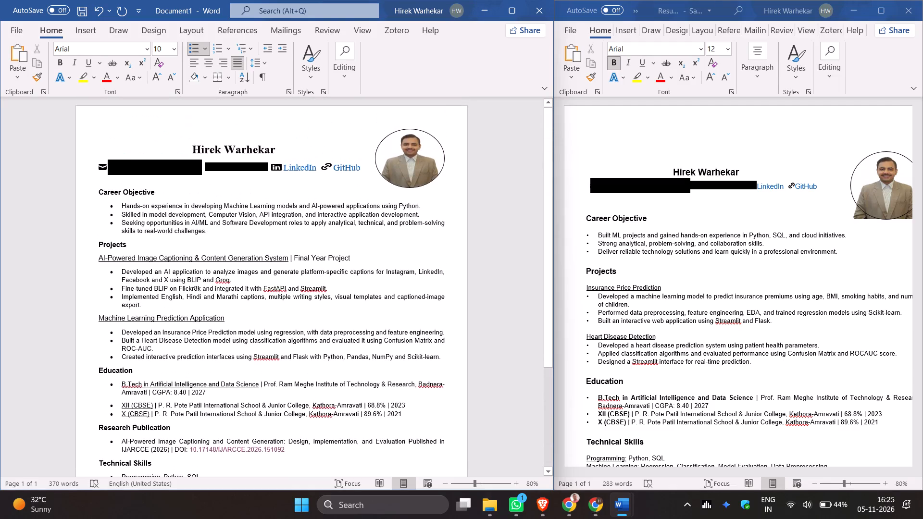
scroll(495, 256, down, 10)
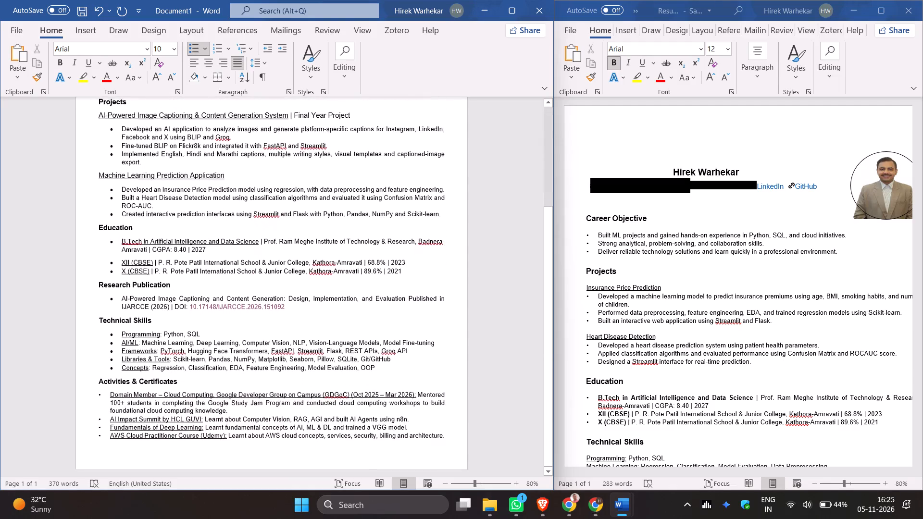
scroll(494, 255, down, 16)
scroll(494, 254, up, 20)
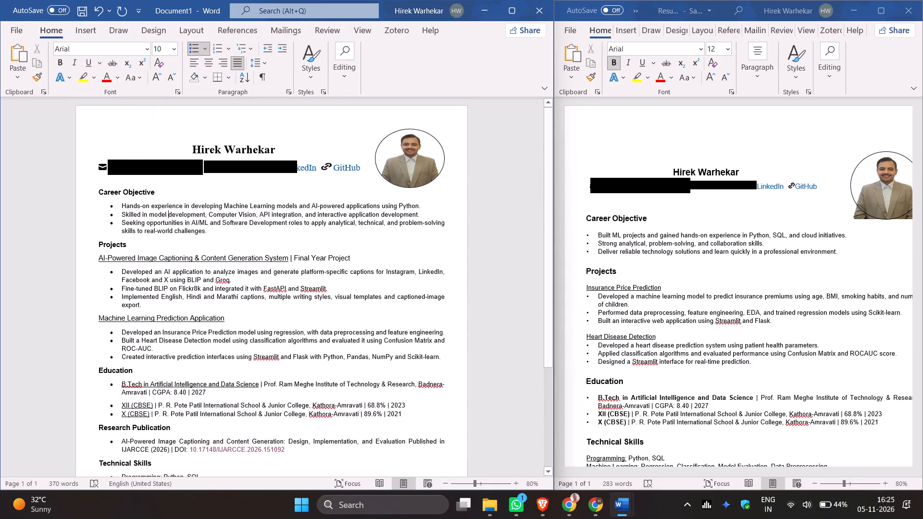
Close the old resume document and maximise the new resume's window.
click(902, 12)
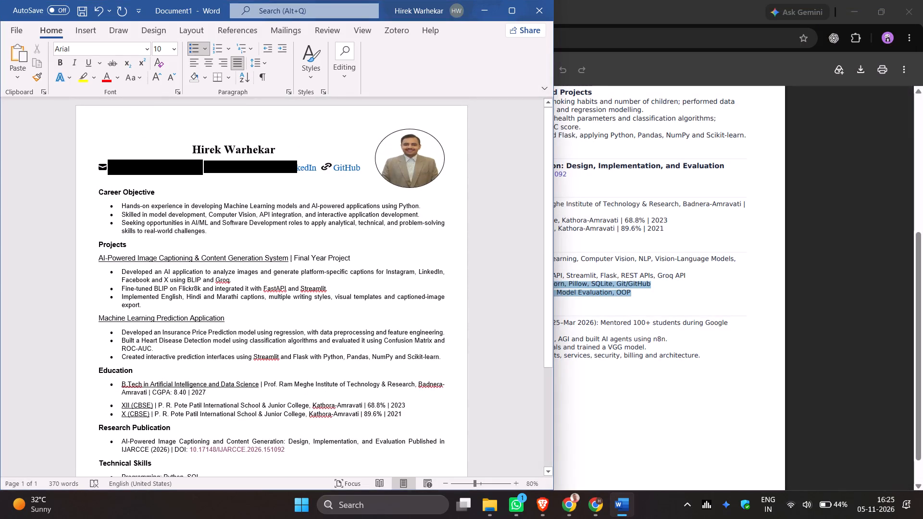
click(519, 5)
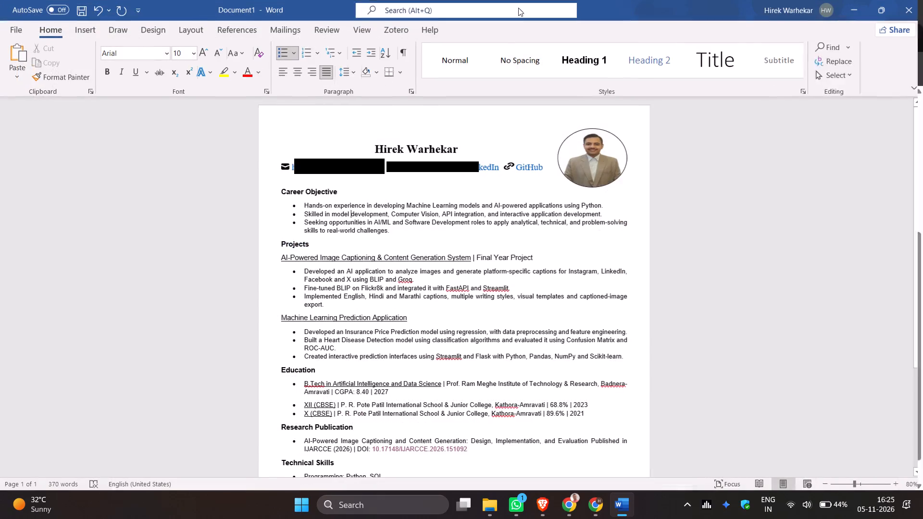
Examine the new resume's full-page layout and spacing, from the header to the Activities & Certificates section.
scroll(743, 233, down, 20)
scroll(743, 233, down, 5)
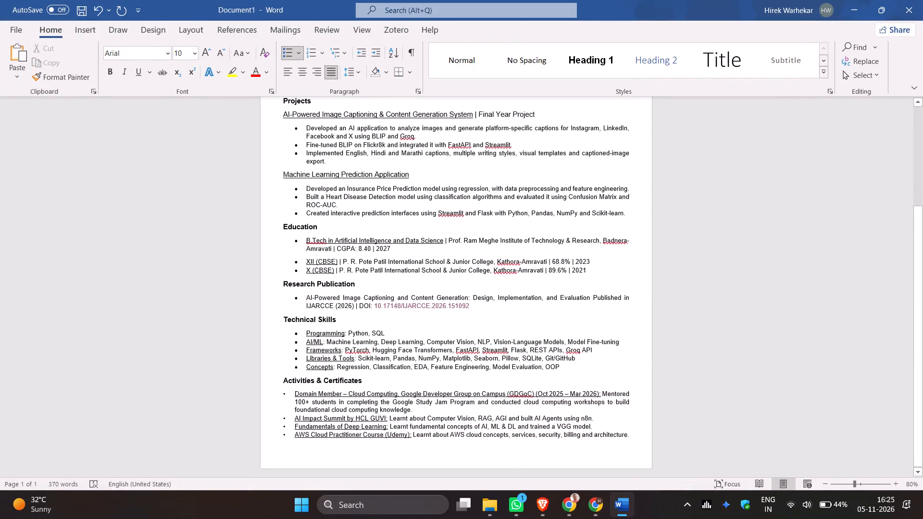
scroll(744, 220, up, 1)
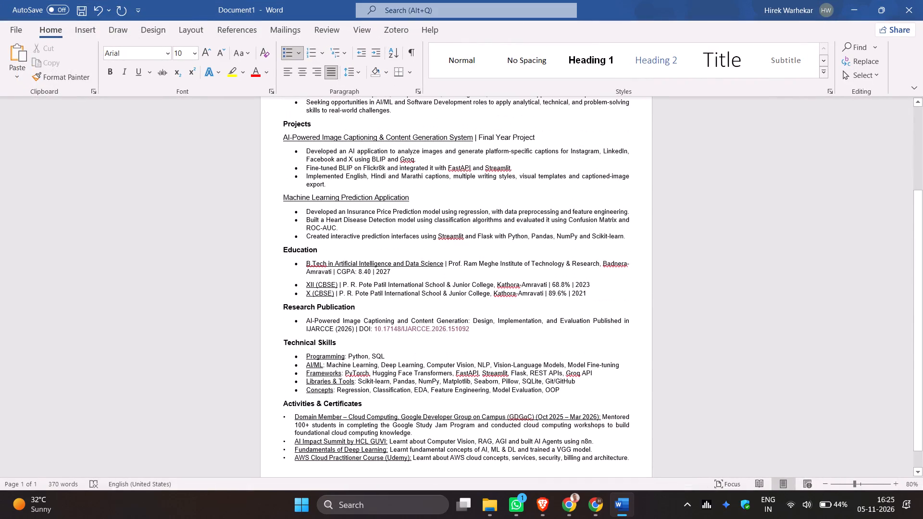
scroll(744, 220, up, 8)
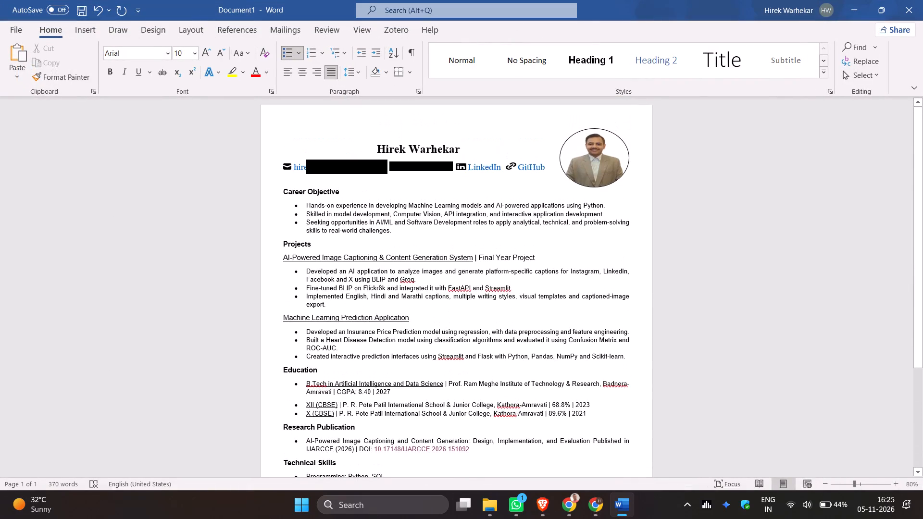
scroll(743, 219, down, 5)
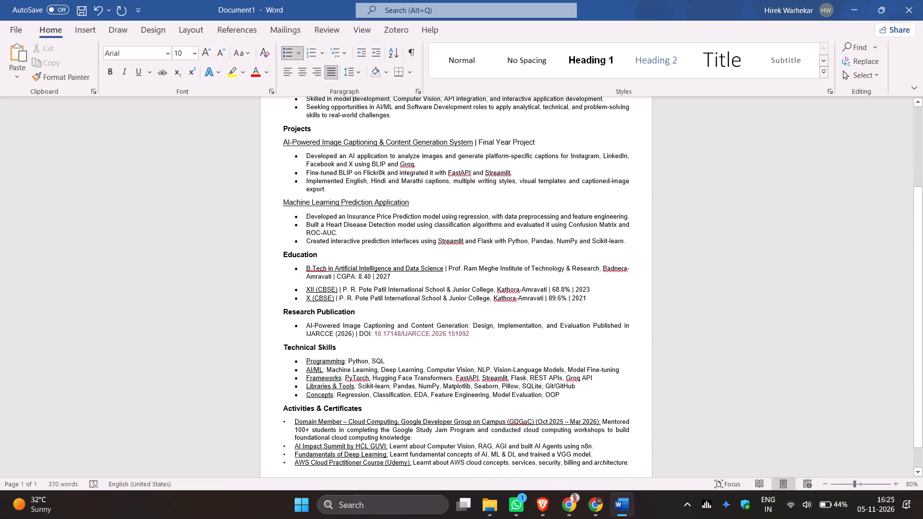
scroll(743, 219, down, 5)
scroll(743, 219, up, 5)
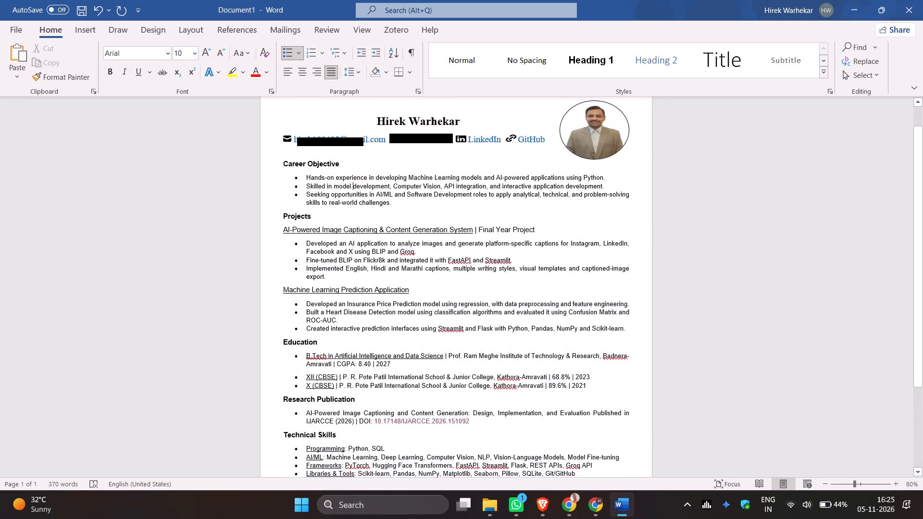
Insert two spaces before the separator after X (CBSE) in Education to line it up with the XII (CBSE) line.
scroll(742, 219, down, 3)
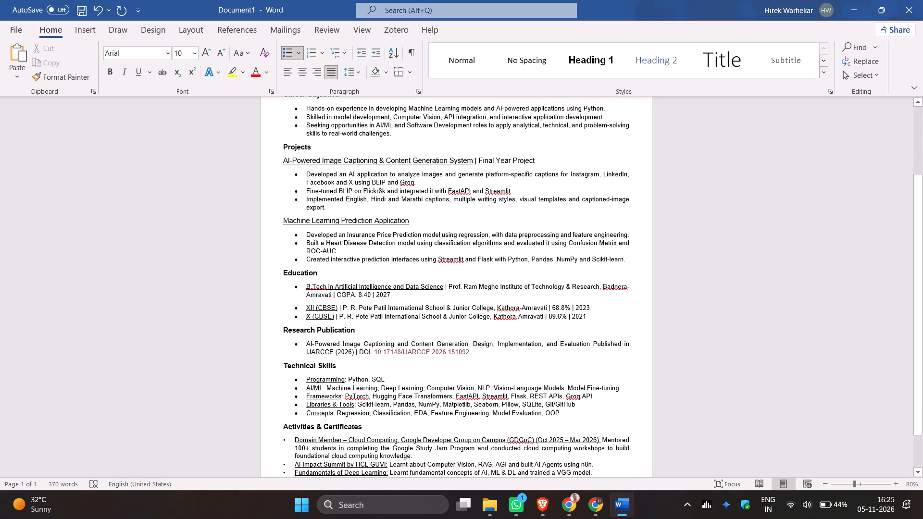
click(335, 316)
key(space)
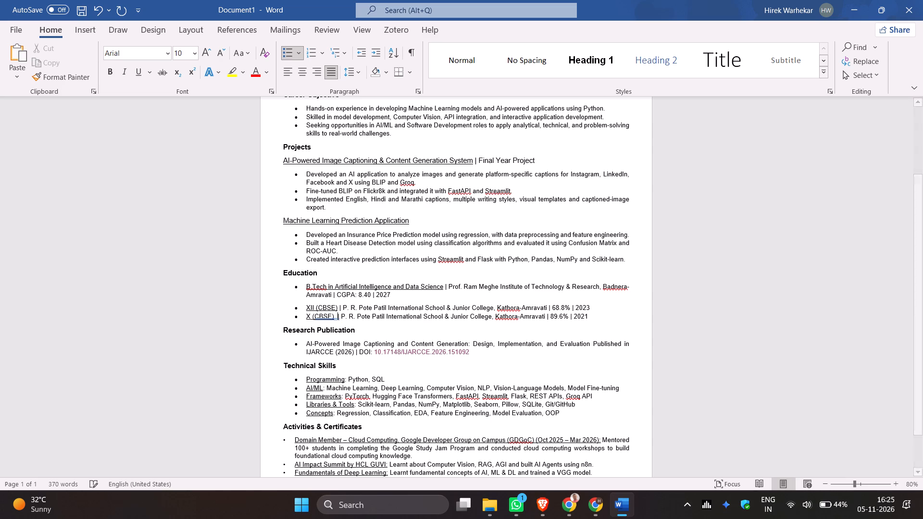
key(space)
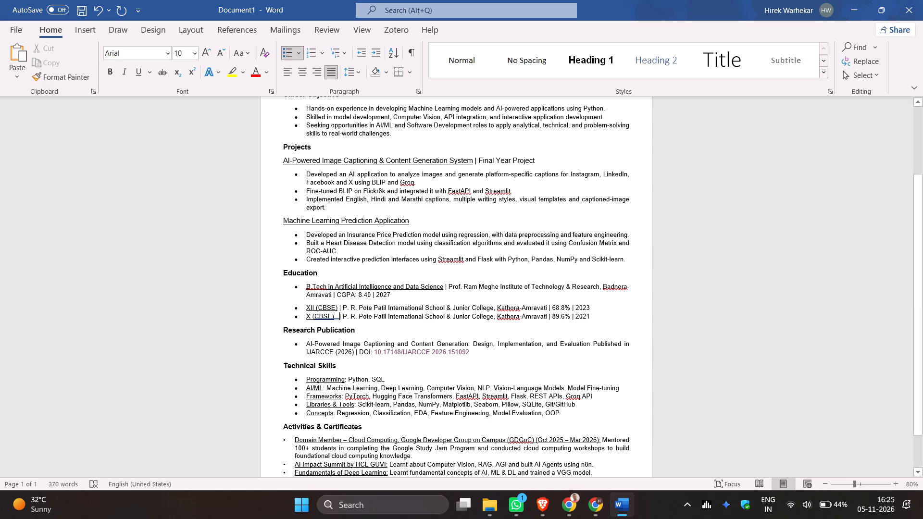
click(700, 279)
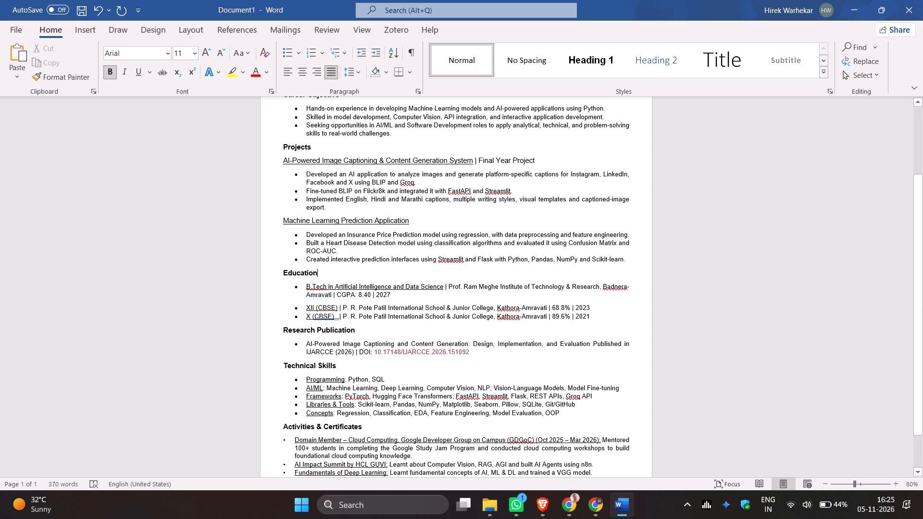
Proofread the new resume once more, covering every section and the space remaining at the end of the page.
scroll(700, 279, down, 2)
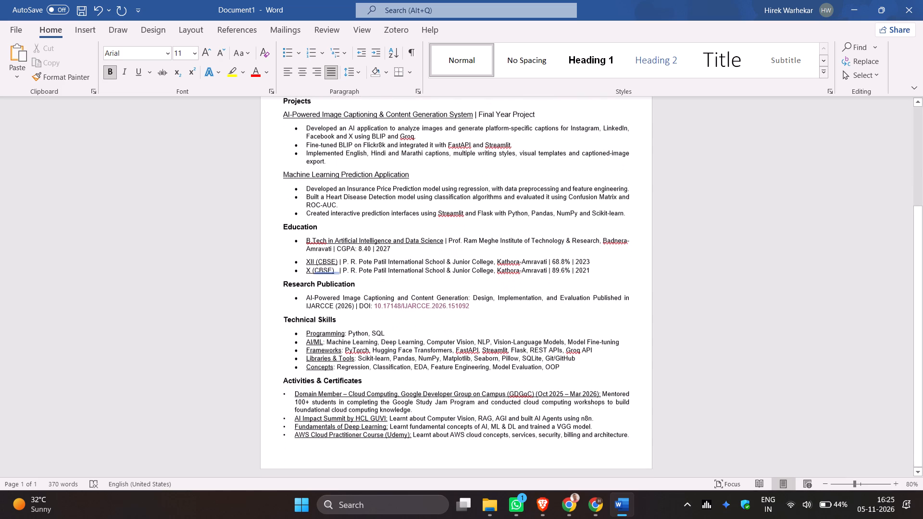
scroll(700, 279, down, 2)
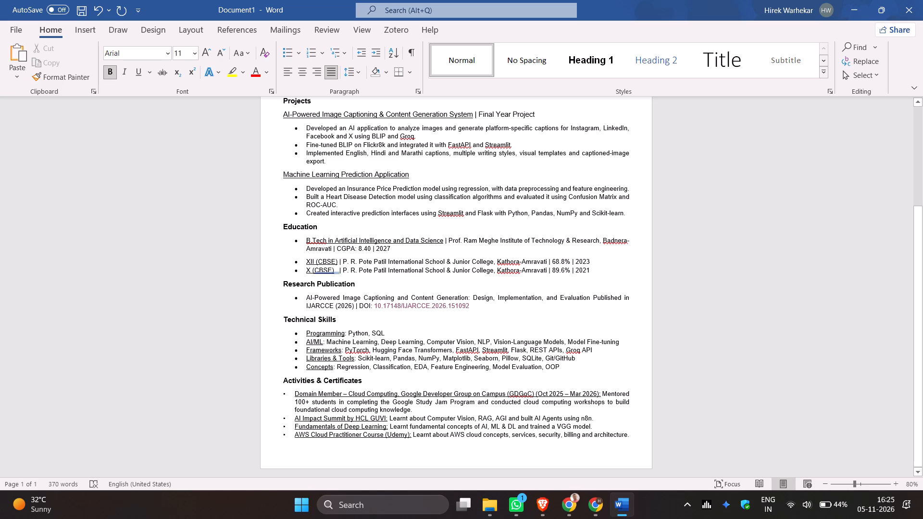
scroll(700, 276, down, 7)
scroll(700, 276, up, 14)
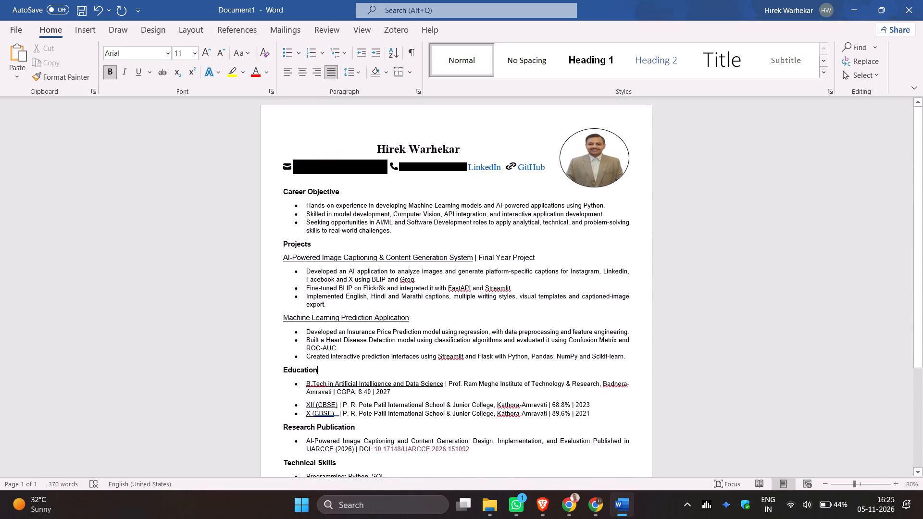
scroll(701, 276, down, 16)
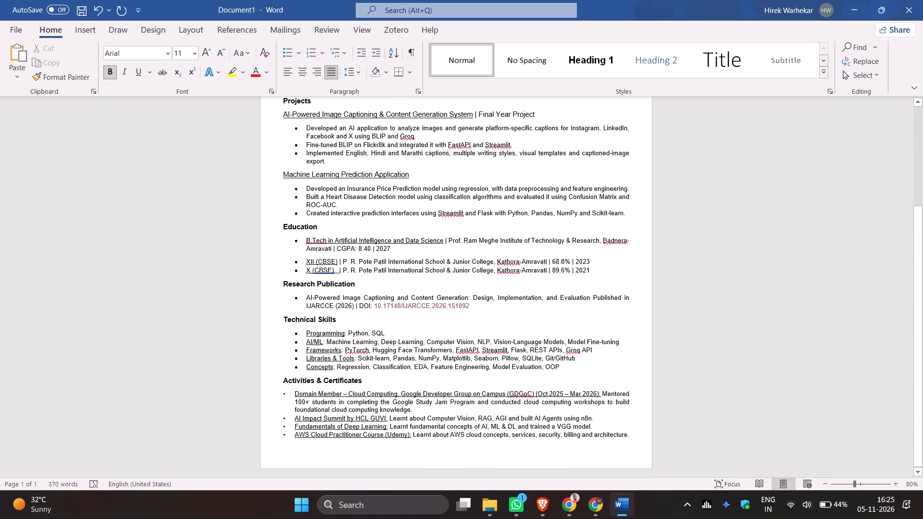
scroll(701, 276, up, 12)
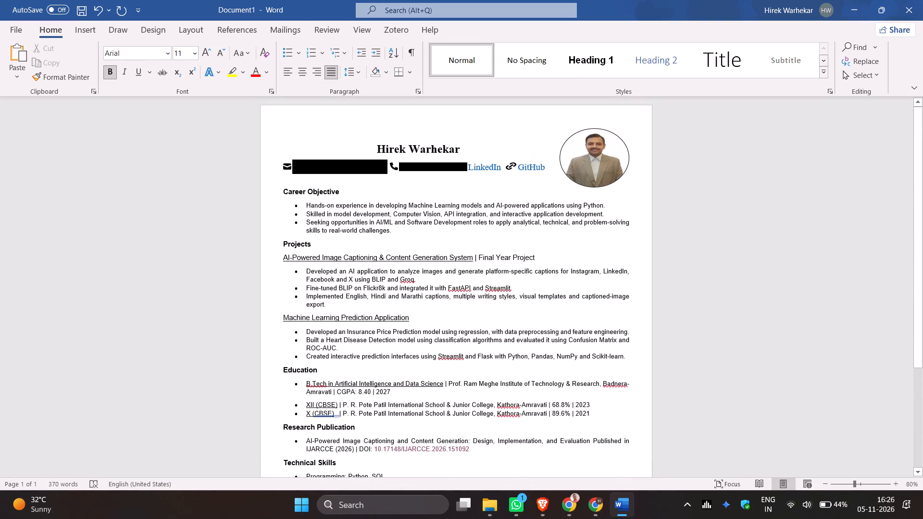
Save the new resume to the Desktop as a Word document named Resume plus the owner's first and last name, joined by underscores.
click(78, 8)
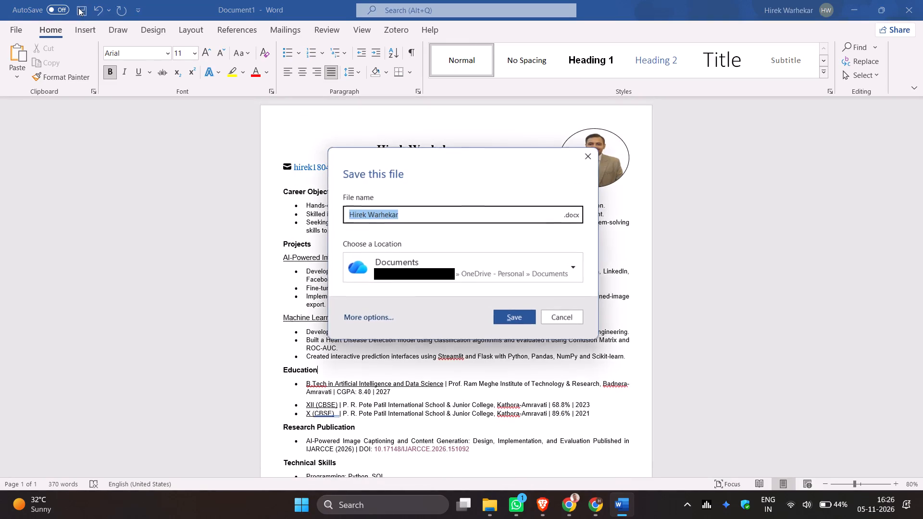
click(439, 277)
click(423, 121)
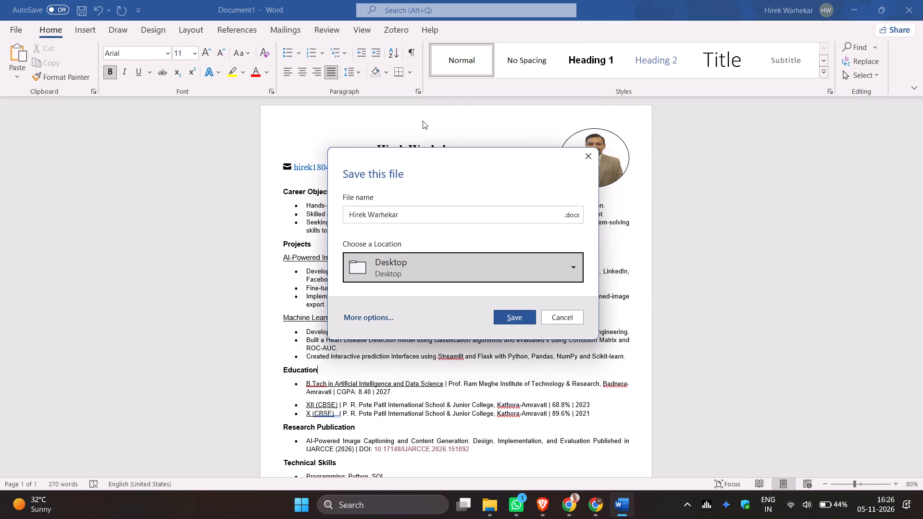
drag(401, 213, 360, 212)
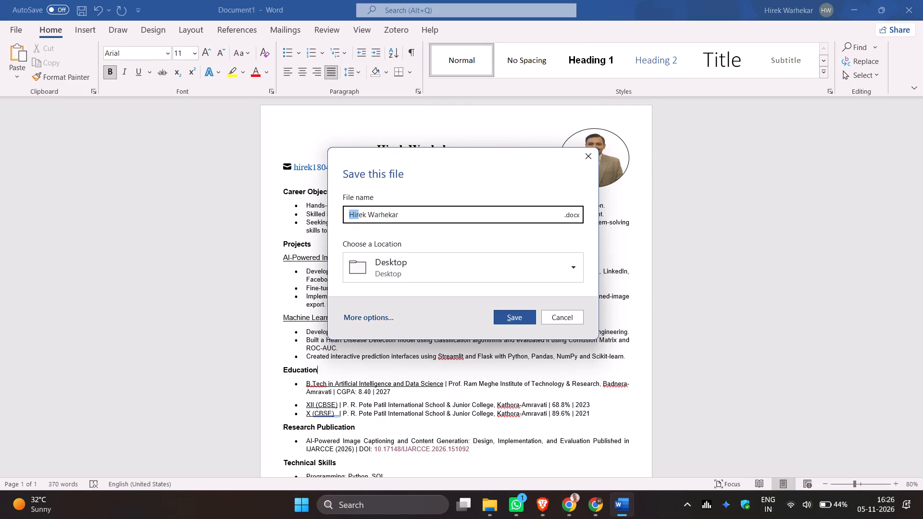
click(399, 217)
drag(399, 217, 347, 212)
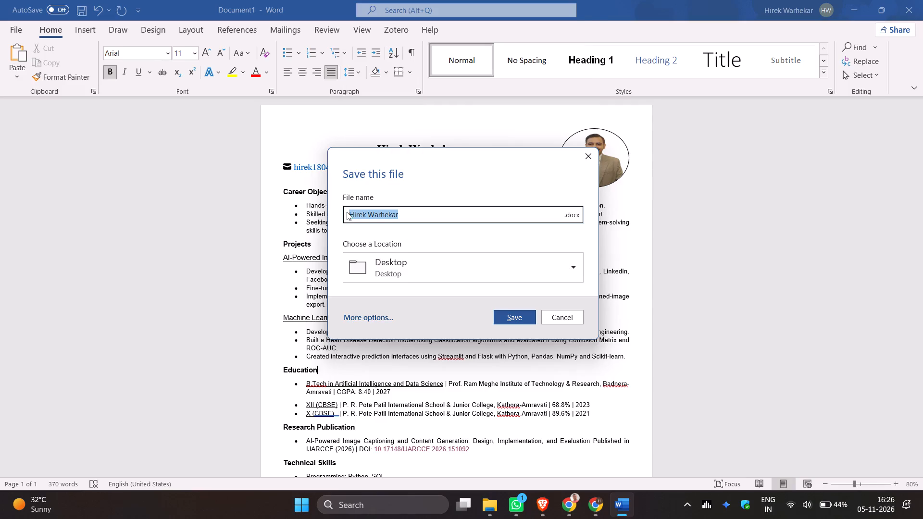
drag(347, 212, 347, 211)
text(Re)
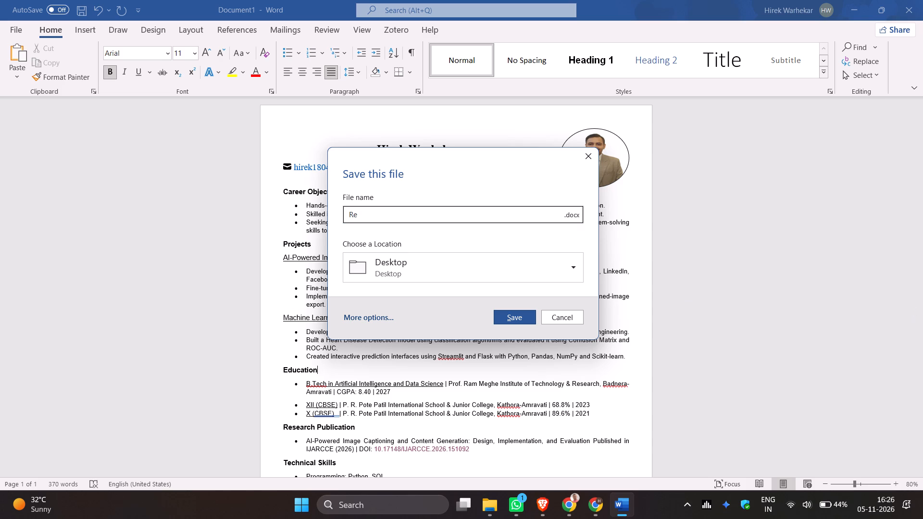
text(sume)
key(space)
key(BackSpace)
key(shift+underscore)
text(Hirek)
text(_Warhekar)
click(504, 320)
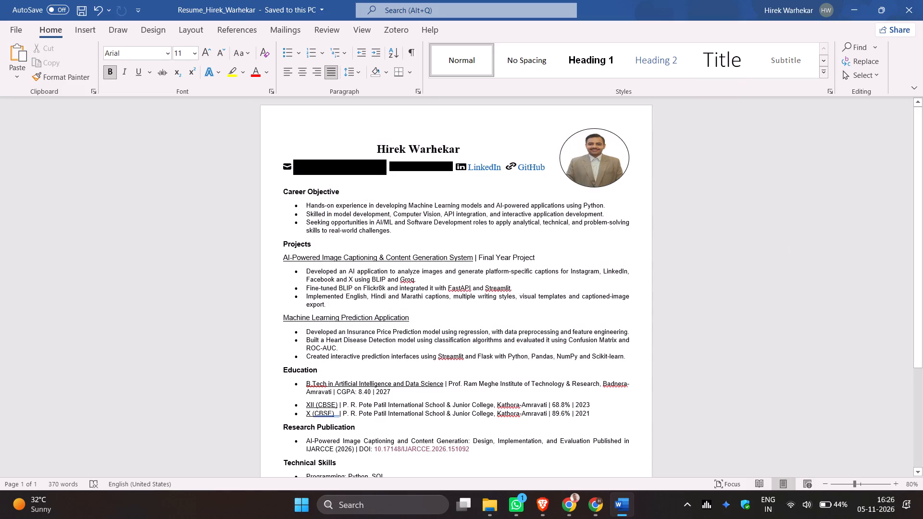
Save a PDF copy of the resume to the Desktop under the same file name.
scroll(187, 204, down, 20)
scroll(187, 204, down, 1)
scroll(190, 198, up, 4)
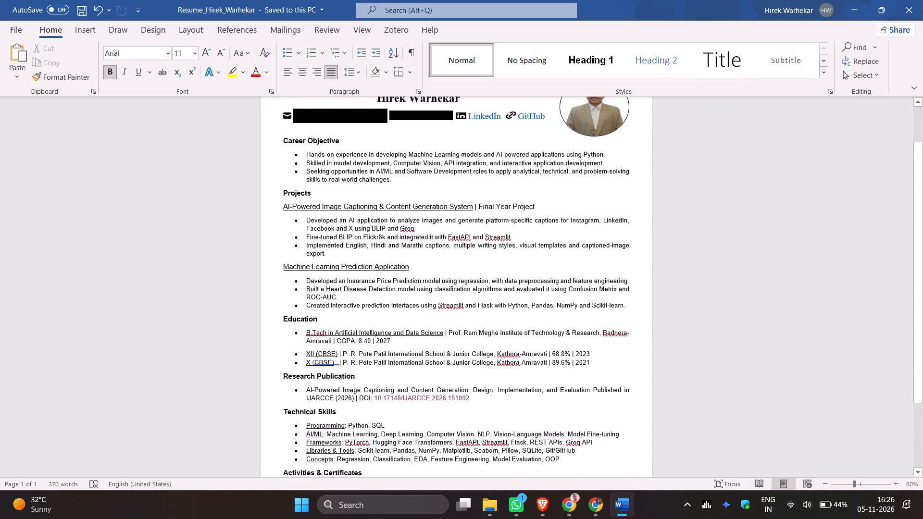
scroll(190, 198, up, 9)
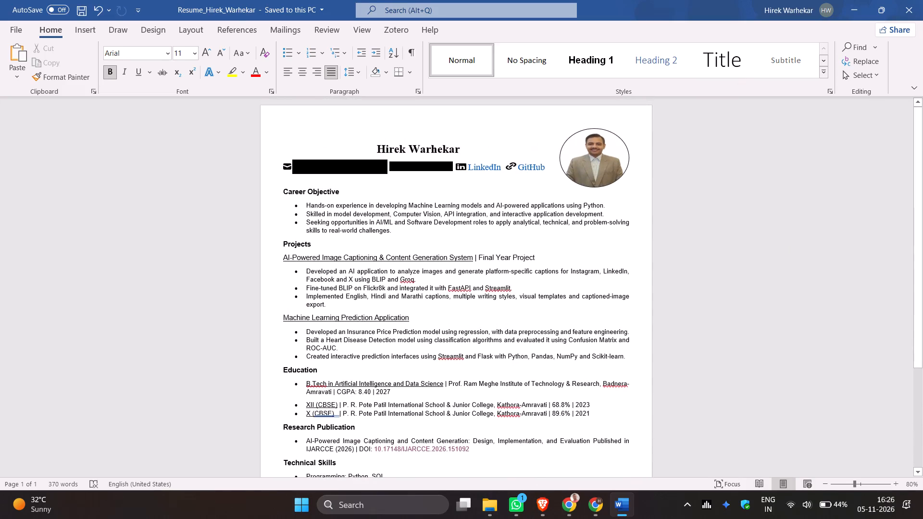
click(16, 32)
click(41, 193)
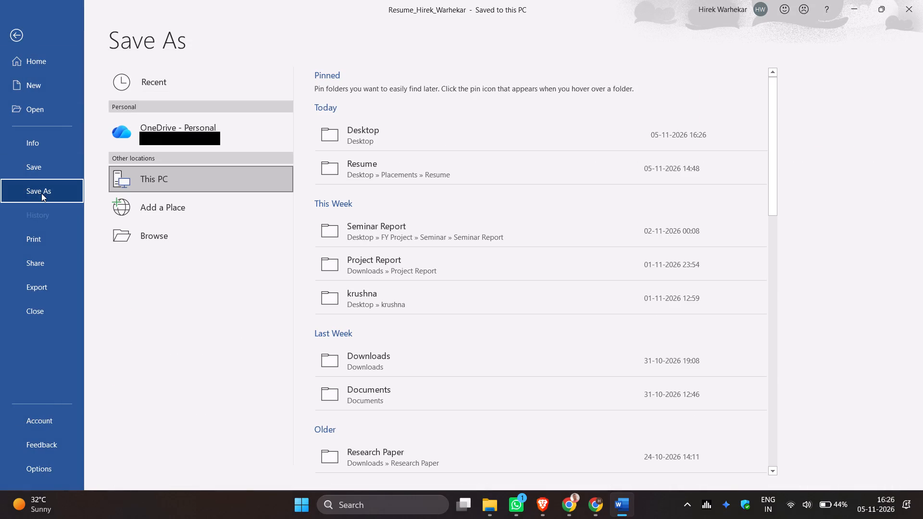
double_click(388, 138)
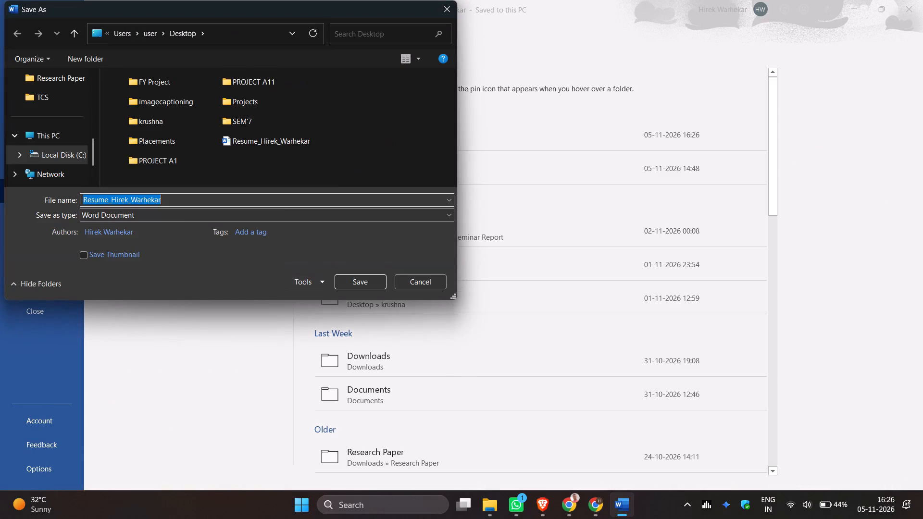
click(150, 216)
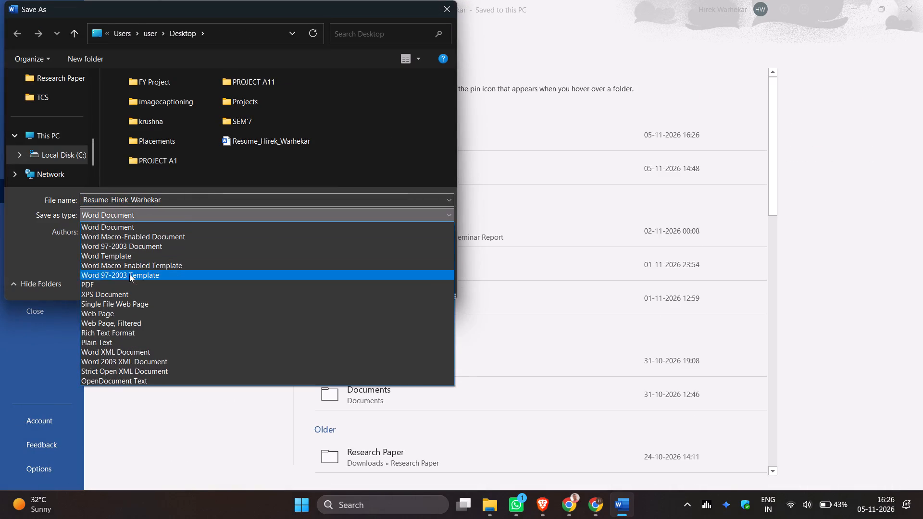
click(126, 282)
click(368, 307)
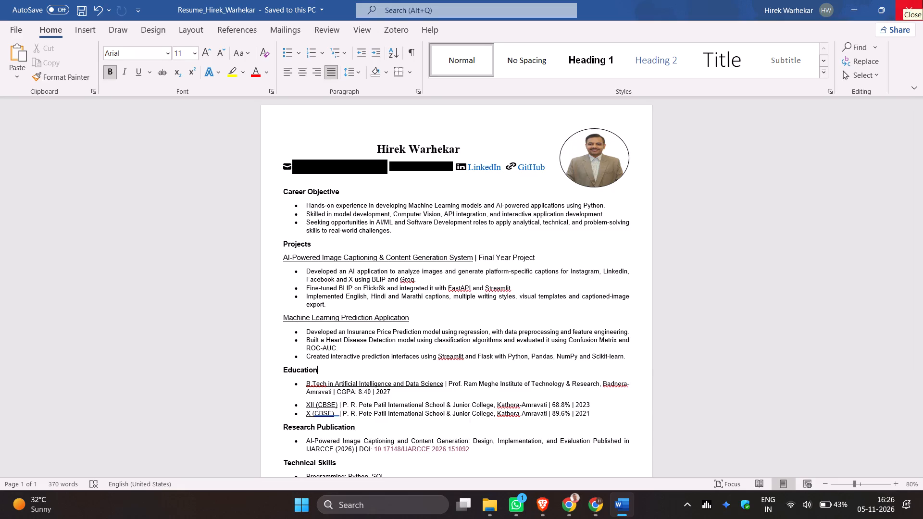
click(914, 0)
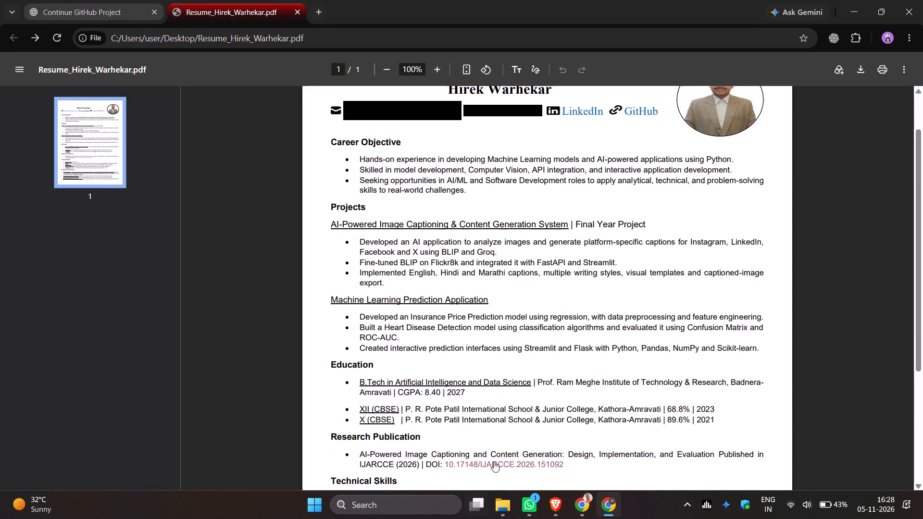
Test the DOI link under Research Publication once more and return to the resume PDF.
click(495, 463)
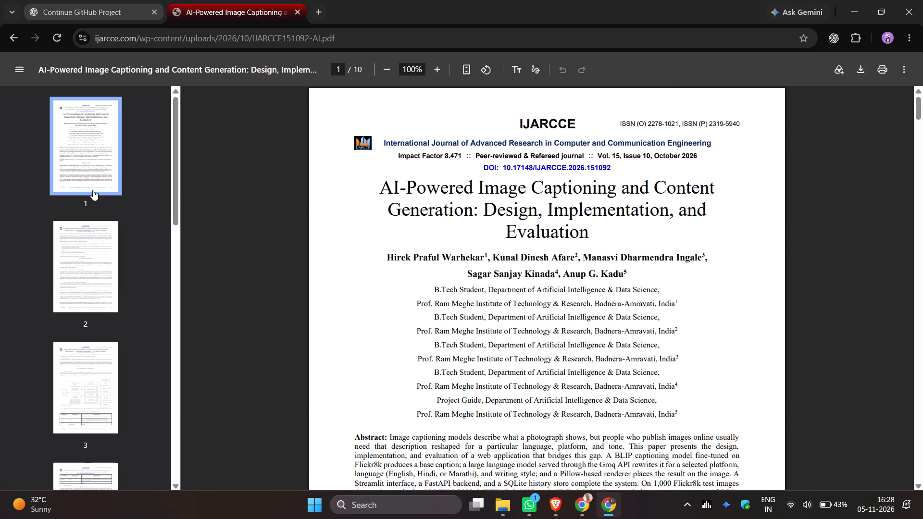
click(16, 40)
Test the GitHub, LinkedIn and email links in the resume PDF's header, returning to the resume after each opened page.
scroll(455, 340, up, 1)
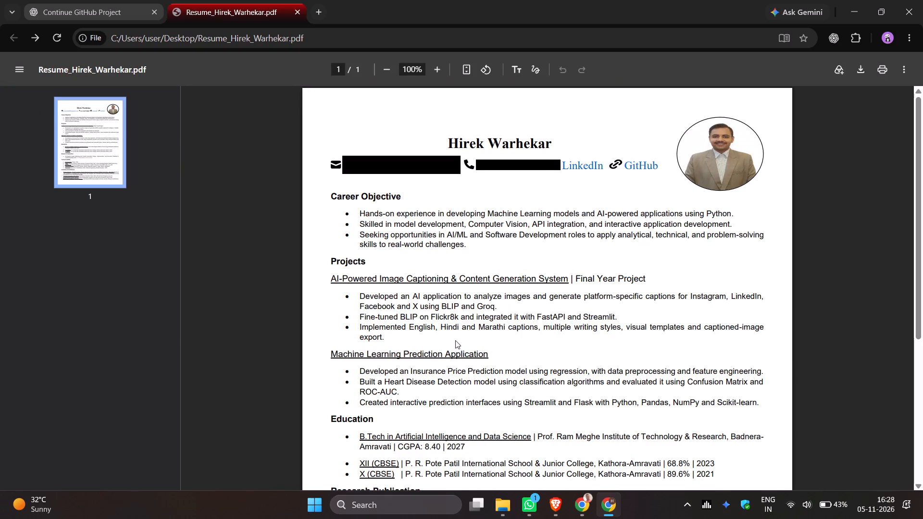
scroll(455, 340, up, 2)
click(647, 165)
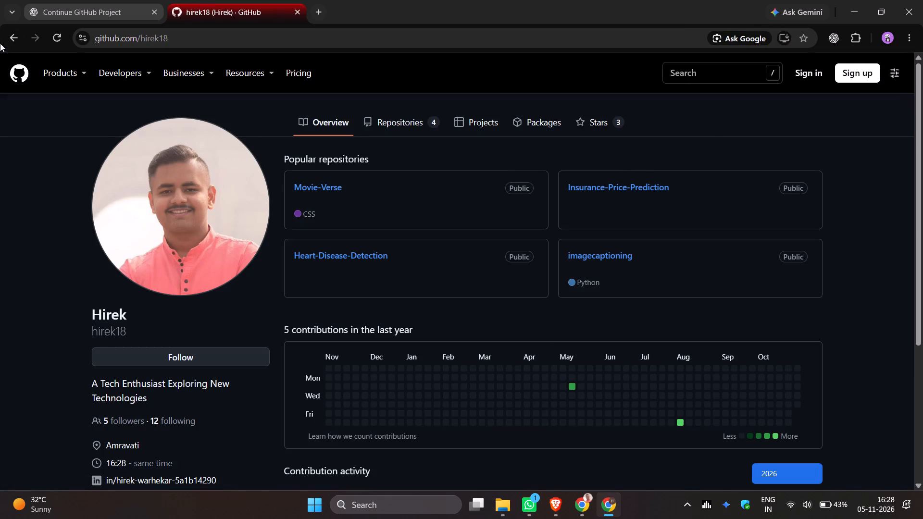
click(12, 34)
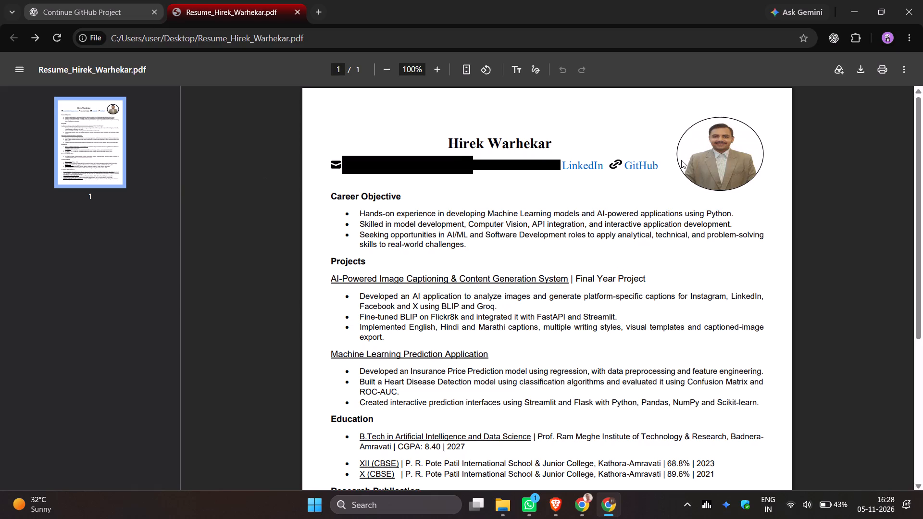
click(593, 161)
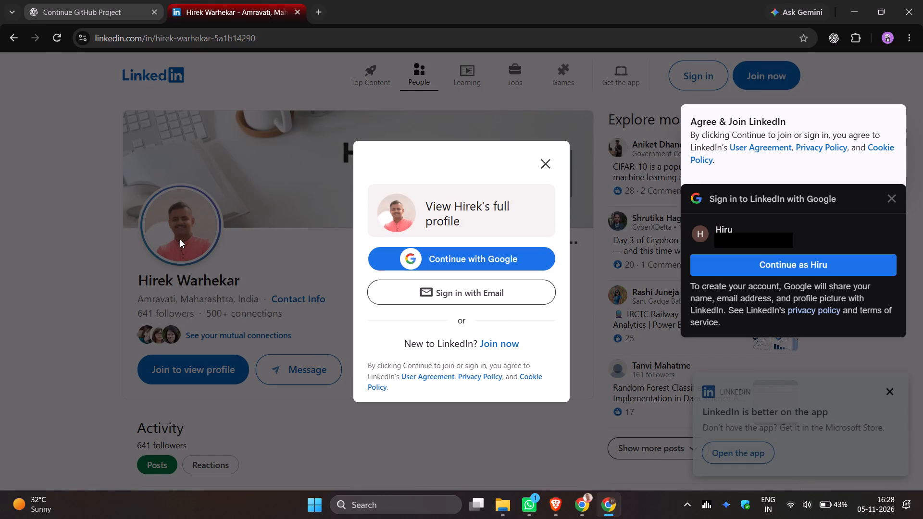
click(12, 36)
click(367, 166)
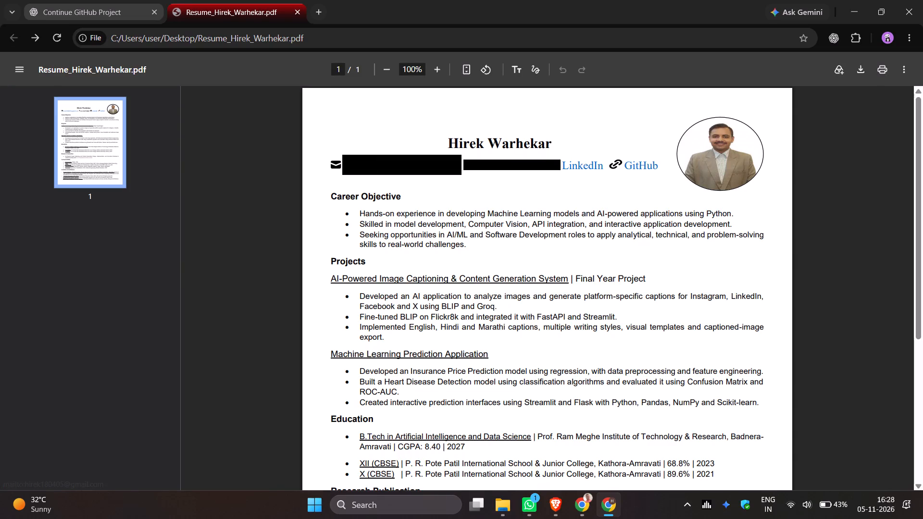
Proofread the resume PDF again from Career Objective down to Activities & Certificates, and return to the top of the page.
scroll(489, 270, down, 2)
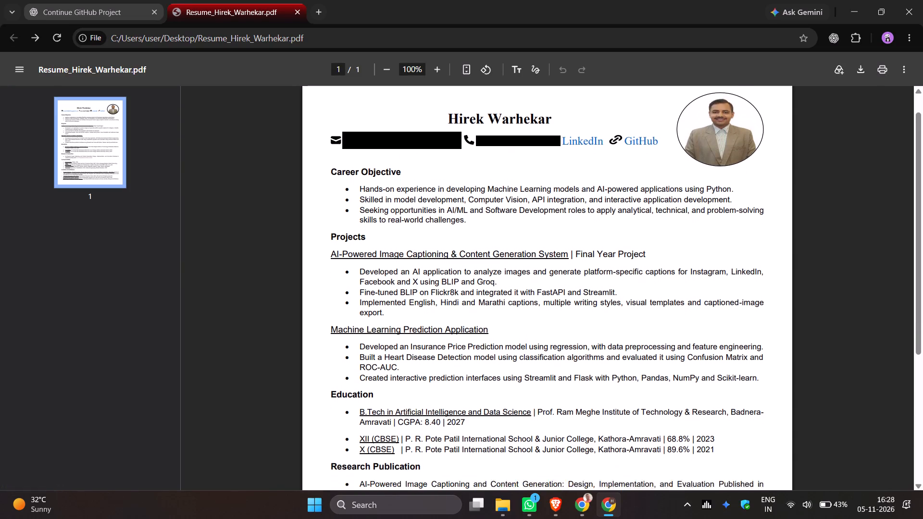
scroll(489, 270, down, 2)
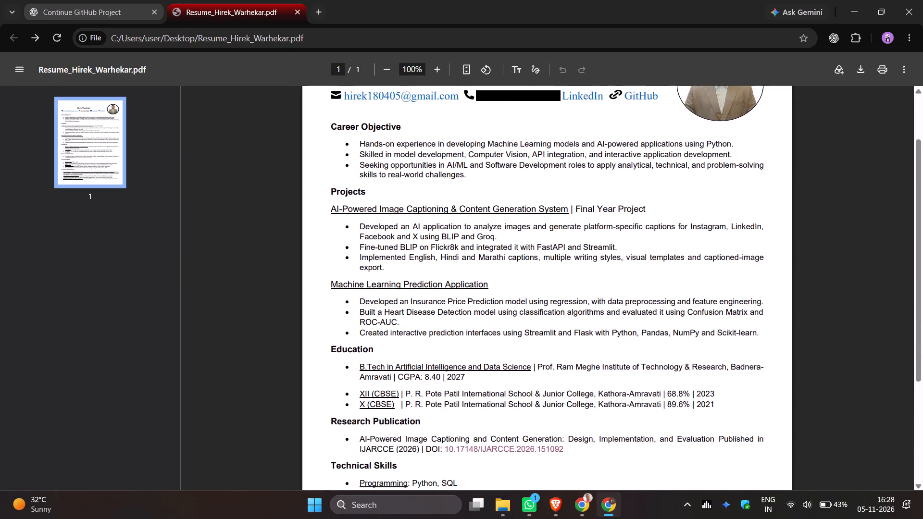
scroll(489, 270, down, 2)
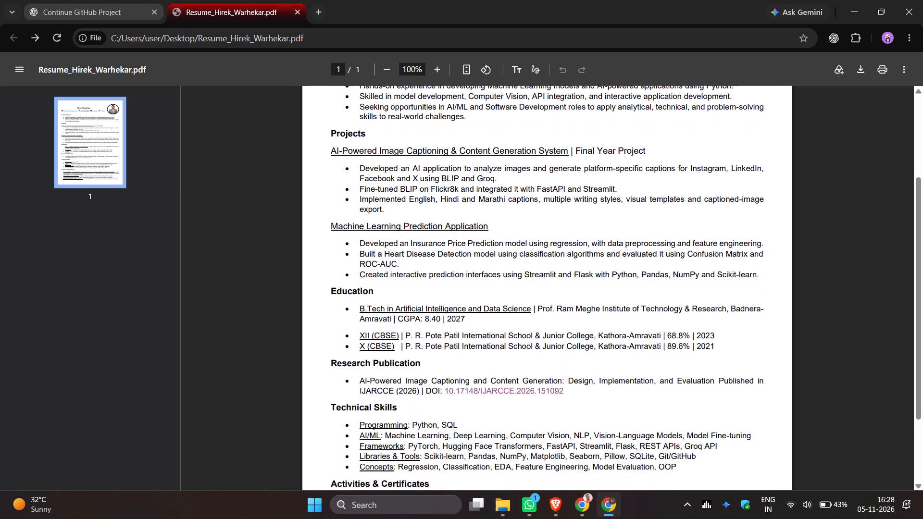
scroll(489, 270, down, 2)
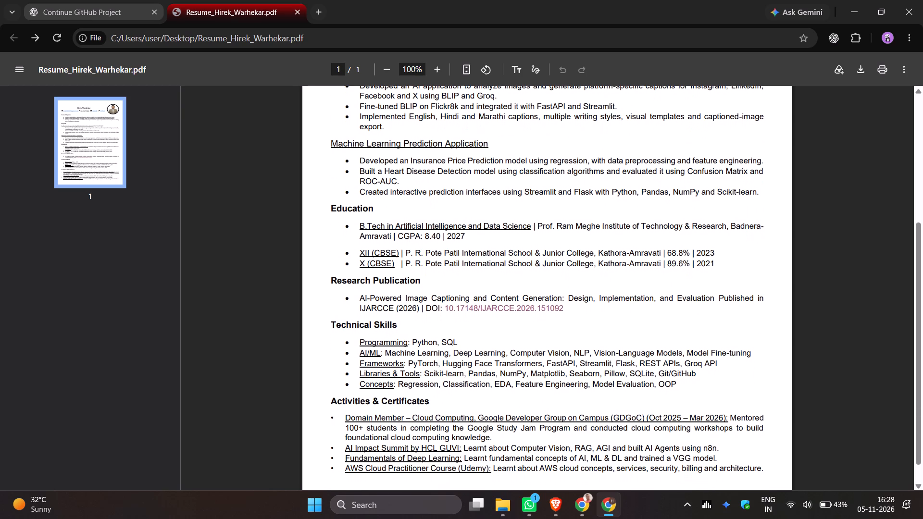
scroll(489, 270, down, 2)
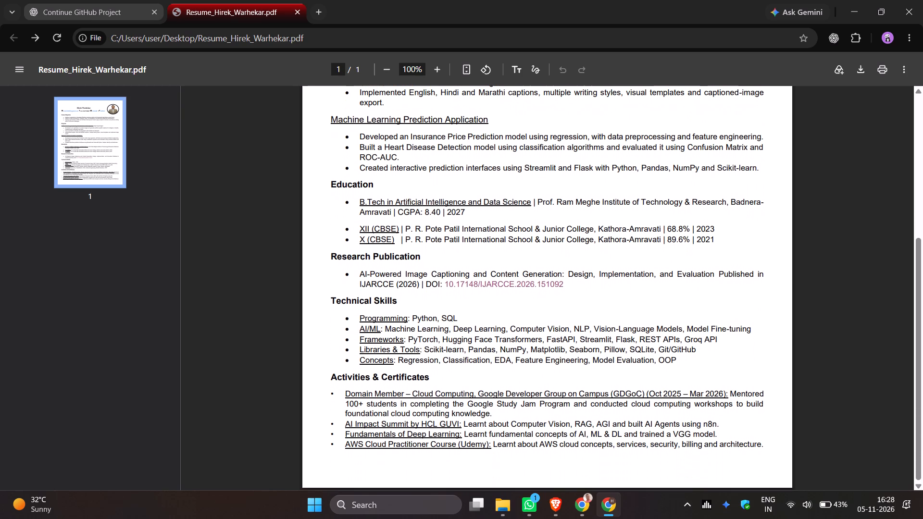
scroll(489, 270, down, 1)
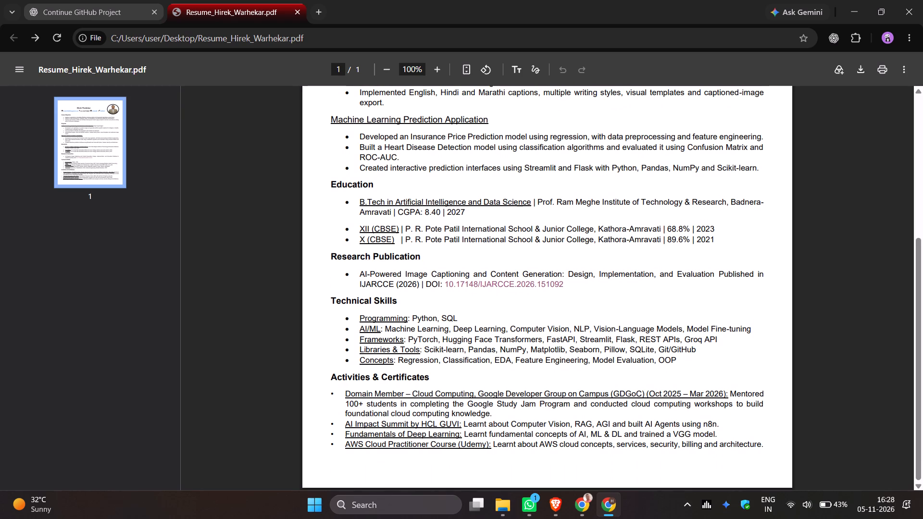
scroll(434, 301, down, 5)
scroll(434, 301, up, 4)
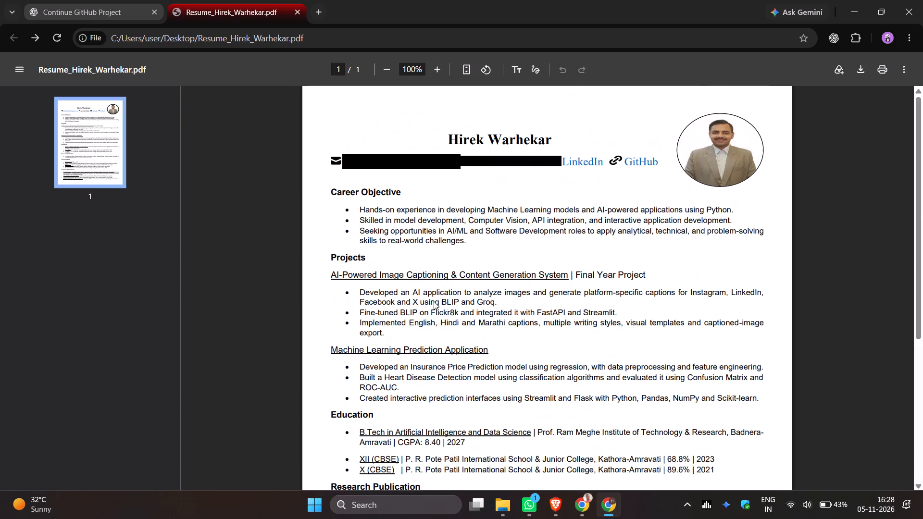
scroll(434, 301, up, 5)
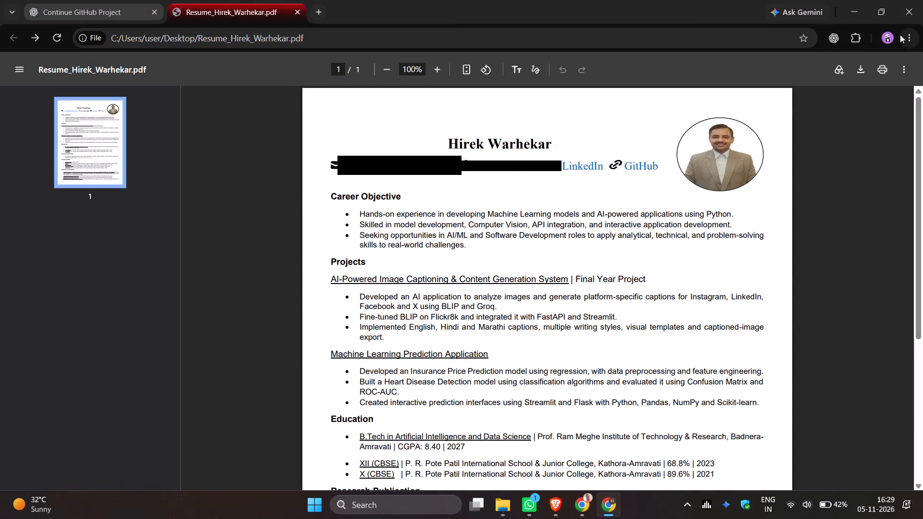
Close the ChatGPT and resume PDF browser tabs to get back to the desktop.
click(156, 12)
click(156, 12)
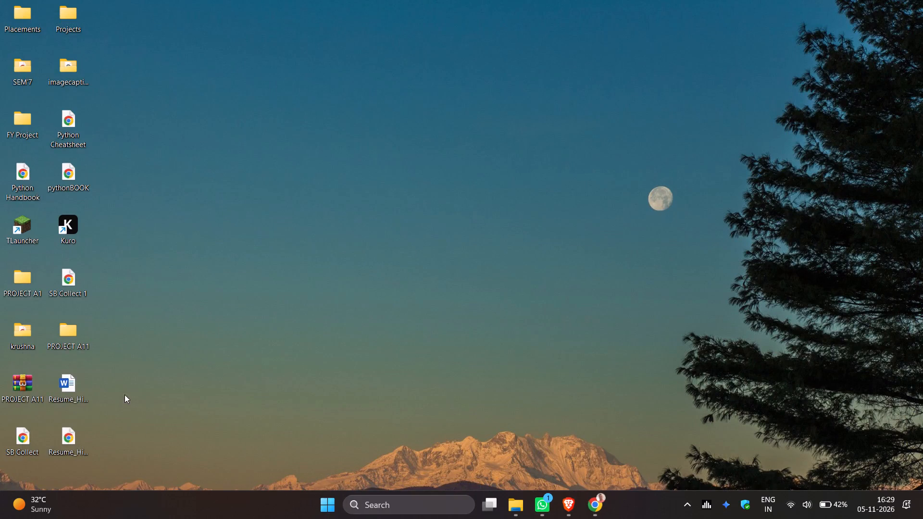
Move the new Word and PDF resume files from the desktop into the Resume folder inside Placements.
drag(119, 383, 75, 465)
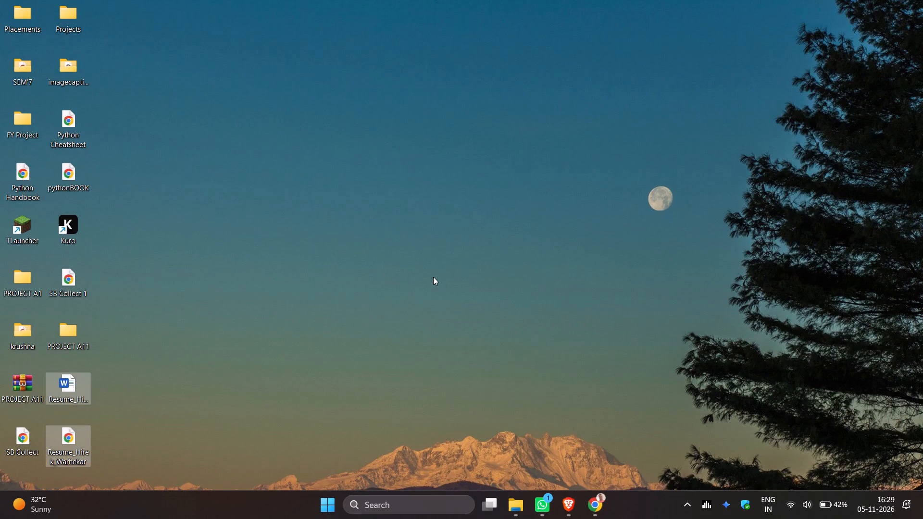
key(ctrl+x)
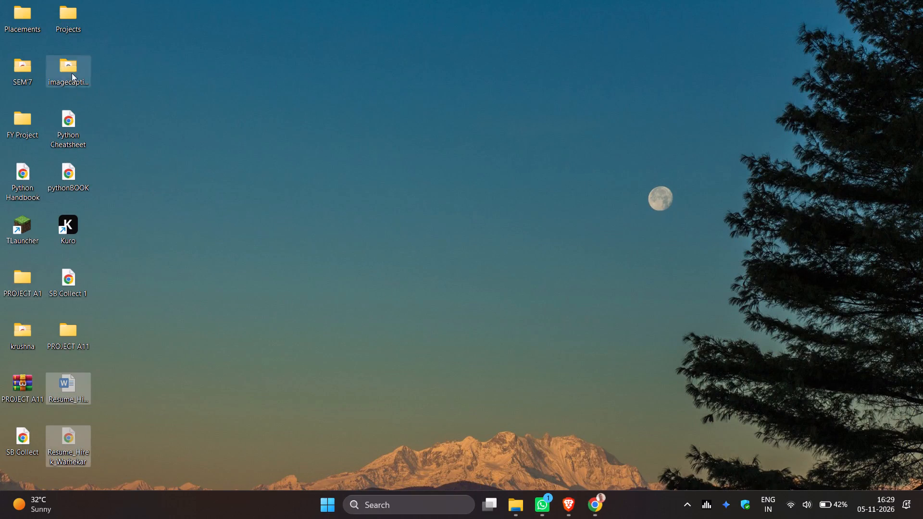
double_click(37, 23)
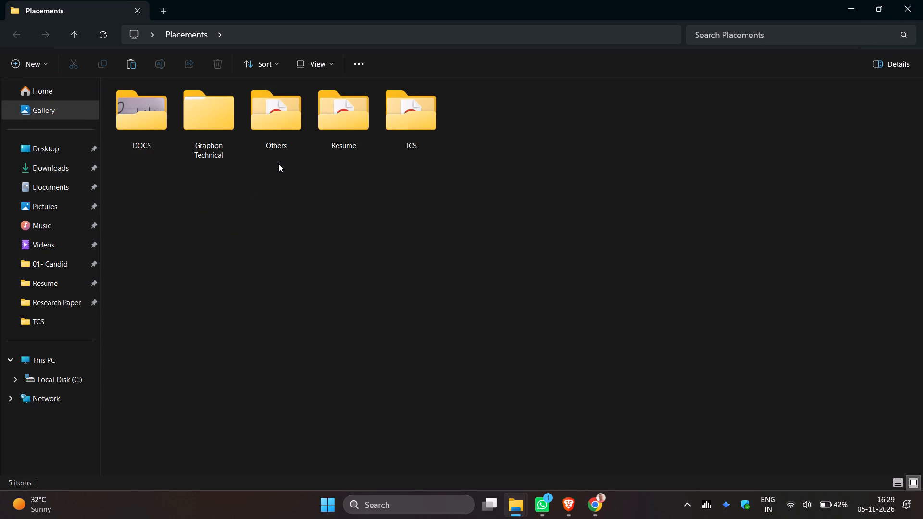
double_click(322, 140)
click(247, 235)
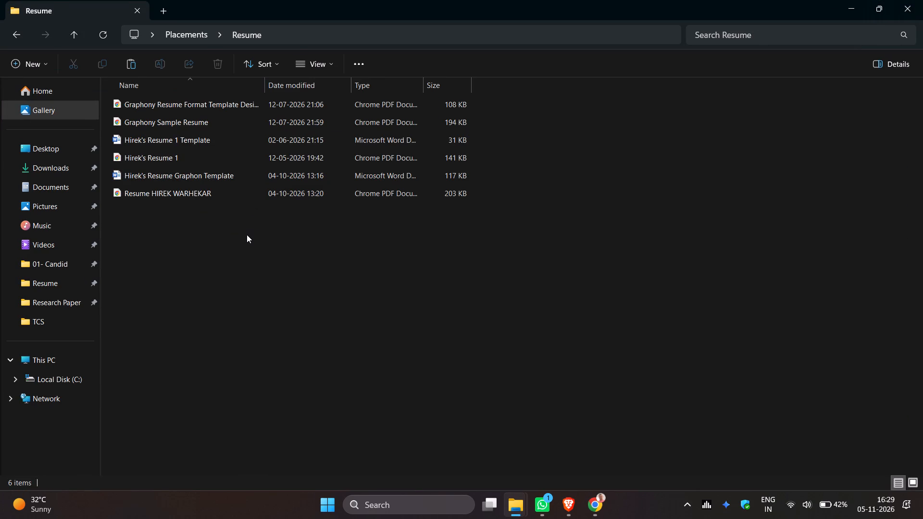
key(ctrl+v)
click(242, 253)
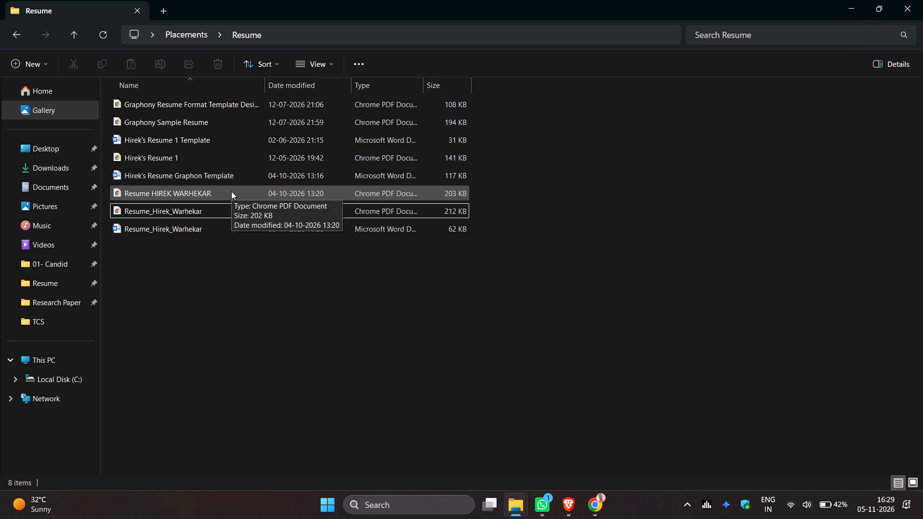
Open the older Resume 1 PDF from the Resume folder and review its Education, Projects and Skills sections.
double_click(237, 161)
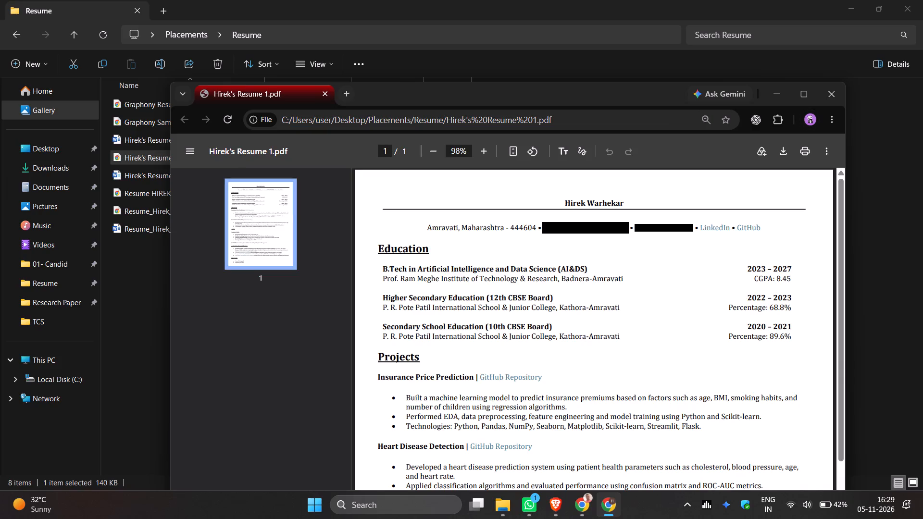
scroll(447, 264, down, 7)
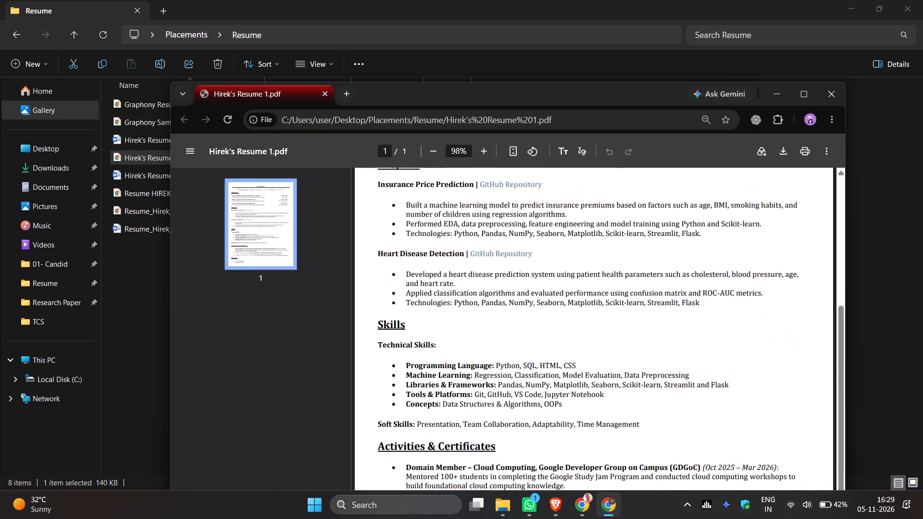
scroll(447, 264, up, 8)
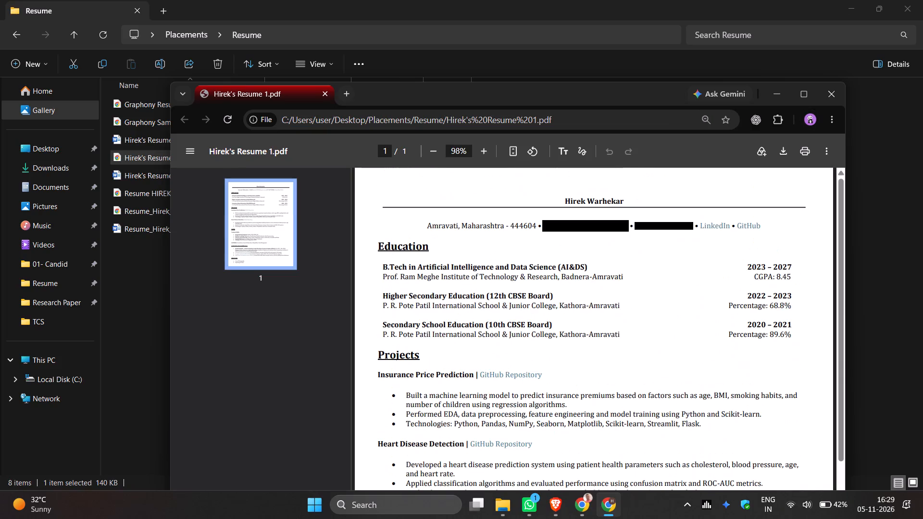
scroll(448, 263, down, 2)
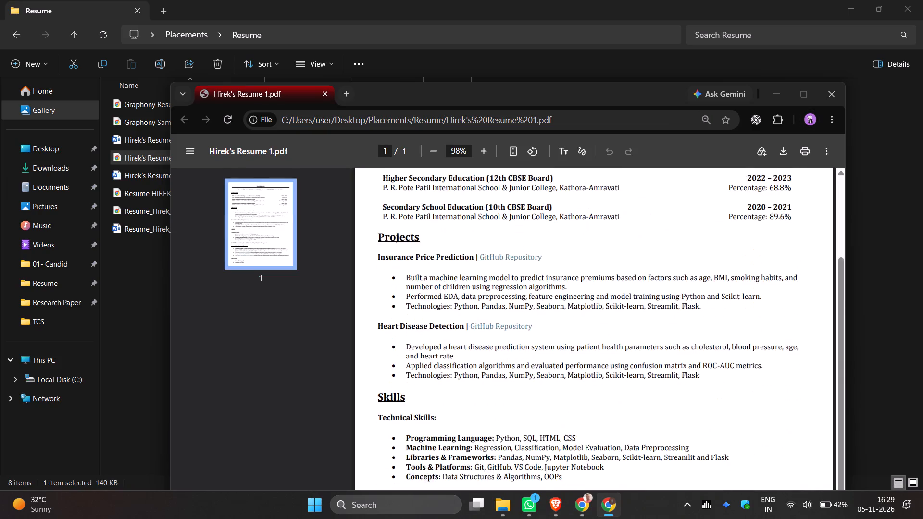
scroll(448, 263, up, 5)
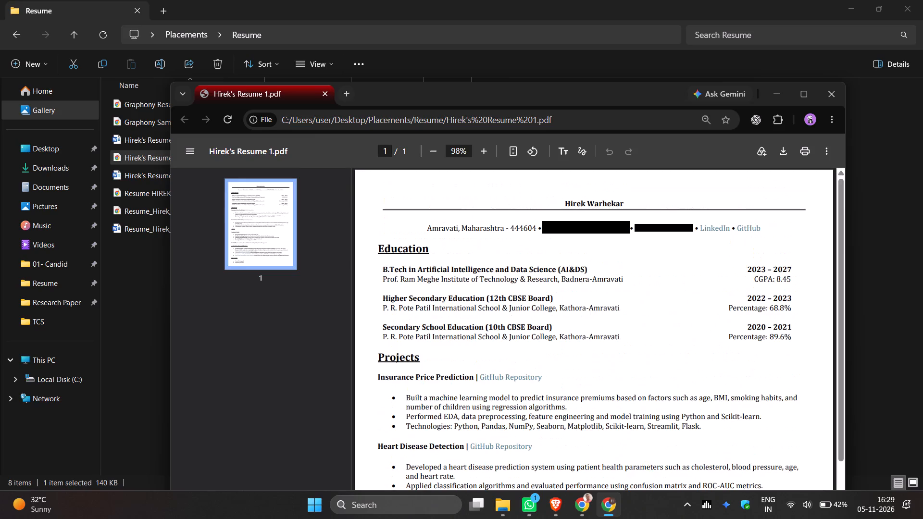
Test the GitHub Repository link beside Heart Disease Detection in the older resume, and close the tab it opens.
scroll(448, 263, down, 3)
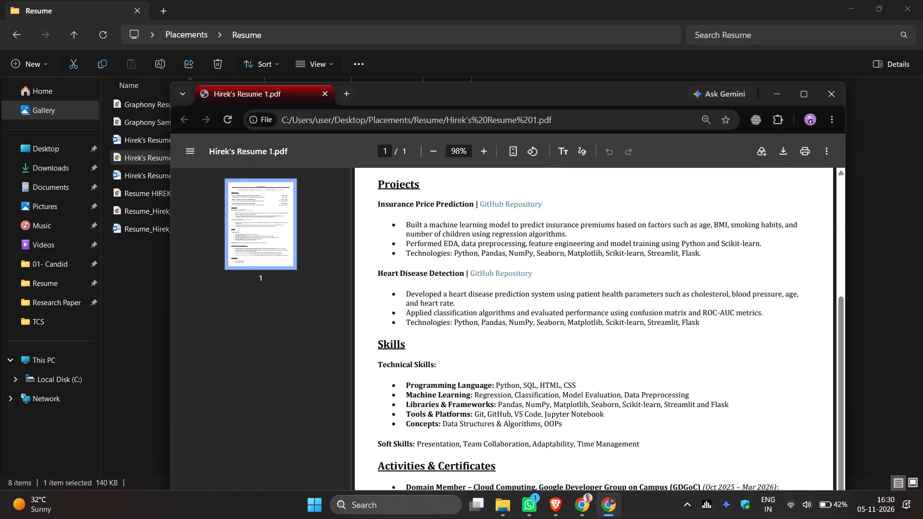
ctrl+click(501, 269)
click(399, 88)
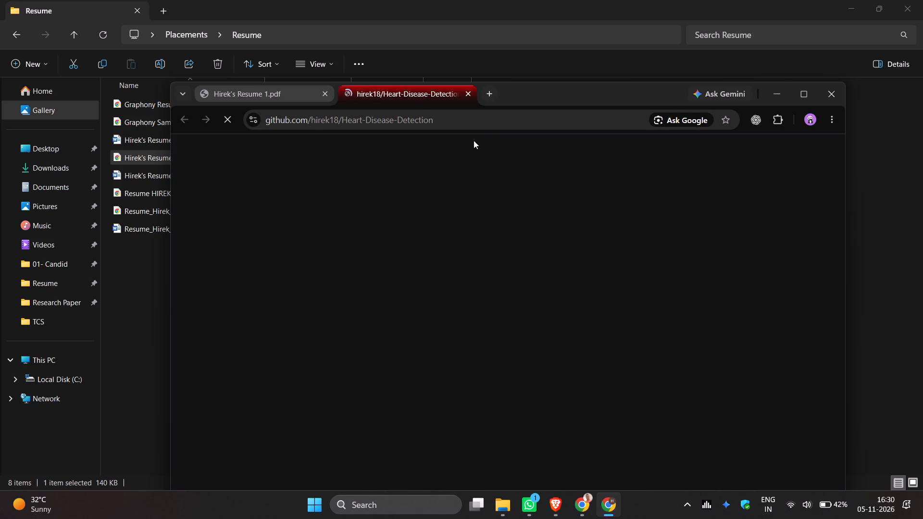
click(468, 94)
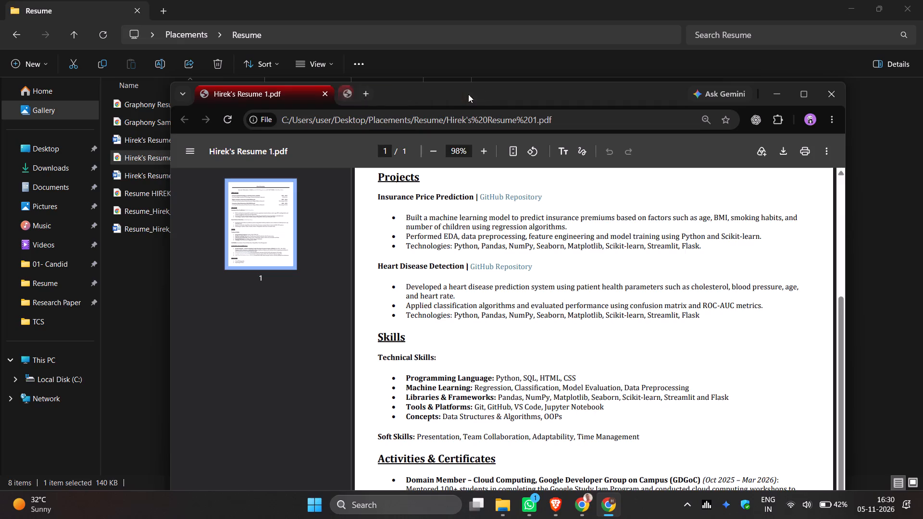
Reread the older resume's header, Education, Projects and Skills sections, and close its window.
scroll(566, 310, up, 8)
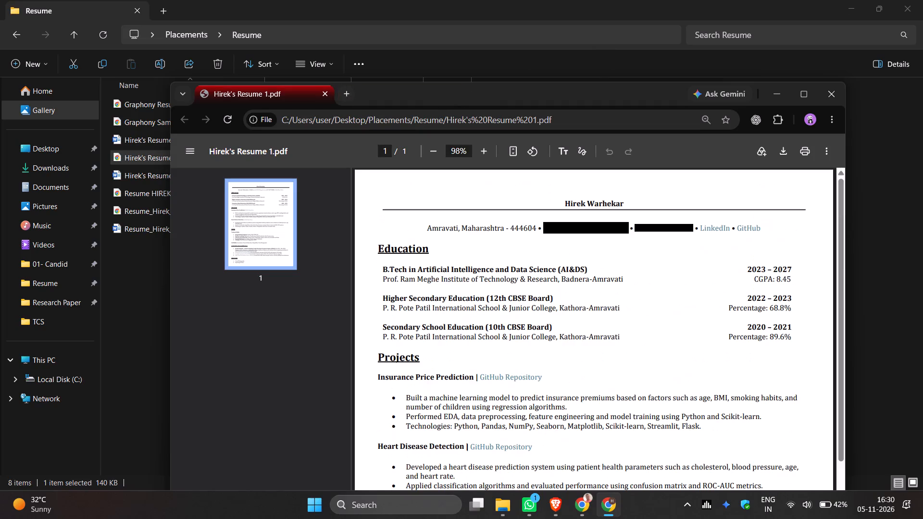
scroll(567, 310, up, 1)
scroll(567, 310, down, 4)
scroll(567, 310, down, 19)
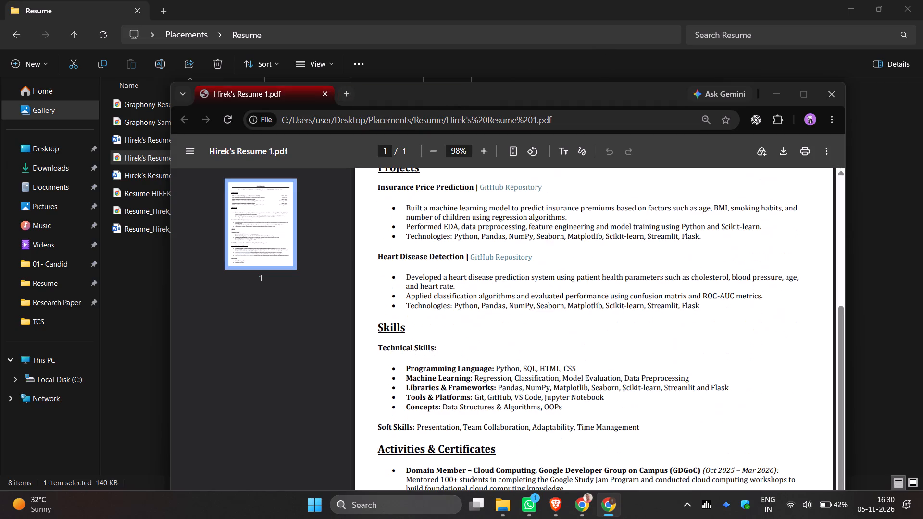
scroll(568, 310, down, 2)
scroll(568, 310, up, 3)
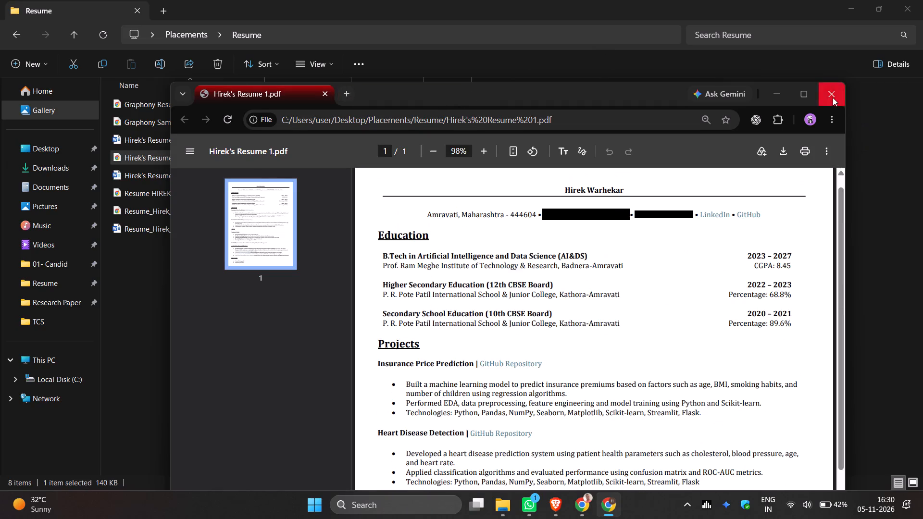
click(833, 97)
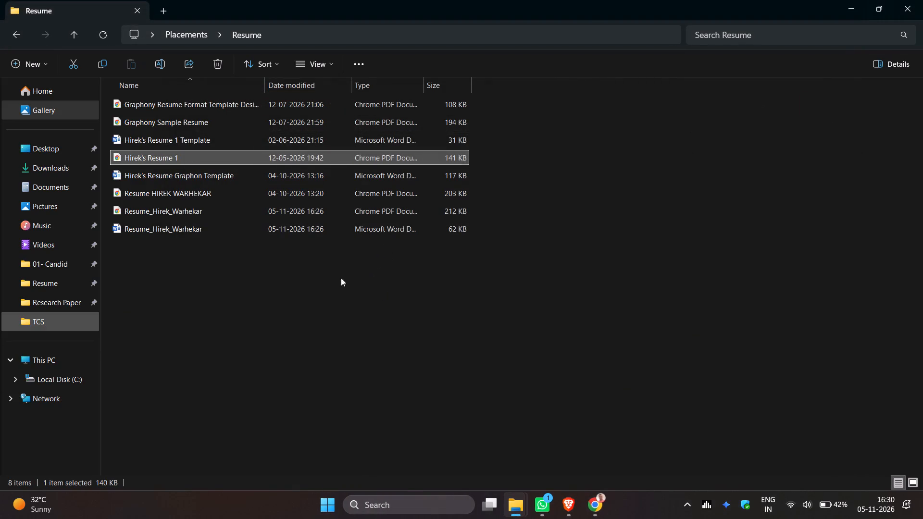
Open the new Word resume from the Resume folder, remove the empty line above the name, and keep the name centred.
double_click(203, 226)
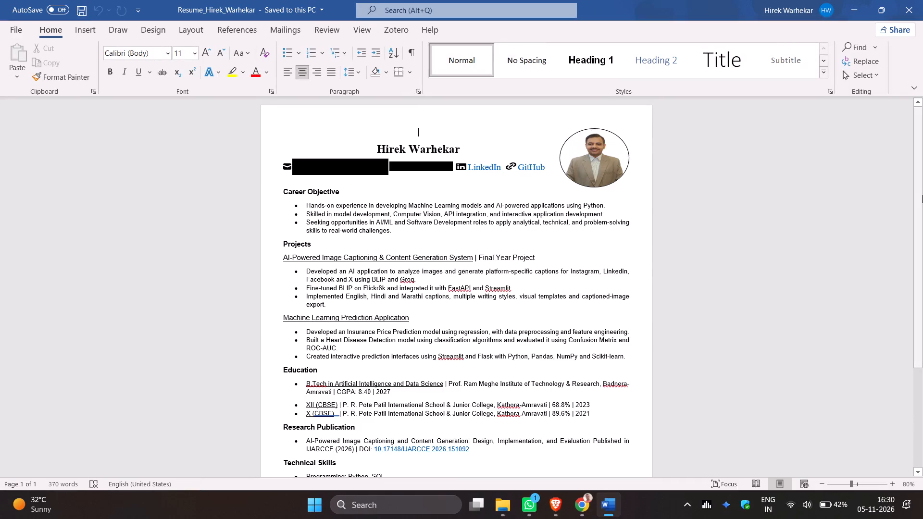
key(BackSpace)
key(BackSpace)
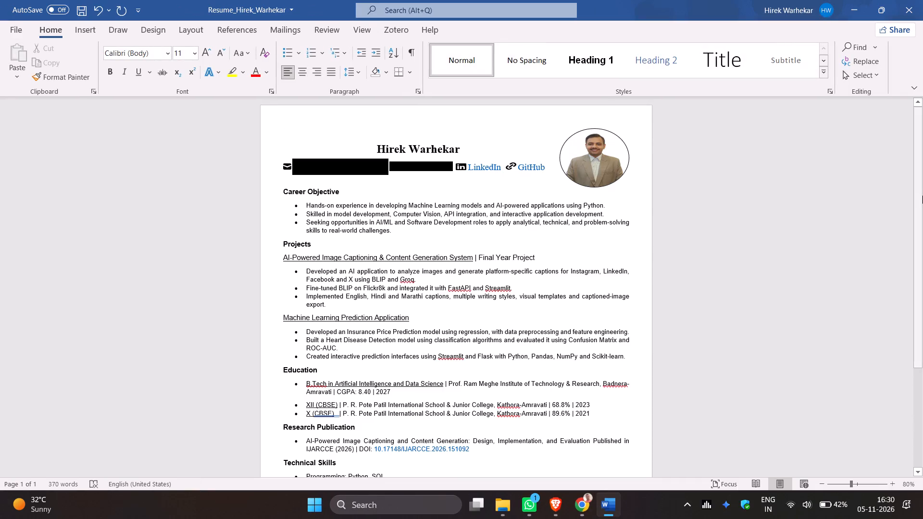
key(BackSpace)
key(BackSpace)
key(BackSpace)
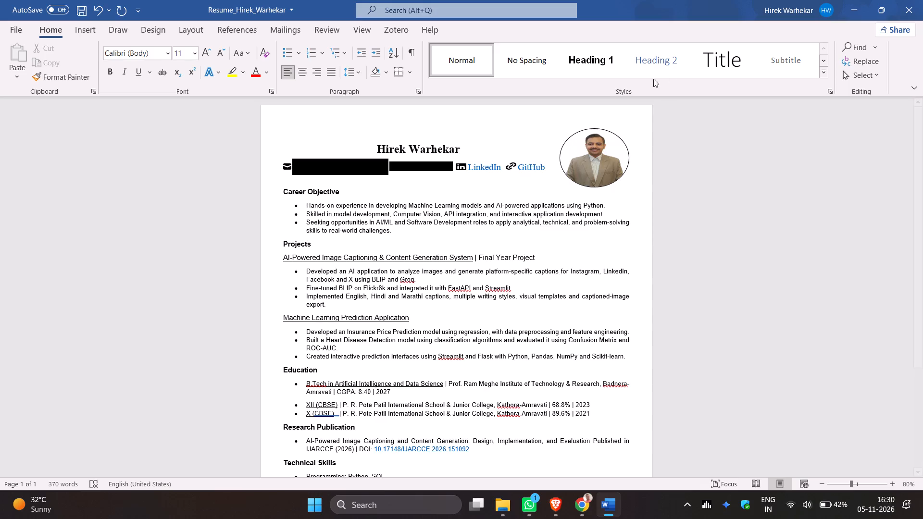
click(377, 146)
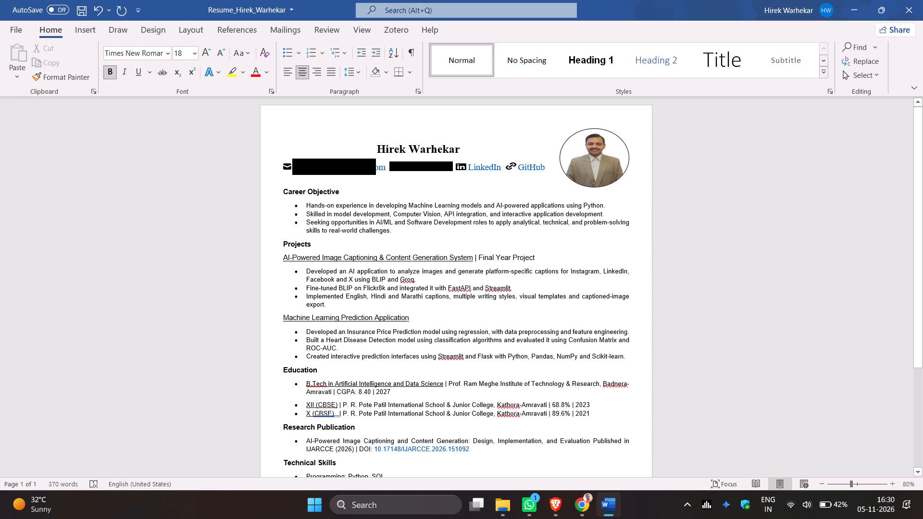
key(BackSpace)
key(BackSpace)
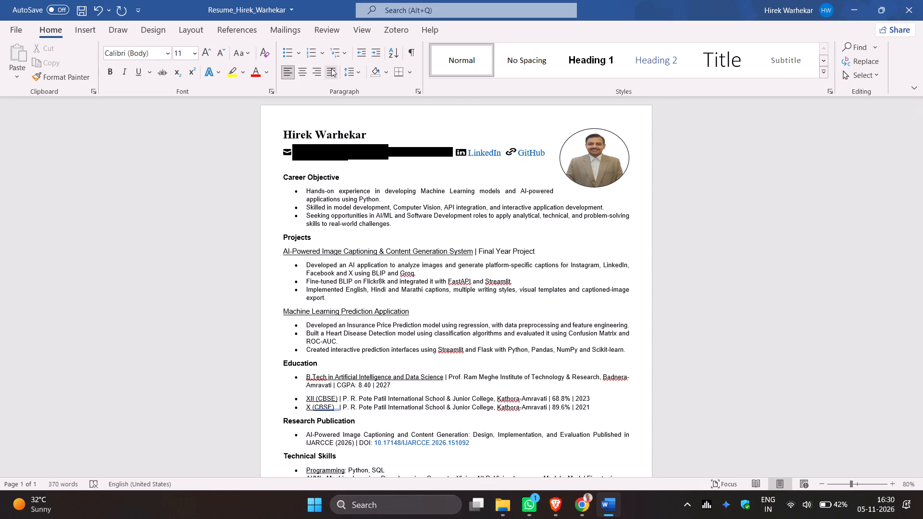
click(304, 74)
Add a centred blank line below the contact details, directly above Career Objective.
click(343, 161)
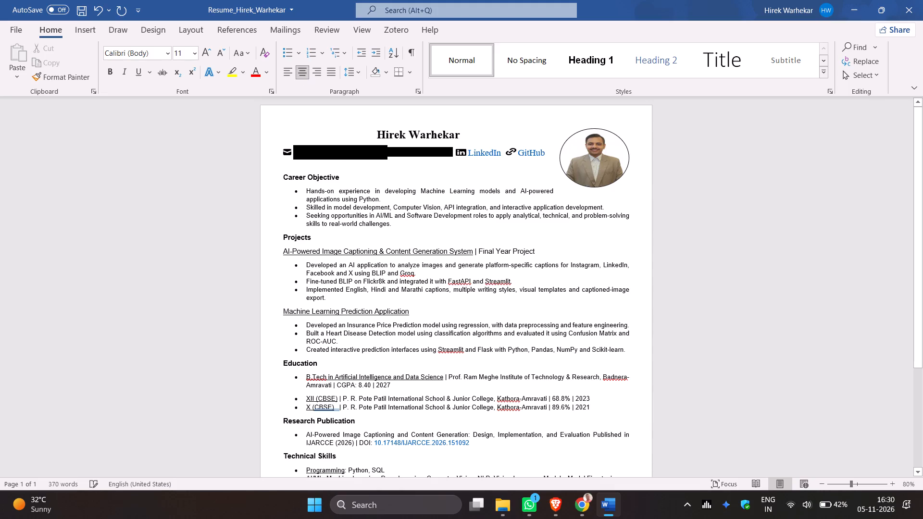
click(547, 154)
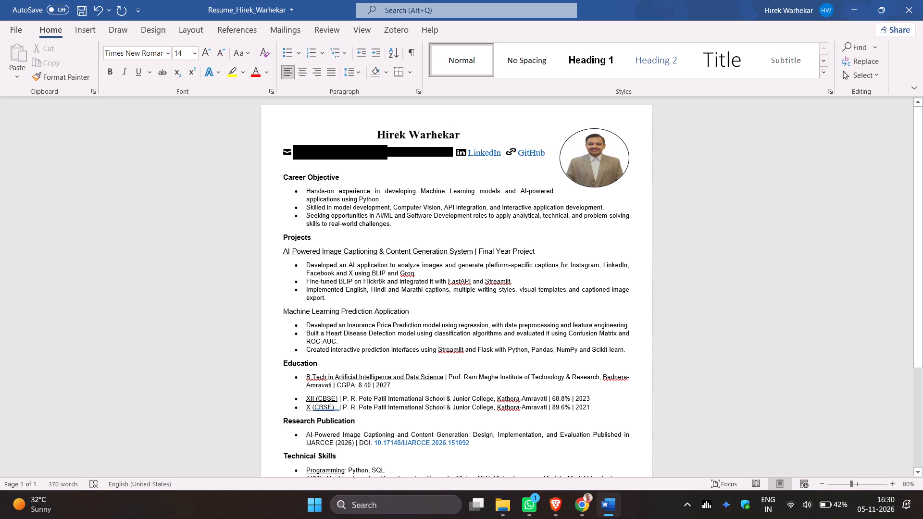
scroll(749, 201, down, 11)
key(Return)
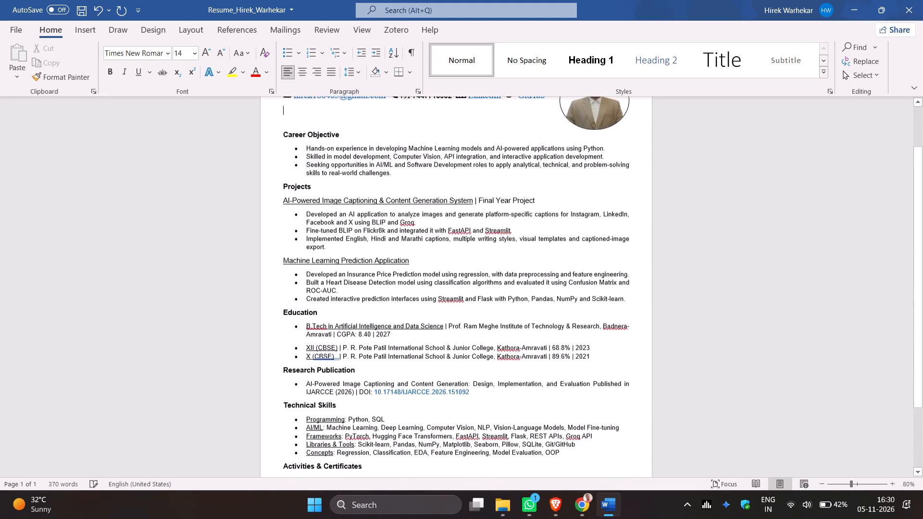
scroll(762, 228, down, 19)
scroll(763, 234, up, 10)
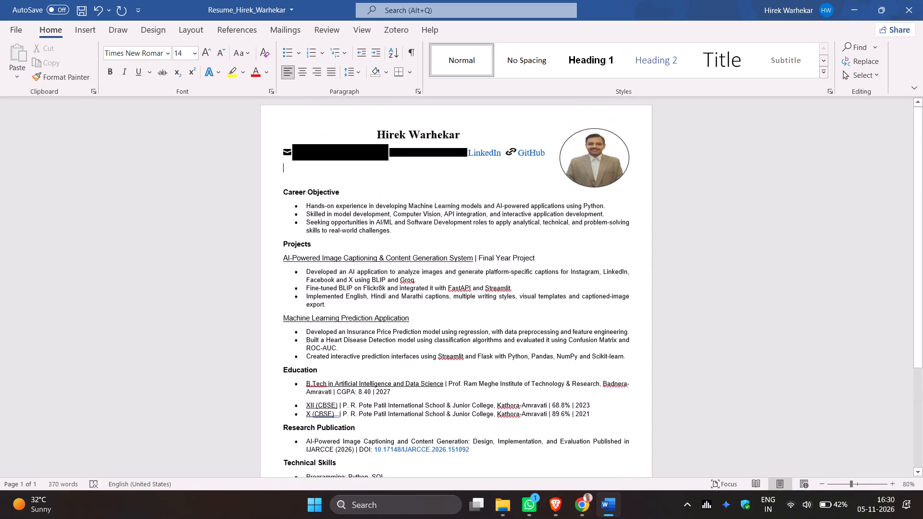
scroll(763, 234, up, 2)
click(302, 72)
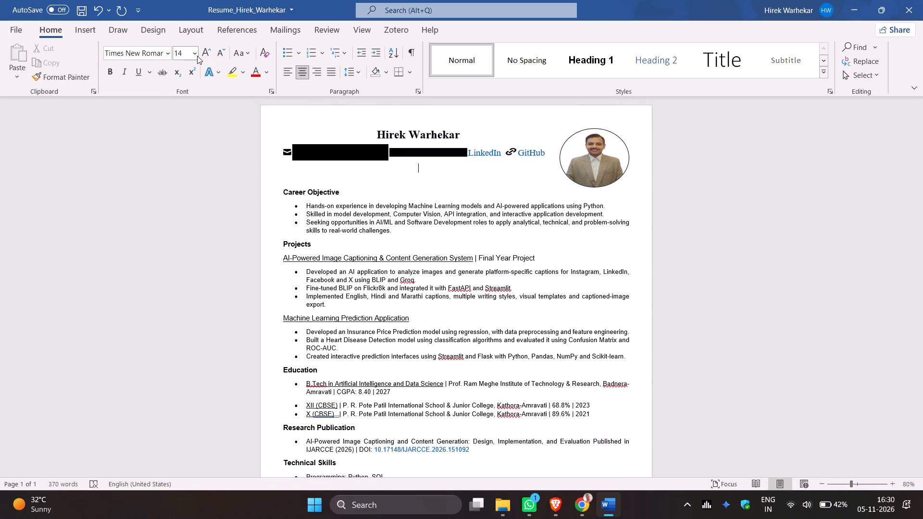
Set the font of the new blank line to Times New Roman, the same as the contact line.
click(421, 135)
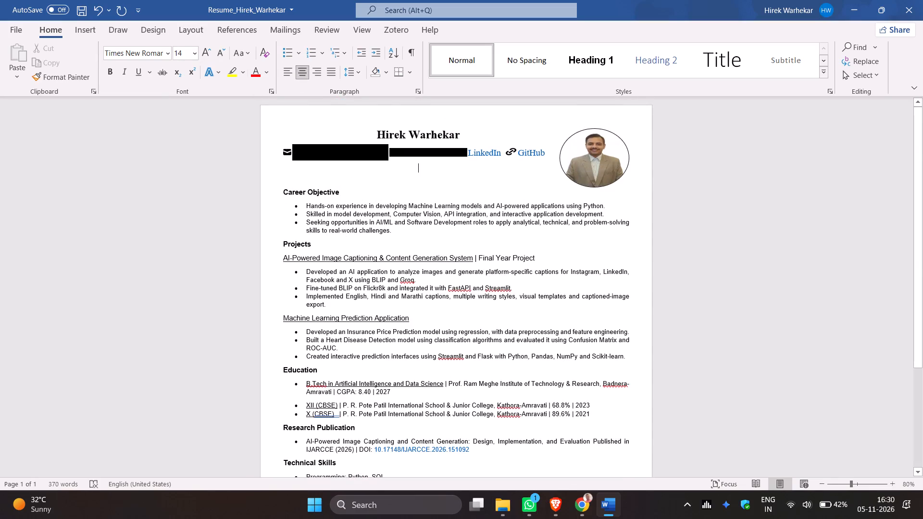
click(417, 152)
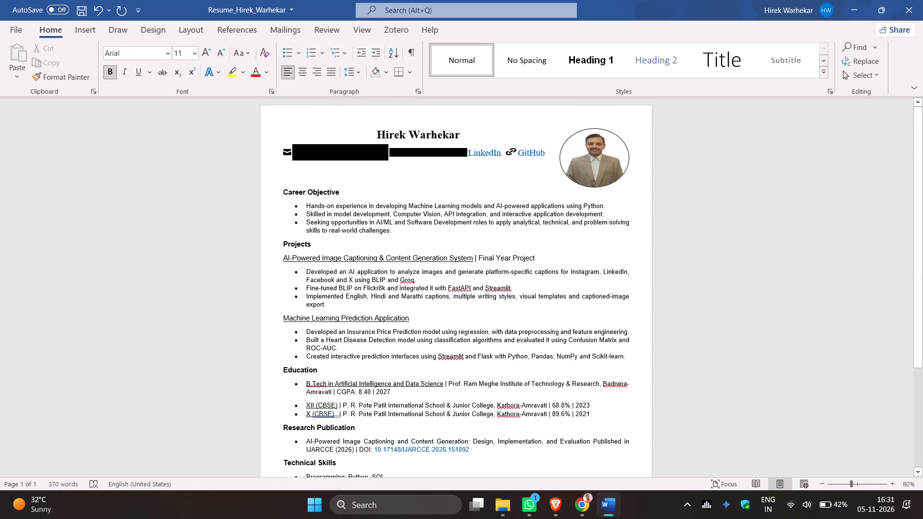
click(359, 154)
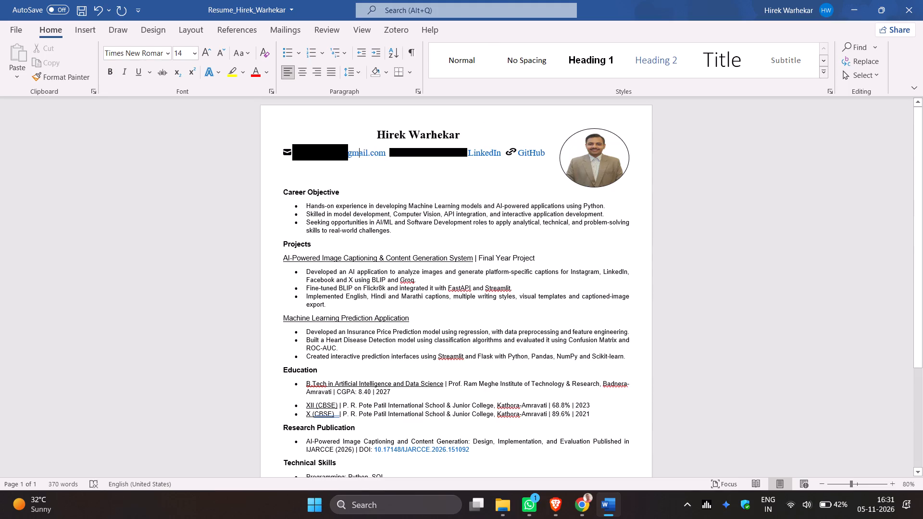
click(433, 171)
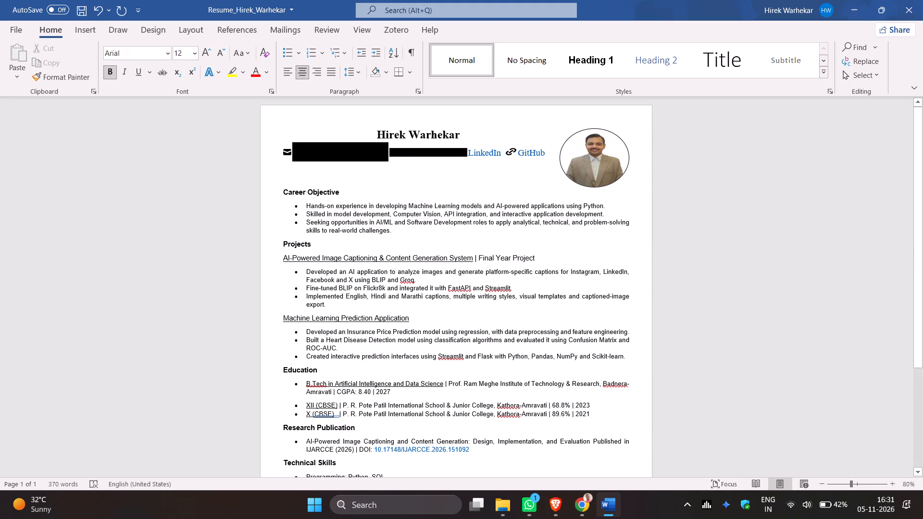
click(170, 54)
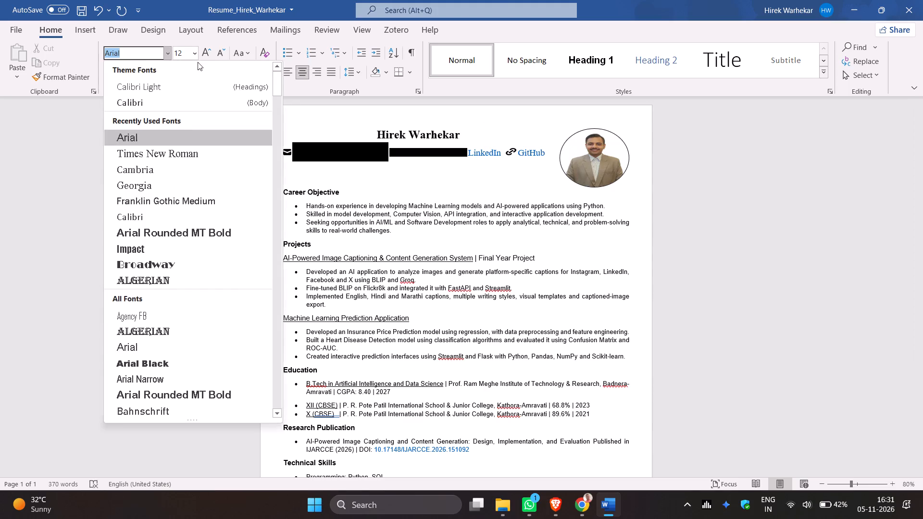
click(173, 153)
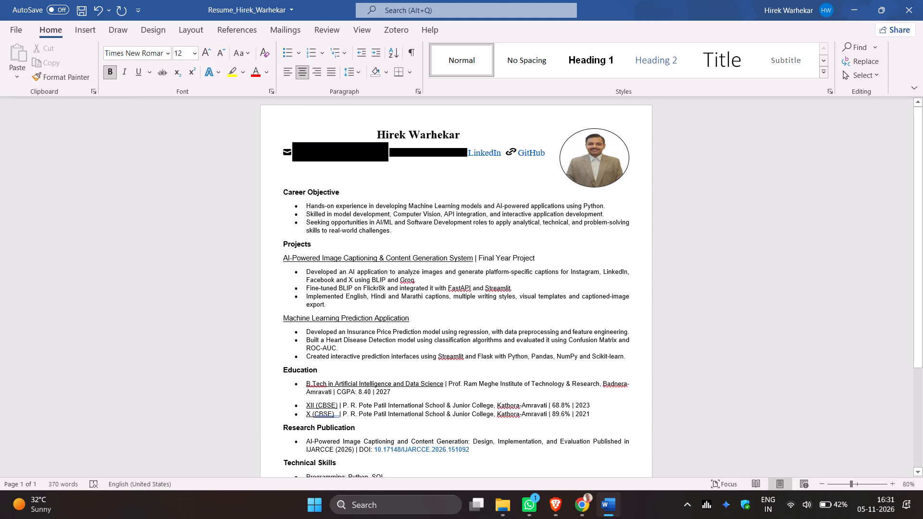
Enter the city "Amravati" followed by a spaced dash on the new line under the contact details.
scroll(750, 249, down, 20)
scroll(750, 249, down, 7)
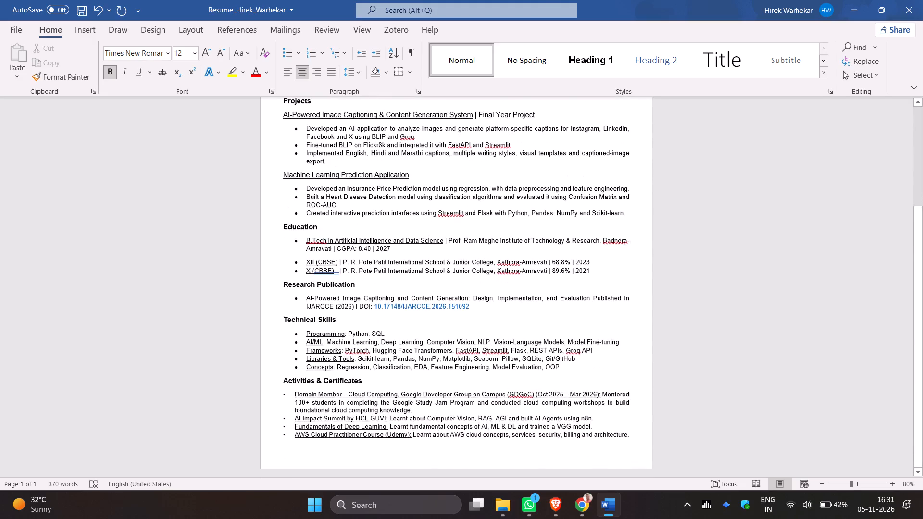
scroll(750, 253, up, 15)
key(shift+a)
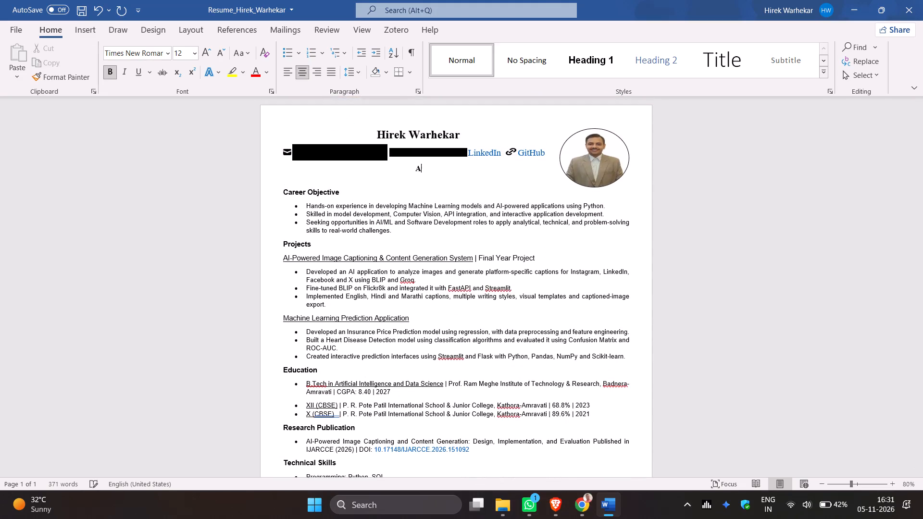
text(mravati)
key(minus)
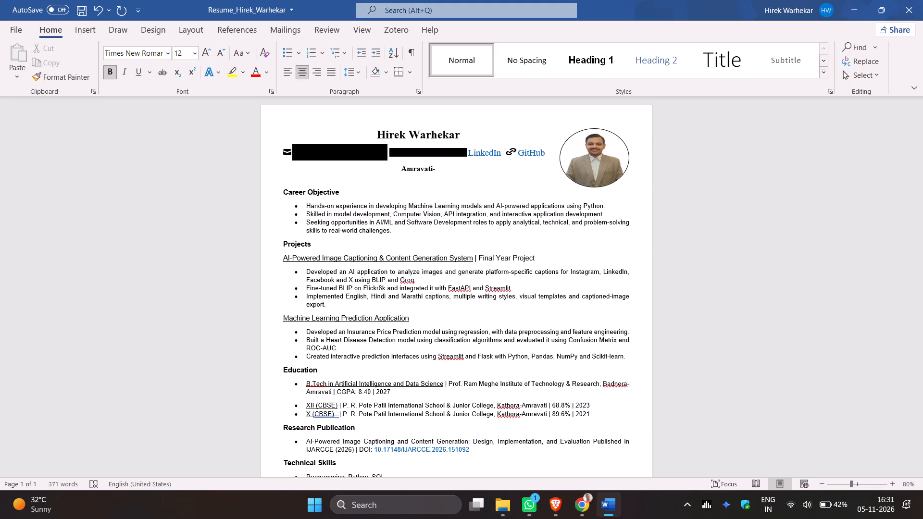
key(BackSpace)
key(space)
text(-)
key(space)
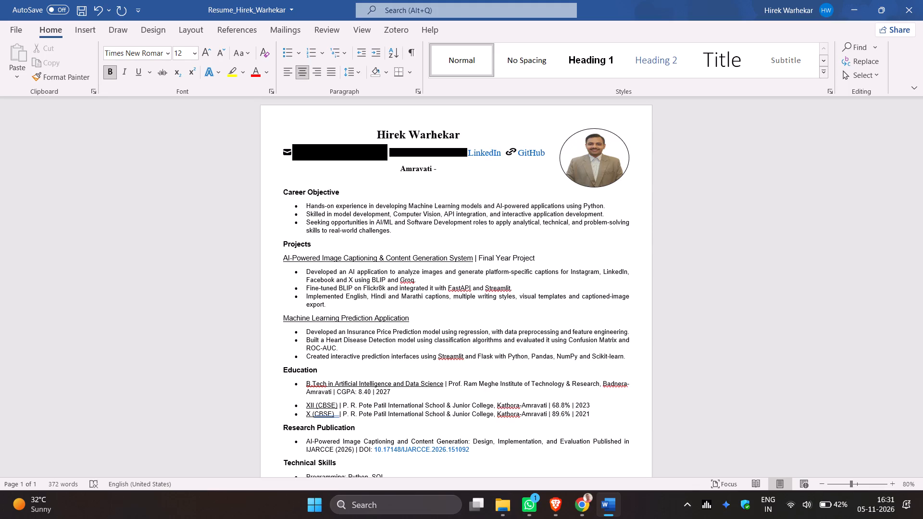
Reopen the older Resume 1 PDF from the Resume folder to check how its header writes the location.
click(580, 502)
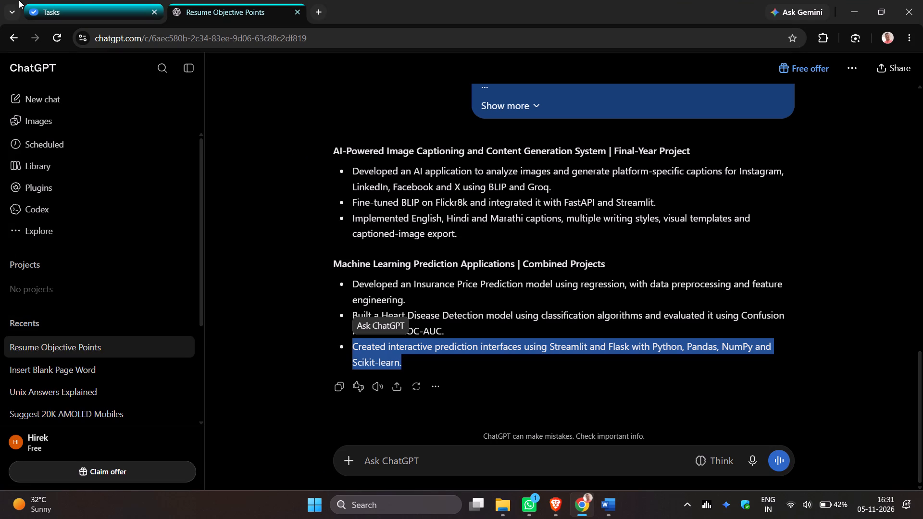
click(499, 512)
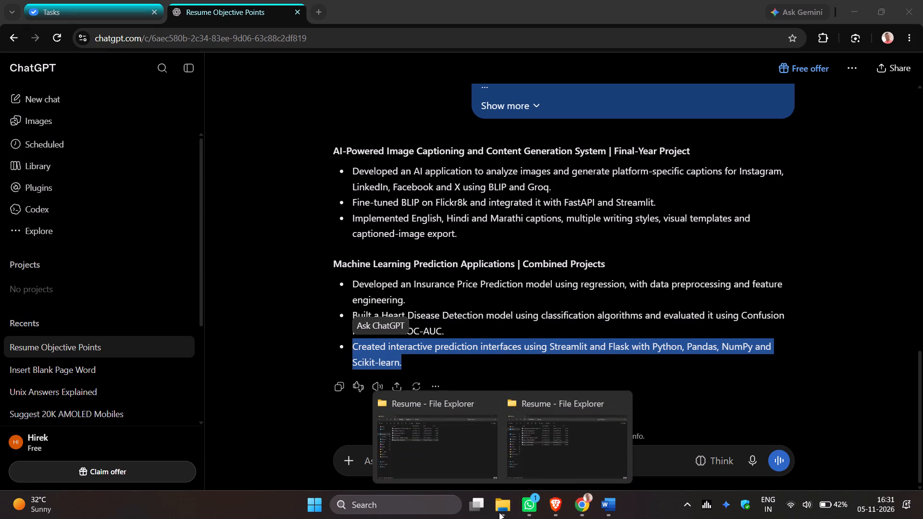
click(555, 448)
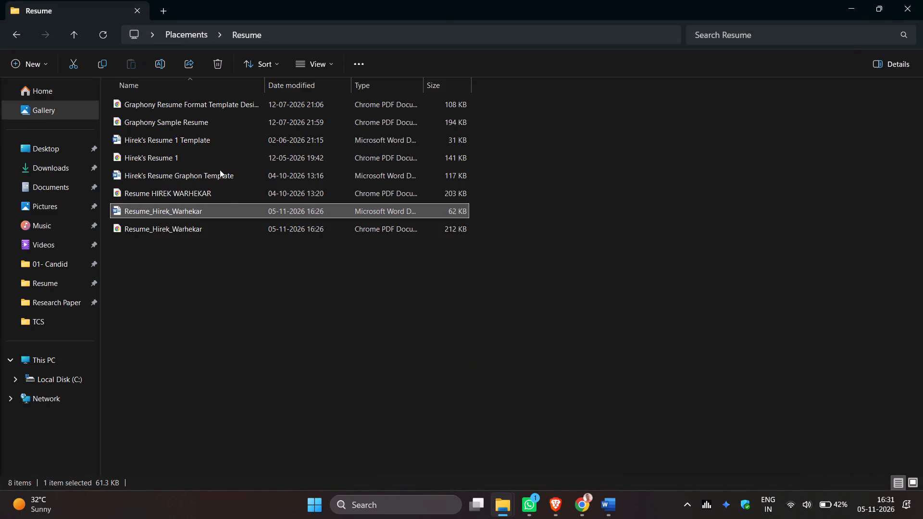
double_click(220, 164)
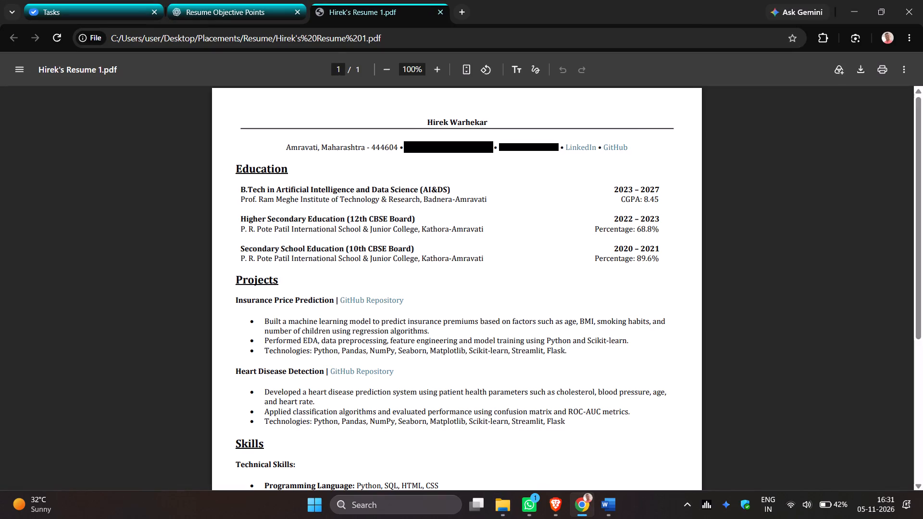
click(866, 0)
Back in the Word resume, replace the dash after the city with a comma, the correctly spelled state "Maharashtra" and a spaced dash.
click(613, 505)
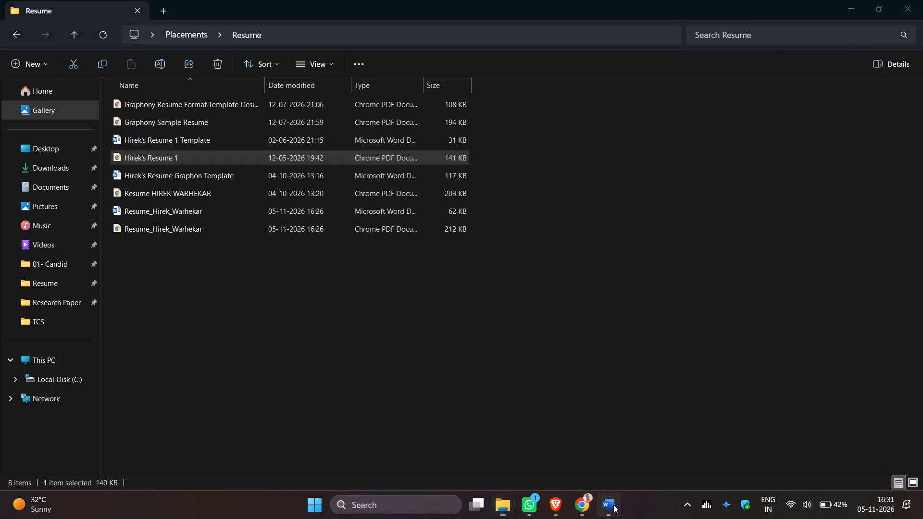
key(BackSpace)
key(BackSpace)
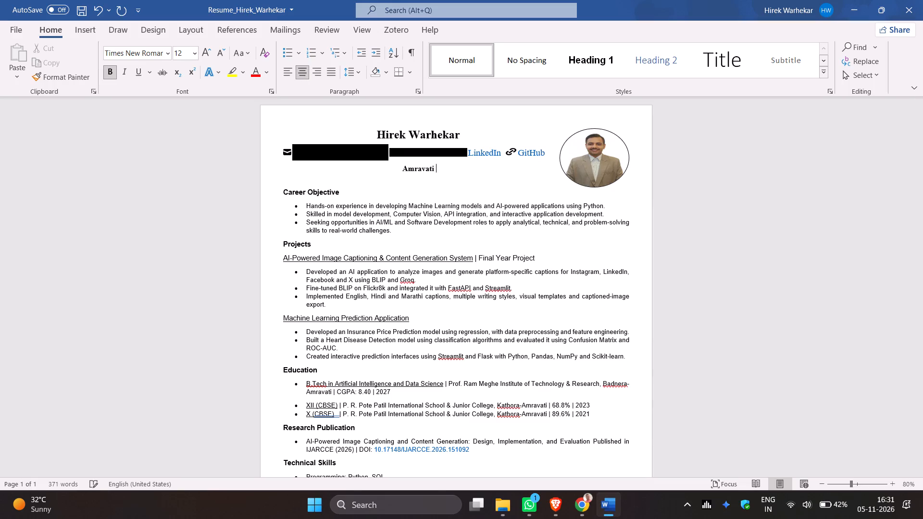
key(BackSpace)
text(,)
key(space)
key(shift+m)
text(aharshtra)
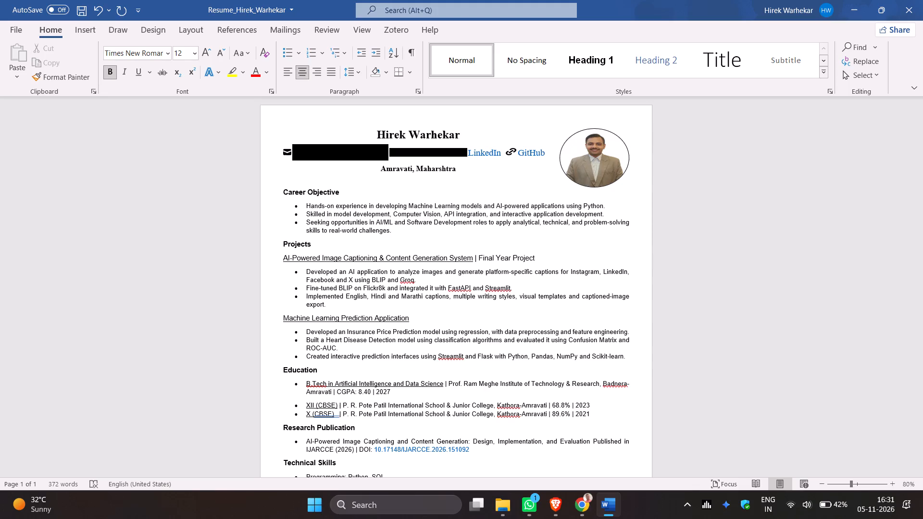
key(space)
text(-)
key(space)
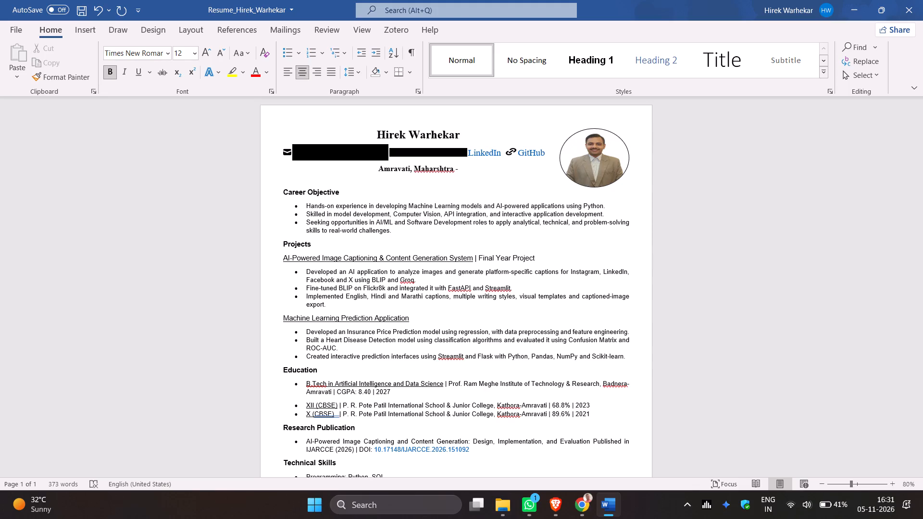
click(442, 170)
right_click(442, 170)
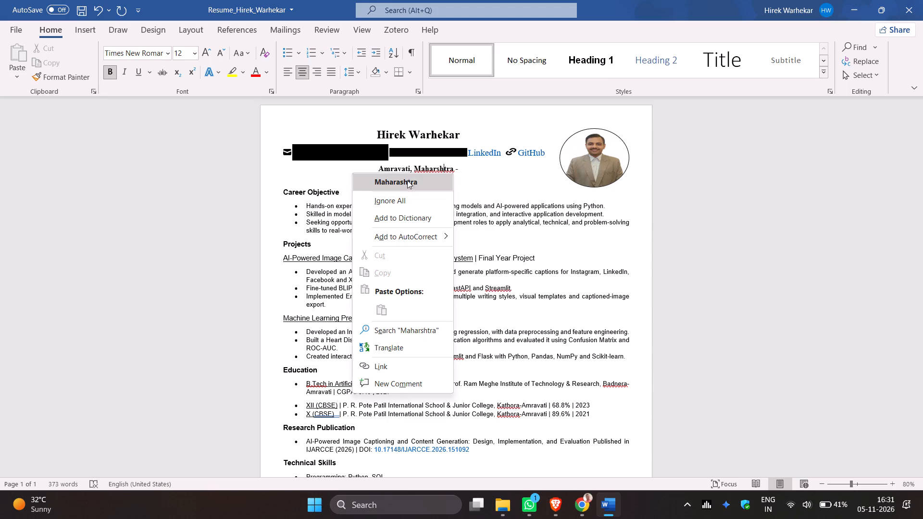
click(421, 182)
Complete the location line with the postal code and check it against the older Resume 1 PDF.
click(463, 168)
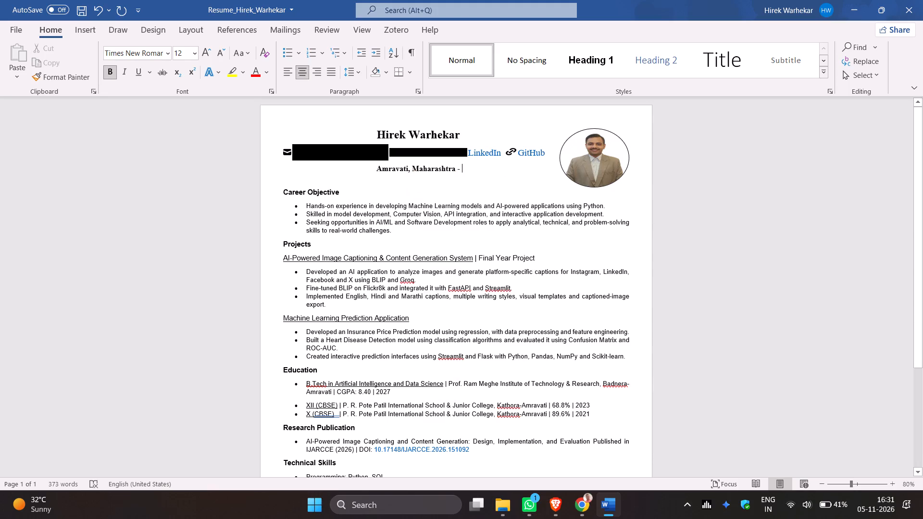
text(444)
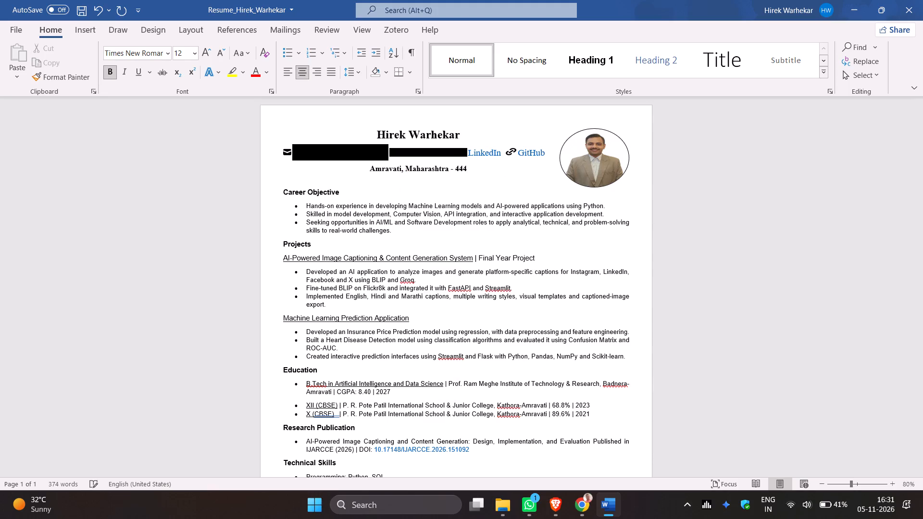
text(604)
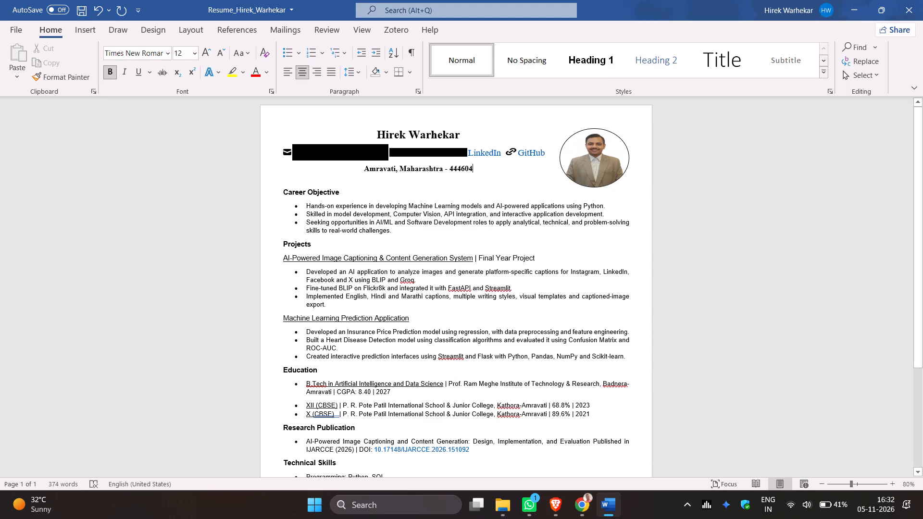
click(589, 508)
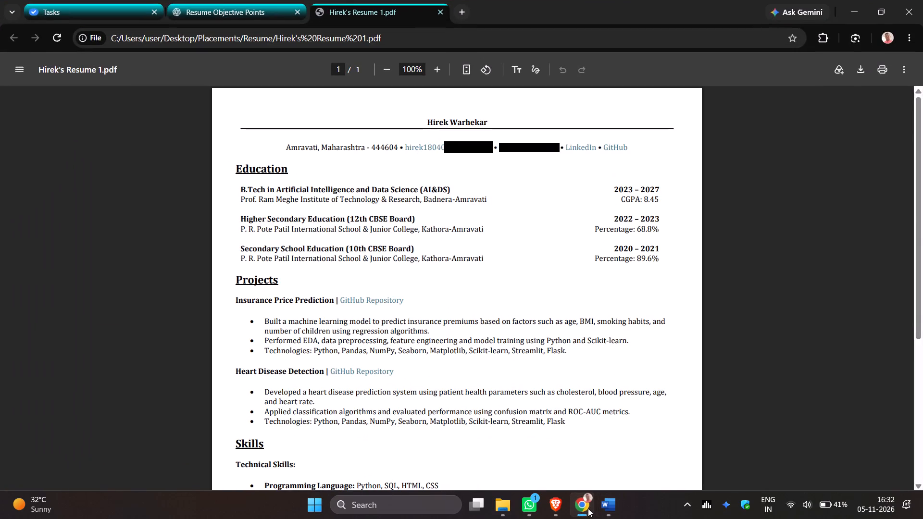
click(586, 508)
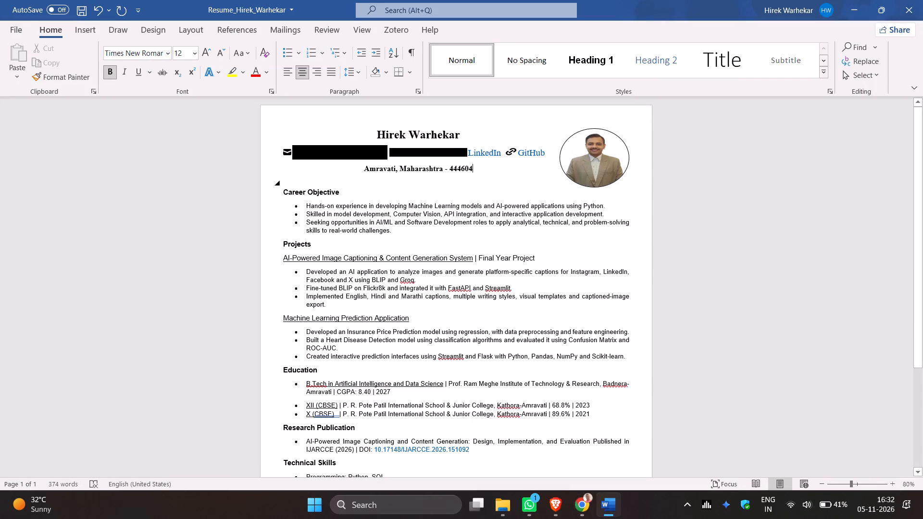
Remove the bold formatting from the entire location line under the contact details.
drag(475, 169, 369, 176)
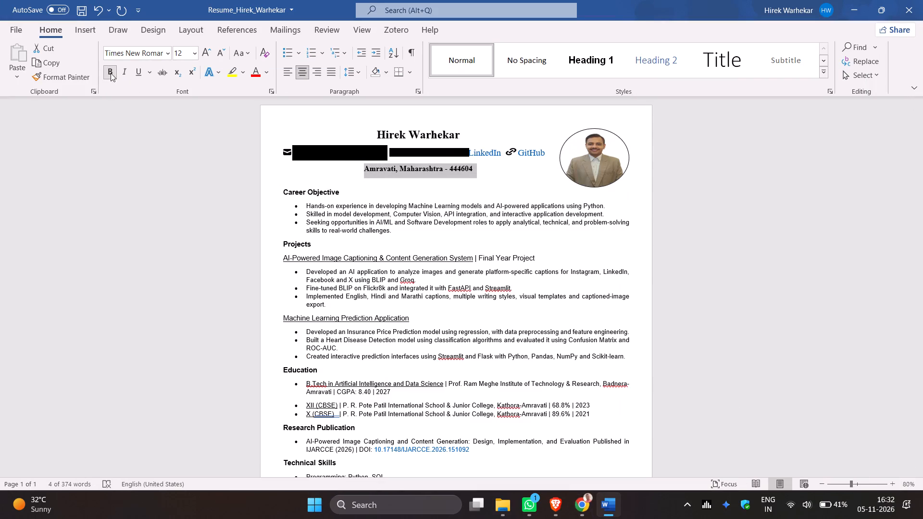
click(111, 73)
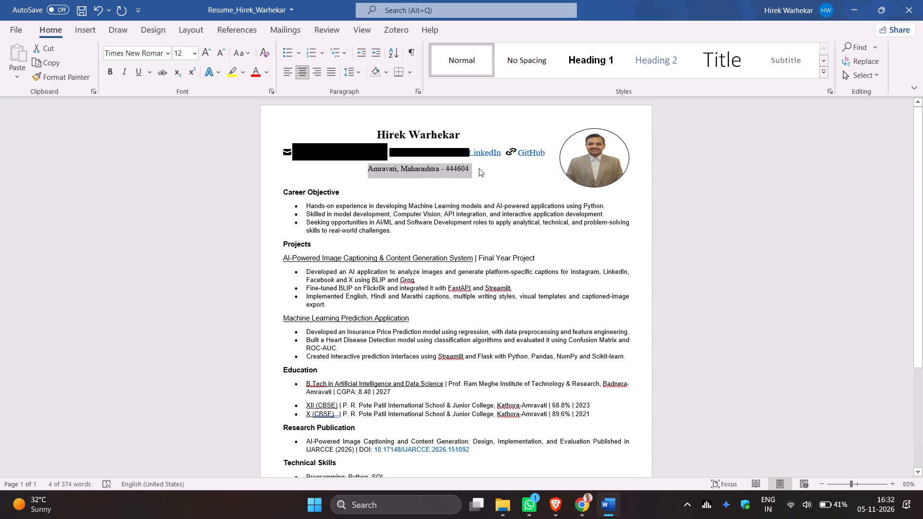
click(479, 168)
Compare the font and size of the name, contact and location lines in the resume header.
click(418, 137)
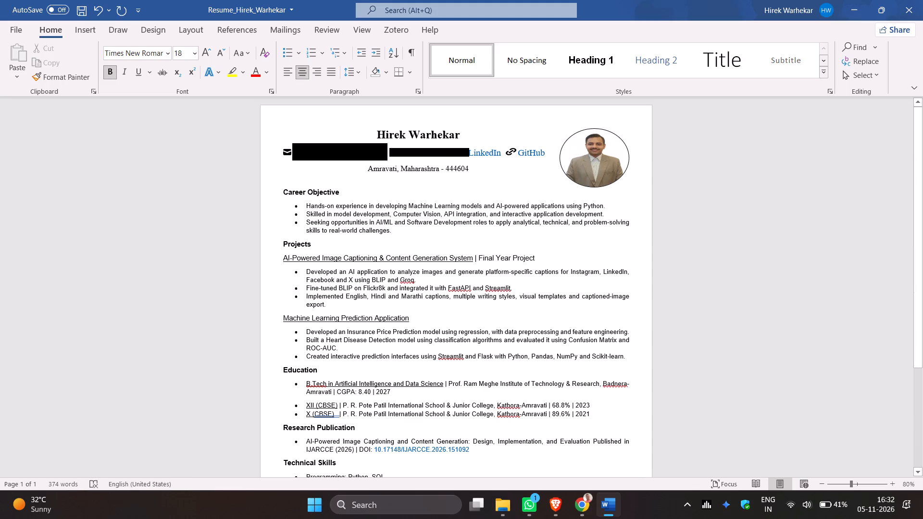
click(361, 152)
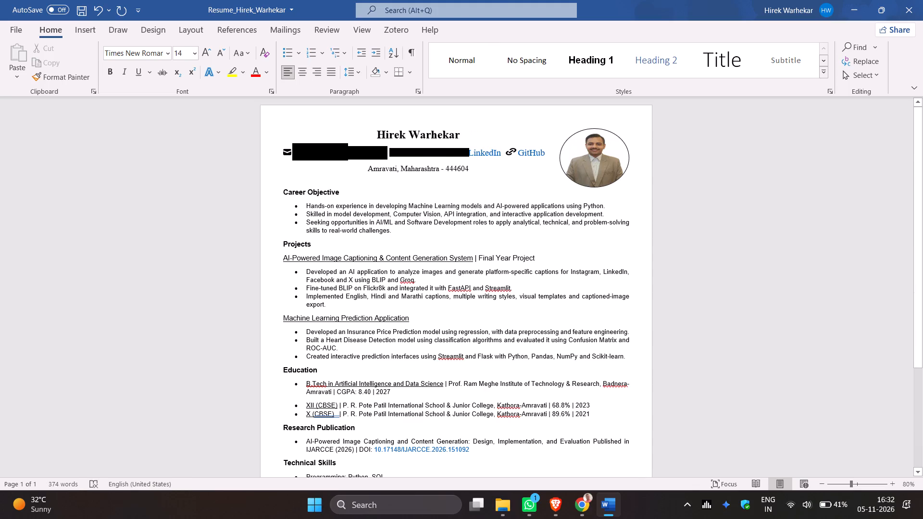
click(428, 151)
click(477, 153)
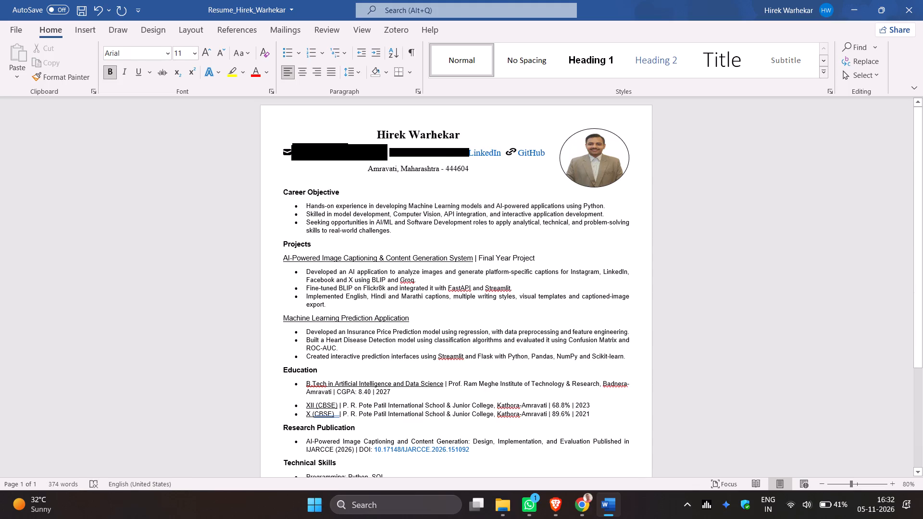
click(523, 152)
click(422, 168)
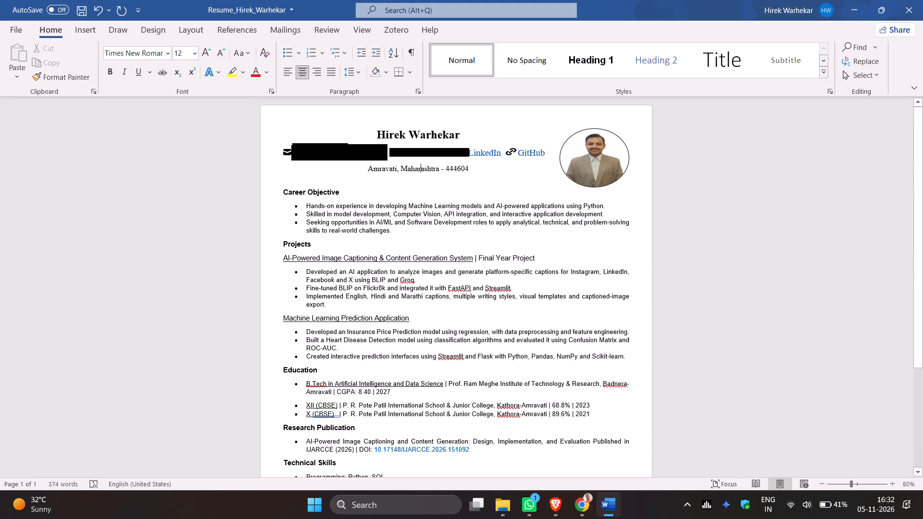
click(478, 169)
Delete the empty line between the location line and the Career Objective heading, and check the page layout down to the end.
click(383, 180)
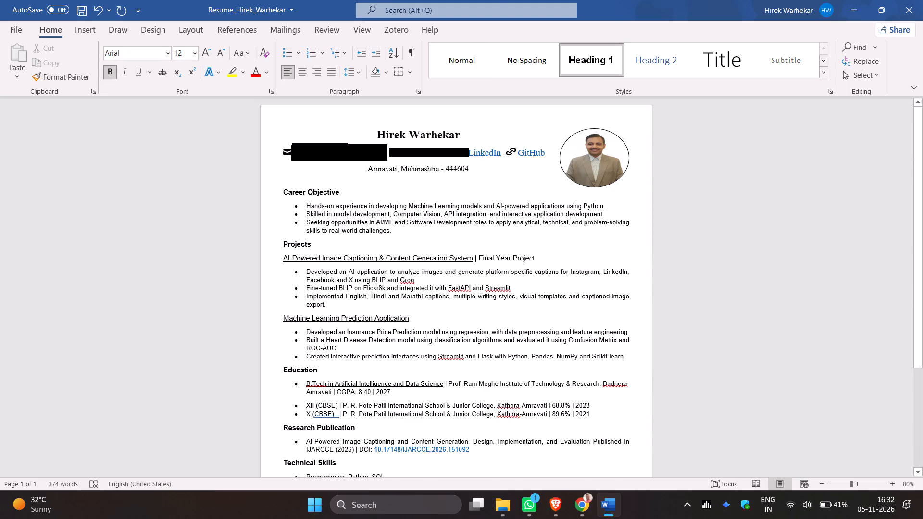
key(BackSpace)
scroll(660, 260, down, 11)
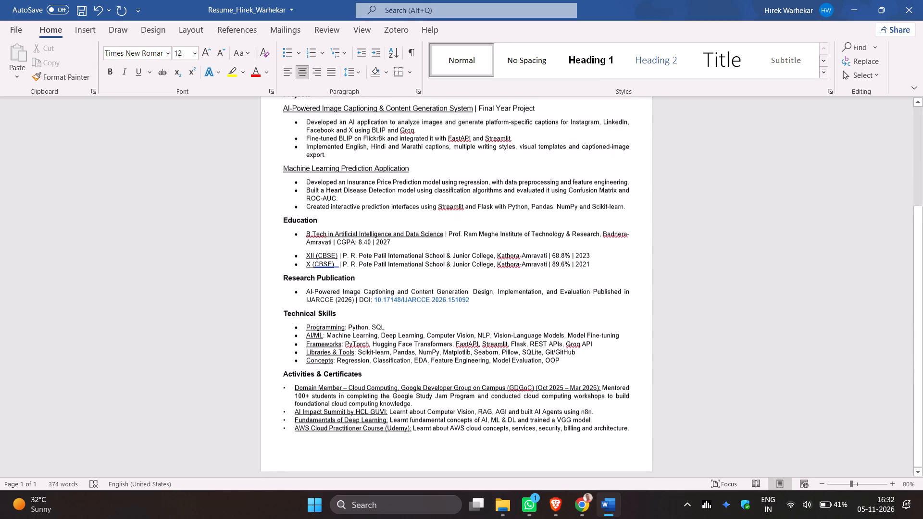
scroll(660, 261, down, 8)
scroll(660, 261, up, 12)
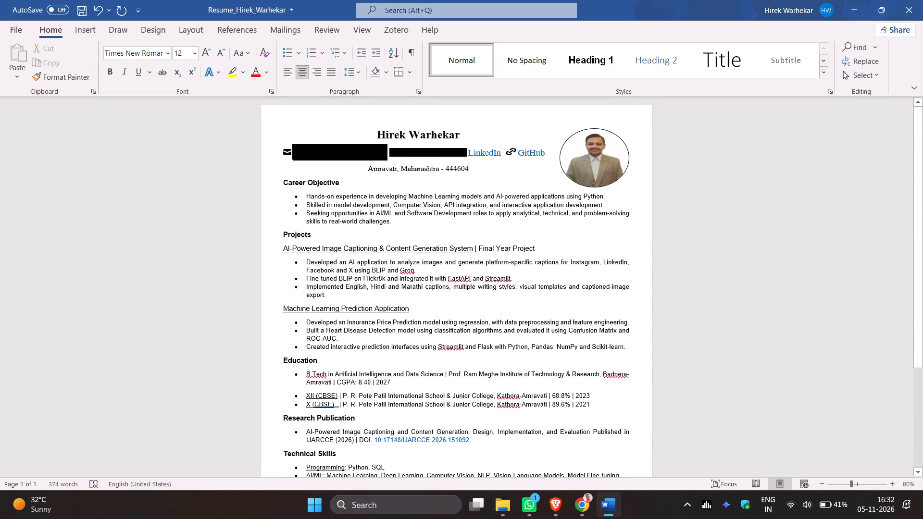
key(BackSpace)
key(ctrl+z)
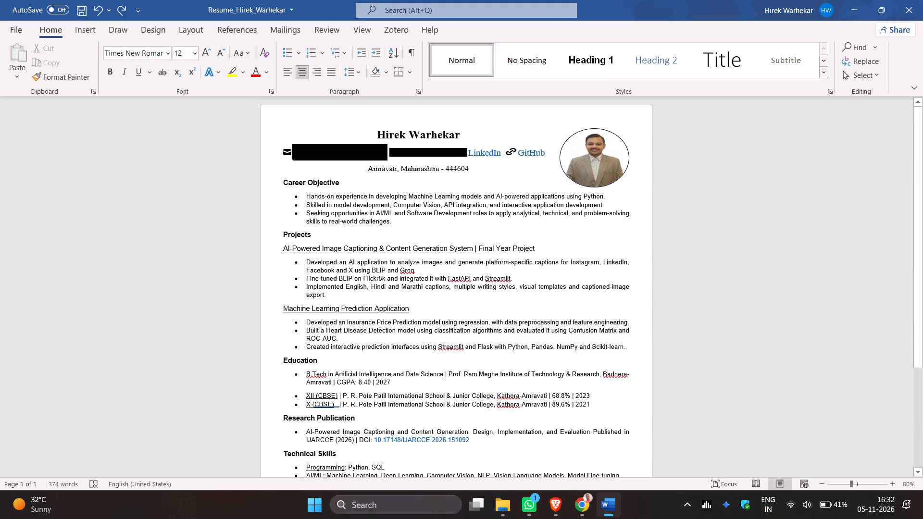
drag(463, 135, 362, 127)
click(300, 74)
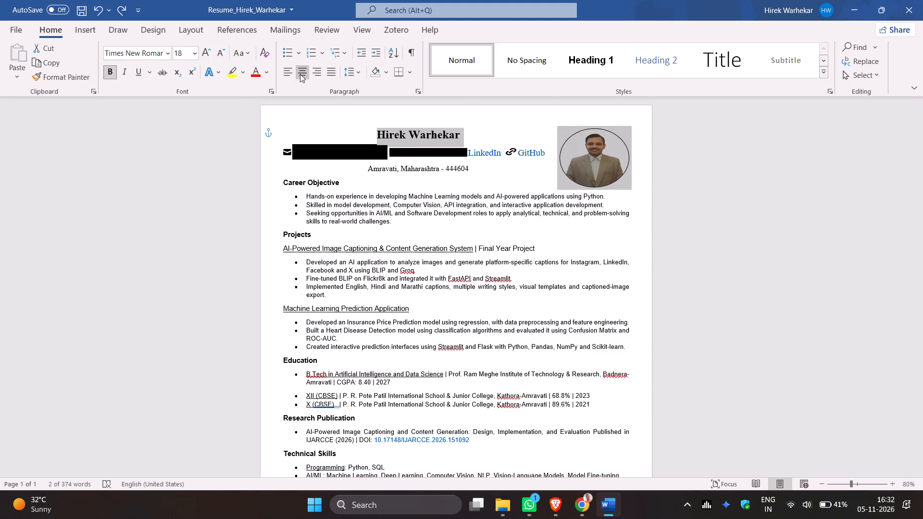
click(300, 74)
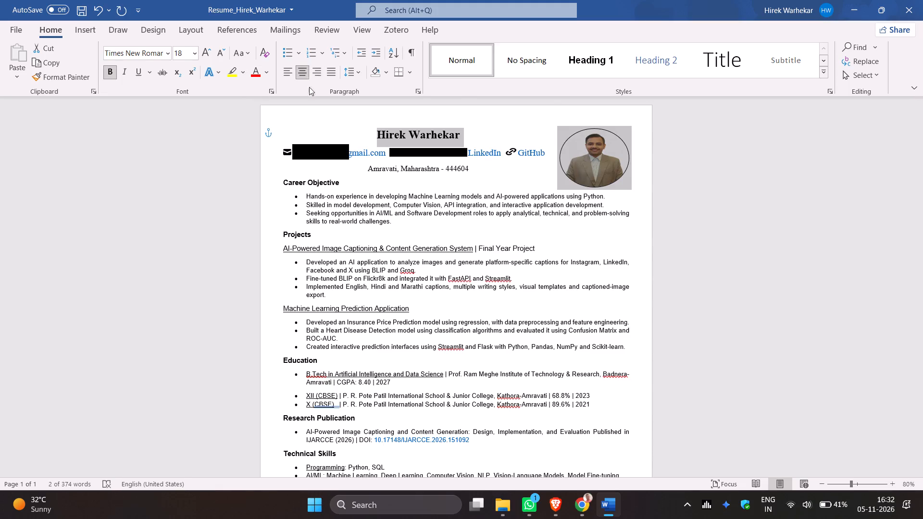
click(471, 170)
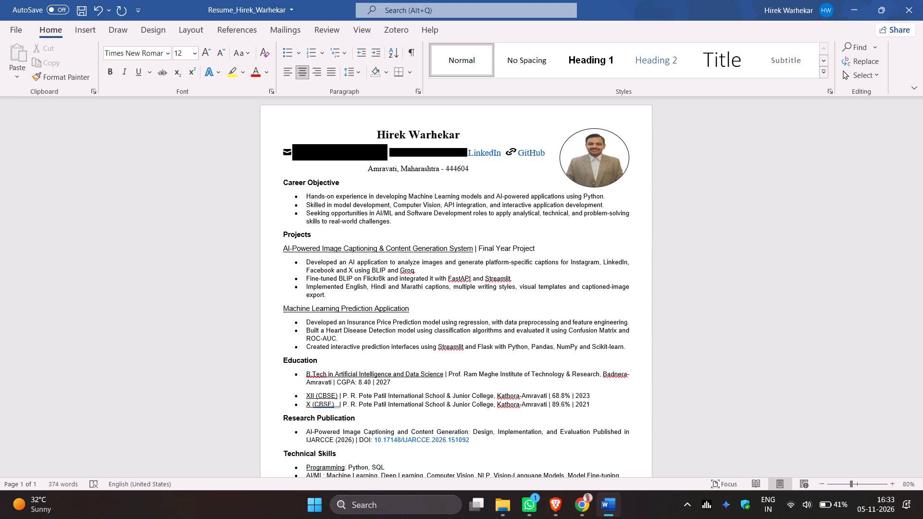
Save the updated Word resume.
click(81, 8)
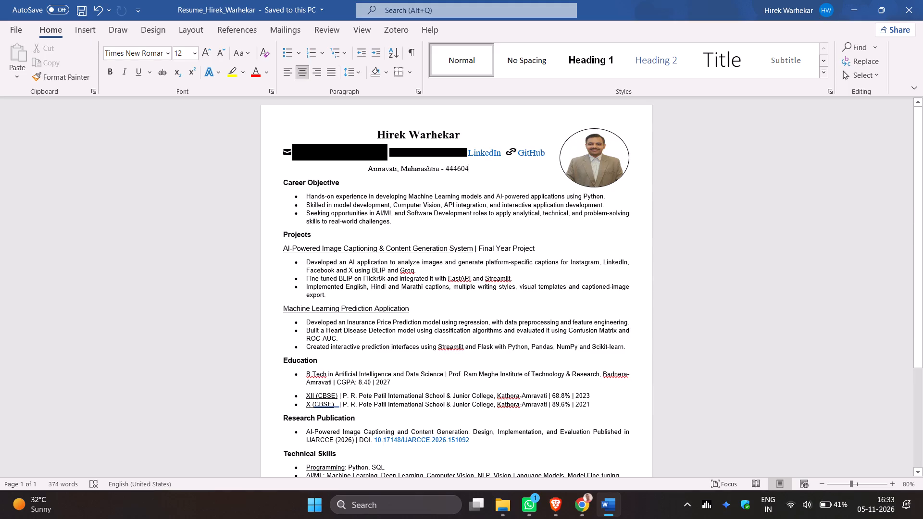
In File Explorer, delete the outdated PDF export of the current resume from the Resume folder.
click(505, 514)
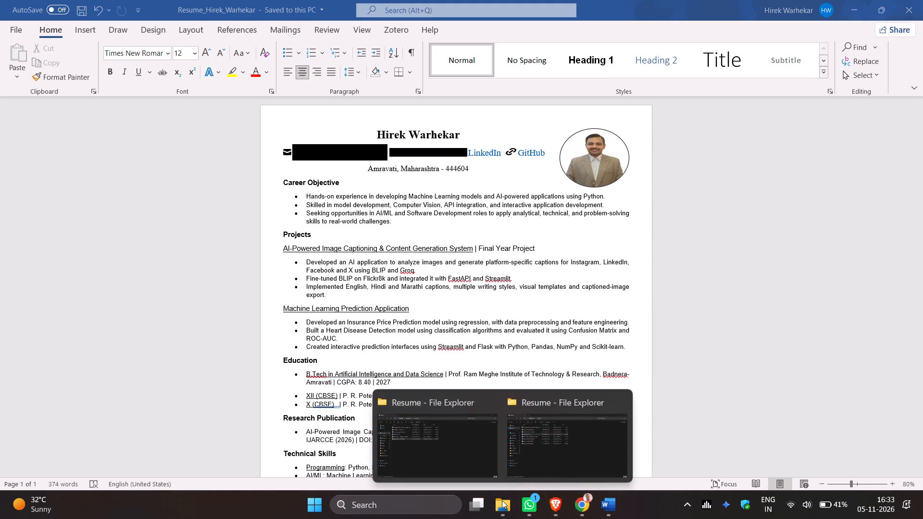
click(474, 458)
click(234, 231)
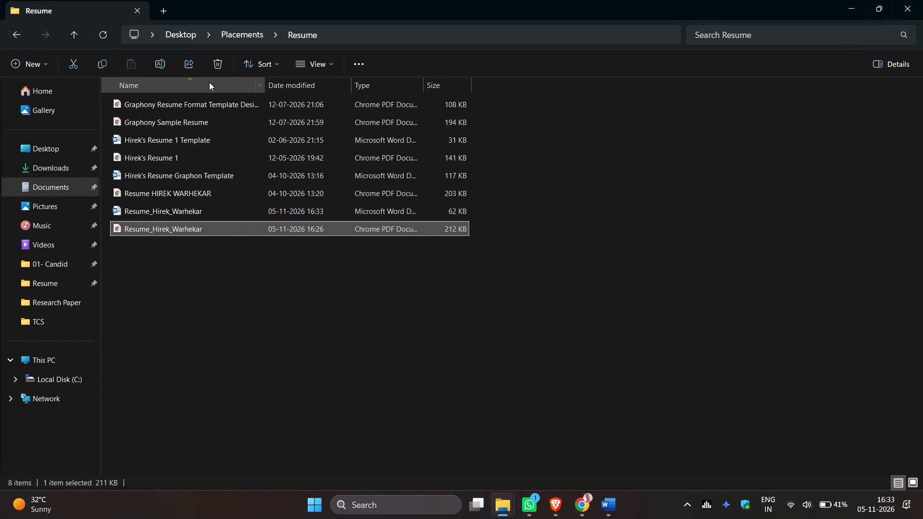
click(224, 61)
click(844, 3)
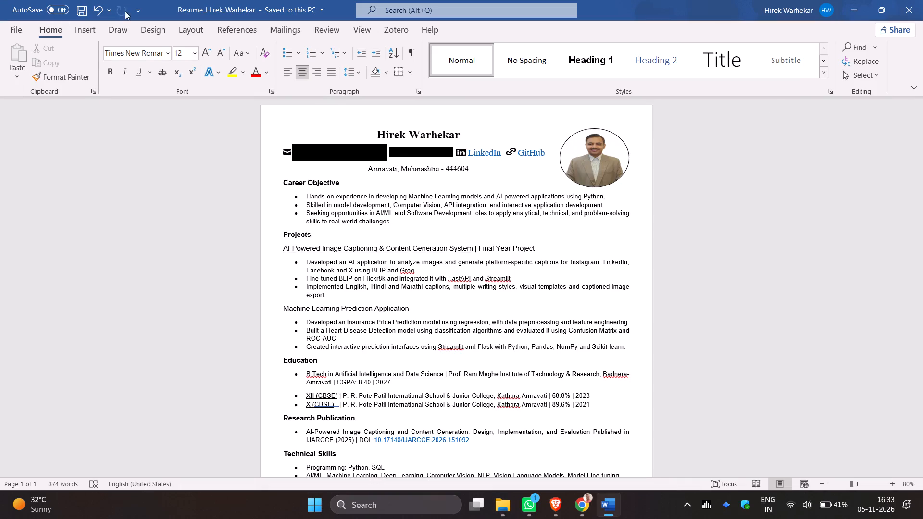
Save the Word resume as a PDF in Desktop > Placements > Resume, keeping the same file name and Standard optimization.
click(25, 24)
click(45, 196)
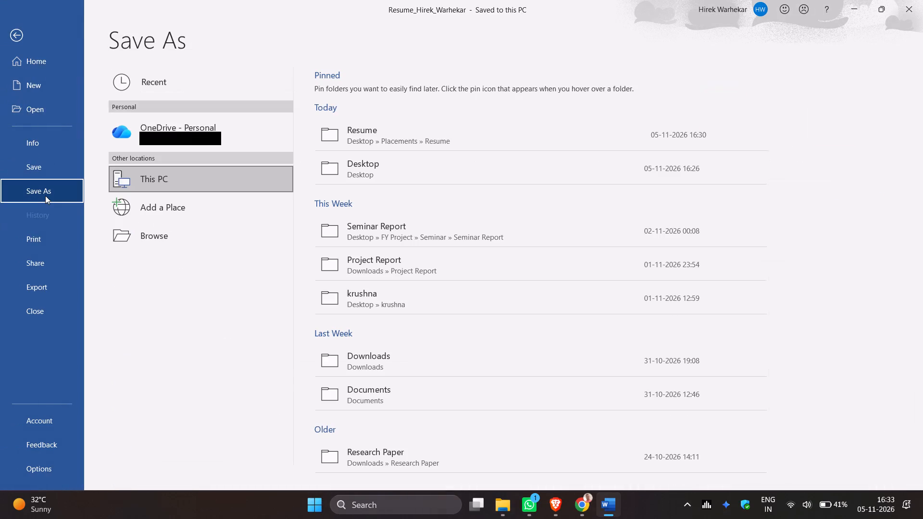
double_click(431, 139)
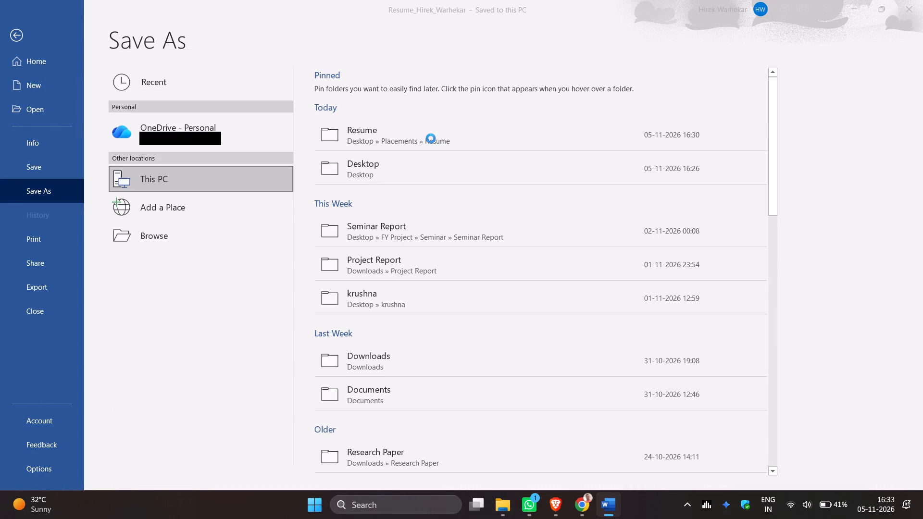
click(121, 218)
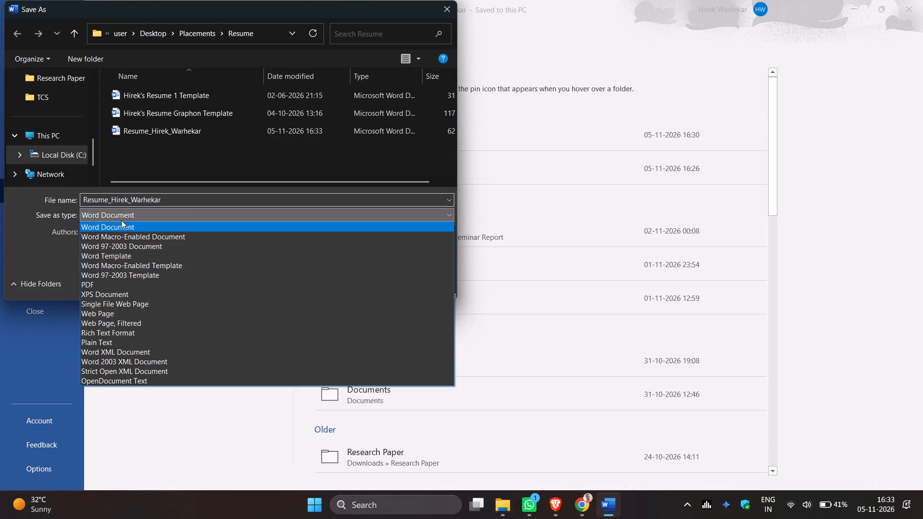
click(118, 280)
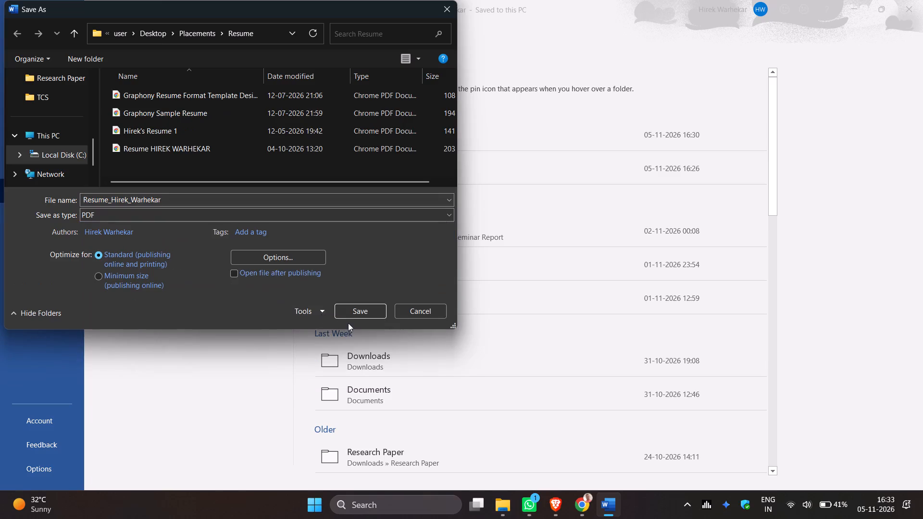
click(356, 308)
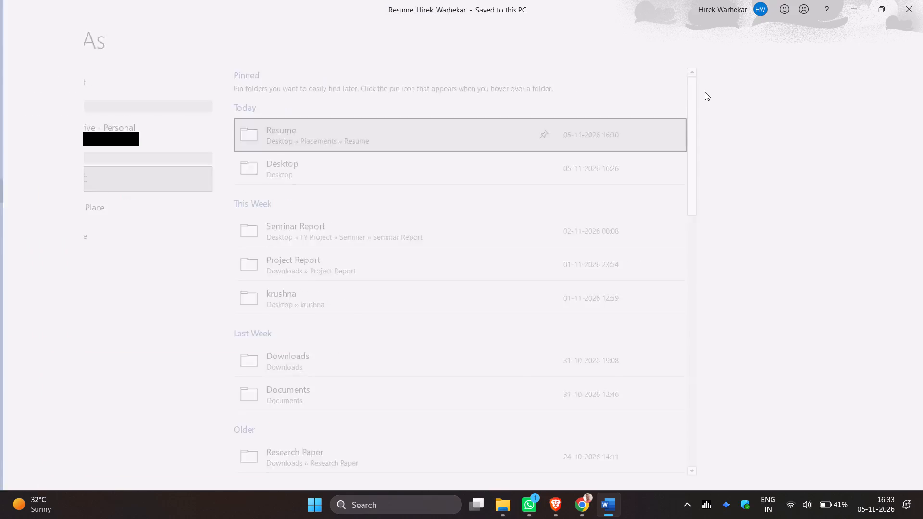
Close the Word resume.
click(922, 0)
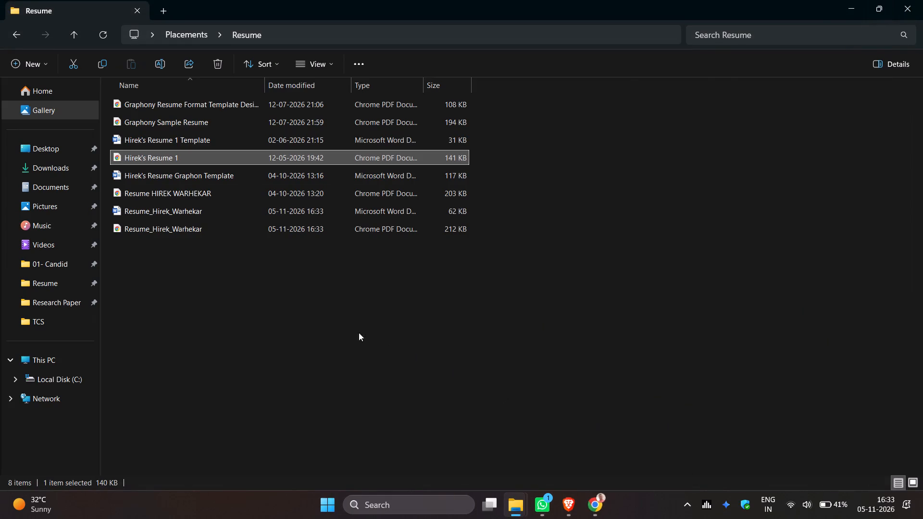
Open the newly exported resume PDF from the Resume folder and check its header, sections and one-page layout through to the end.
double_click(205, 225)
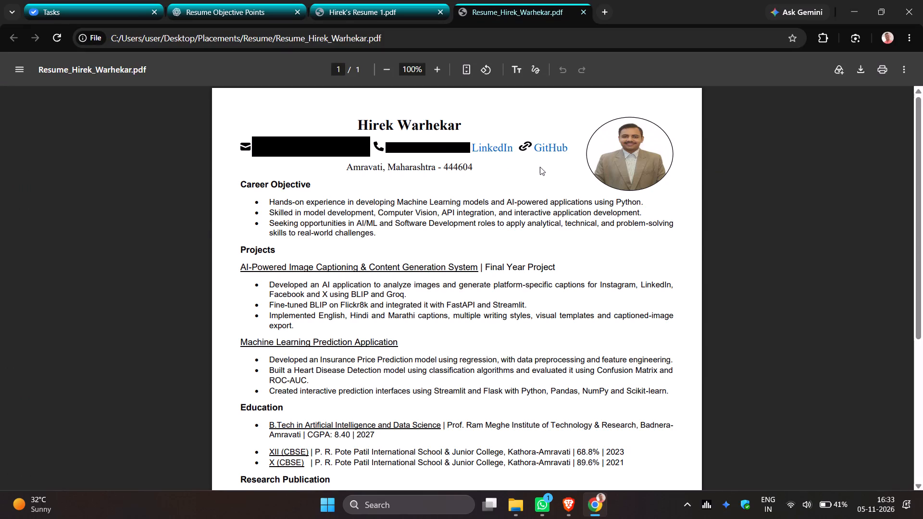
scroll(541, 167, up, 1)
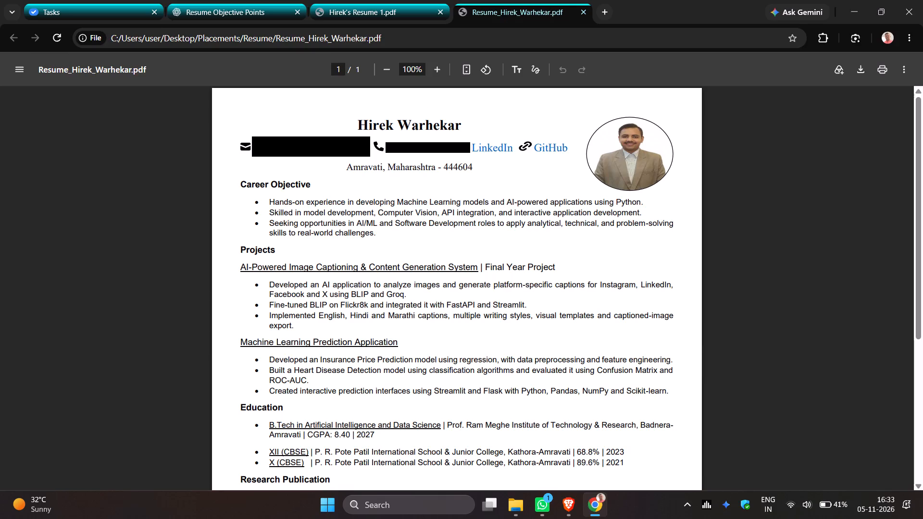
scroll(463, 222, down, 3)
scroll(463, 222, up, 2)
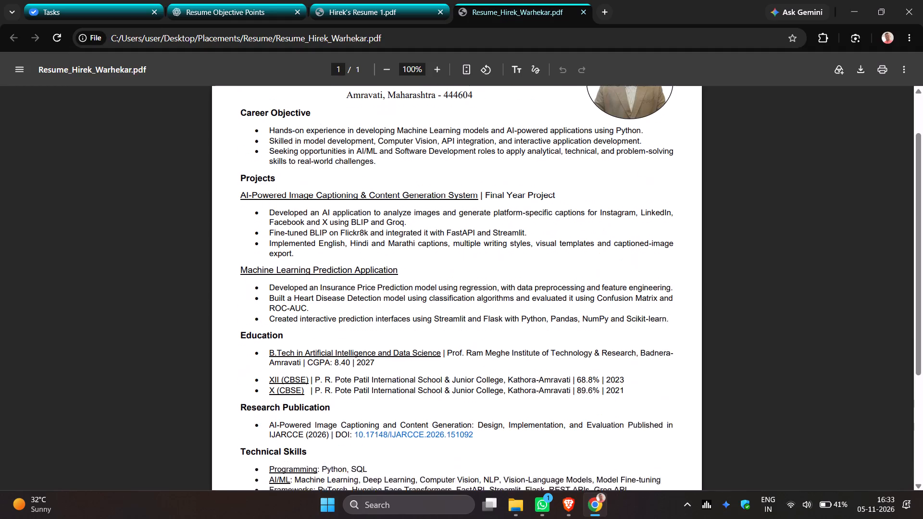
scroll(463, 222, down, 4)
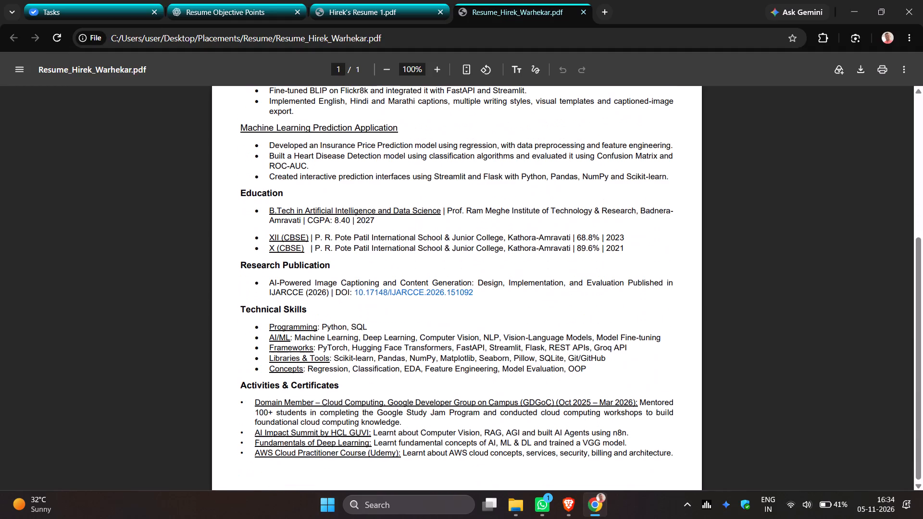
scroll(463, 222, down, 6)
scroll(463, 222, up, 2)
scroll(463, 222, down, 2)
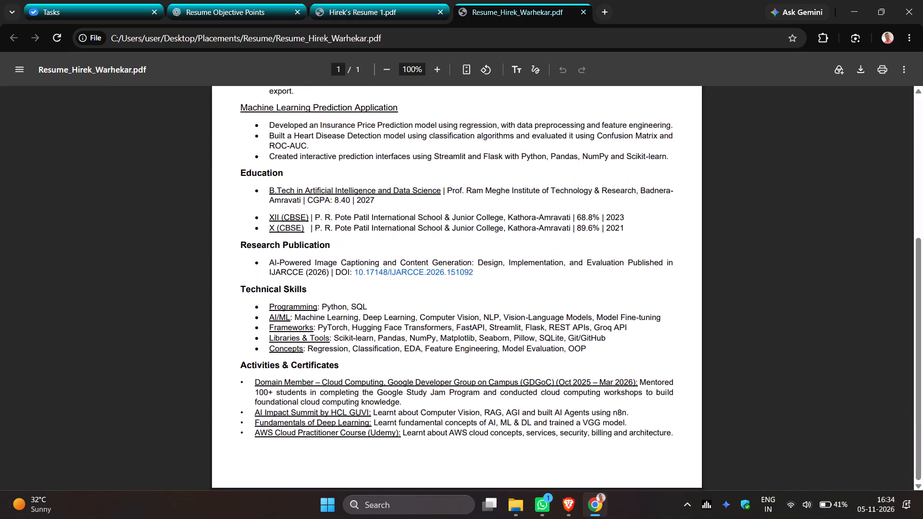
scroll(463, 221, up, 11)
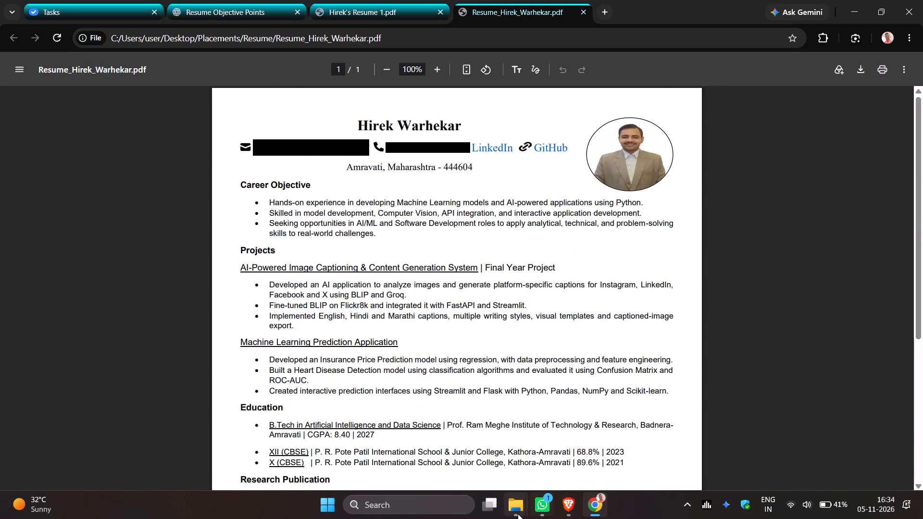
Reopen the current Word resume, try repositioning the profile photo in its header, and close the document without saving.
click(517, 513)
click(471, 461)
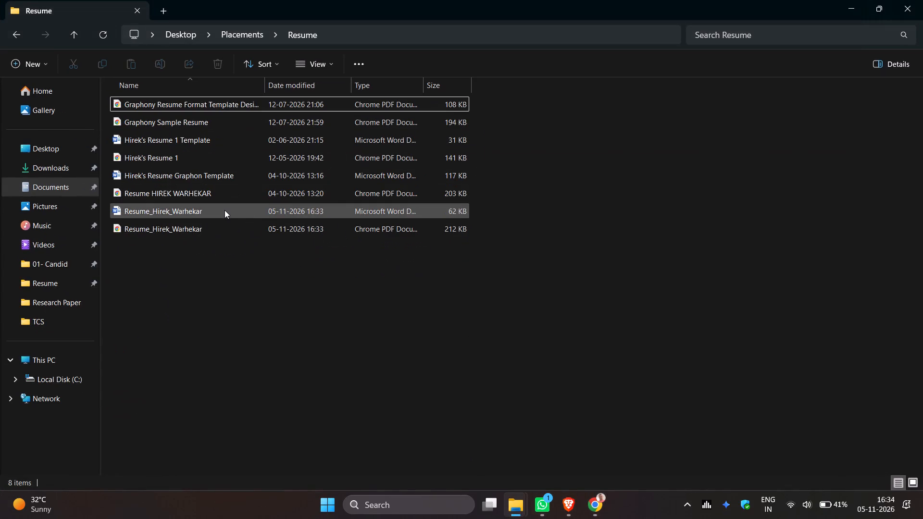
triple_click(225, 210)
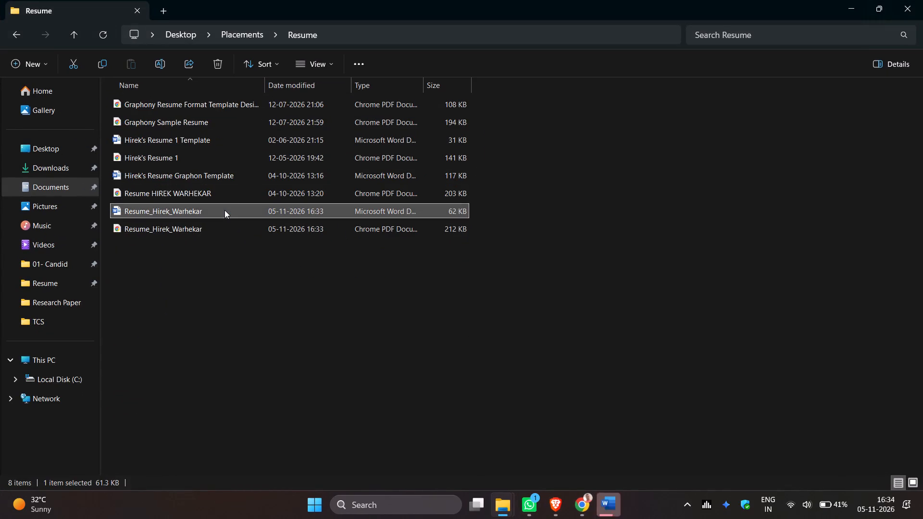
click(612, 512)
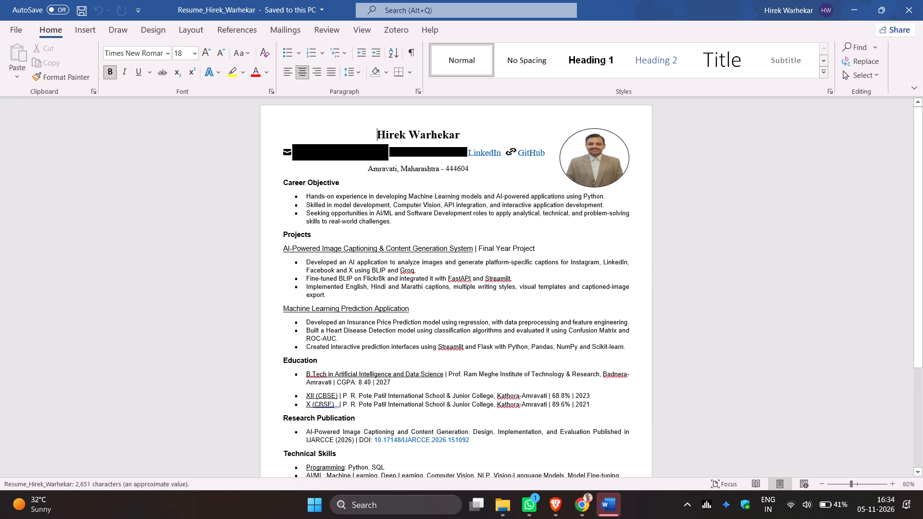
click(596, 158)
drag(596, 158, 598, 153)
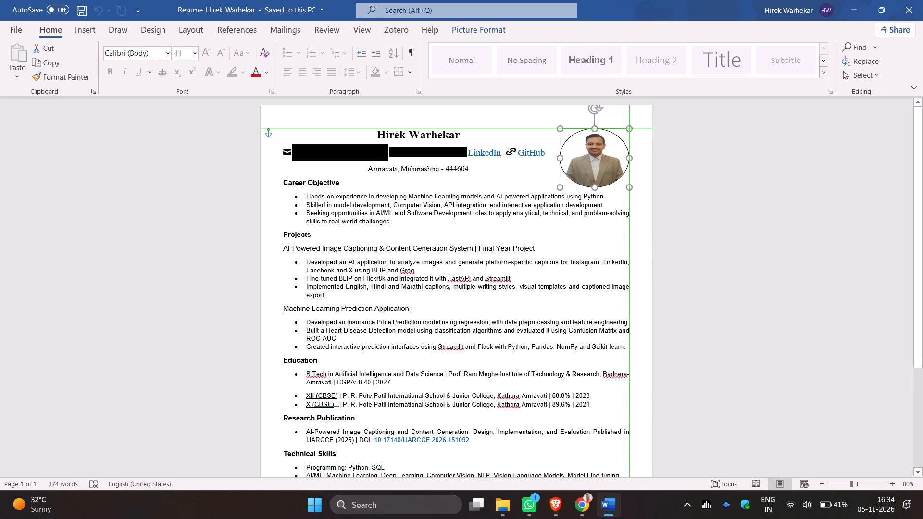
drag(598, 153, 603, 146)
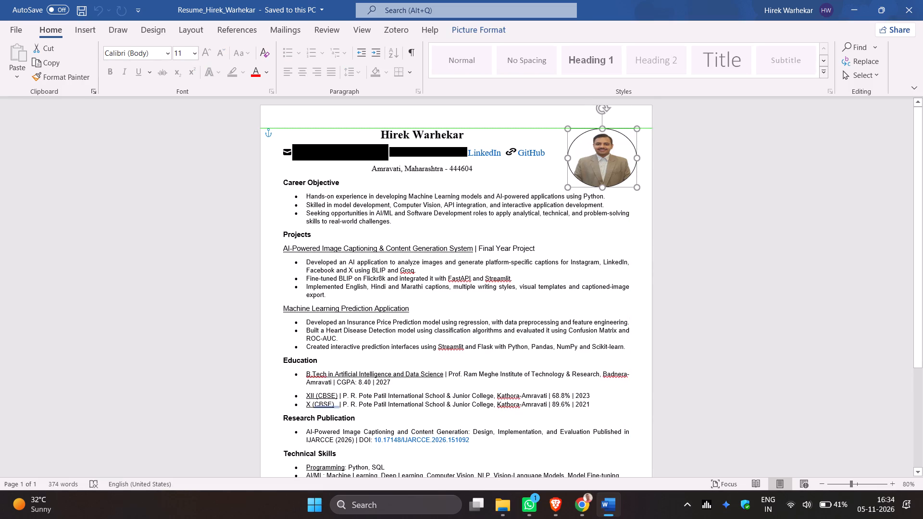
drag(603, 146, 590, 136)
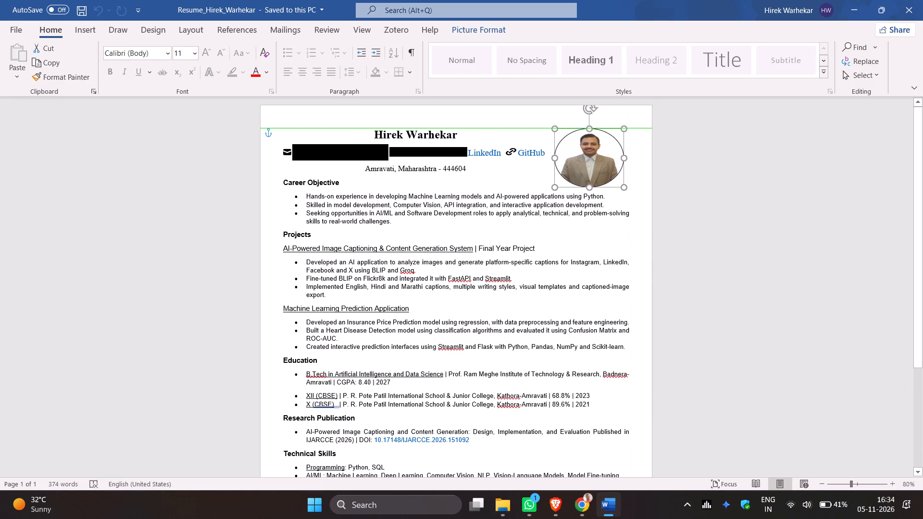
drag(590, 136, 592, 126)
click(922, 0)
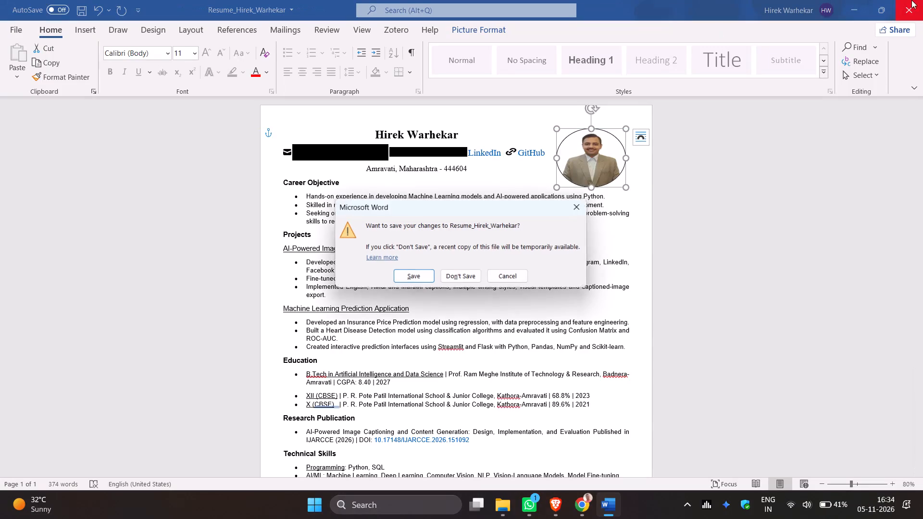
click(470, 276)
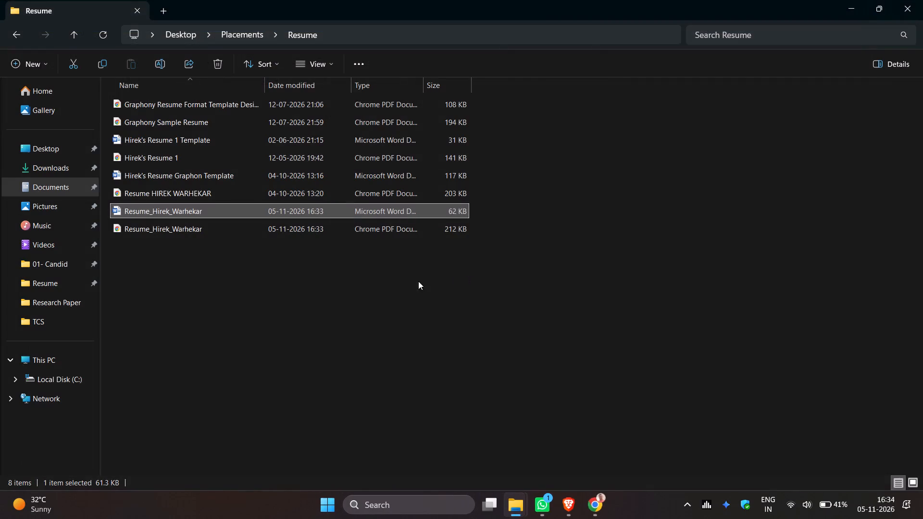
Examine the October resume PDF, the Resume 1 PDF and the Graphony Resume Format Template Design PDF from the Resume folder.
click(398, 281)
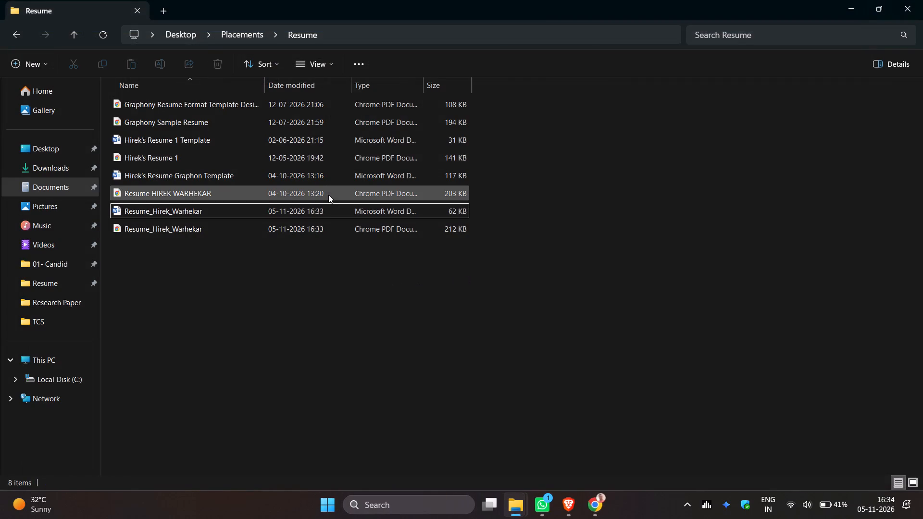
double_click(203, 195)
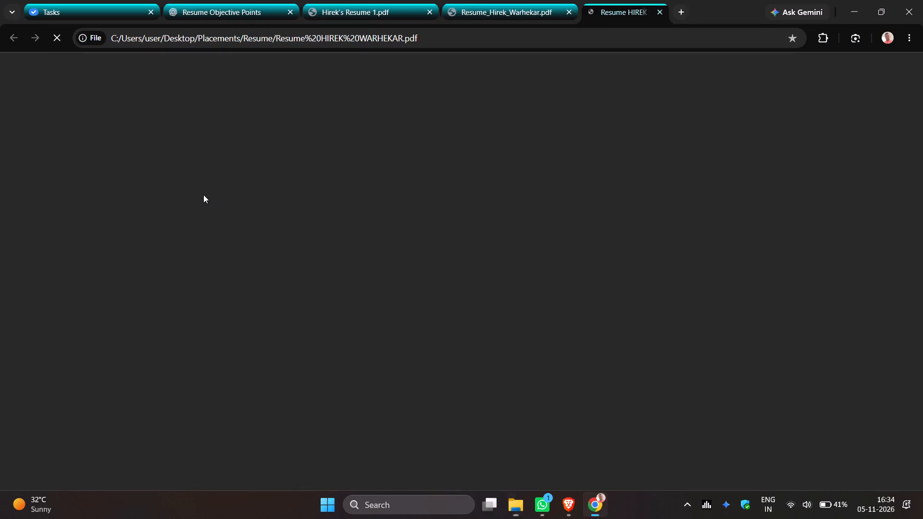
scroll(431, 222, down, 10)
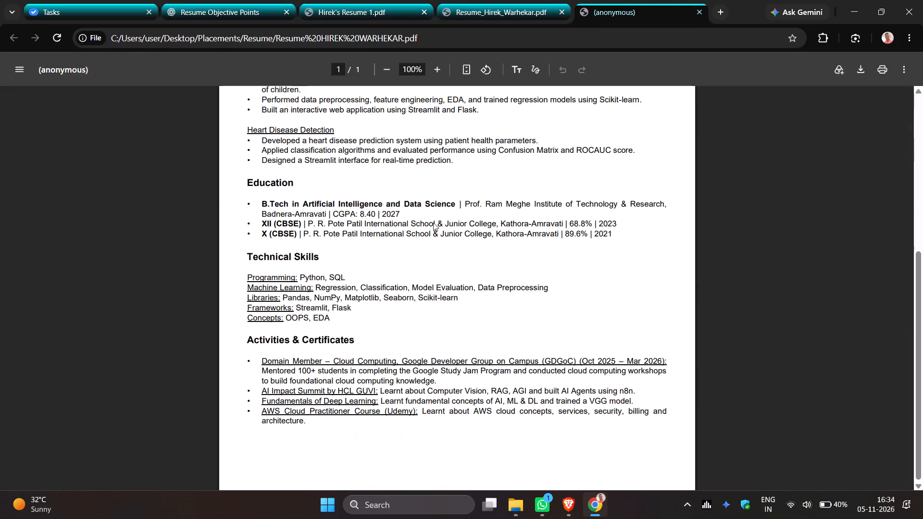
scroll(433, 222, down, 10)
scroll(433, 222, up, 20)
scroll(433, 222, up, 2)
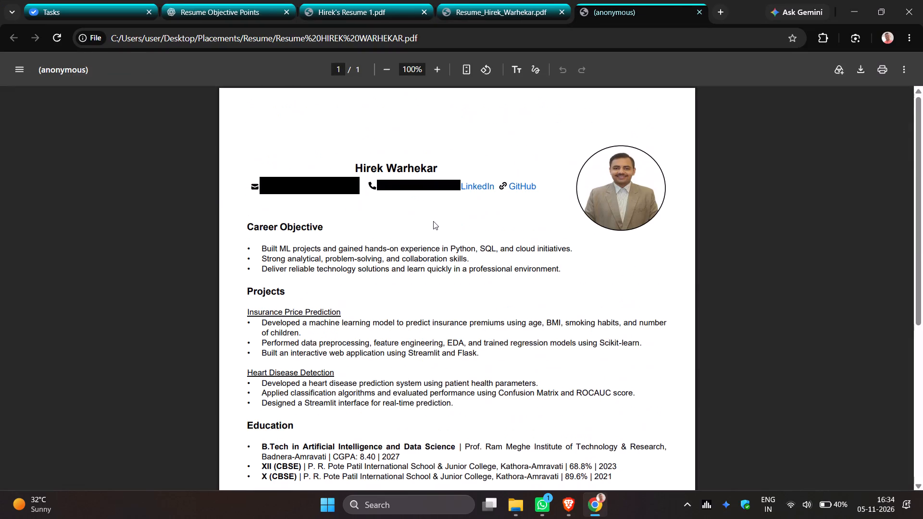
scroll(433, 221, up, 6)
click(854, 11)
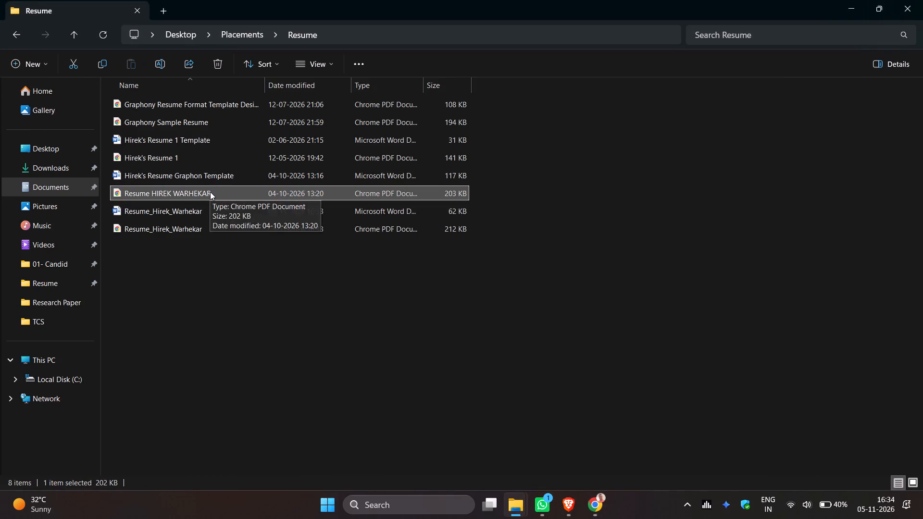
double_click(207, 159)
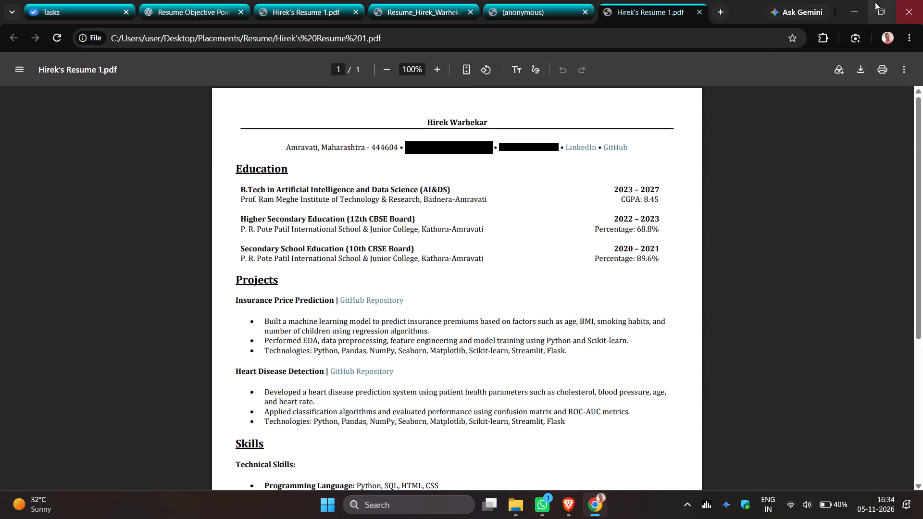
click(849, 6)
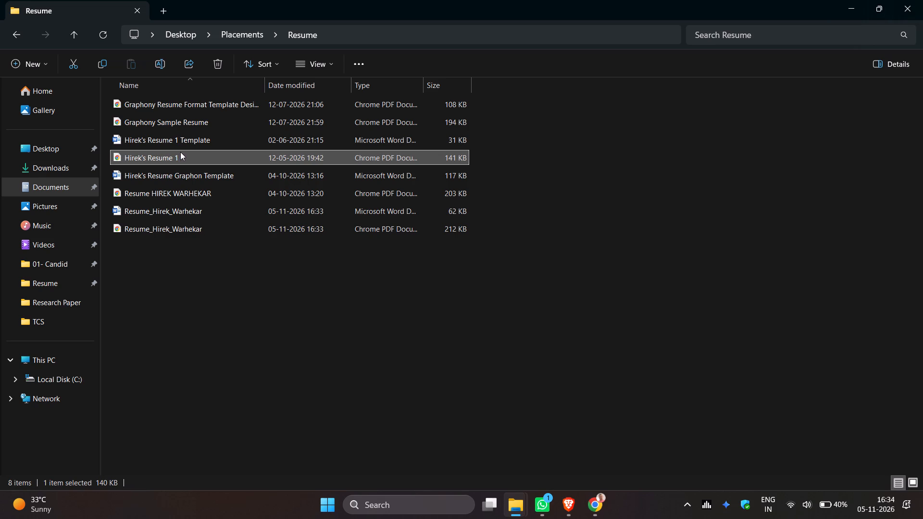
double_click(198, 108)
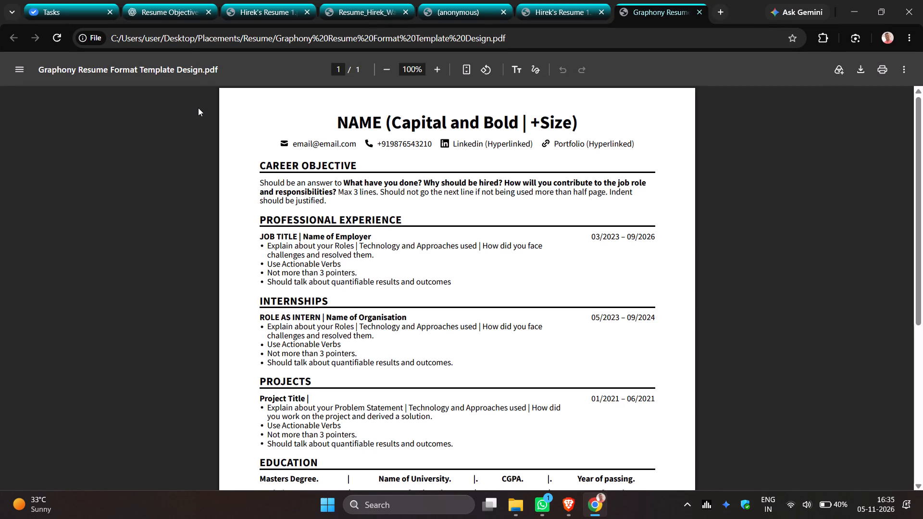
scroll(434, 237, down, 7)
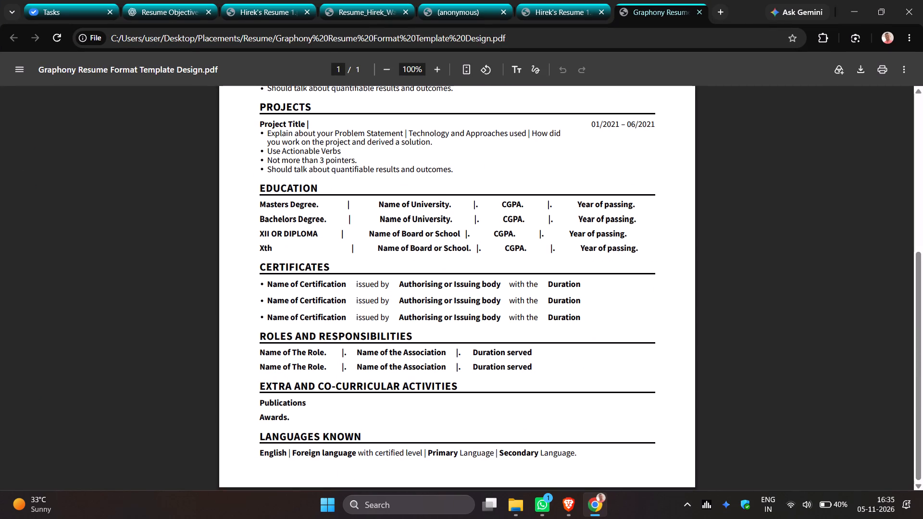
scroll(434, 238, up, 7)
click(848, 8)
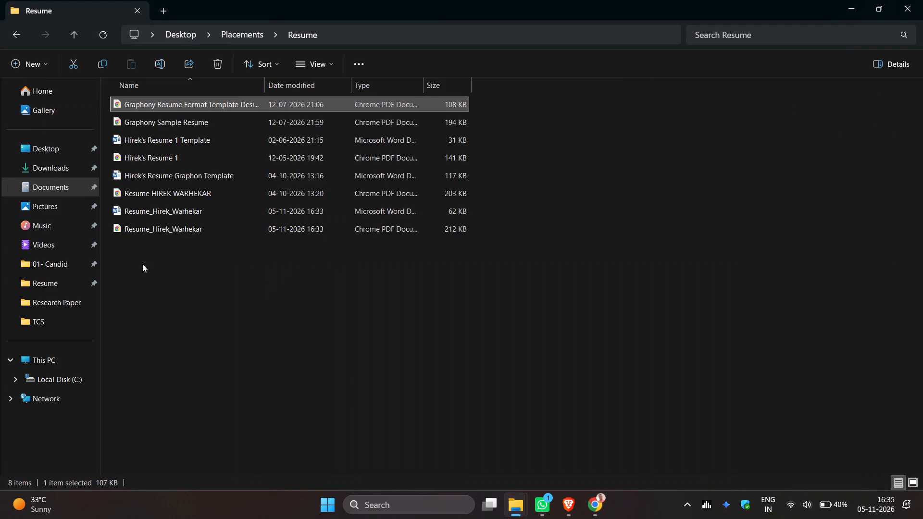
Open the Graphony Sample Resume PDF and look through both of its pages.
double_click(202, 122)
scroll(376, 296, down, 4)
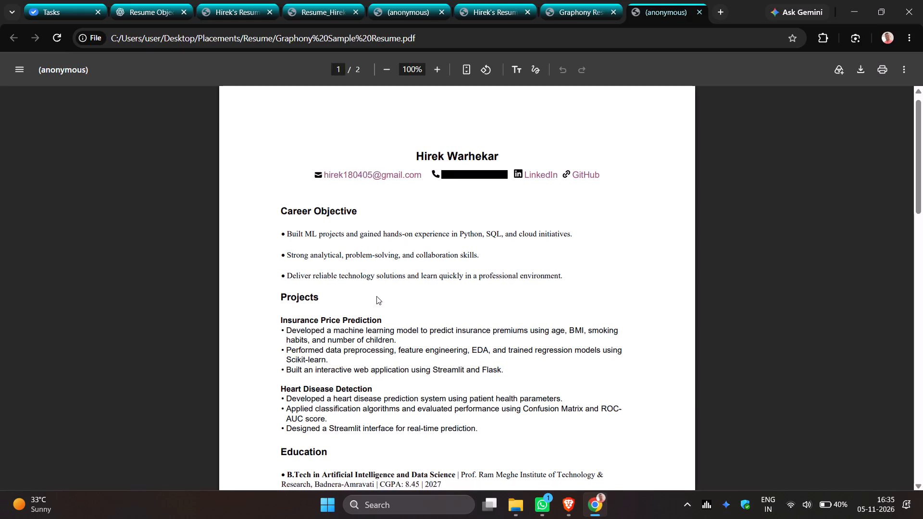
scroll(376, 296, down, 9)
scroll(377, 290, up, 4)
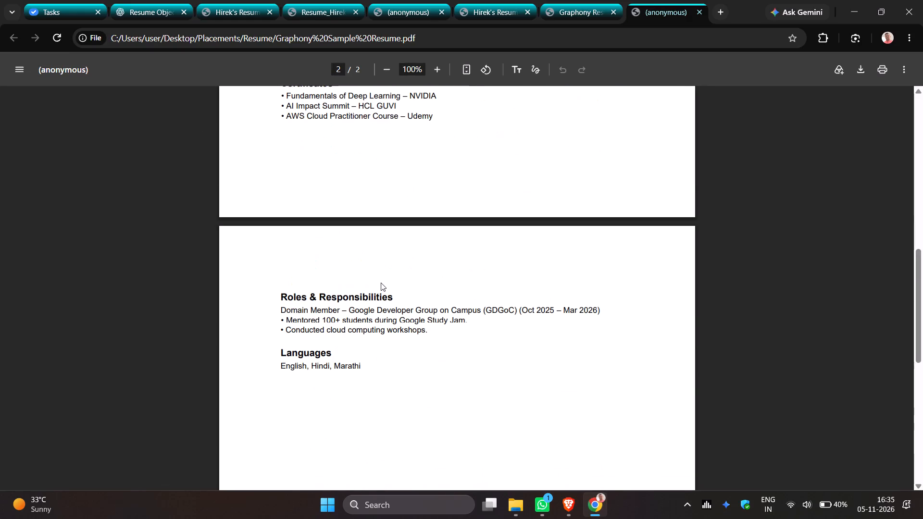
scroll(381, 283, up, 7)
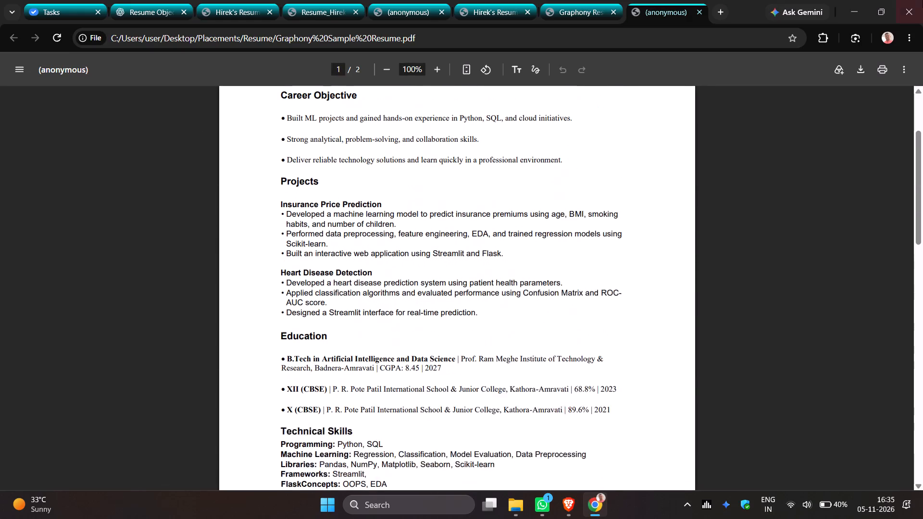
click(864, 0)
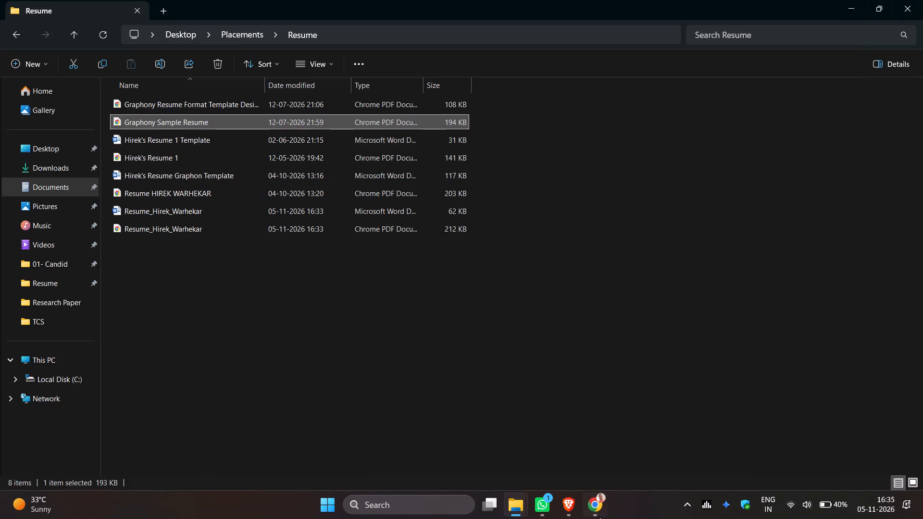
Close the Graphony Sample Resume PDF in the browser and delete the file from the Resume folder.
click(599, 516)
click(699, 10)
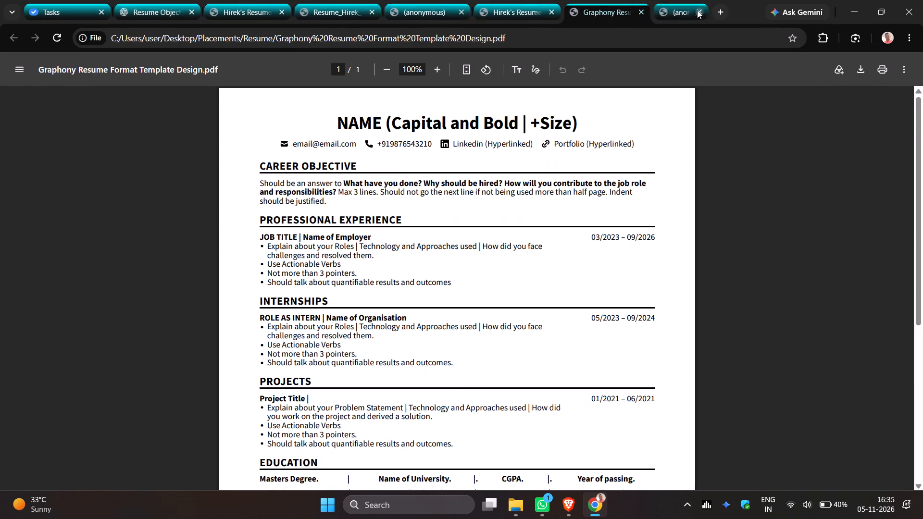
click(854, 5)
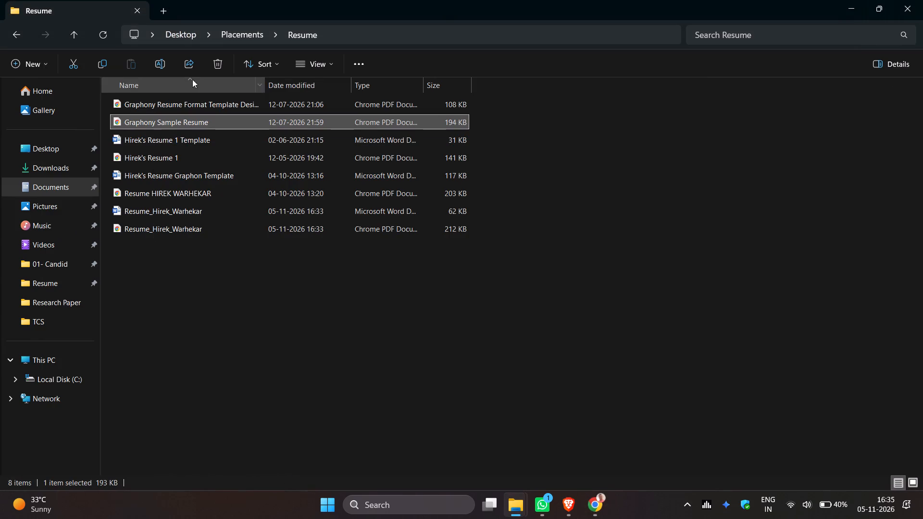
click(232, 59)
click(223, 59)
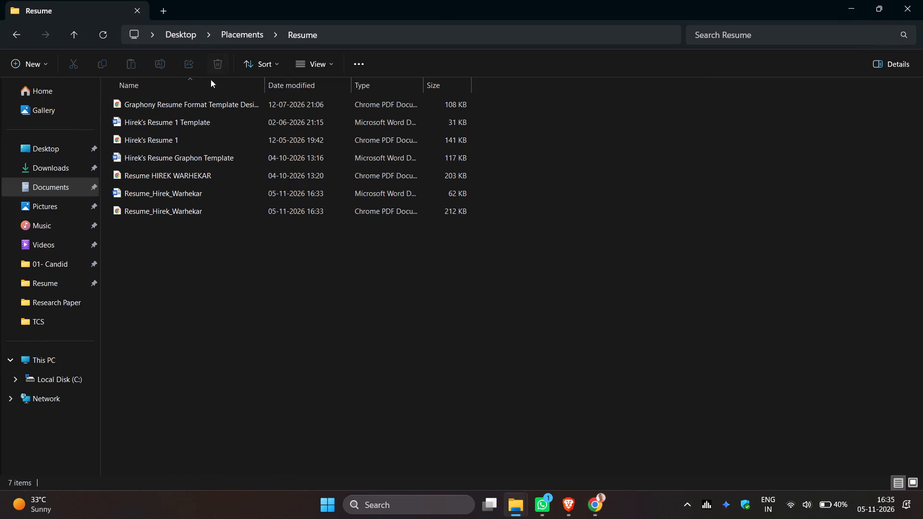
Open the Resume 1 Template Word document from the Resume folder and examine its sections from header to certificates.
double_click(196, 124)
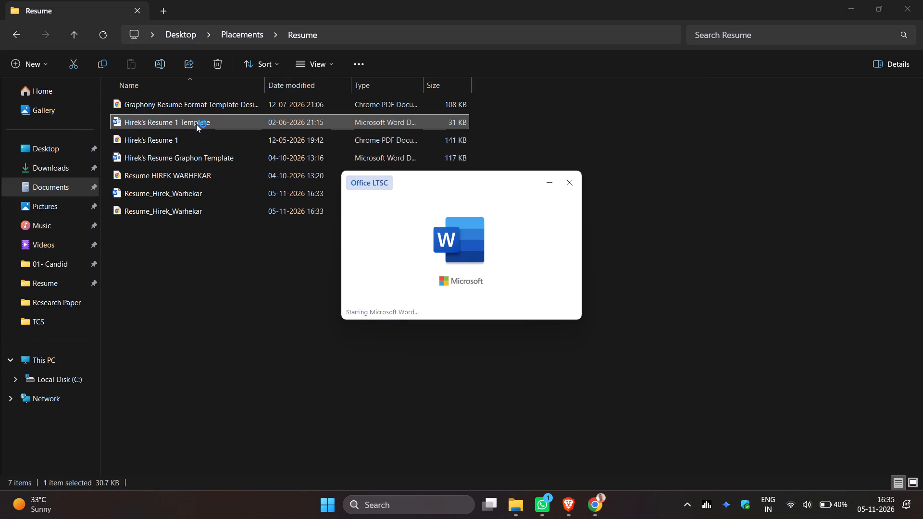
scroll(505, 358, down, 5)
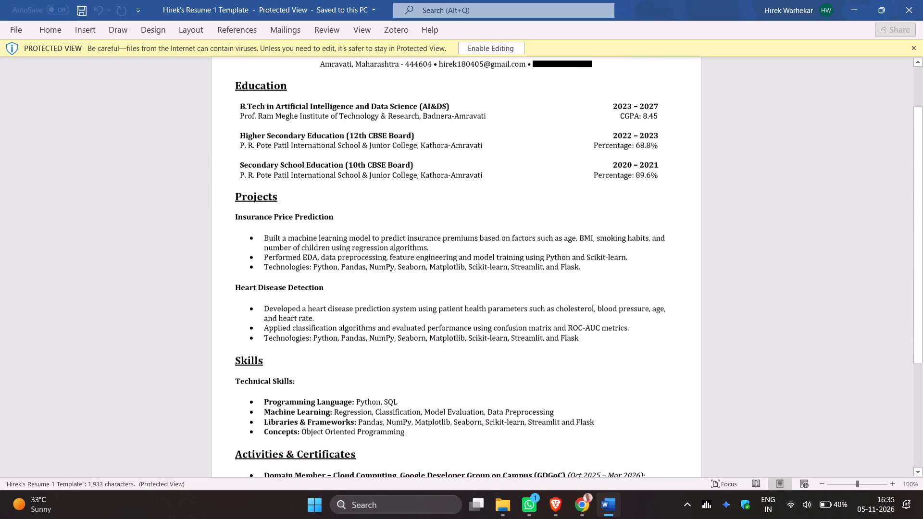
scroll(505, 358, down, 8)
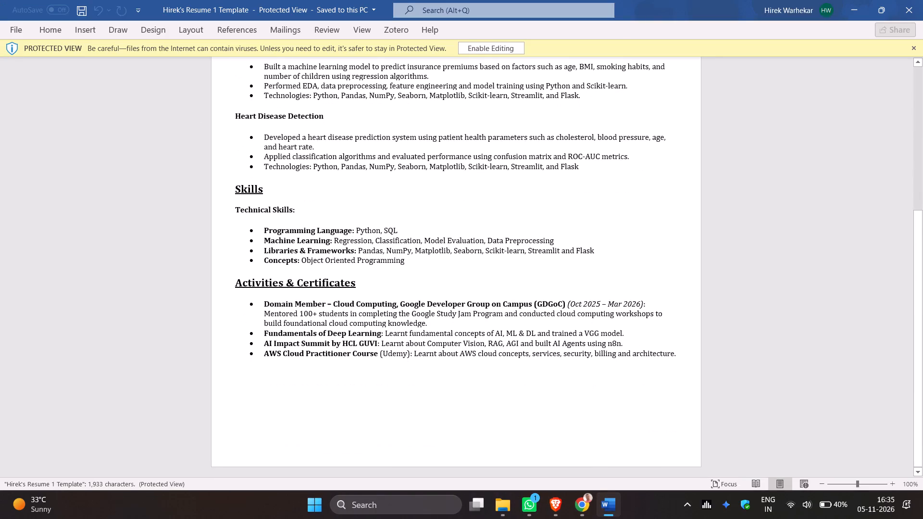
scroll(505, 358, up, 3)
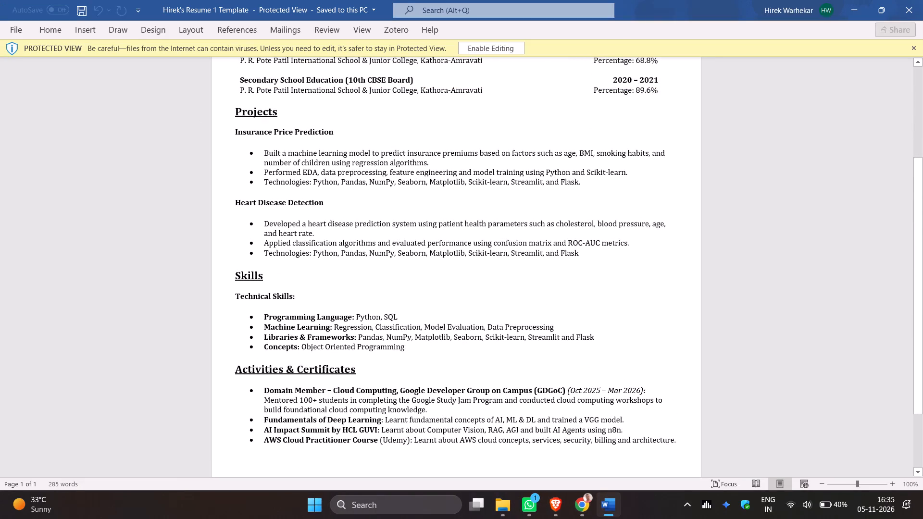
scroll(505, 358, up, 8)
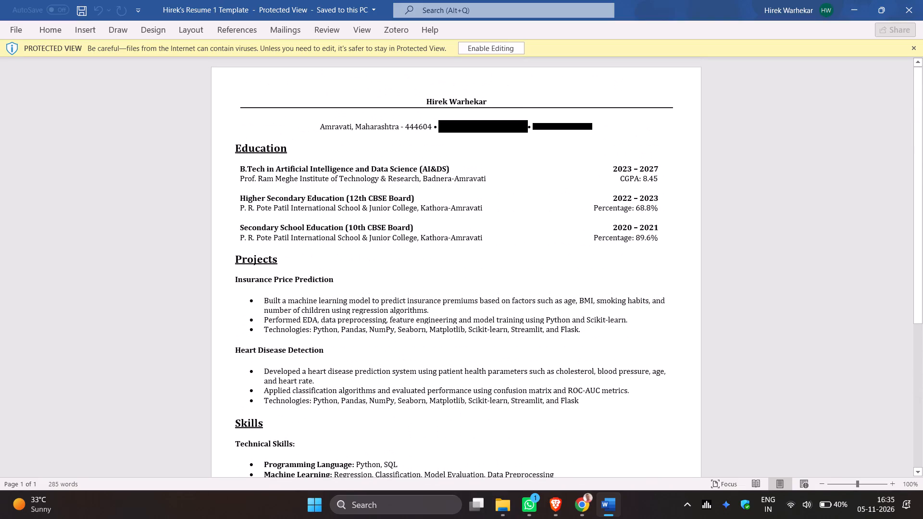
scroll(505, 358, down, 8)
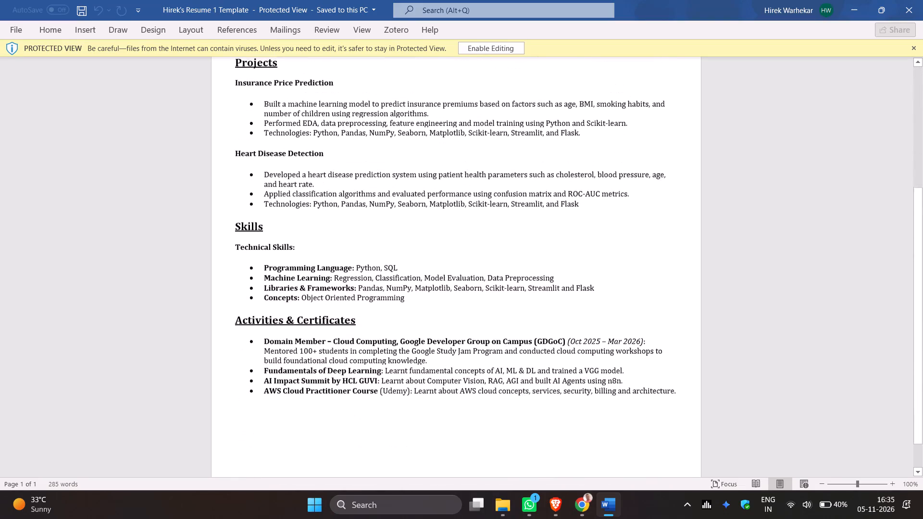
scroll(505, 358, up, 18)
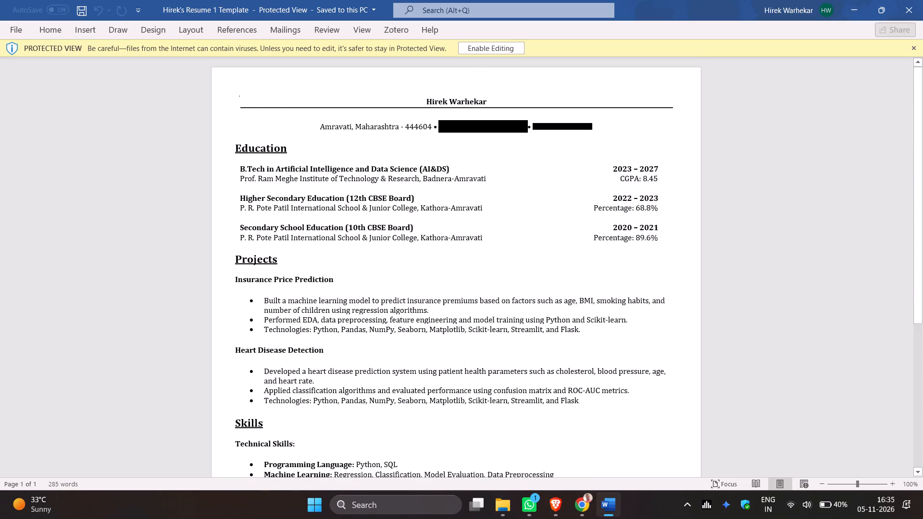
click(849, 9)
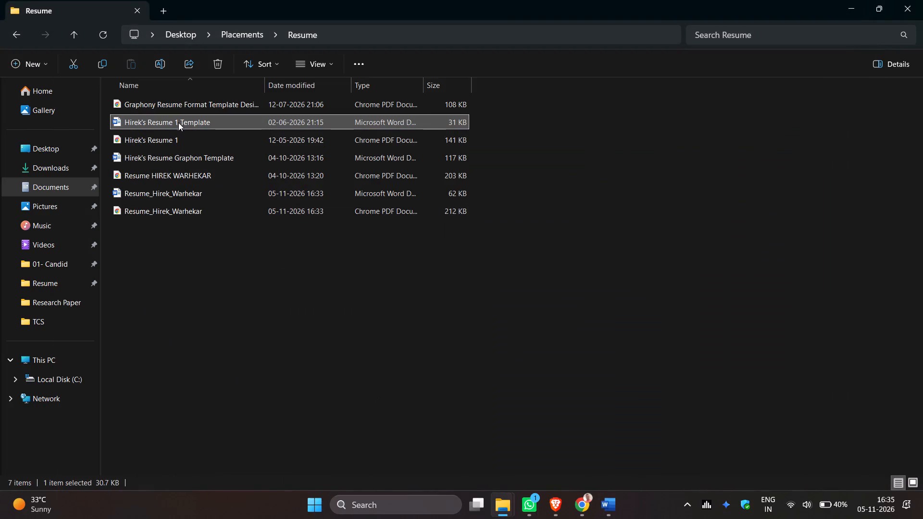
Delete the Resume 1 PDF from the Resume folder and try to delete the Resume 1 Template document with it.
ctrl+click(182, 137)
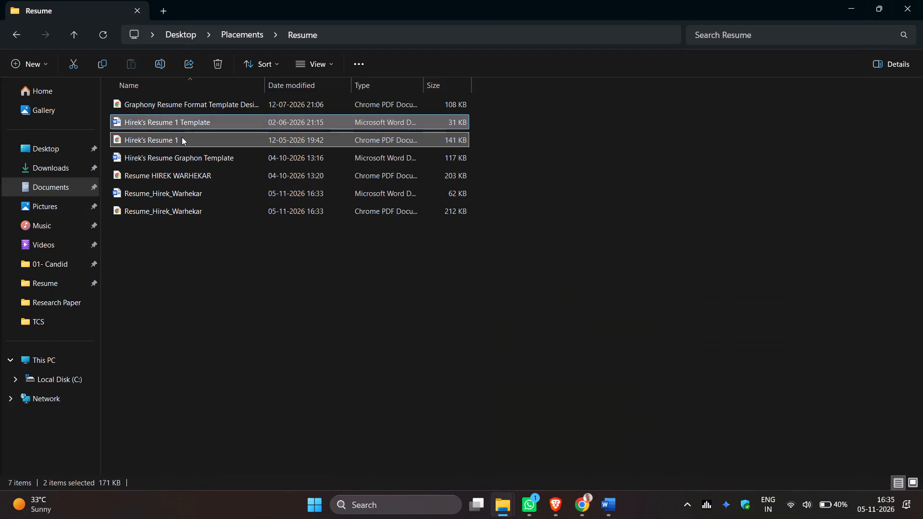
click(221, 67)
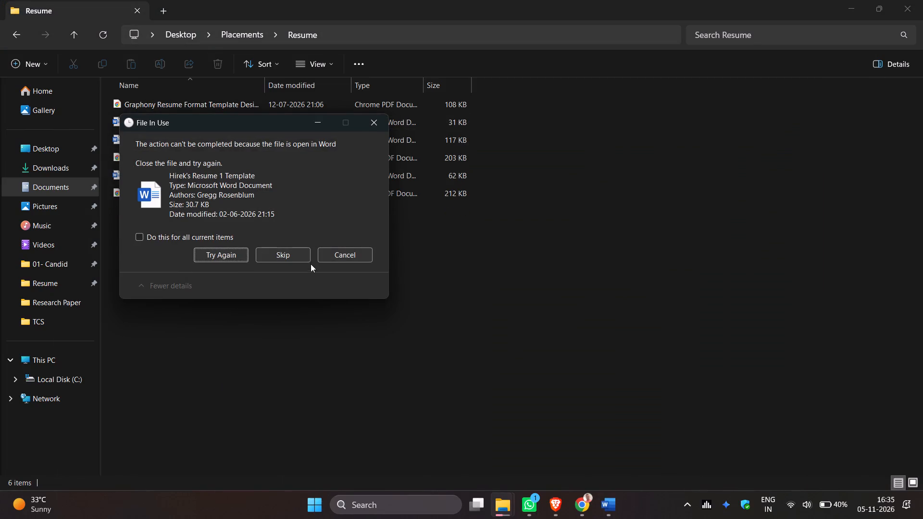
click(376, 116)
Close all the open resume PDFs in Chrome, keeping only the Tasks and ChatGPT pages, and return to the Resume folder.
click(579, 501)
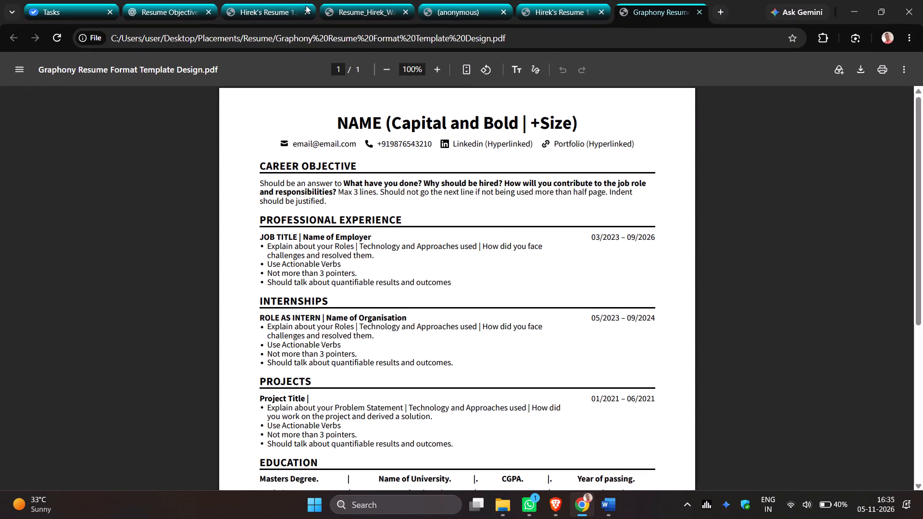
triple_click(310, 10)
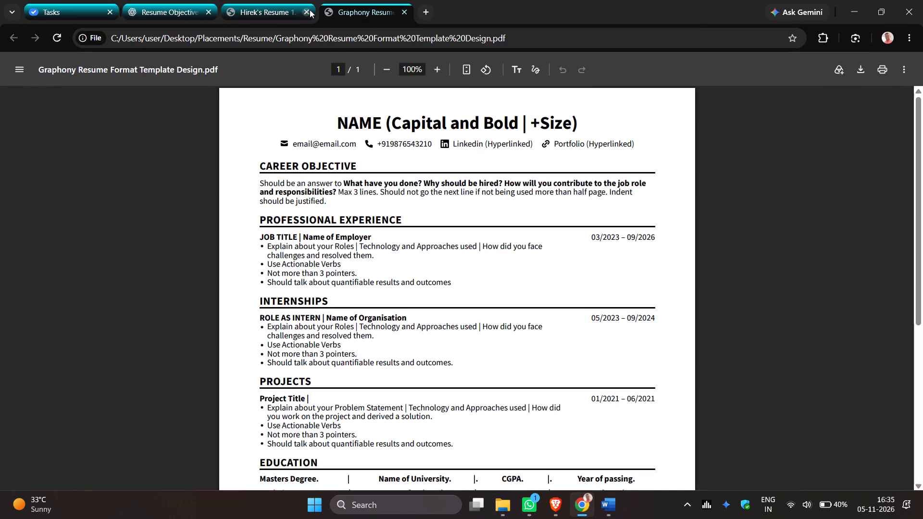
click(310, 10)
click(310, 10)
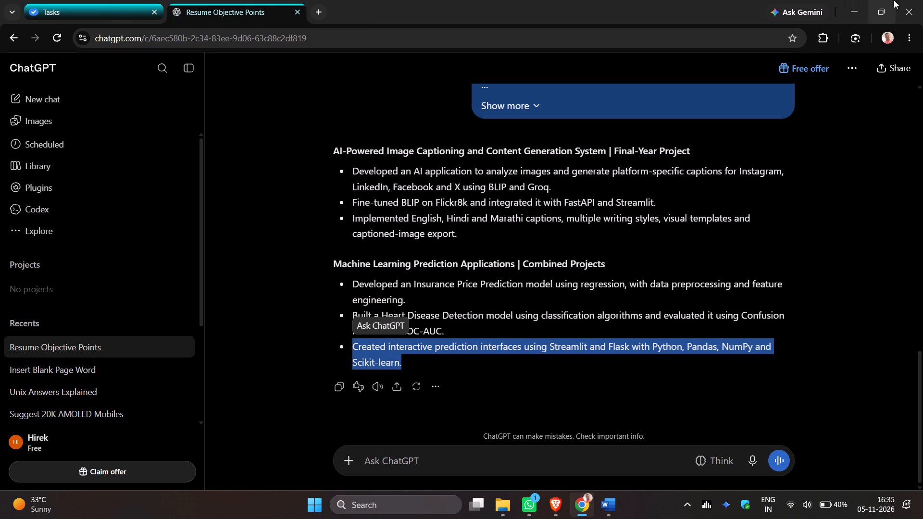
click(862, 0)
click(424, 364)
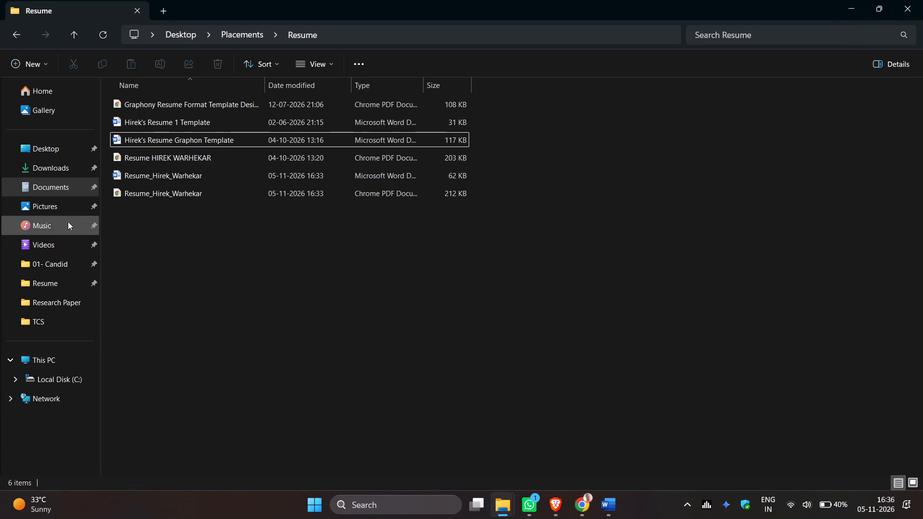
Open the October resume PDF from the Resume folder and look over its content.
double_click(205, 161)
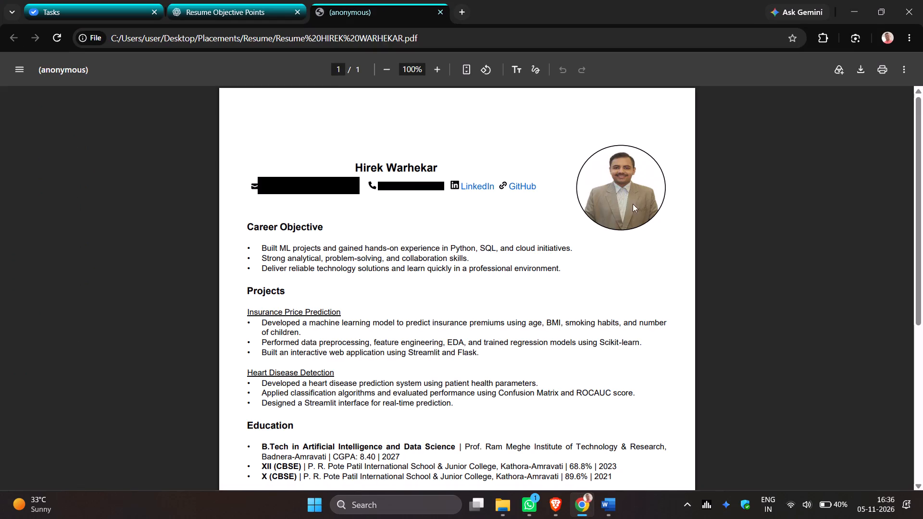
scroll(437, 288, down, 14)
scroll(434, 282, up, 10)
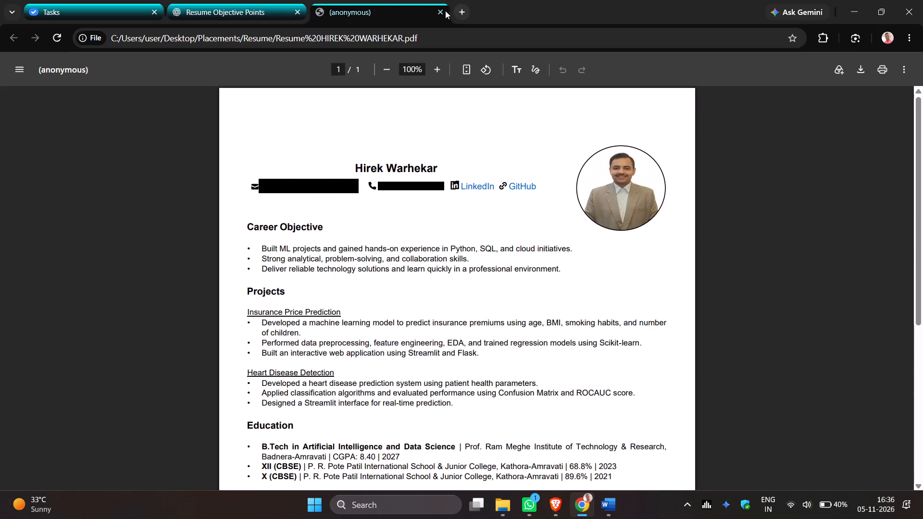
click(852, 8)
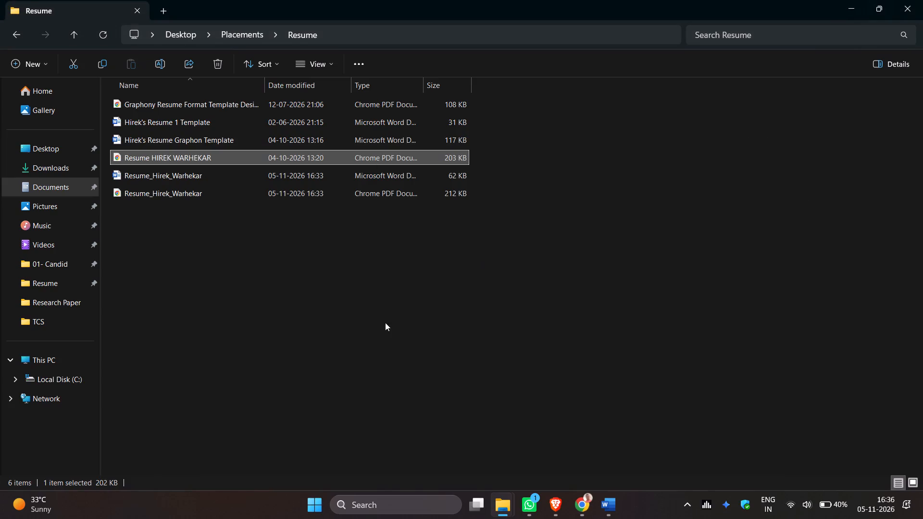
click(231, 332)
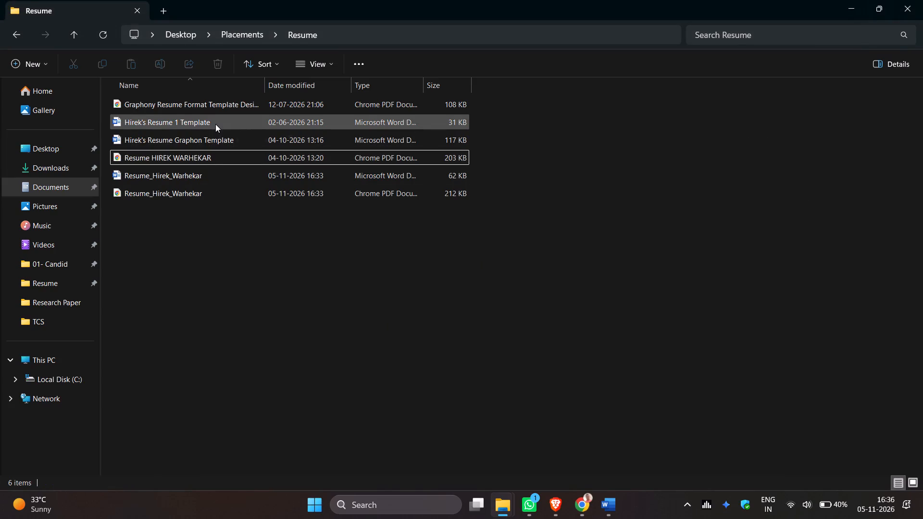
Open the Resume Graphon Template document, and close both it and the Resume 1 Template in Word.
double_click(219, 136)
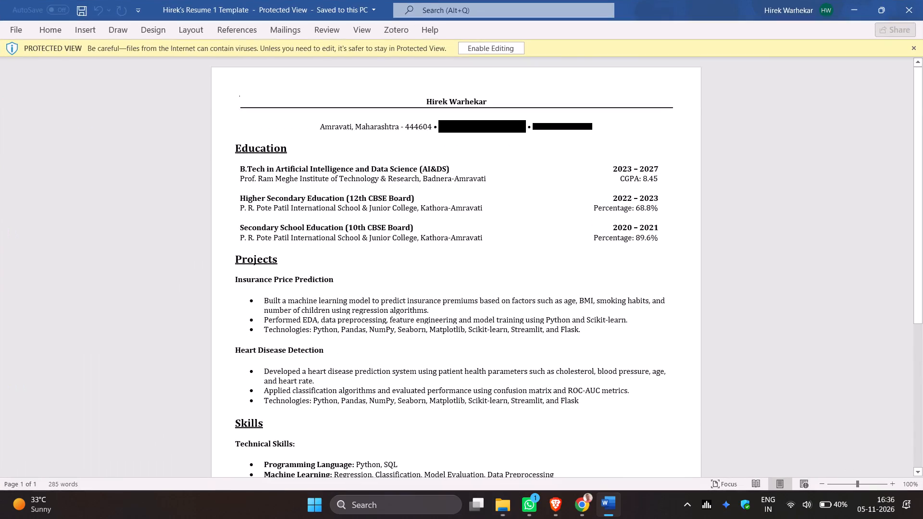
scroll(527, 276, down, 5)
click(922, 0)
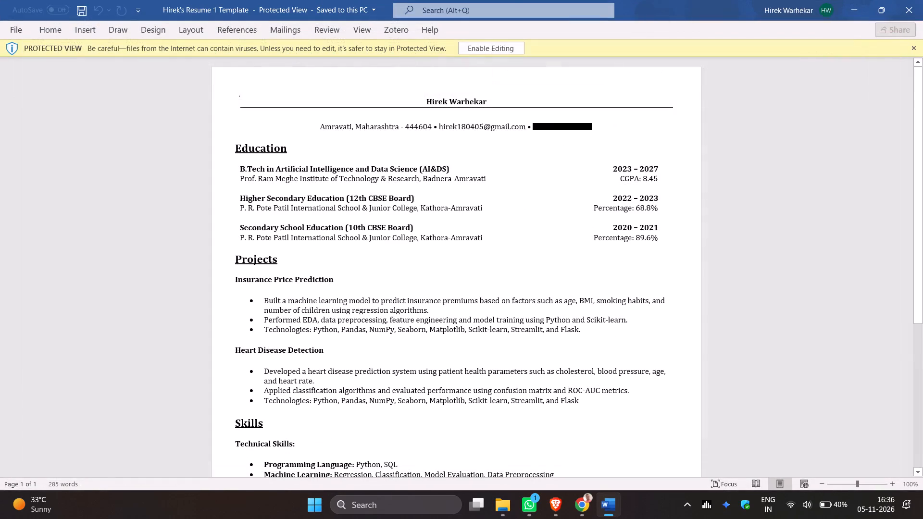
click(912, 0)
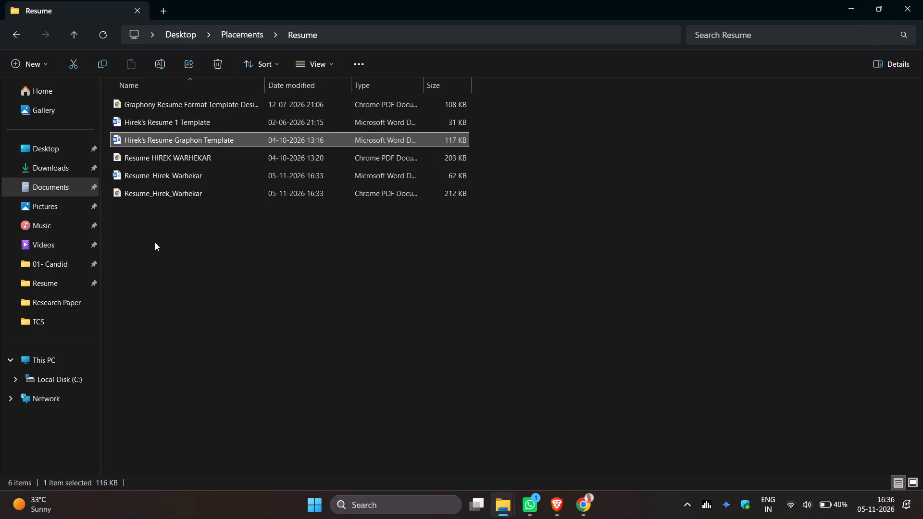
Delete only the Resume 1 Template Word document from the Resume folder.
ctrl+click(196, 123)
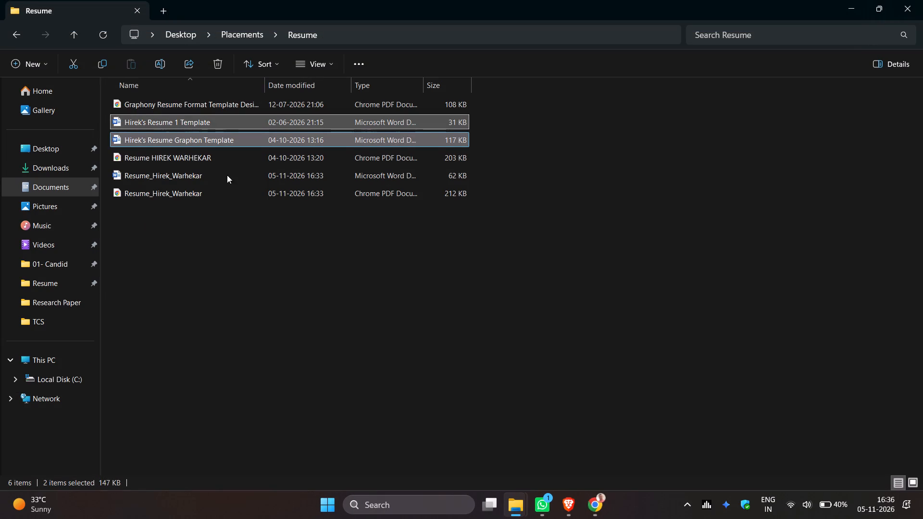
double_click(299, 379)
click(243, 128)
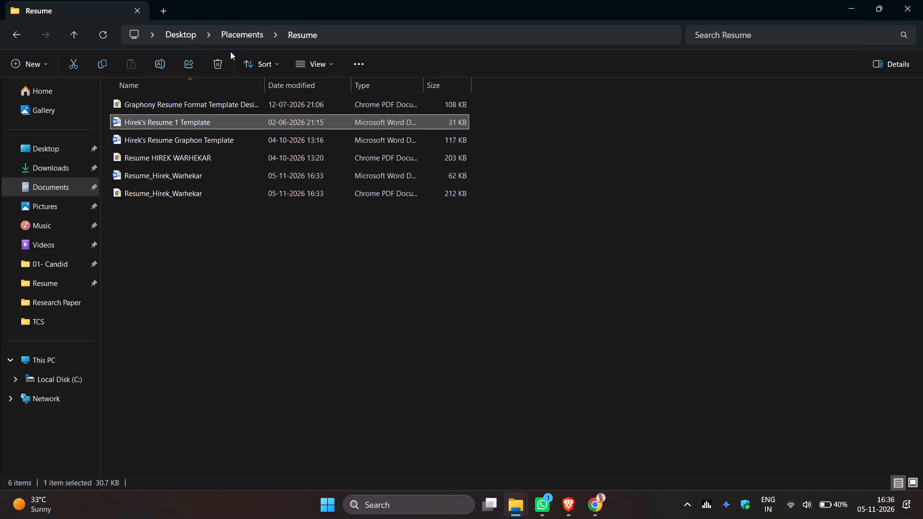
click(225, 60)
double_click(224, 272)
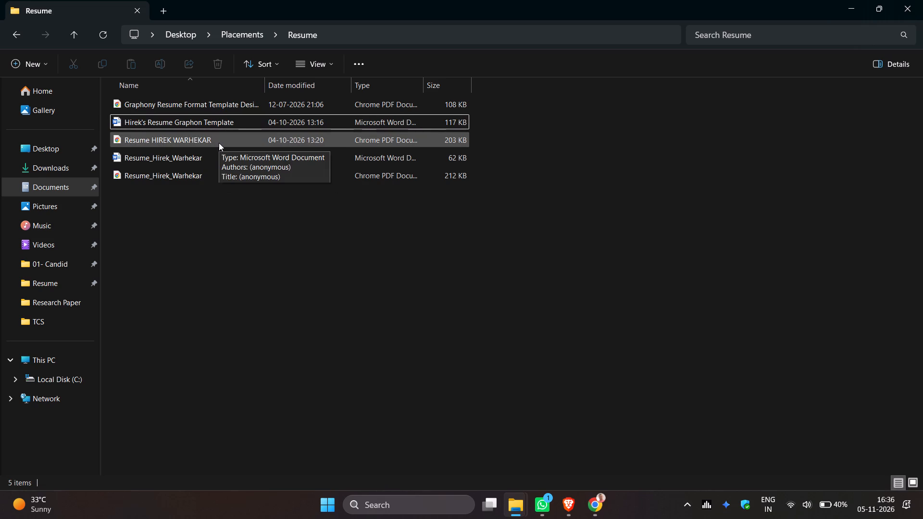
Rename the October resume PDF in the Resume folder as Hirek's Resume Graphon.
click(219, 143)
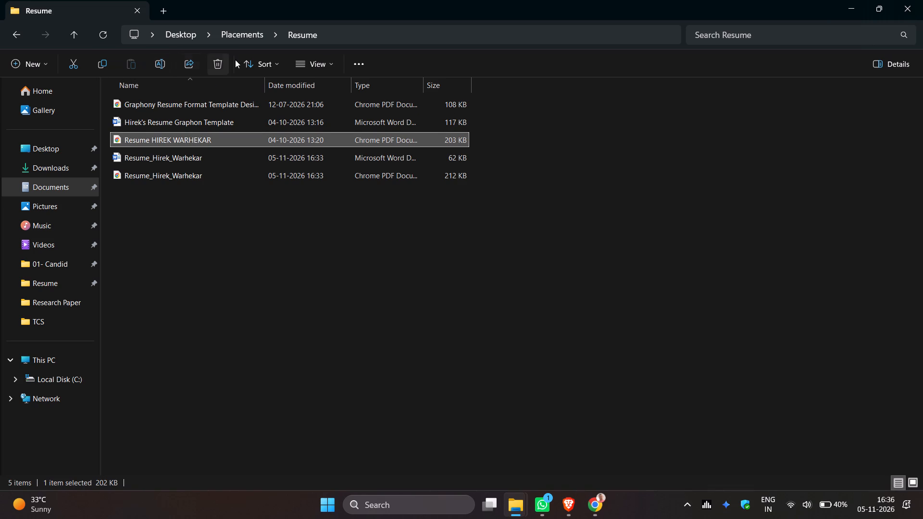
click(156, 63)
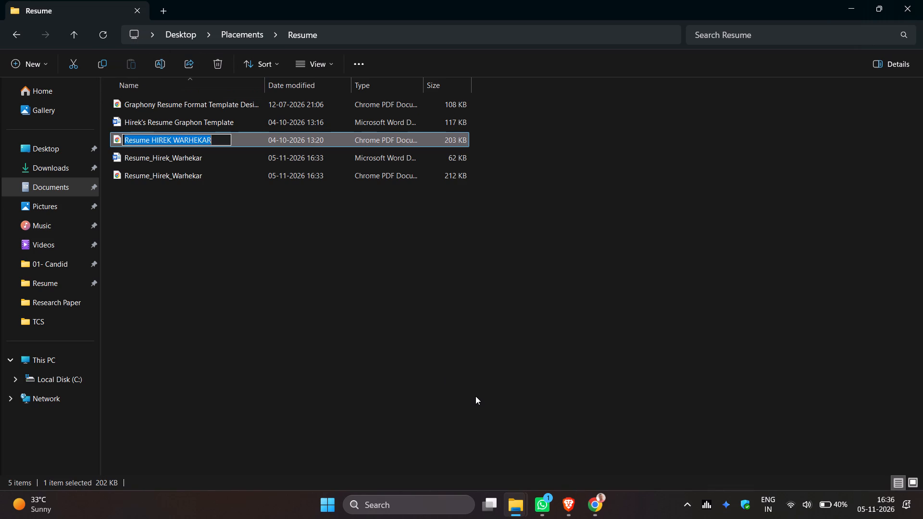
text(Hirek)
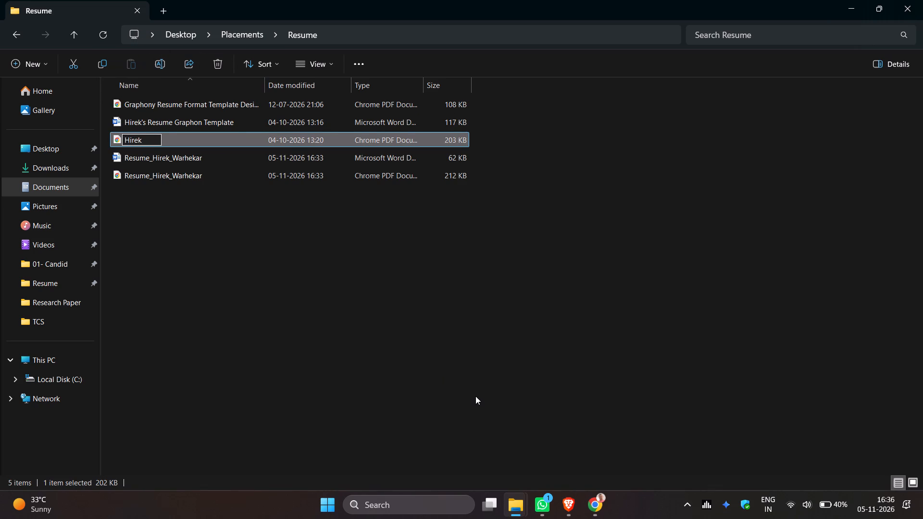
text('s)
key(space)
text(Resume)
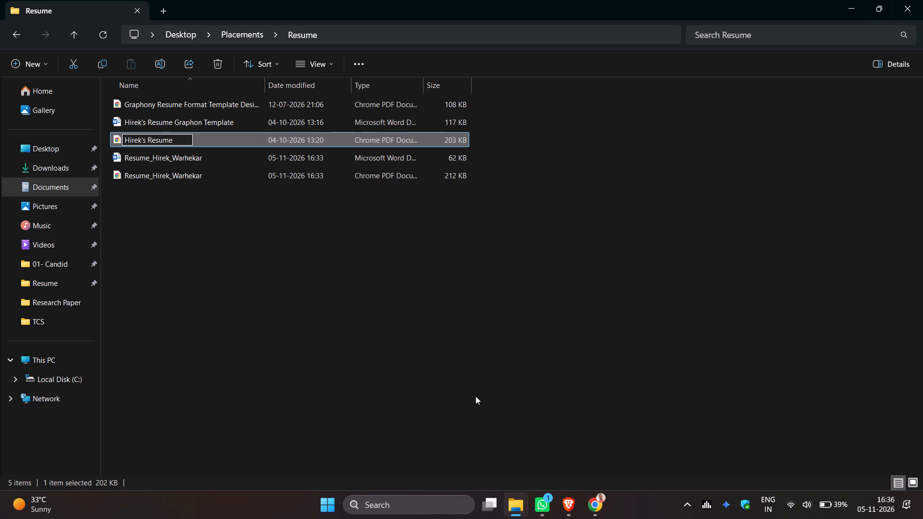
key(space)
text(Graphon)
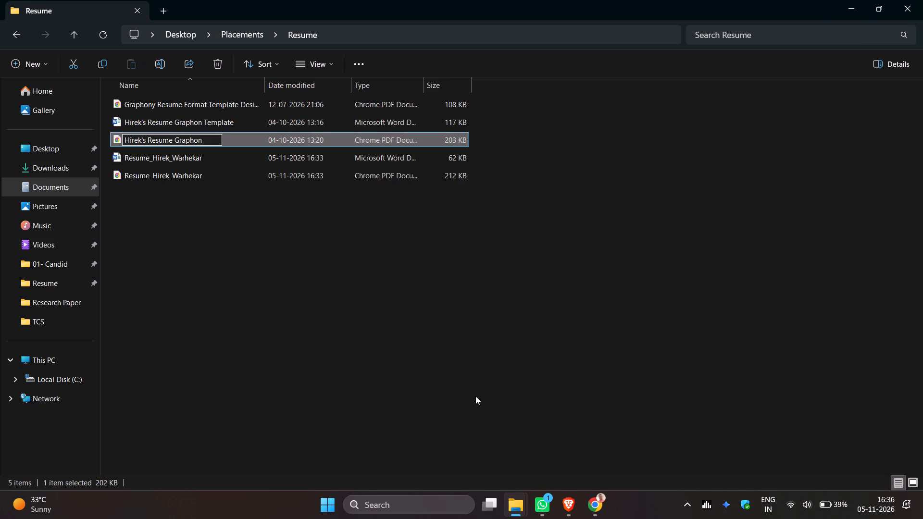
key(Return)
click(477, 395)
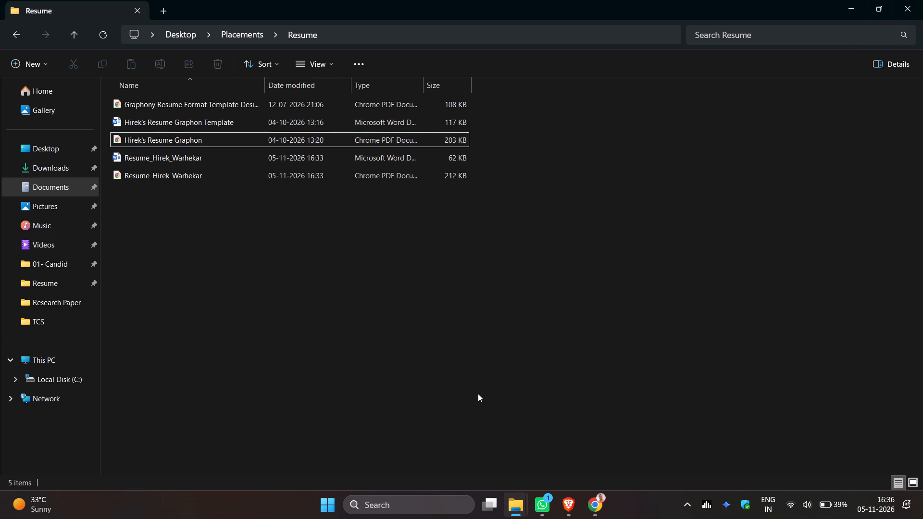
Close the Resume folder window in File Explorer.
right_click(522, 510)
click(521, 475)
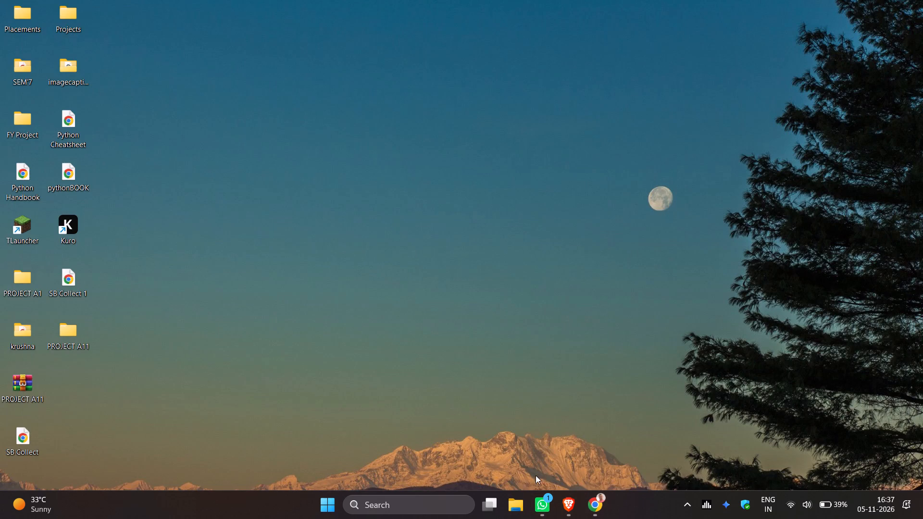